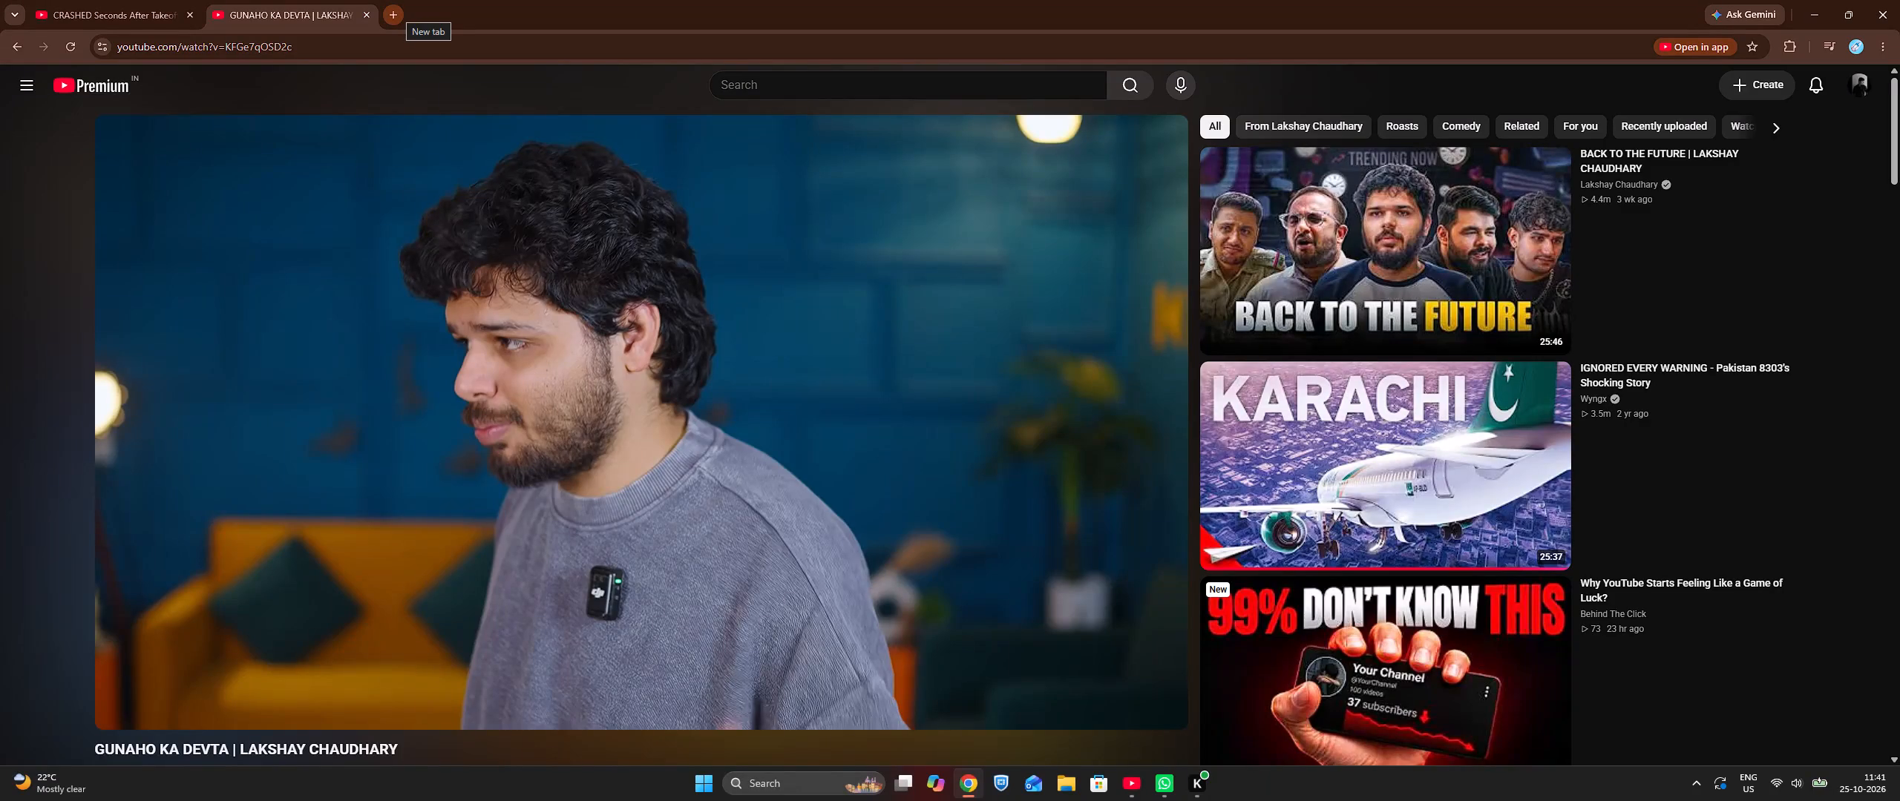
# Open the Lead Sheet - 2 spreadsheet in a new browser tab.
pyautogui.click(396, 11)
pyautogui.write('lea')
pyautogui.press('Return')
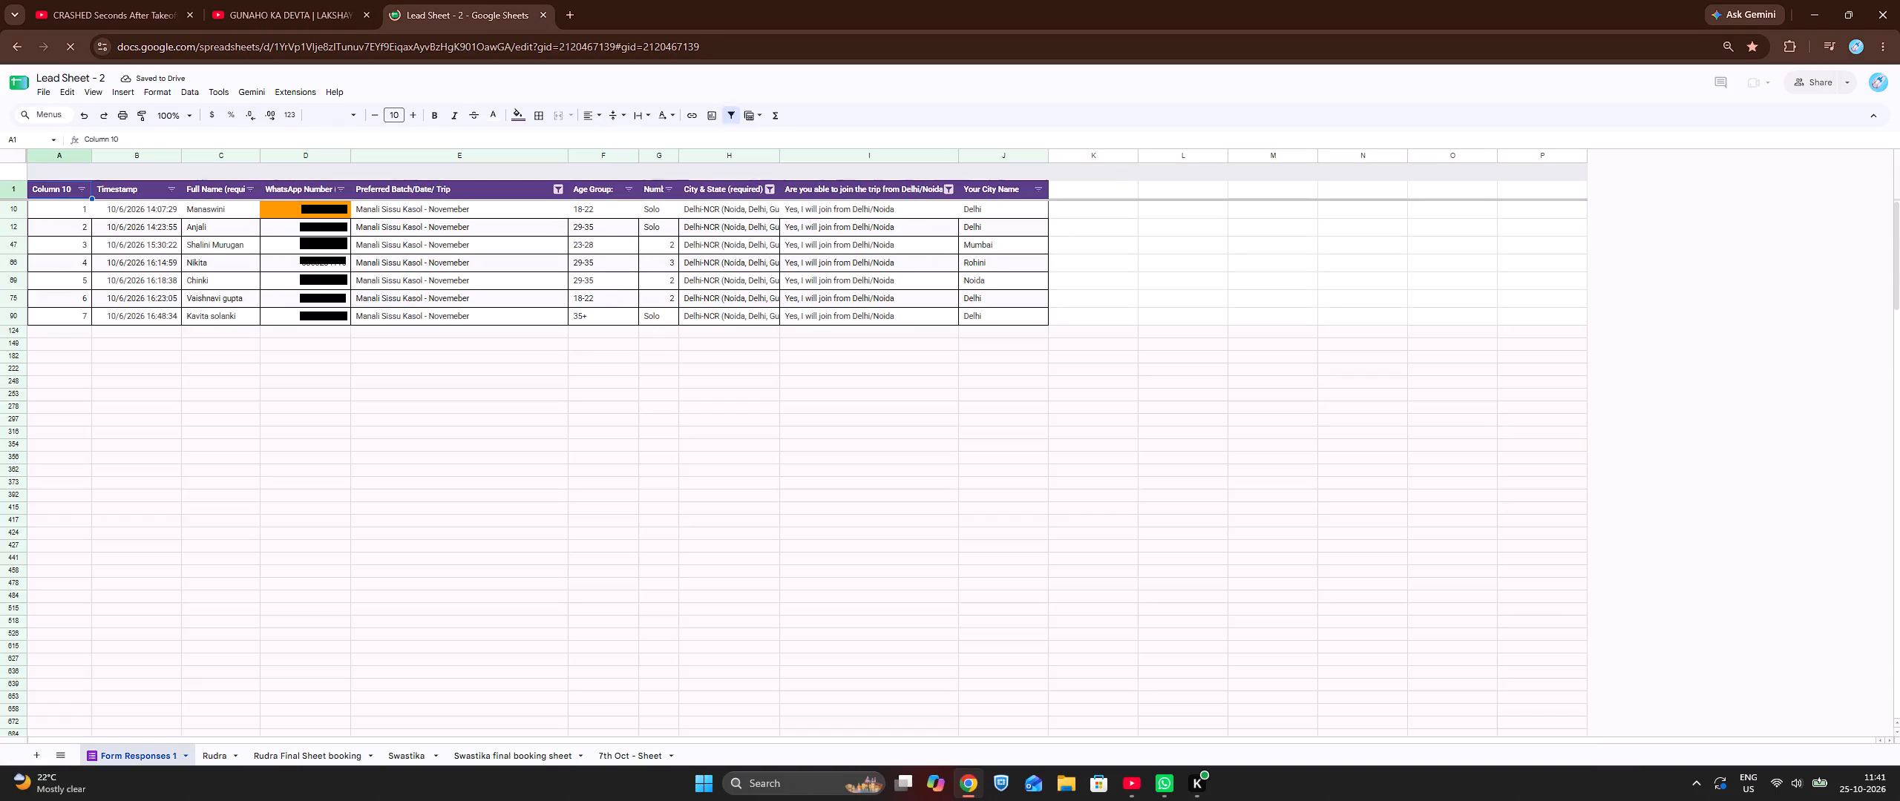
# Look through the most recent trip leads at the end of the Form Responses 1 sheet.
pyautogui.scroll(1, 353, 392)
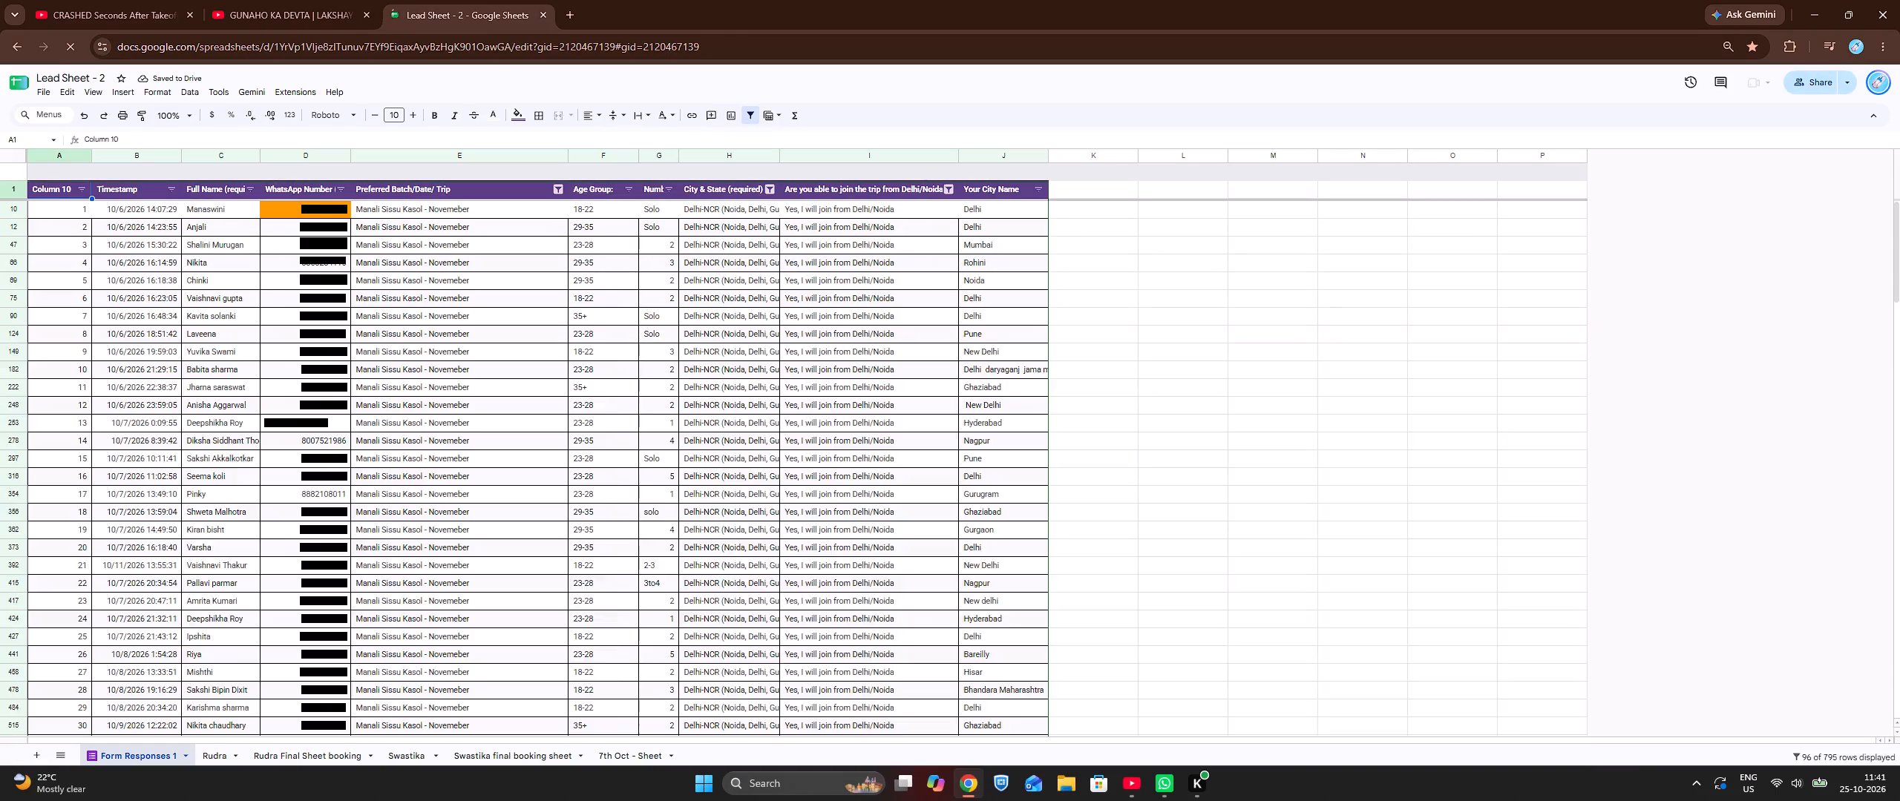
pyautogui.scroll(-20, 353, 389)
pyautogui.scroll(-1, 353, 389)
pyautogui.scroll(8, 353, 384)
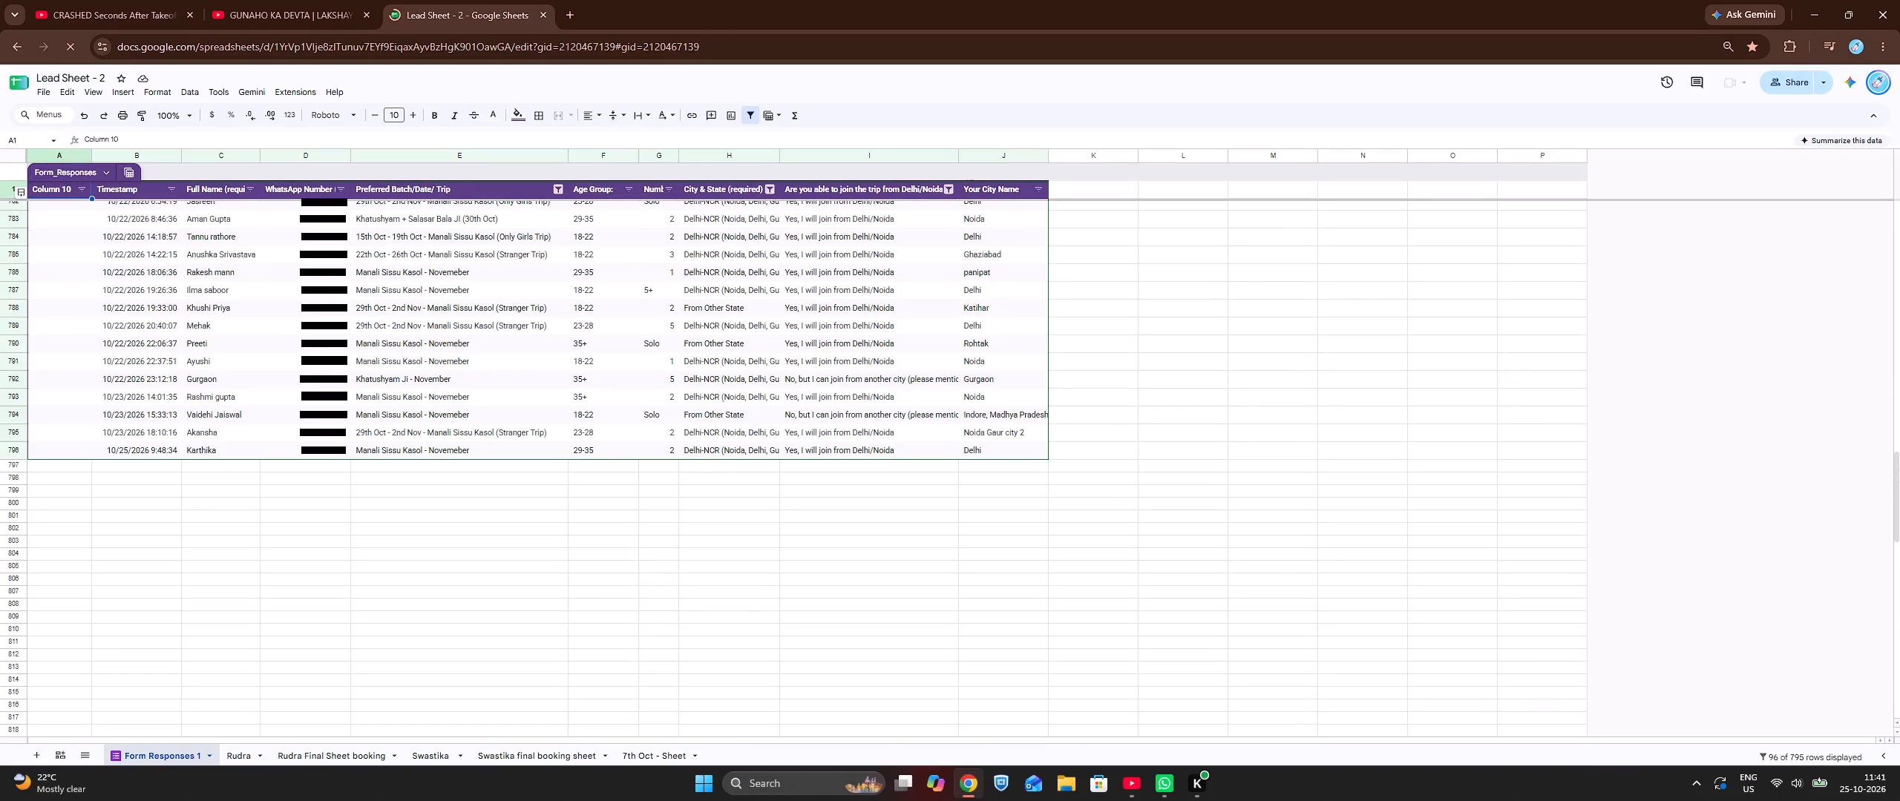
pyautogui.scroll(2, 353, 384)
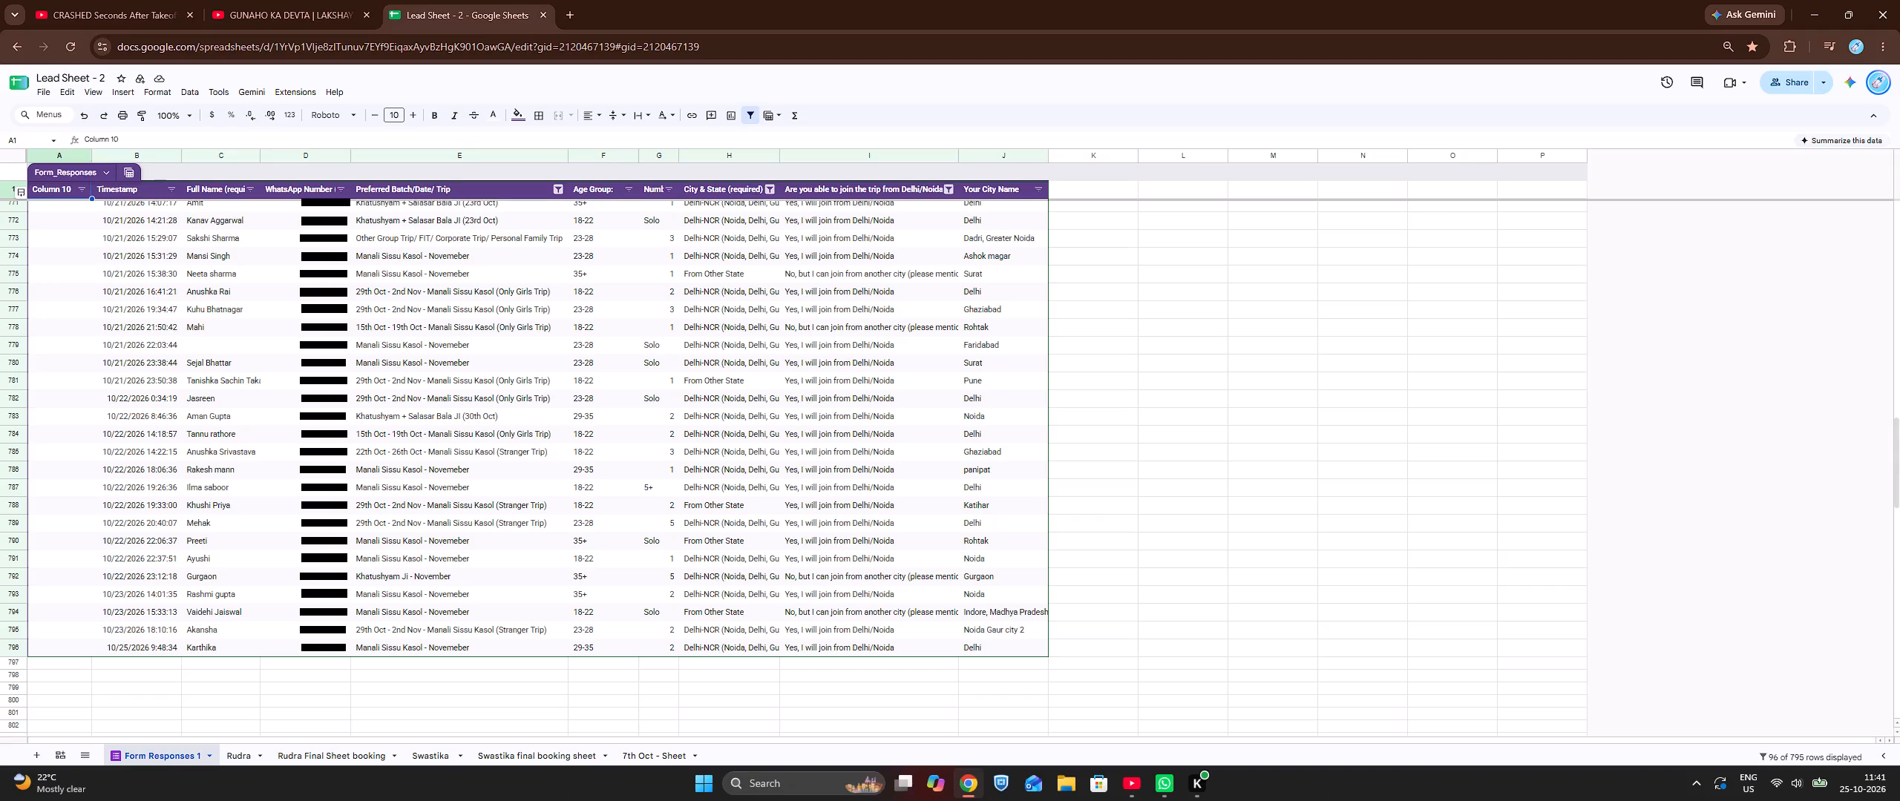
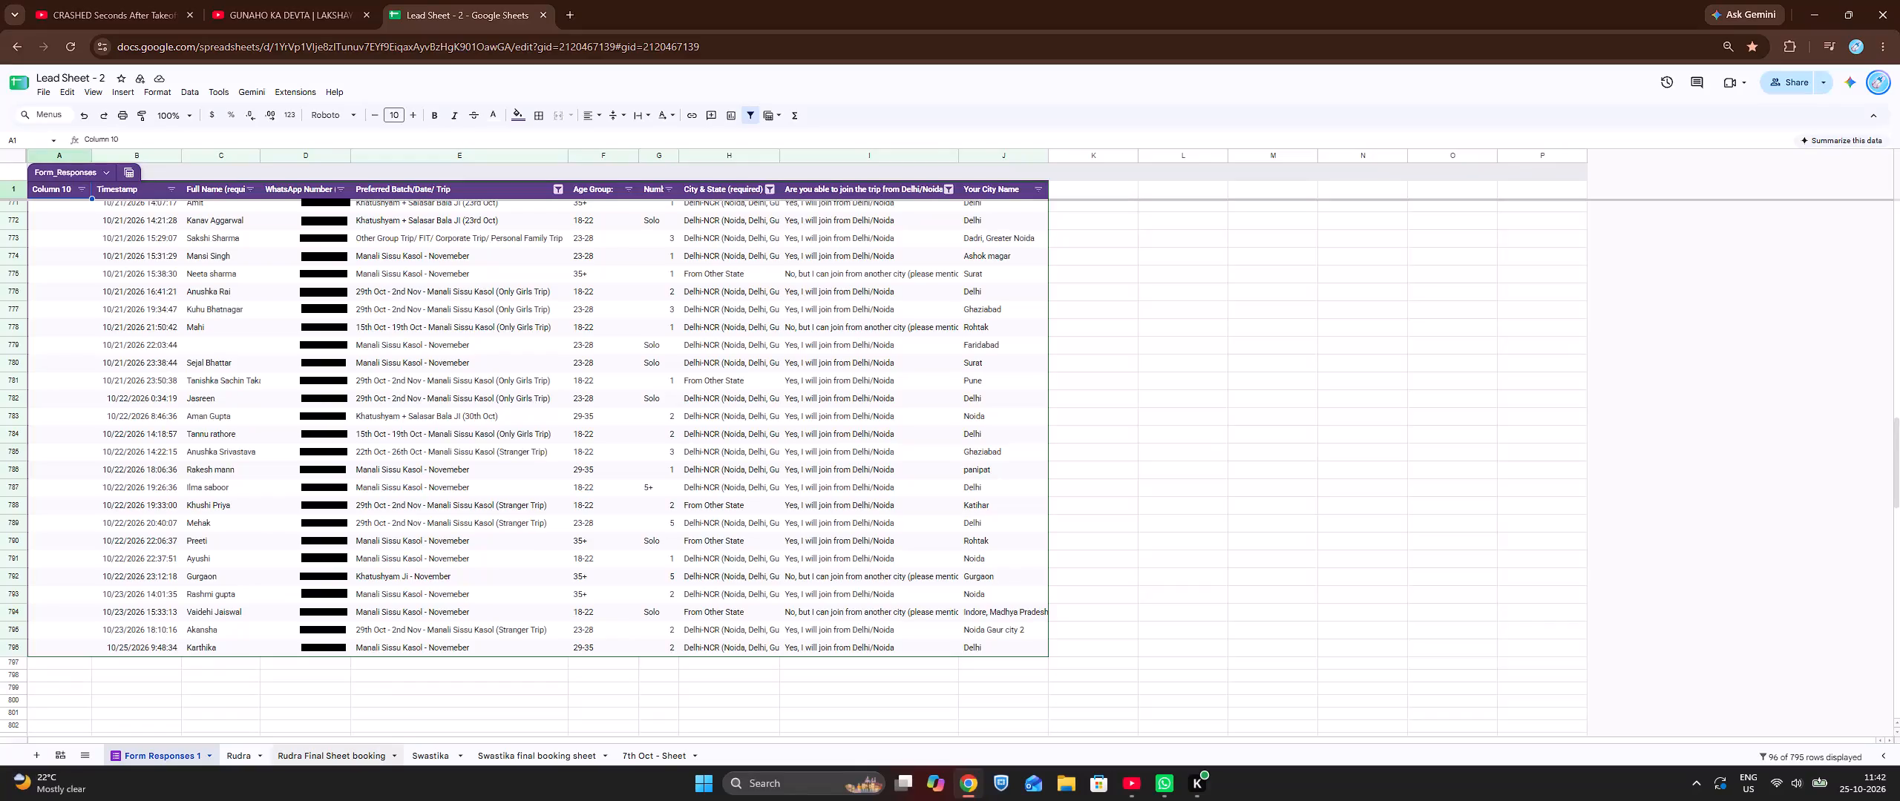
# On the Rudra sheet, fill the 10/23/2026 15:33:13 lead's row with red across B197:M197.
pyautogui.click(249, 754)
pyautogui.scroll(-18, 245, 703)
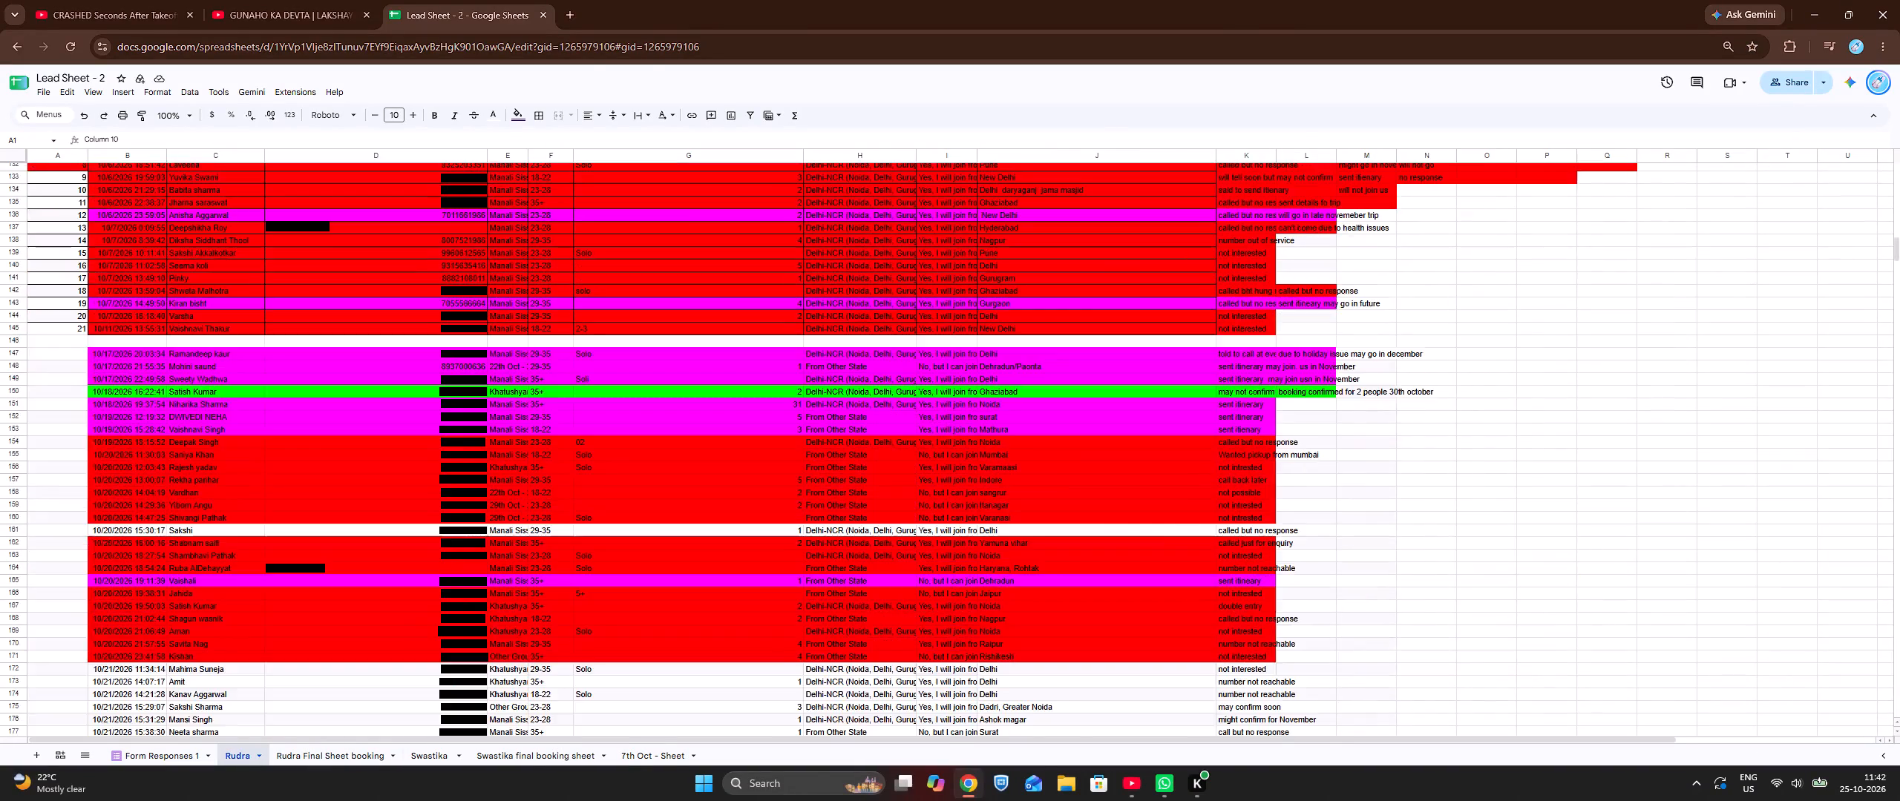
pyautogui.scroll(-7, 245, 703)
pyautogui.scroll(4, 245, 703)
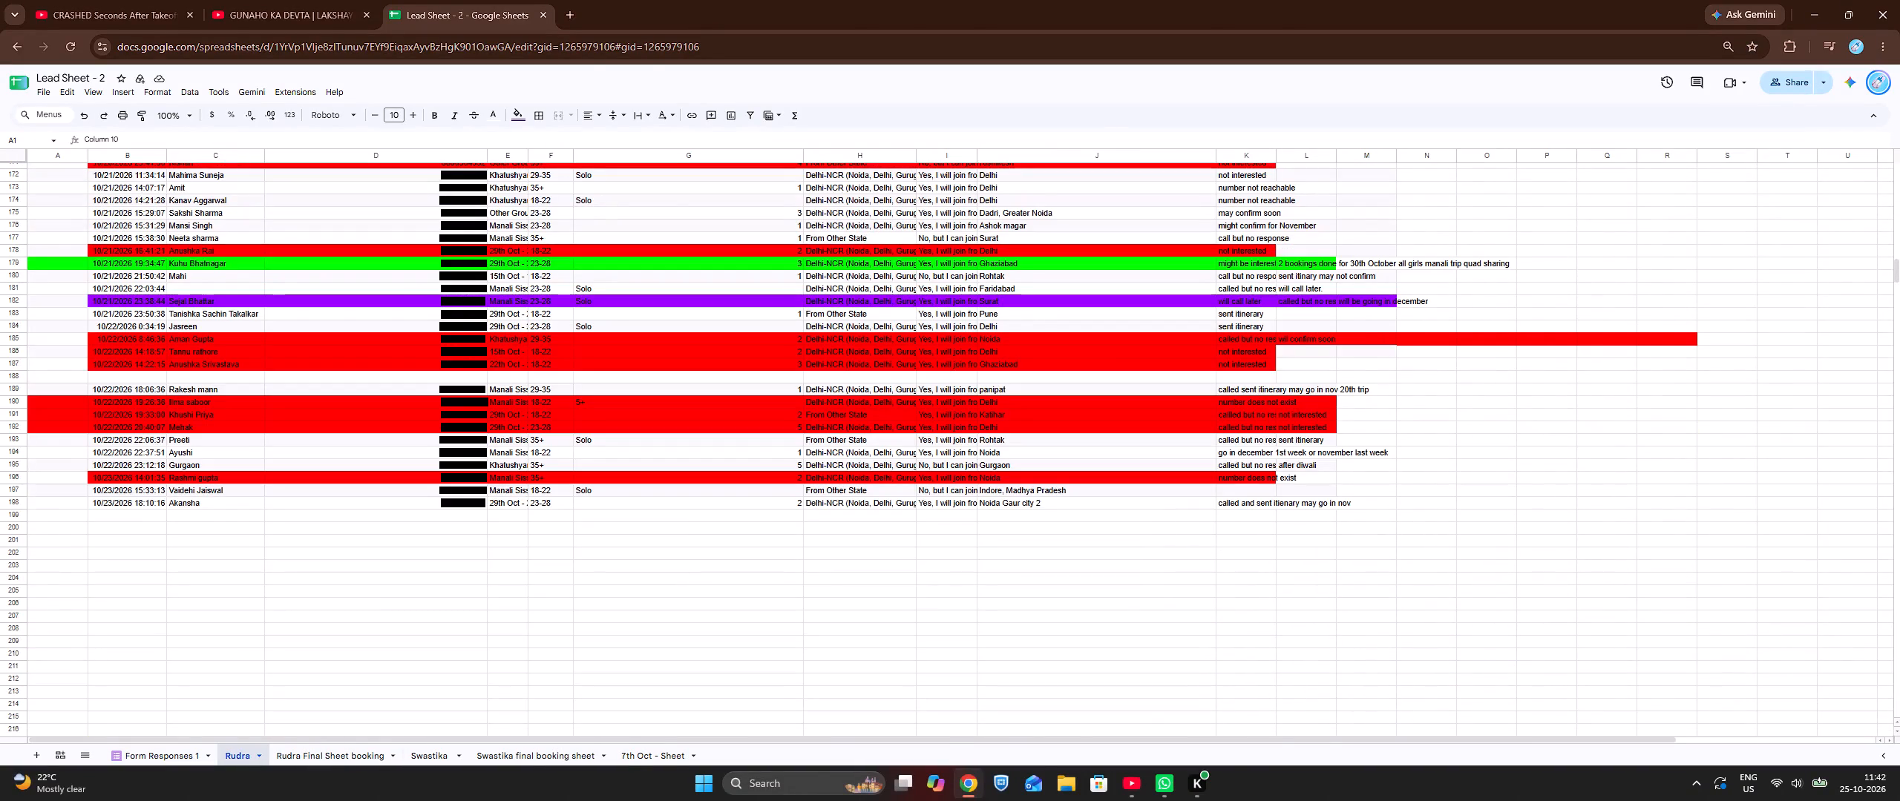
pyautogui.click(119, 583)
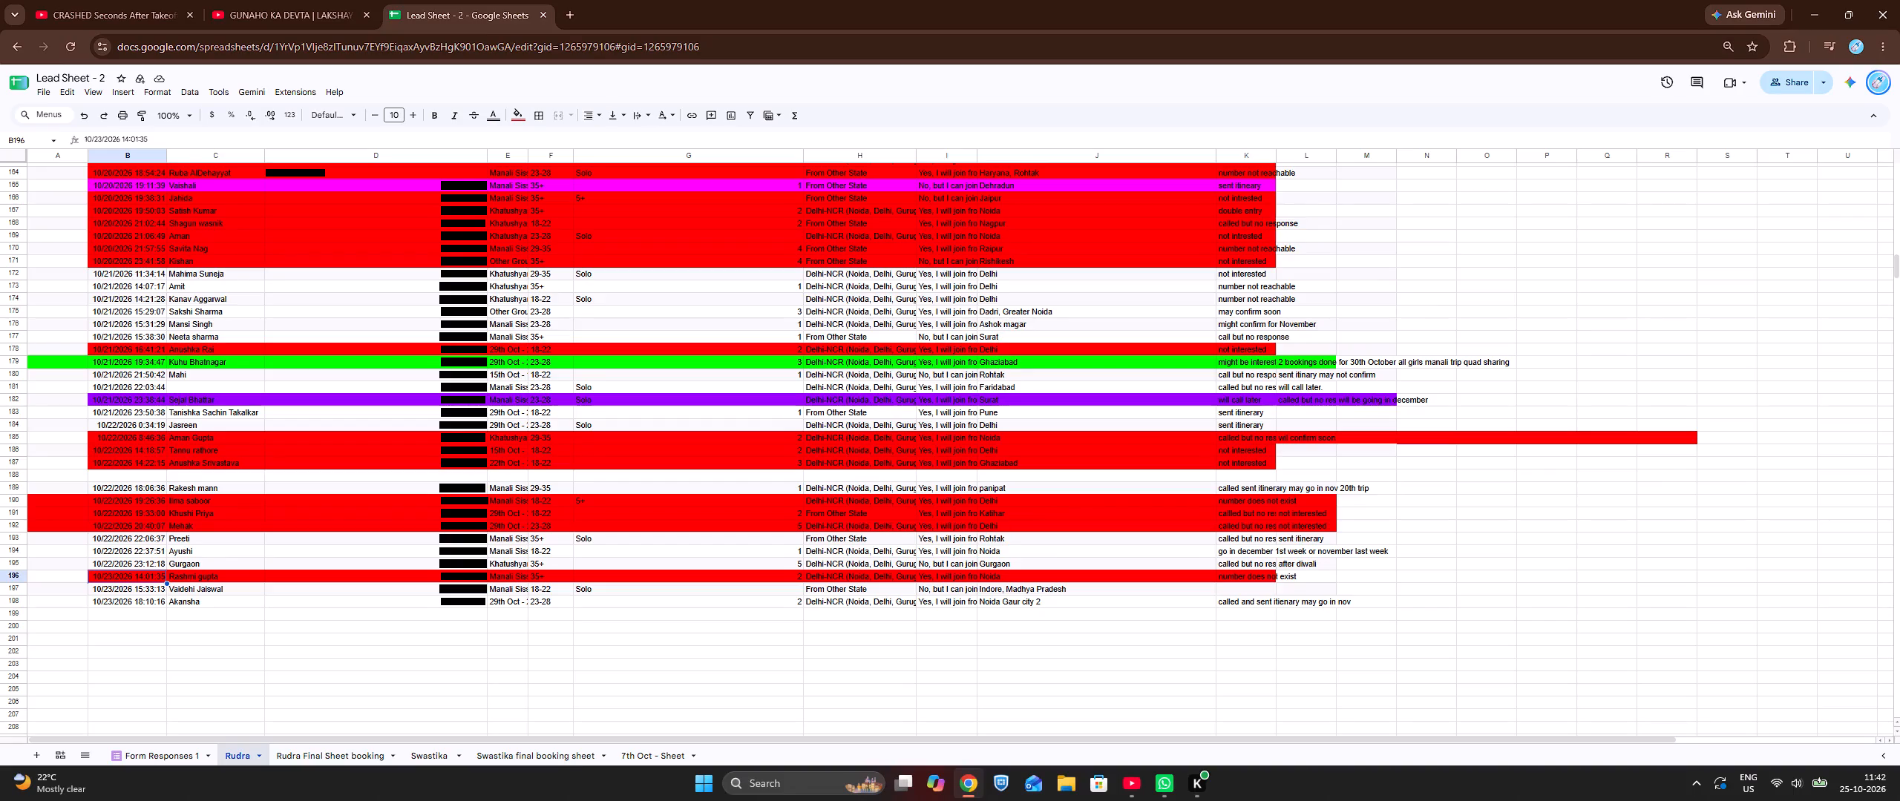
pyautogui.keyDown('shift'); pyautogui.click(1343, 587); pyautogui.keyUp('shift')
pyautogui.keyDown('shift'); pyautogui.click(1343, 587); pyautogui.keyUp('shift')
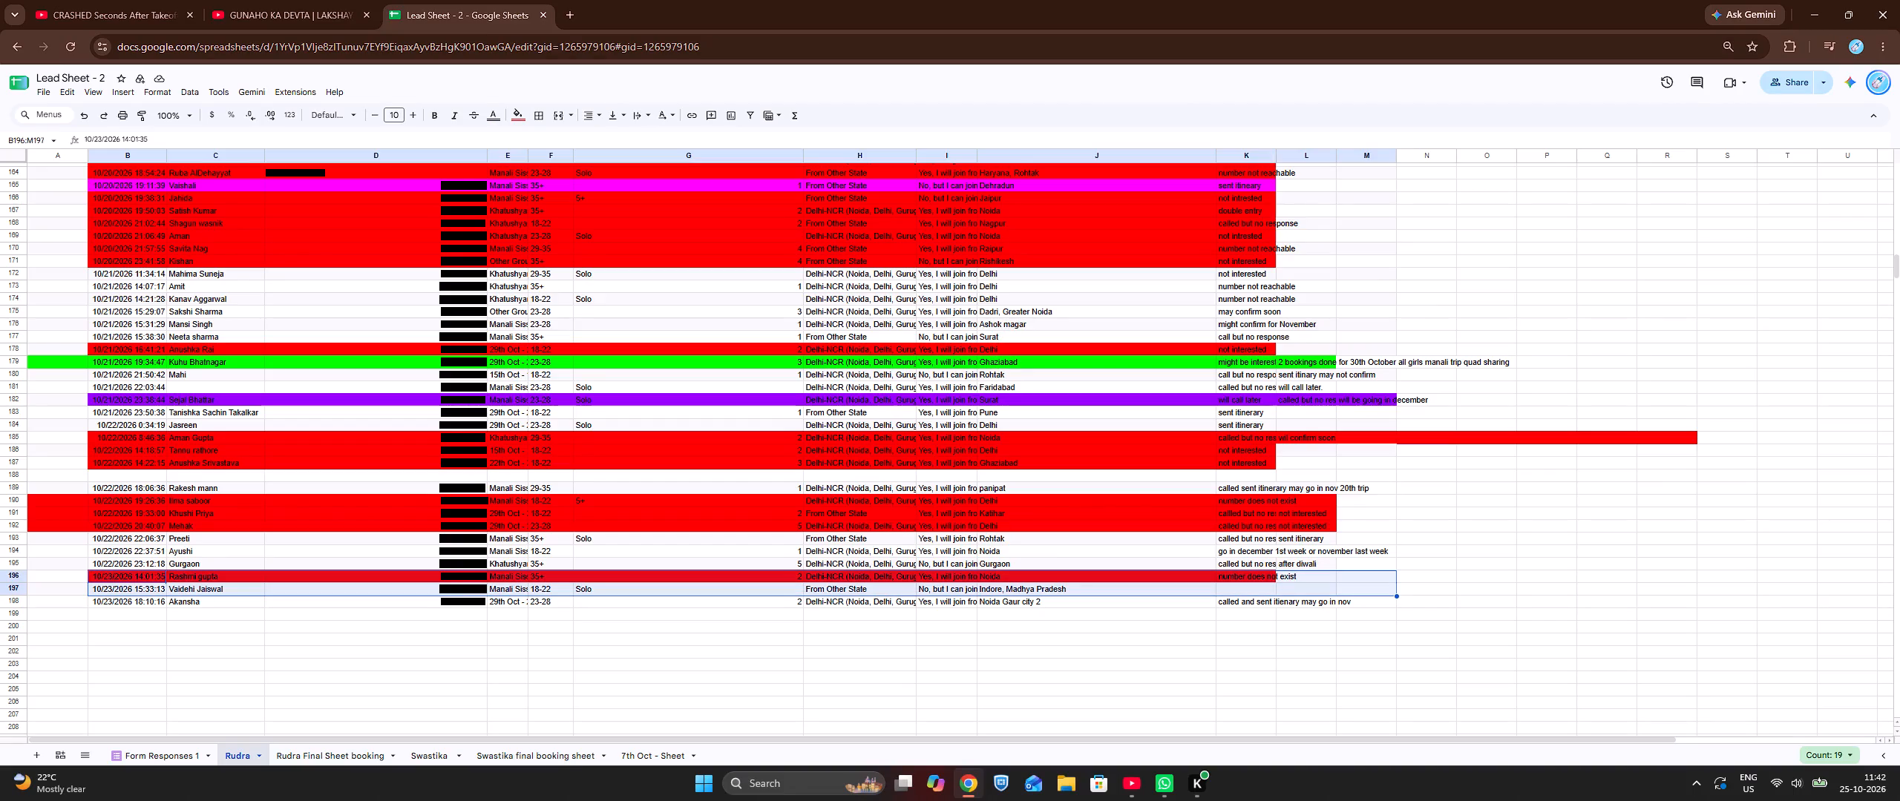
pyautogui.click(1343, 587)
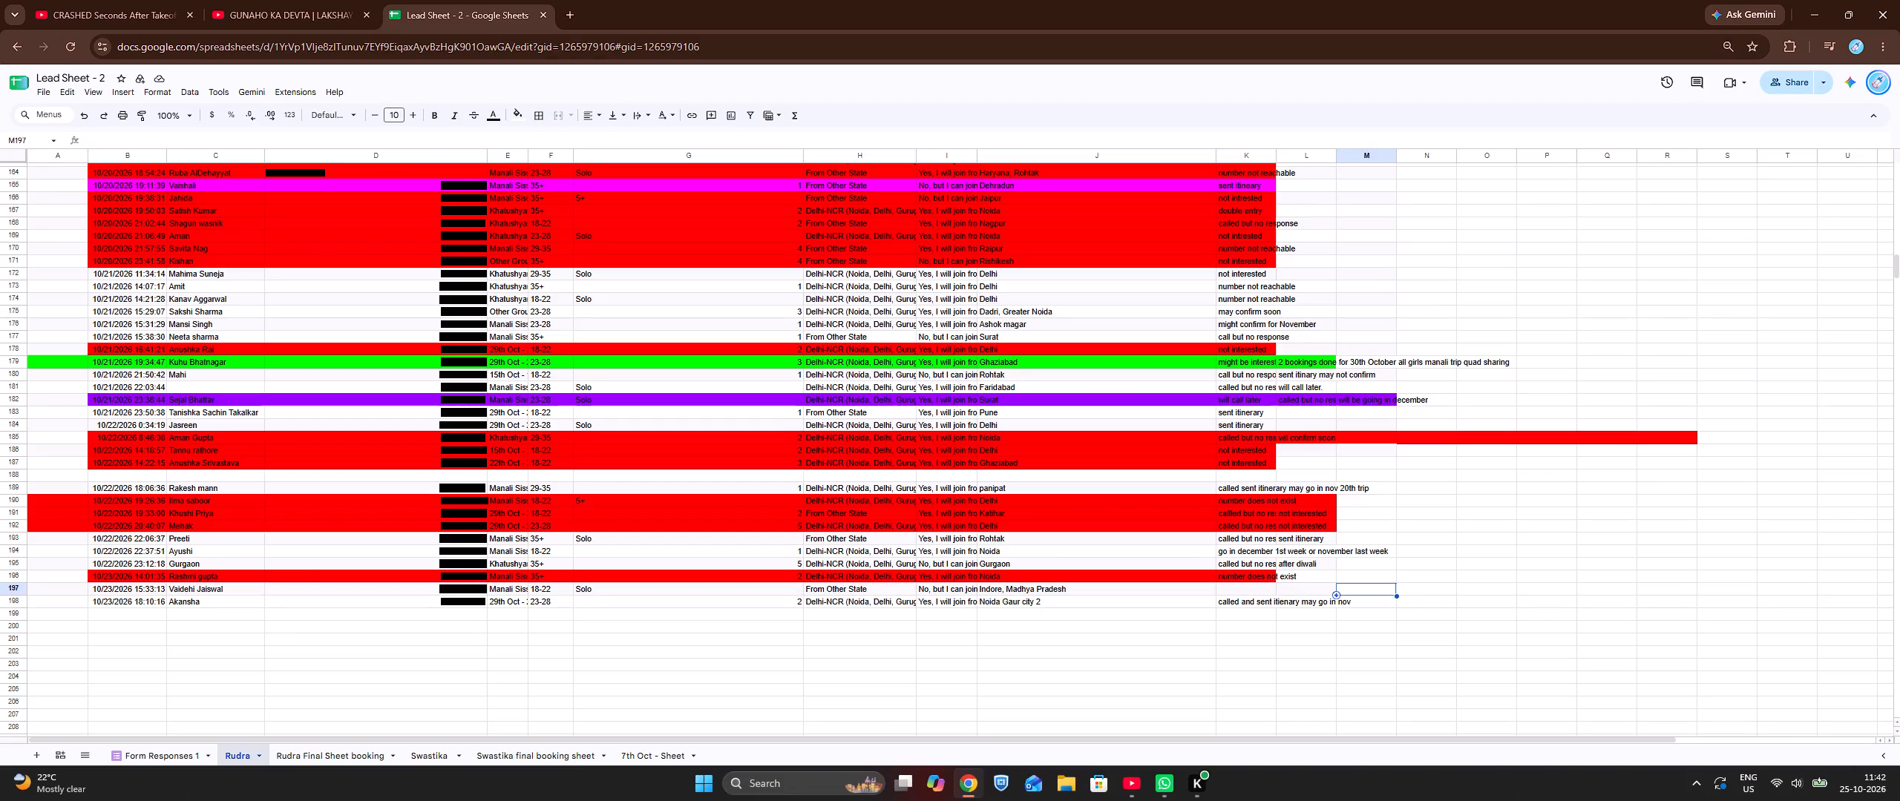
pyautogui.keyDown('shift'); pyautogui.click(97, 588); pyautogui.keyUp('shift')
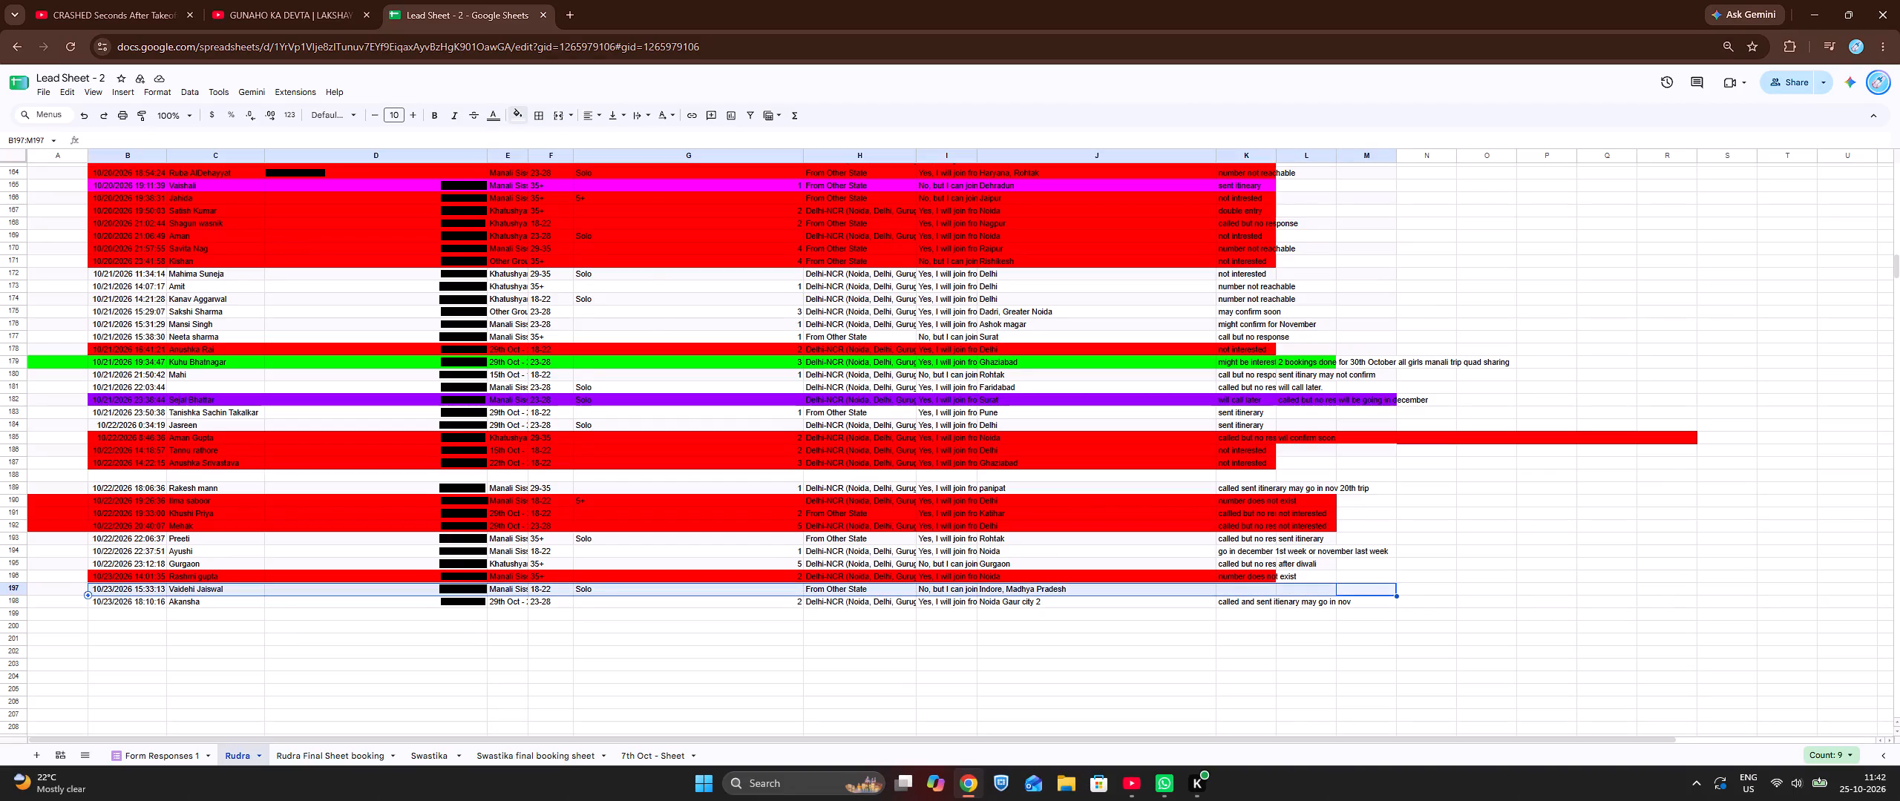
pyautogui.click(522, 111)
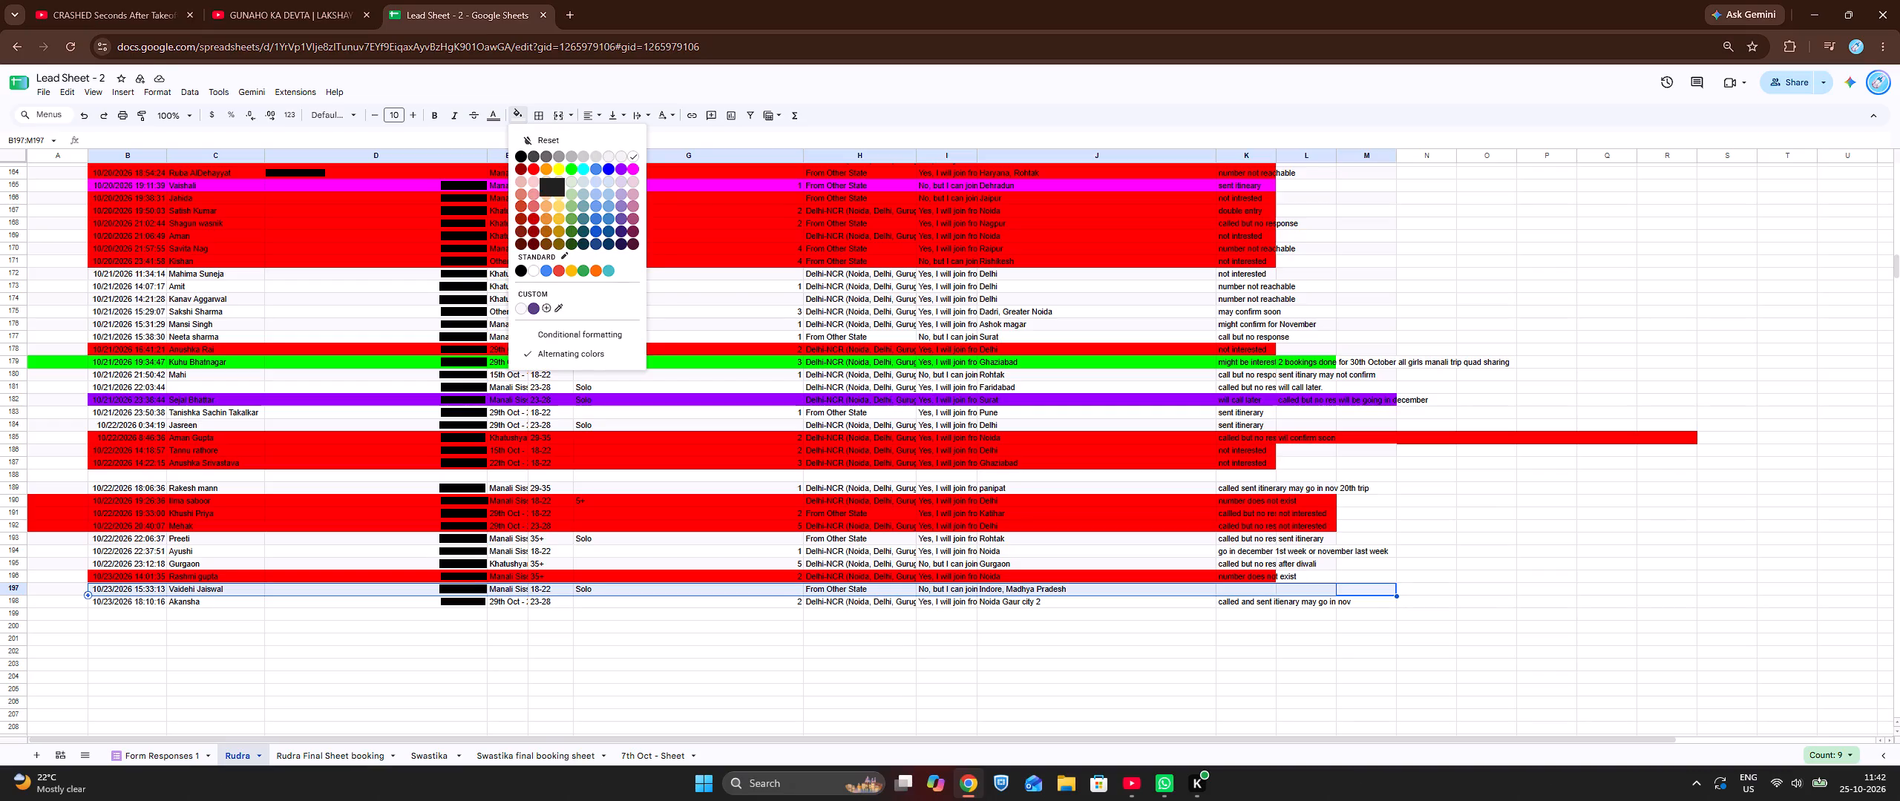
pyautogui.click(532, 167)
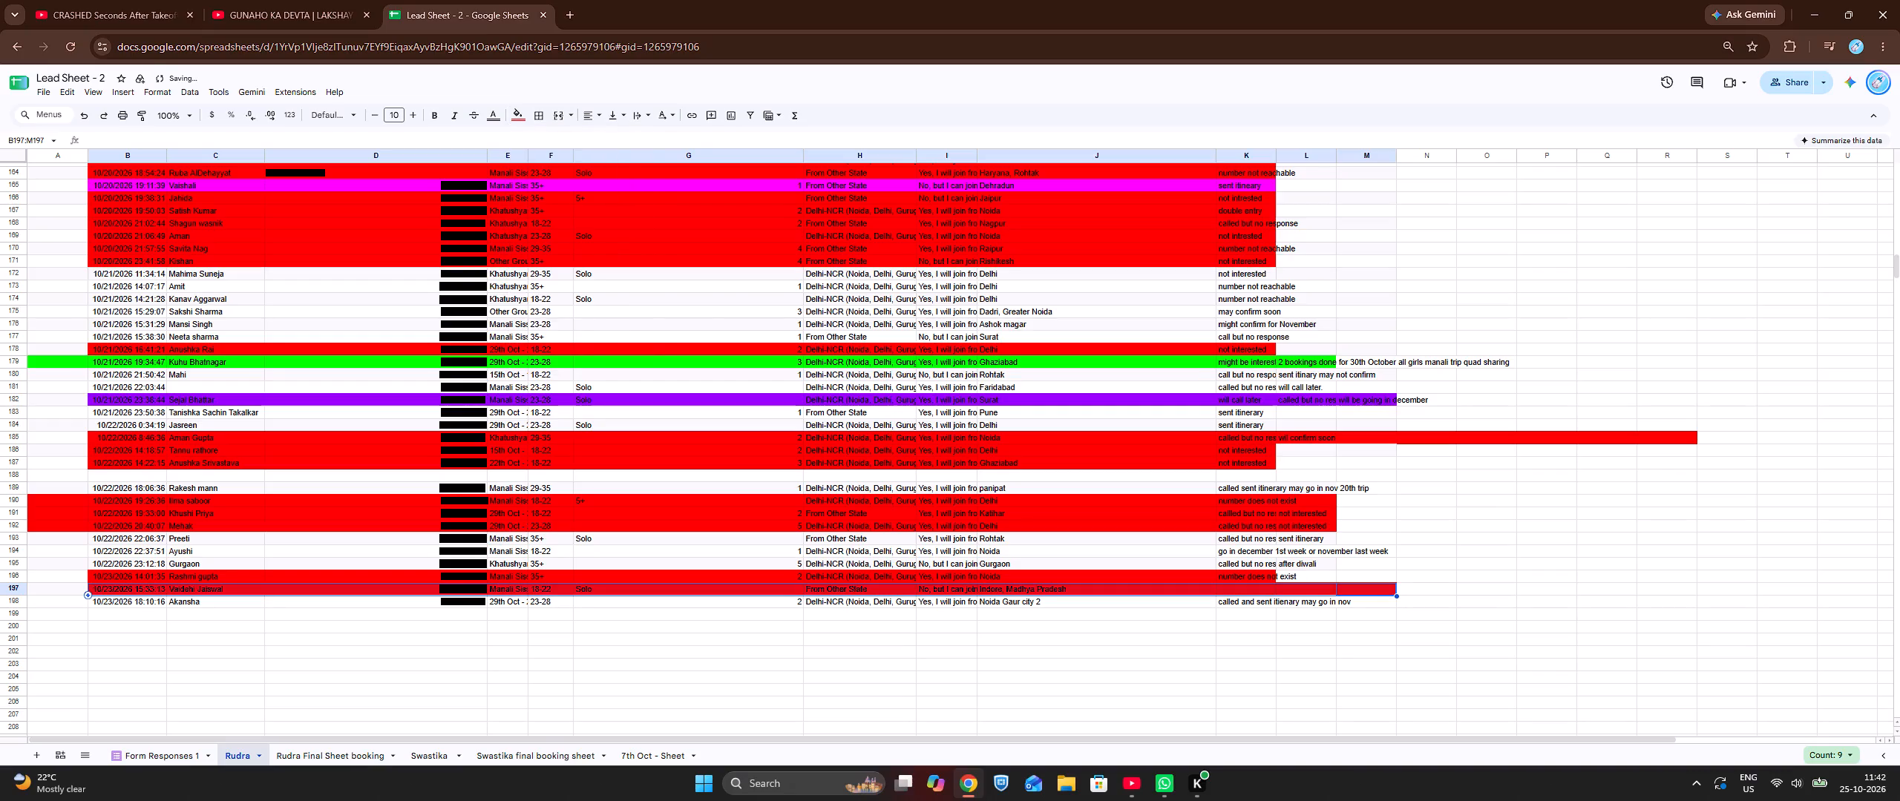
# Look through the Swastika sheet's leads and remarks down to the Previous Leads Who Are Interested section.
pyautogui.click(412, 750)
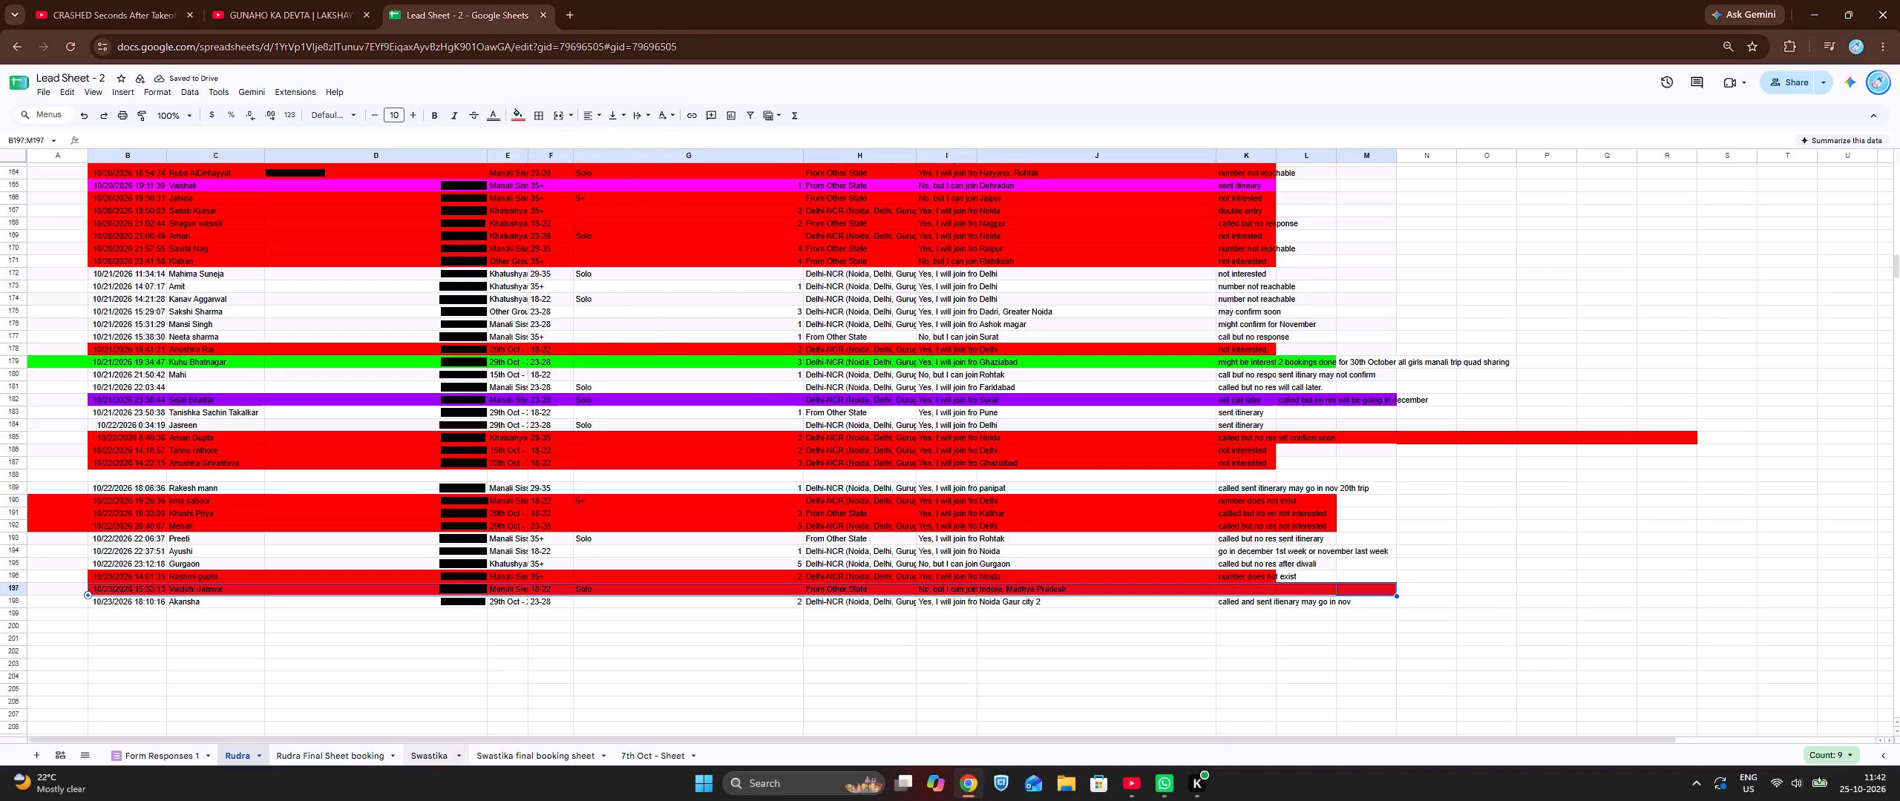
pyautogui.scroll(-5, 436, 658)
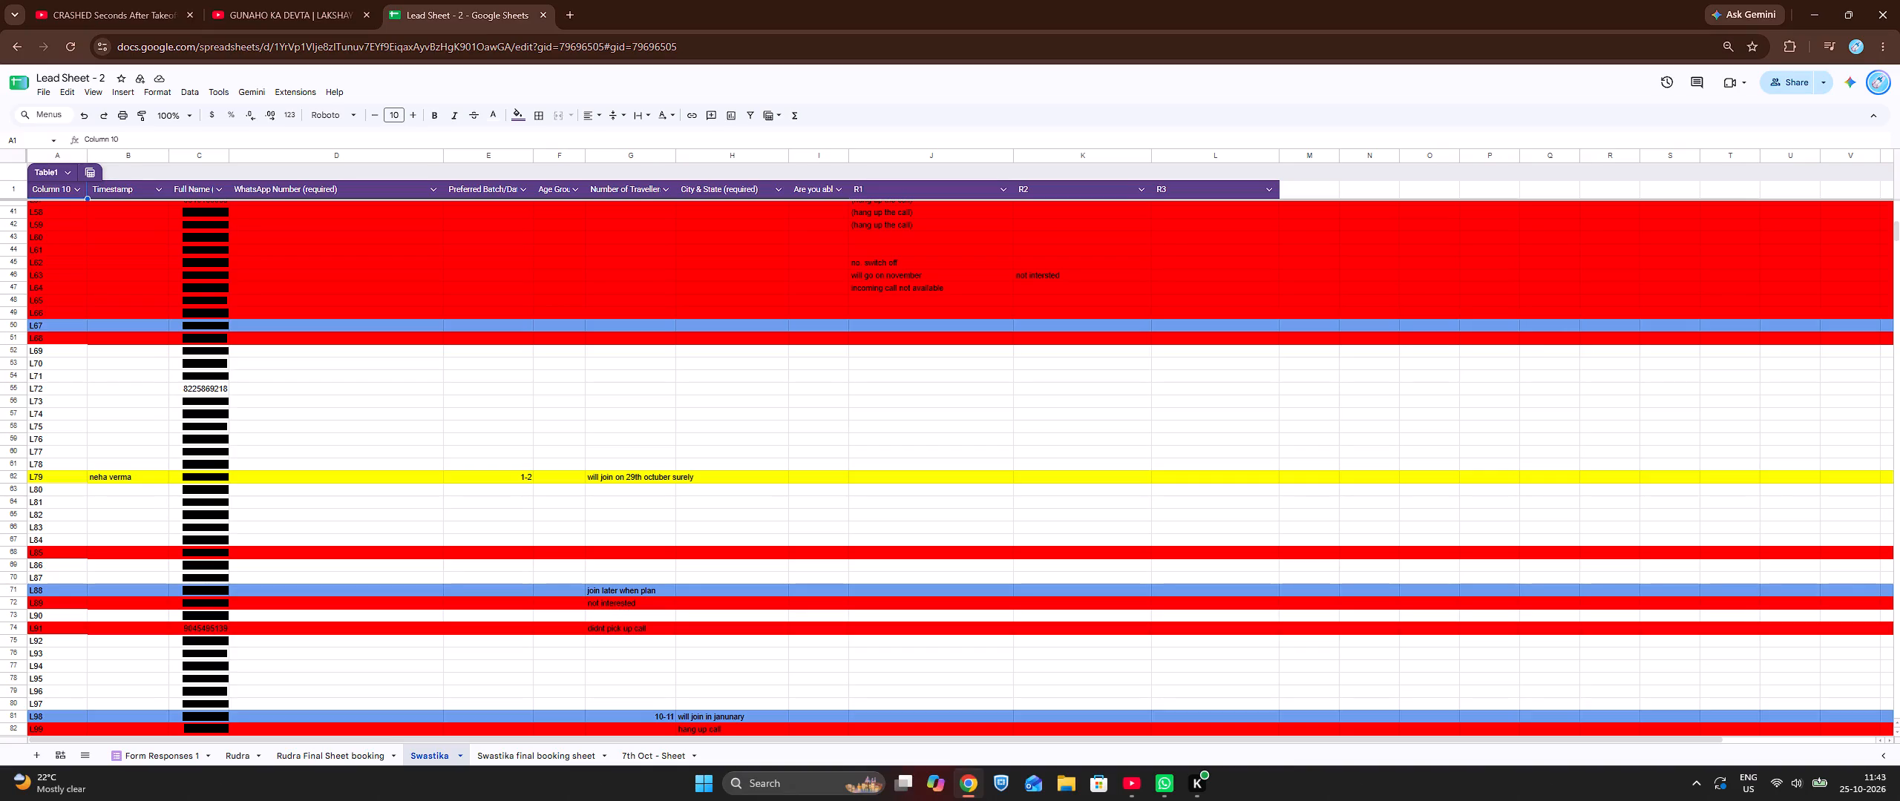
pyautogui.scroll(3, 1247, 416)
pyautogui.scroll(1, 1074, 410)
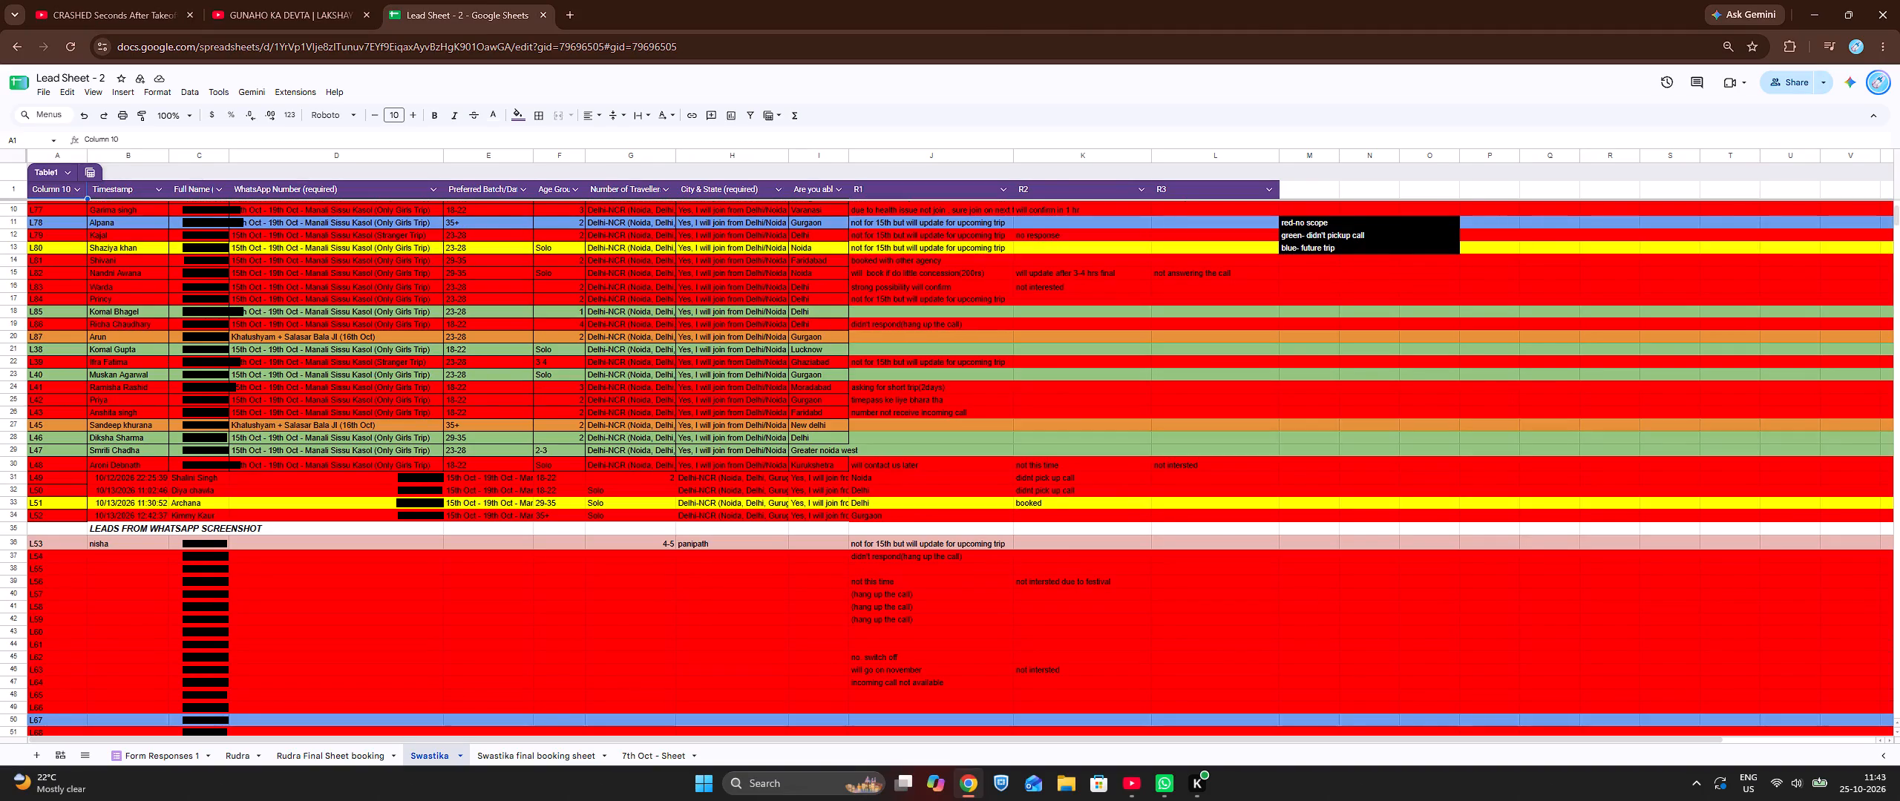
pyautogui.scroll(3, 1007, 453)
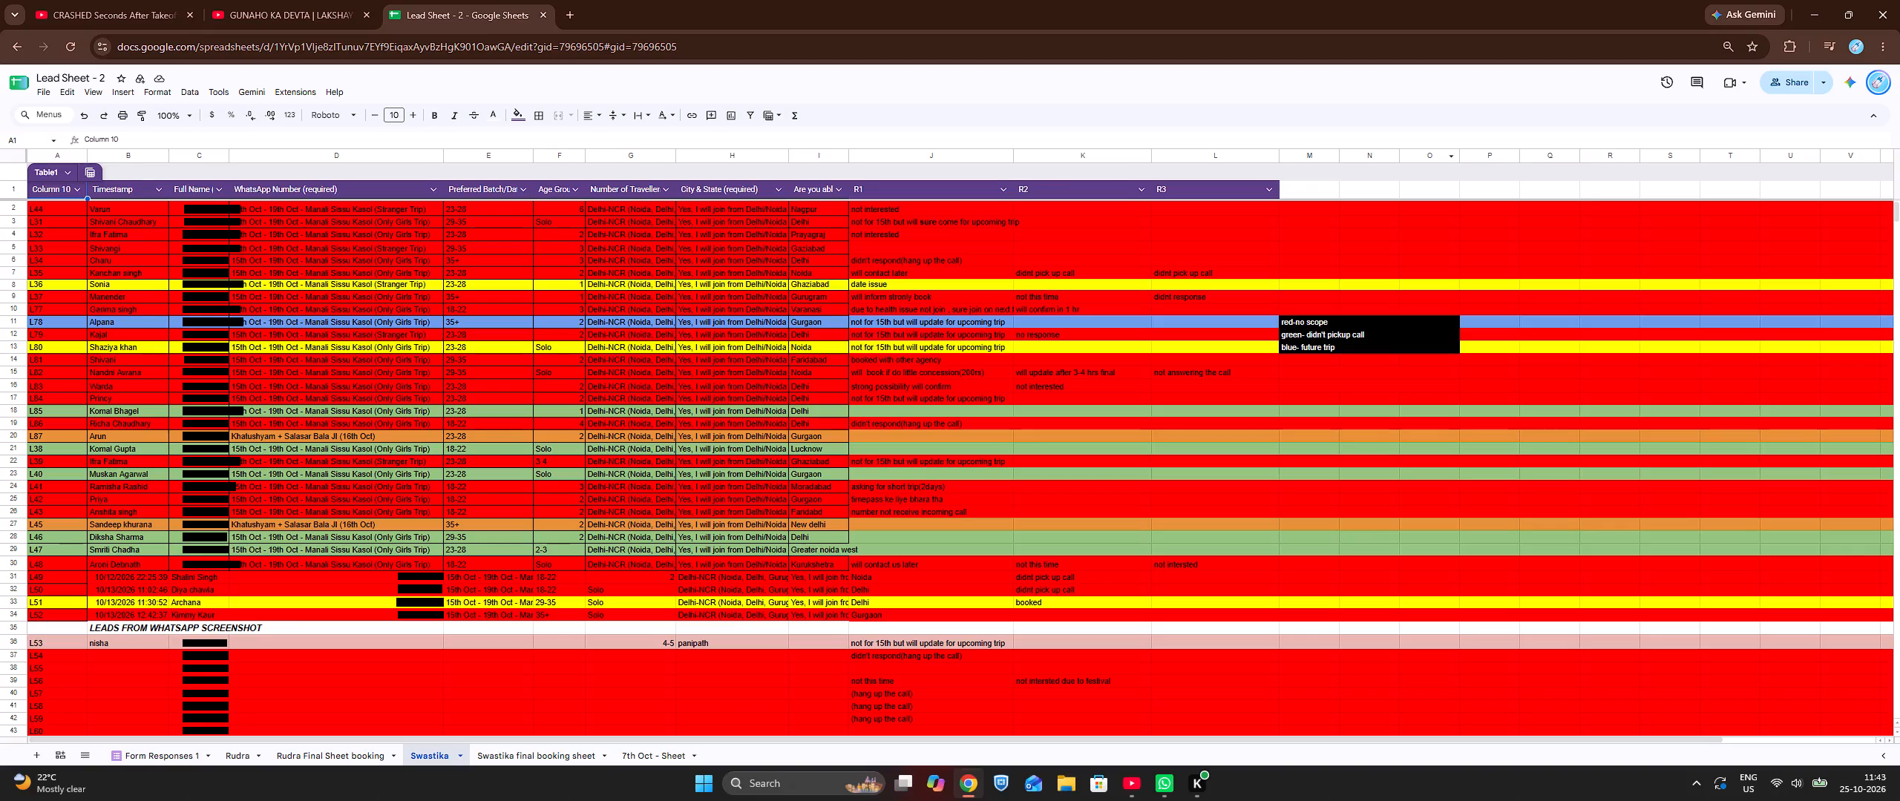
pyautogui.scroll(-4, 1261, 184)
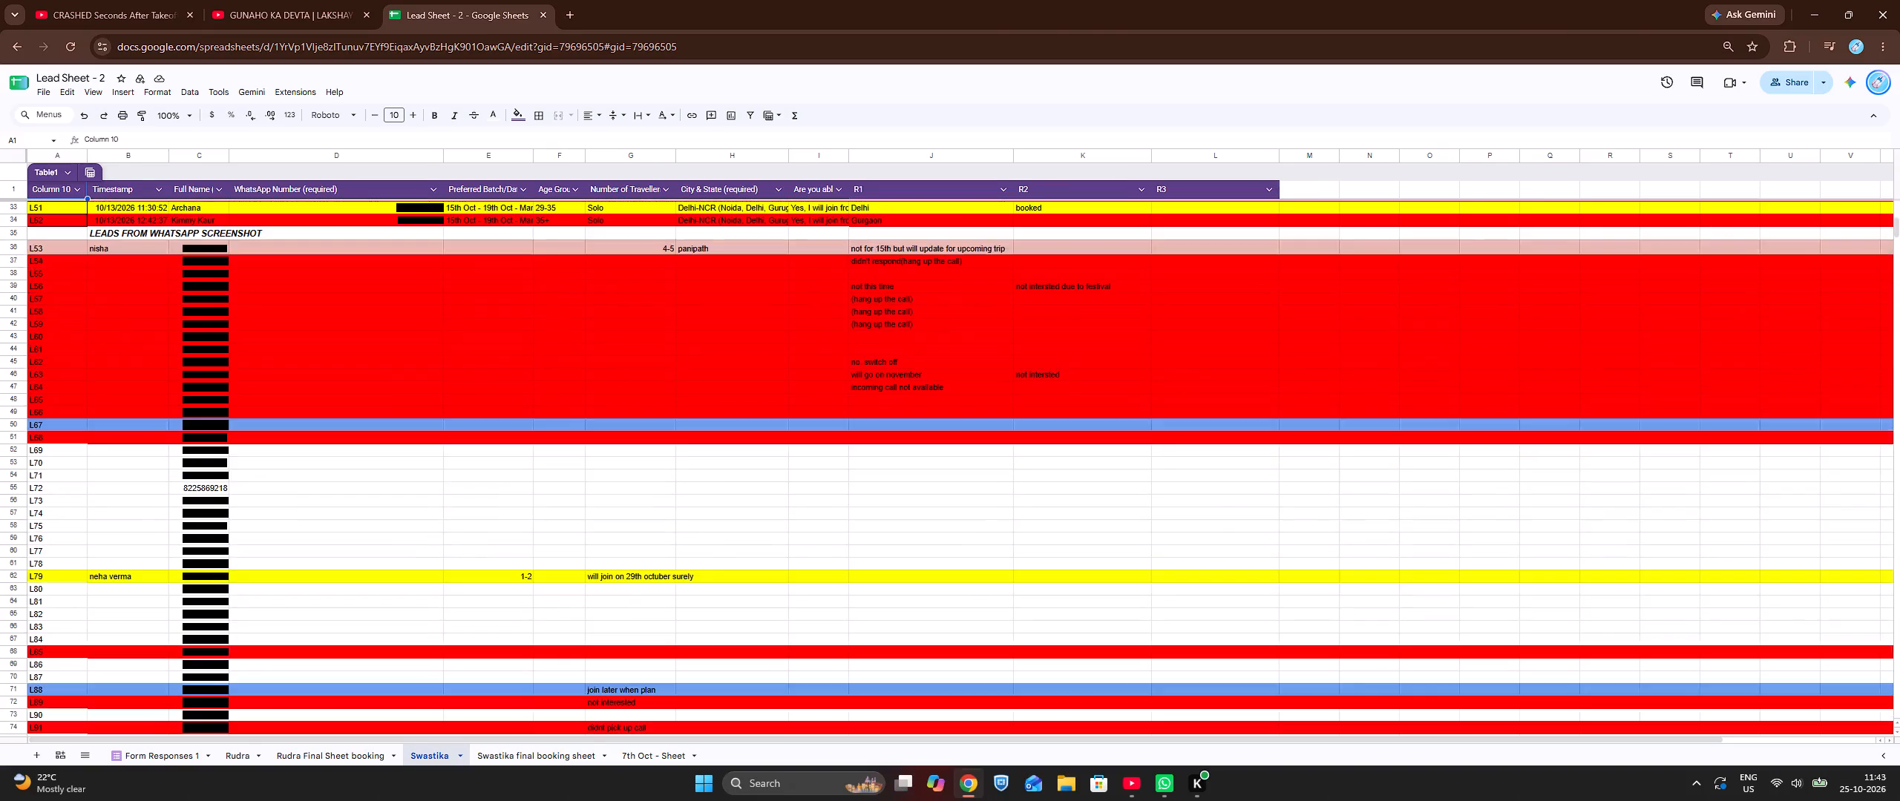
pyautogui.scroll(-11, 1227, 211)
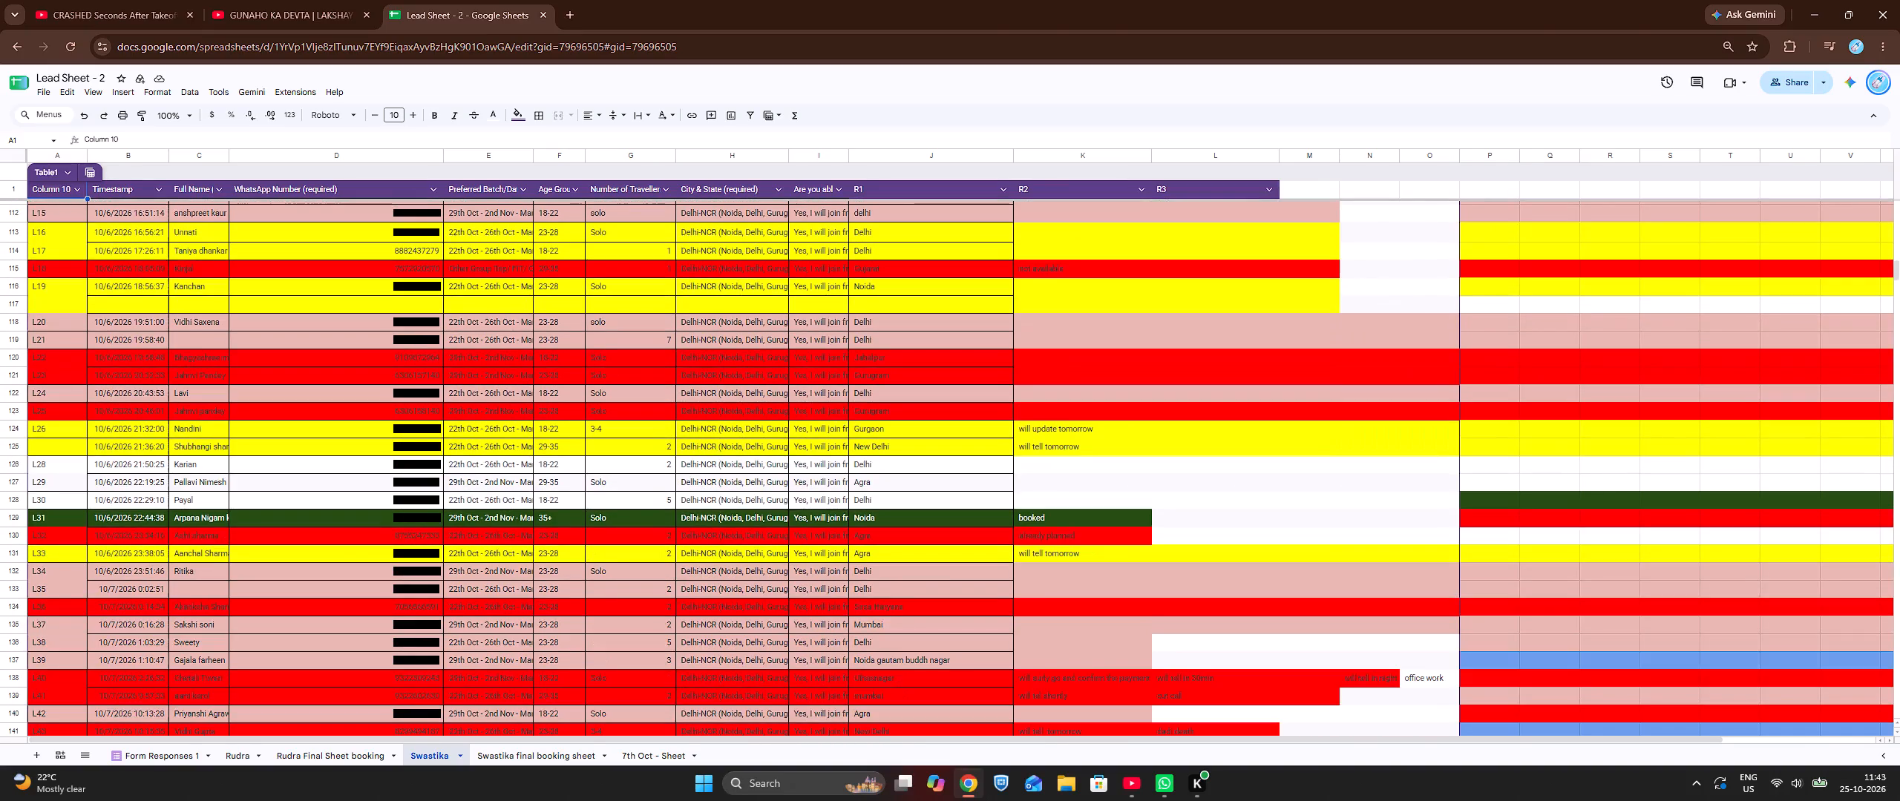
pyautogui.scroll(-3, 601, 366)
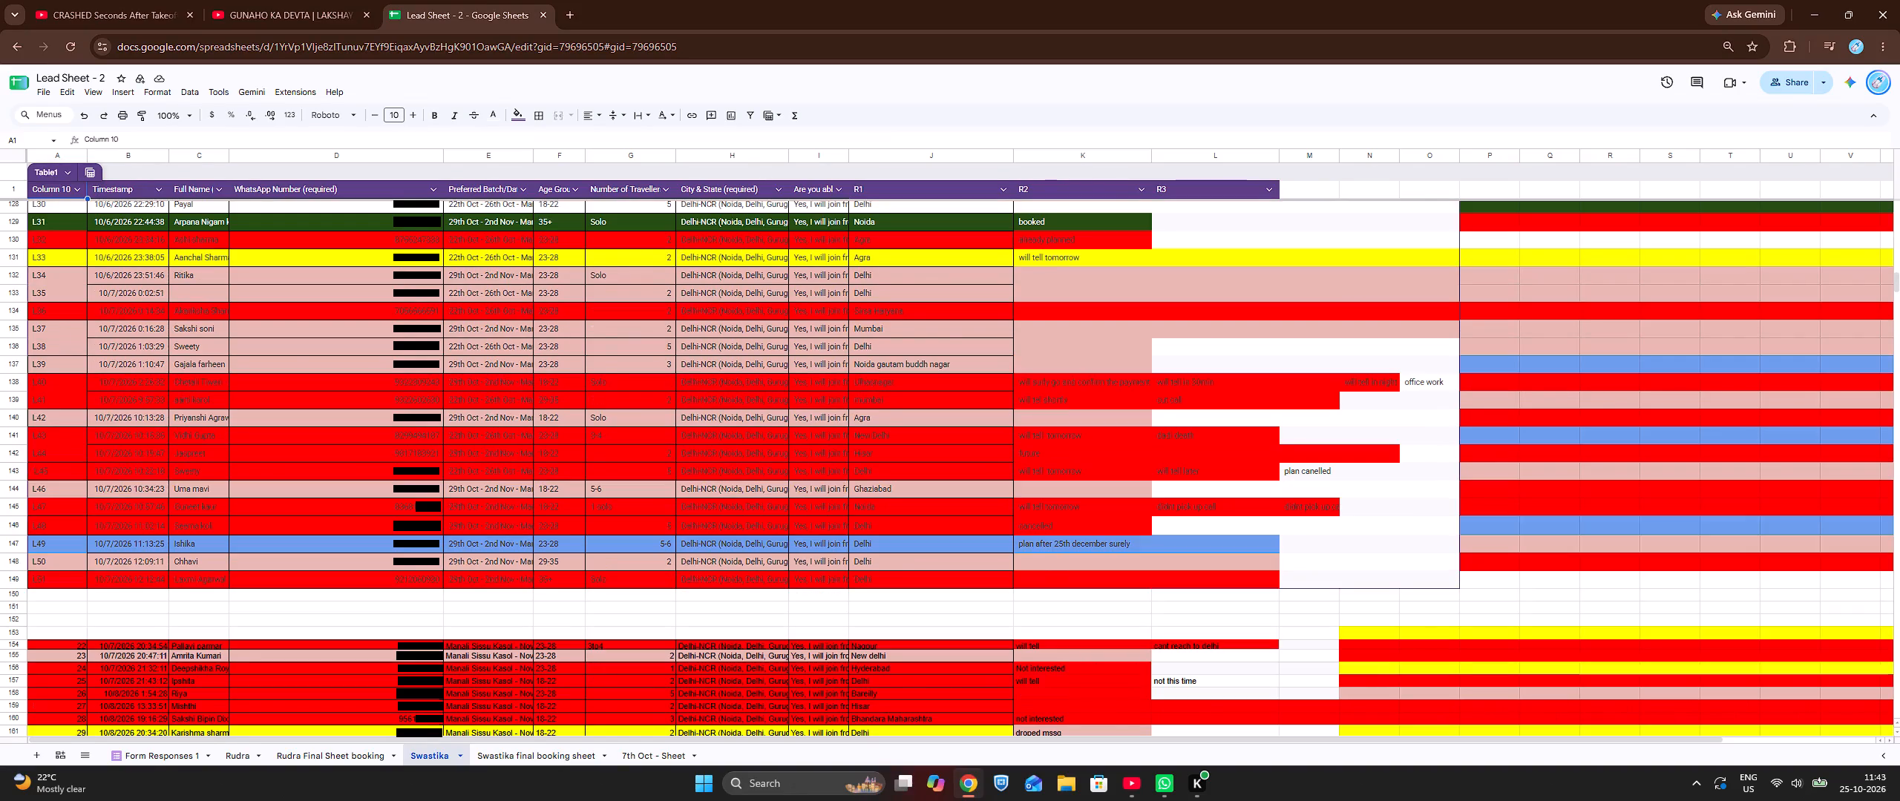
pyautogui.scroll(-3, 527, 330)
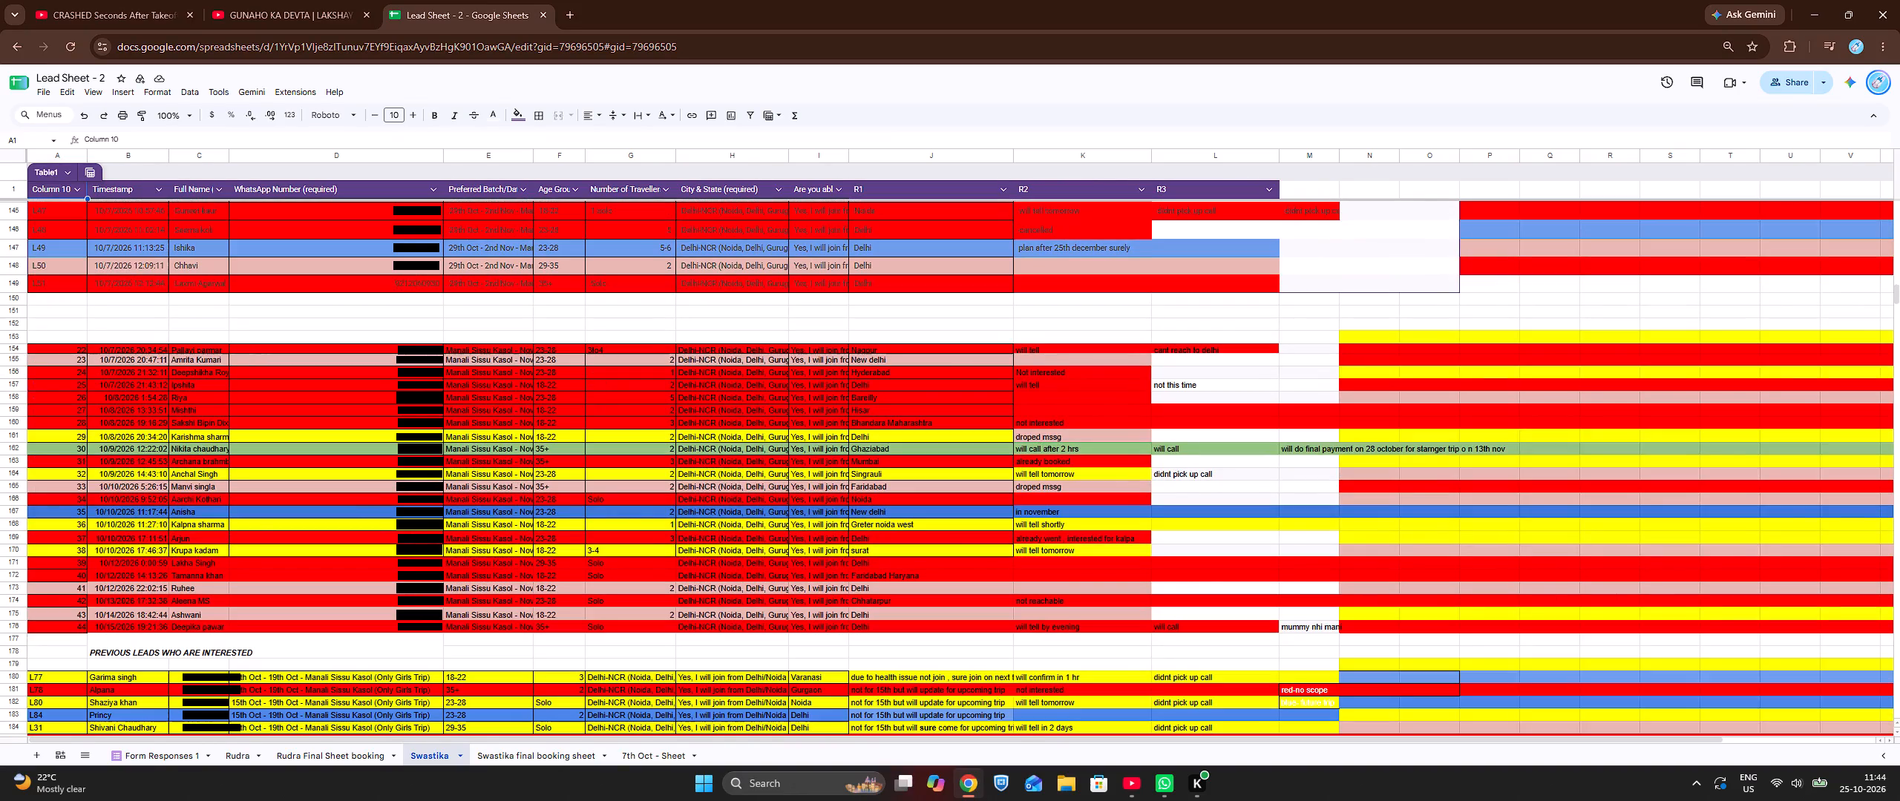
pyautogui.scroll(-2, 819, 587)
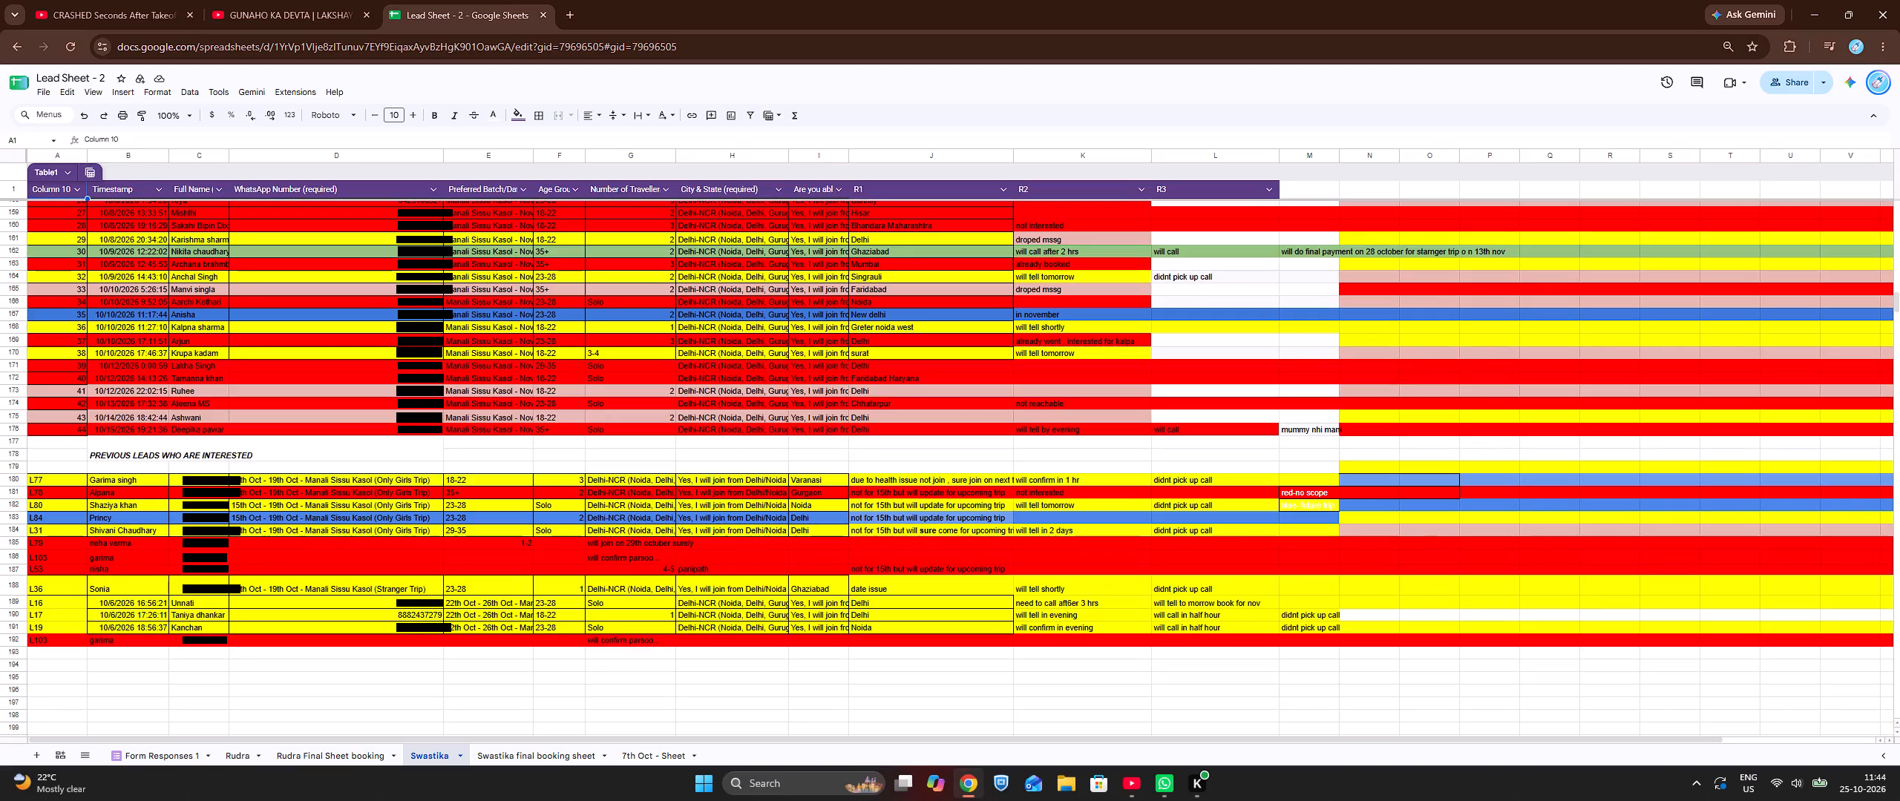
# Examine lead L17's entries in row 190 of the Swastika sheet, from its name and WhatsApp number through the R2 remark.
pyautogui.click(632, 619)
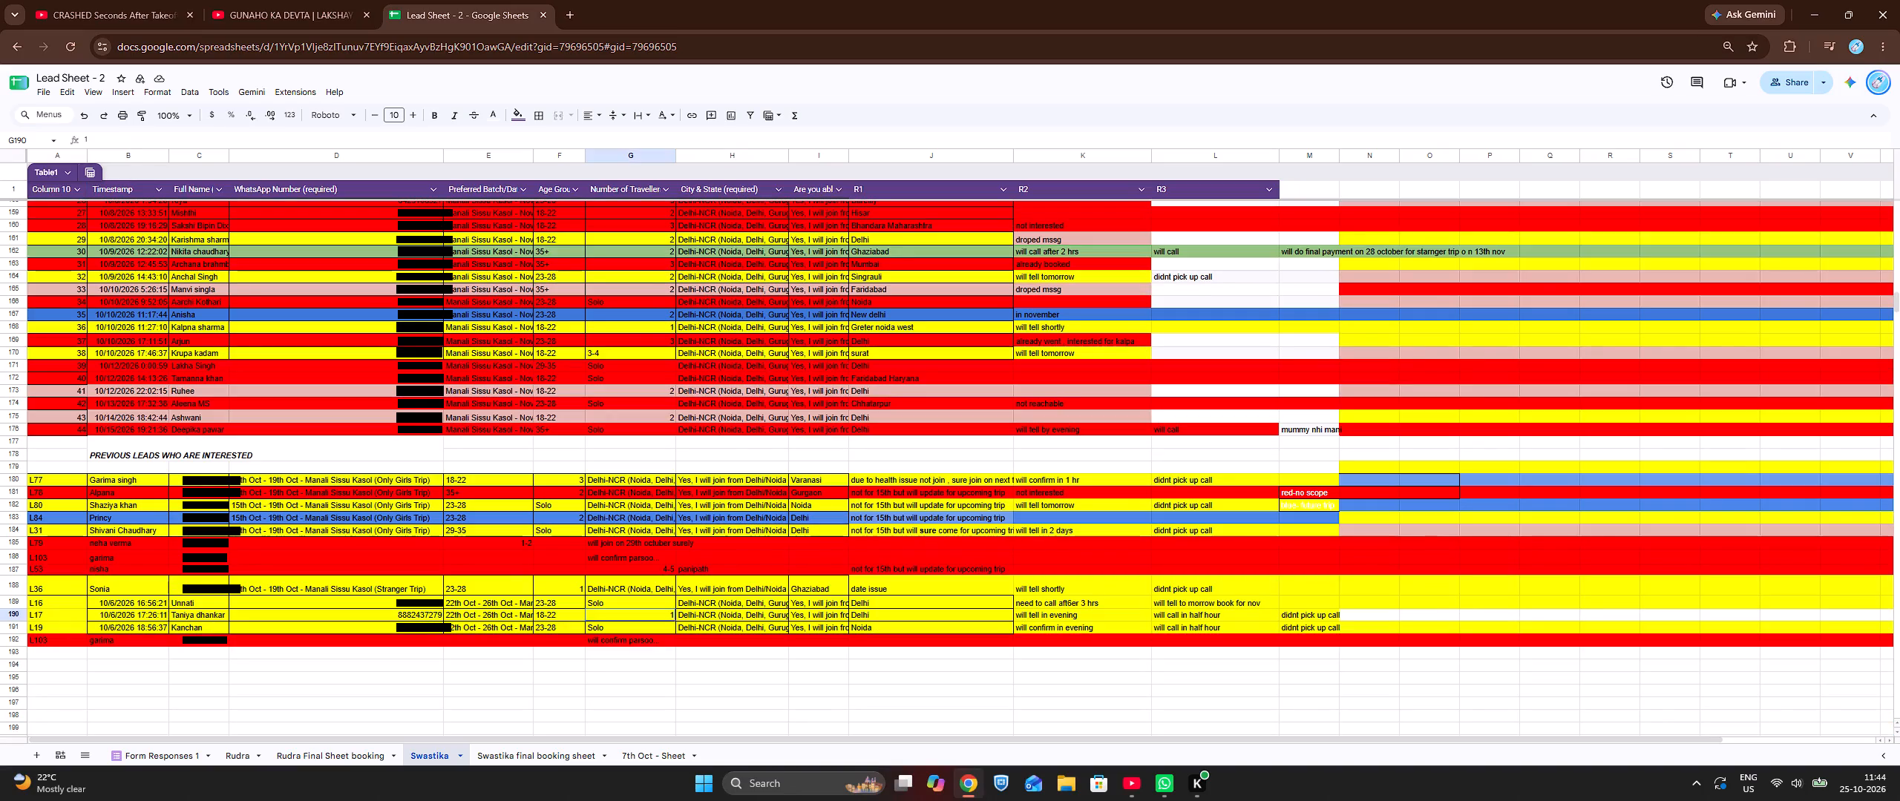
pyautogui.click(437, 618)
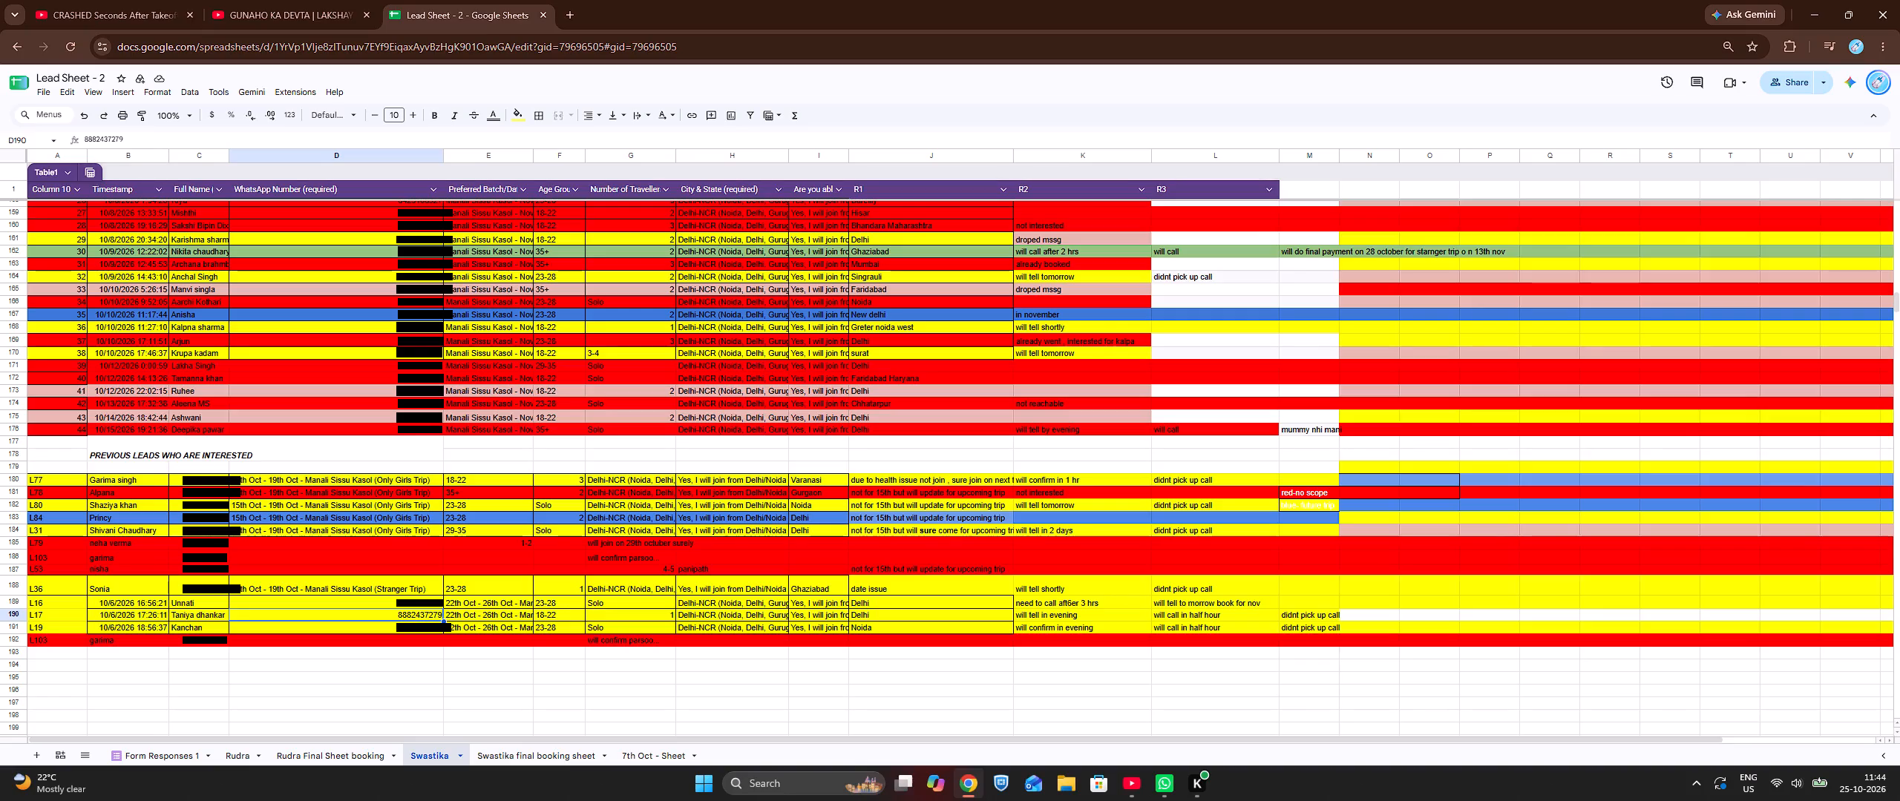
pyautogui.press('Right')
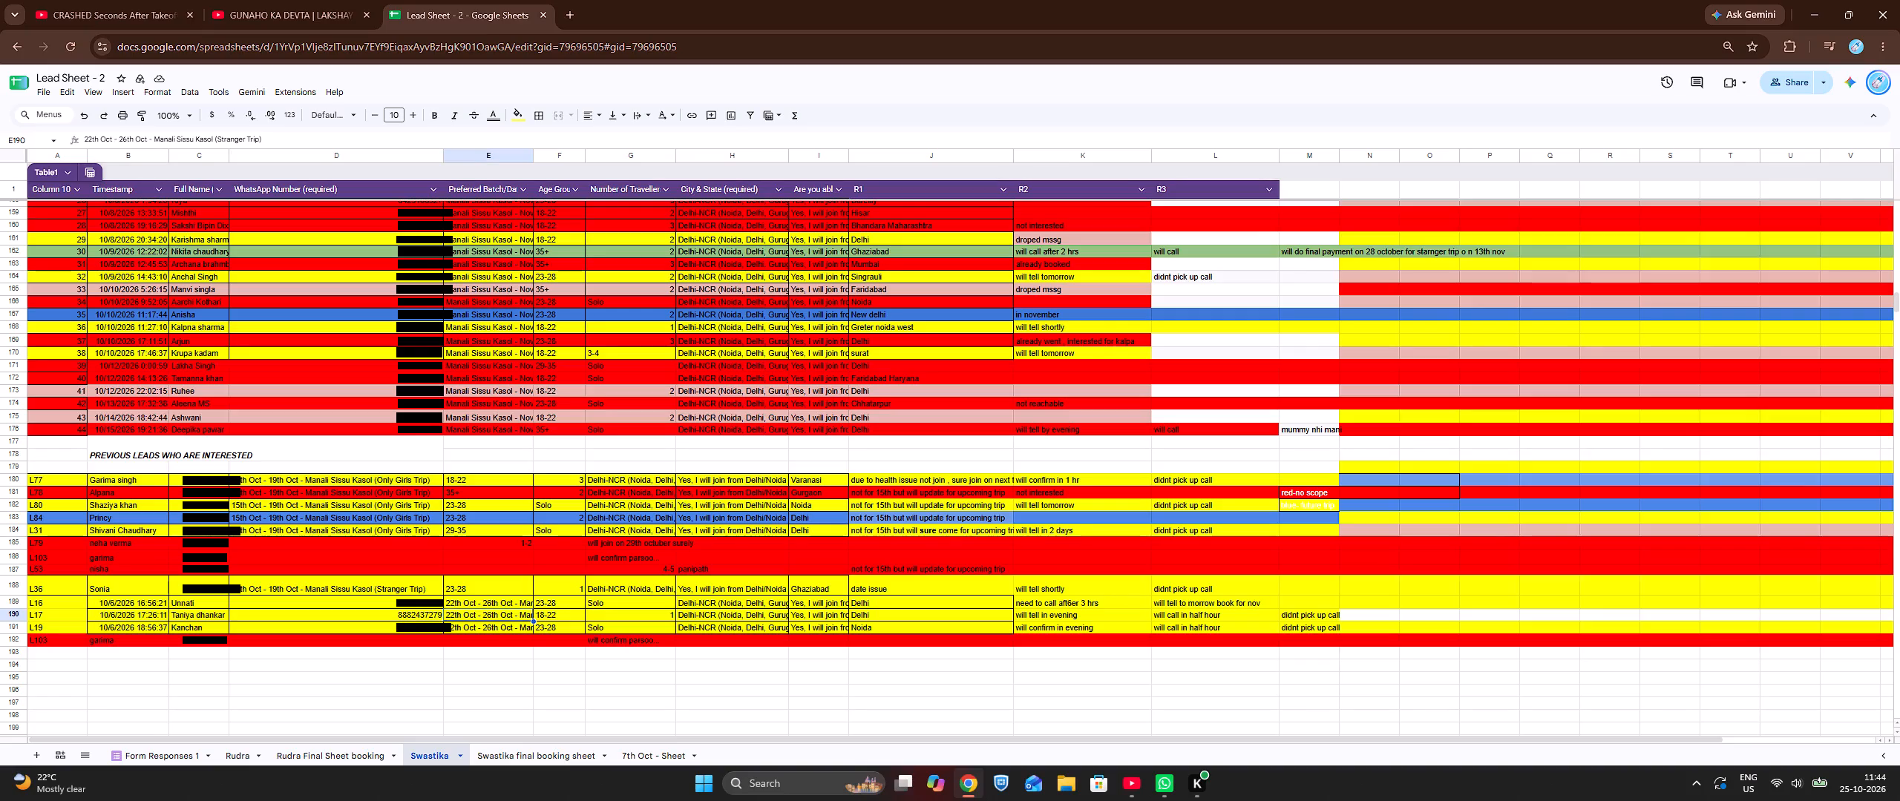
pyautogui.press('Right')
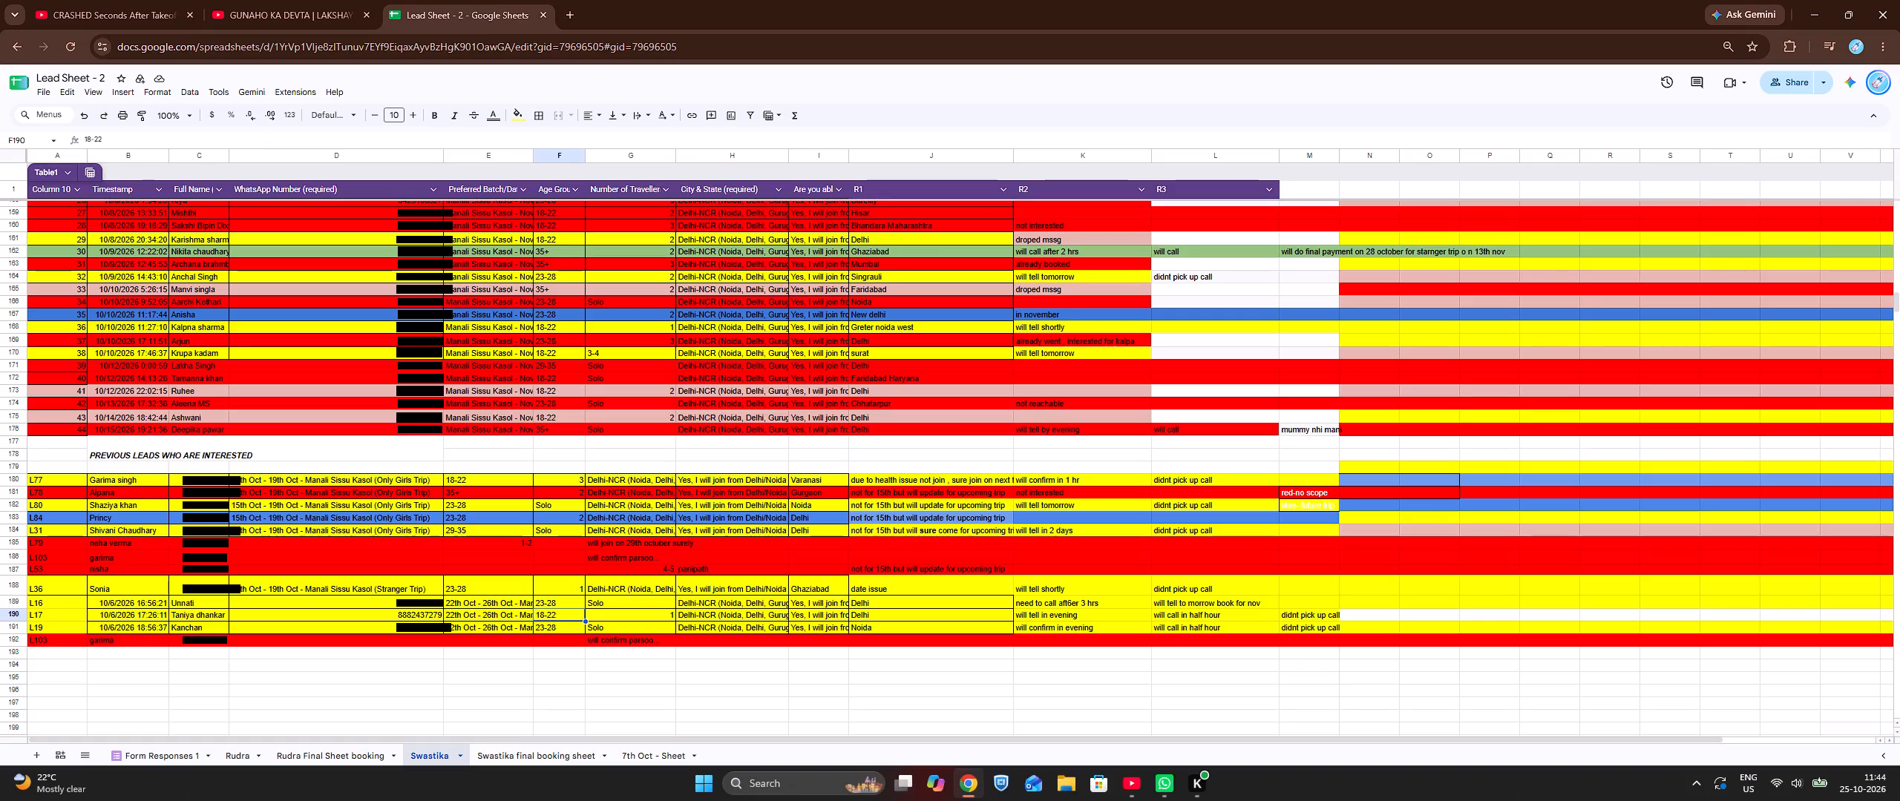
pyautogui.press('Right')
pyautogui.press('Right')
pyautogui.press('Right')
pyautogui.press('Right')
pyautogui.press('Right')
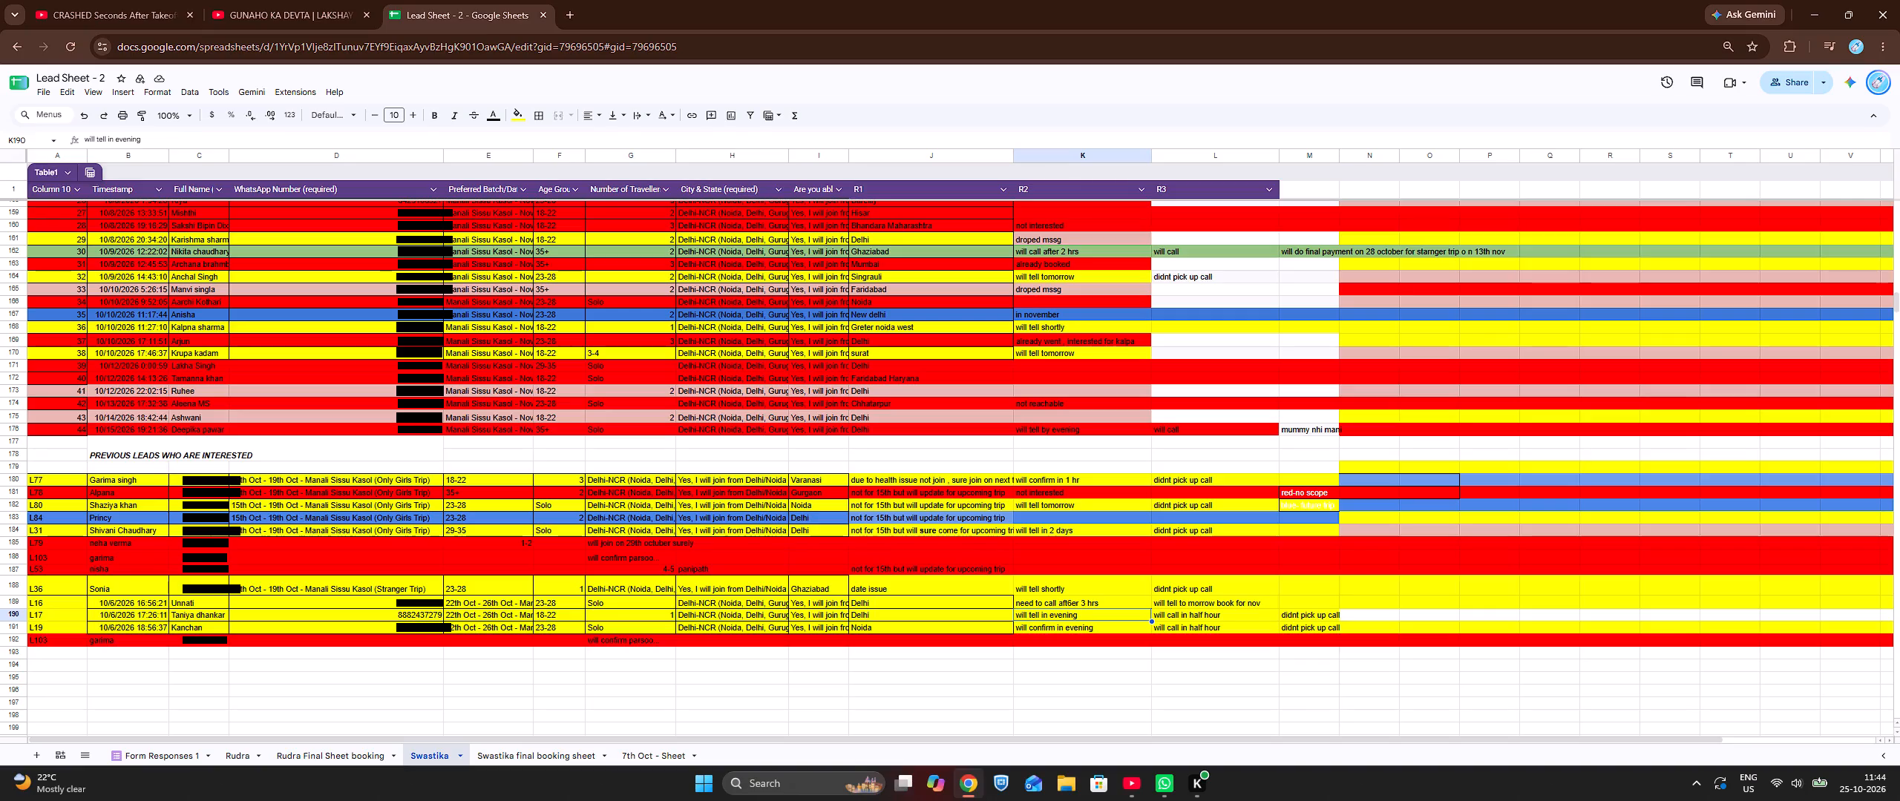
pyautogui.press('Left')
pyautogui.press('Left')
pyautogui.press('Left')
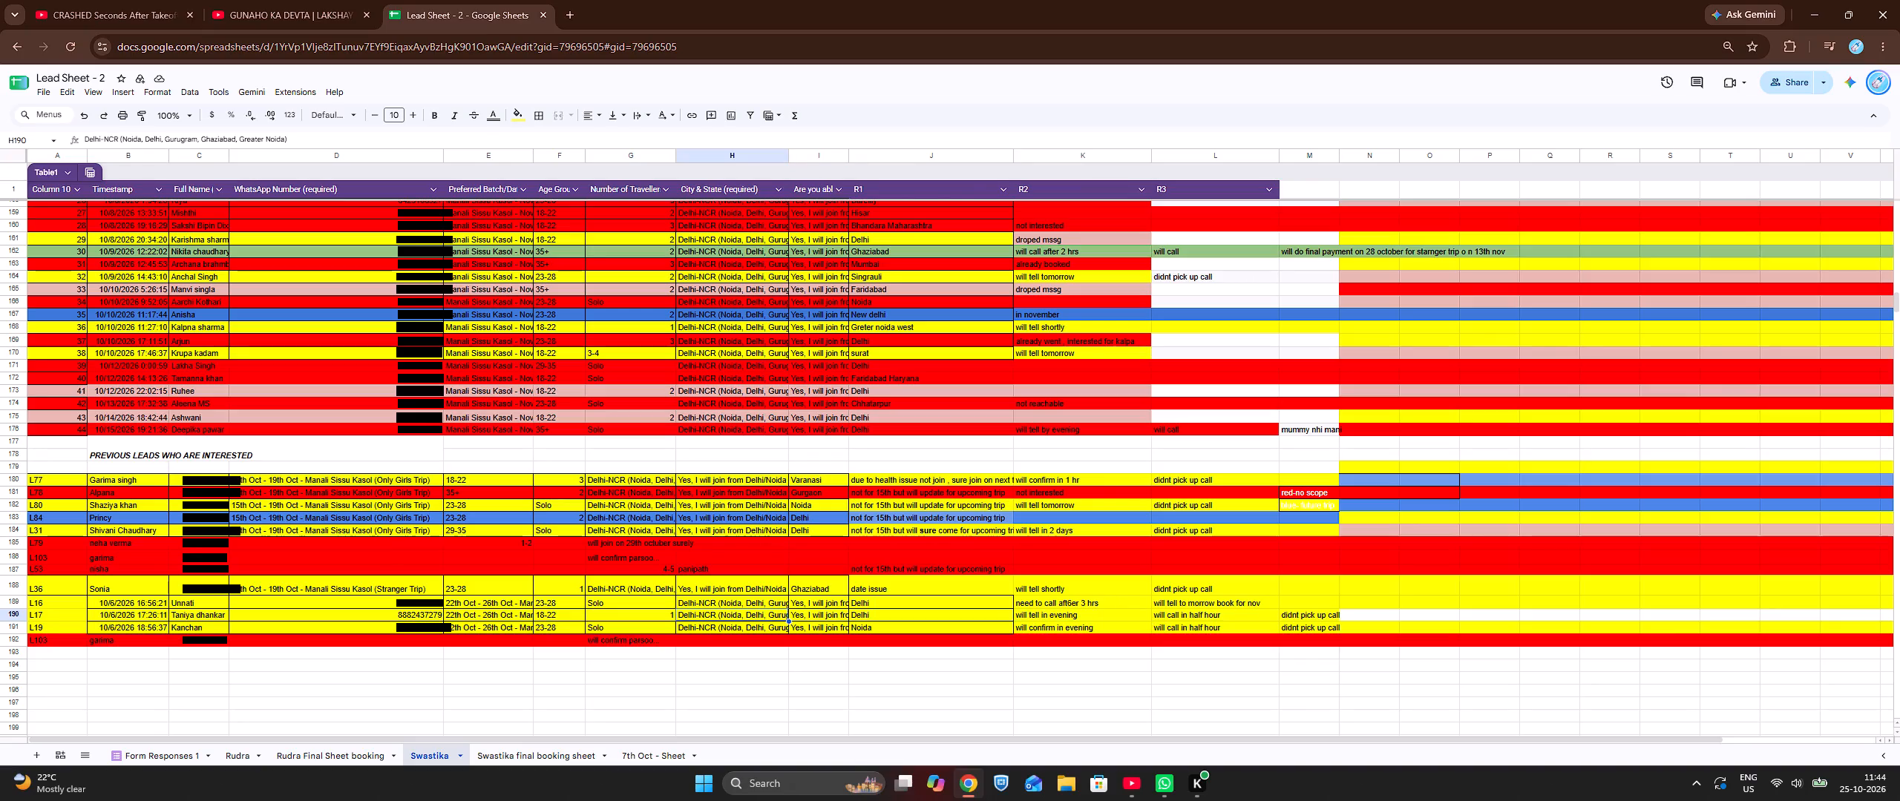
pyautogui.press('Left')
pyautogui.press('Left')
pyautogui.press('Left')
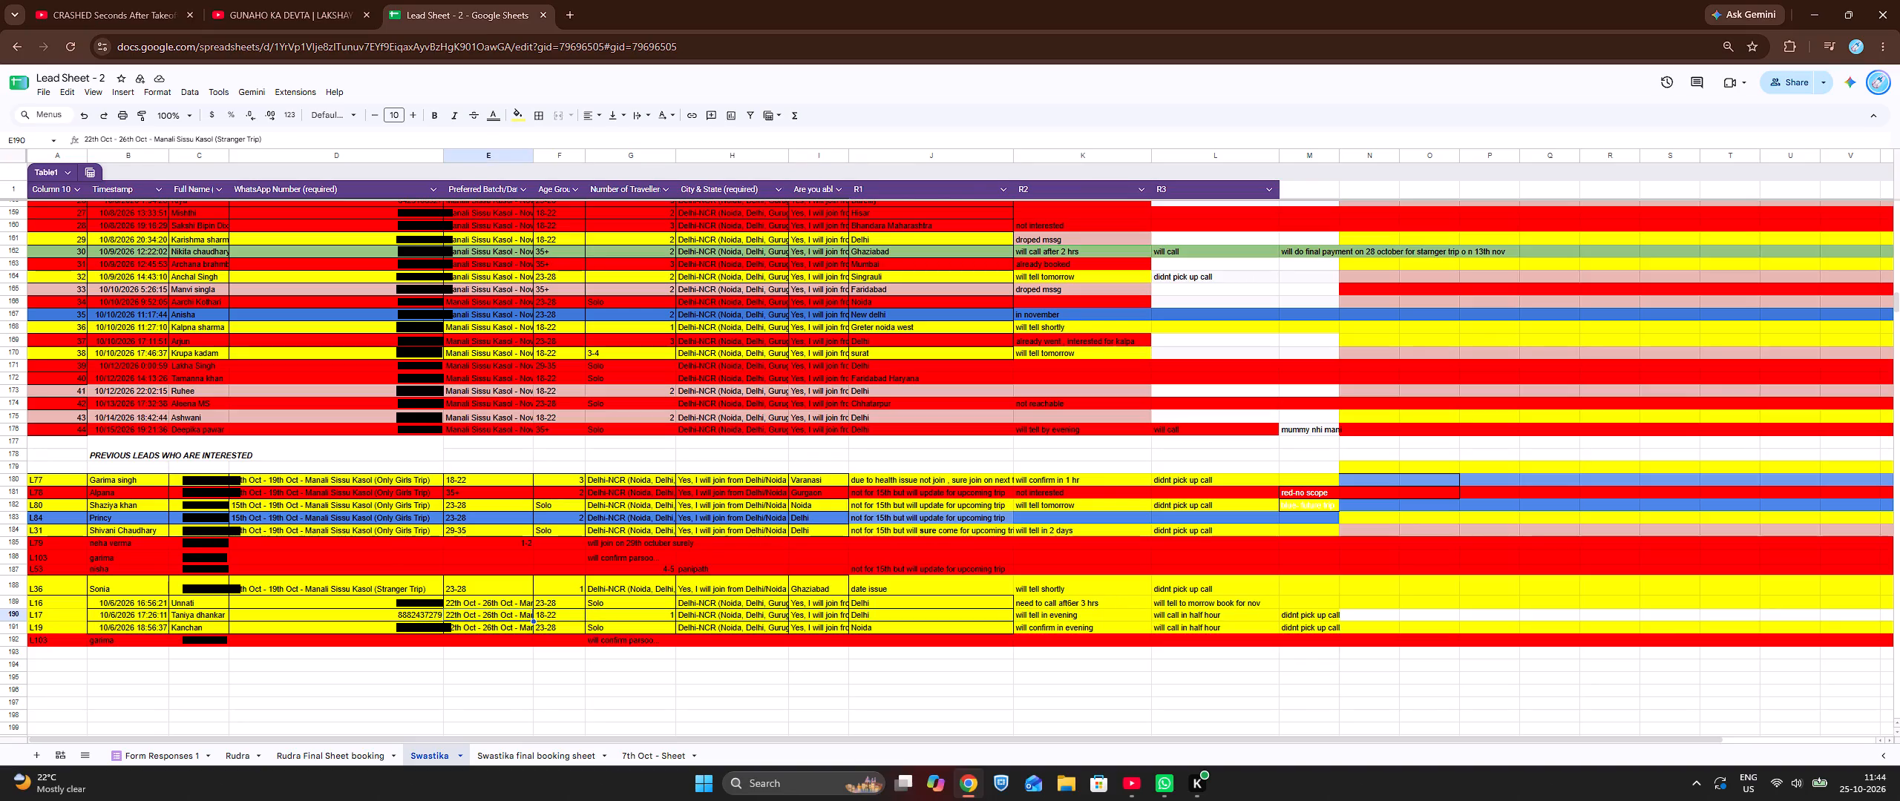
pyautogui.press('Left')
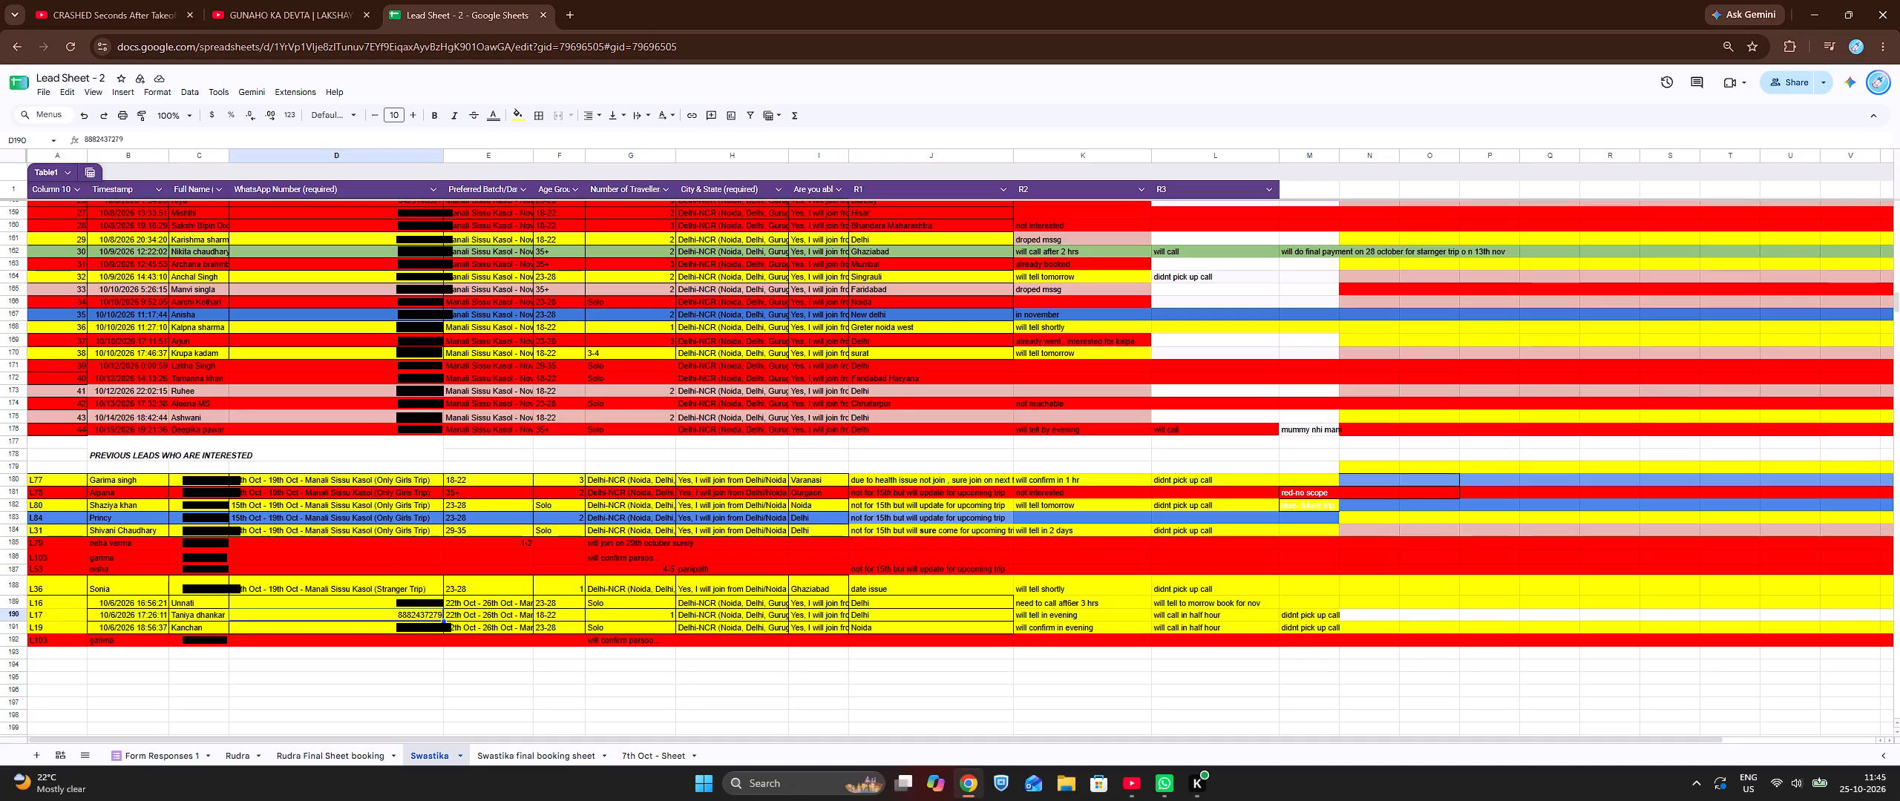
pyautogui.press('Left')
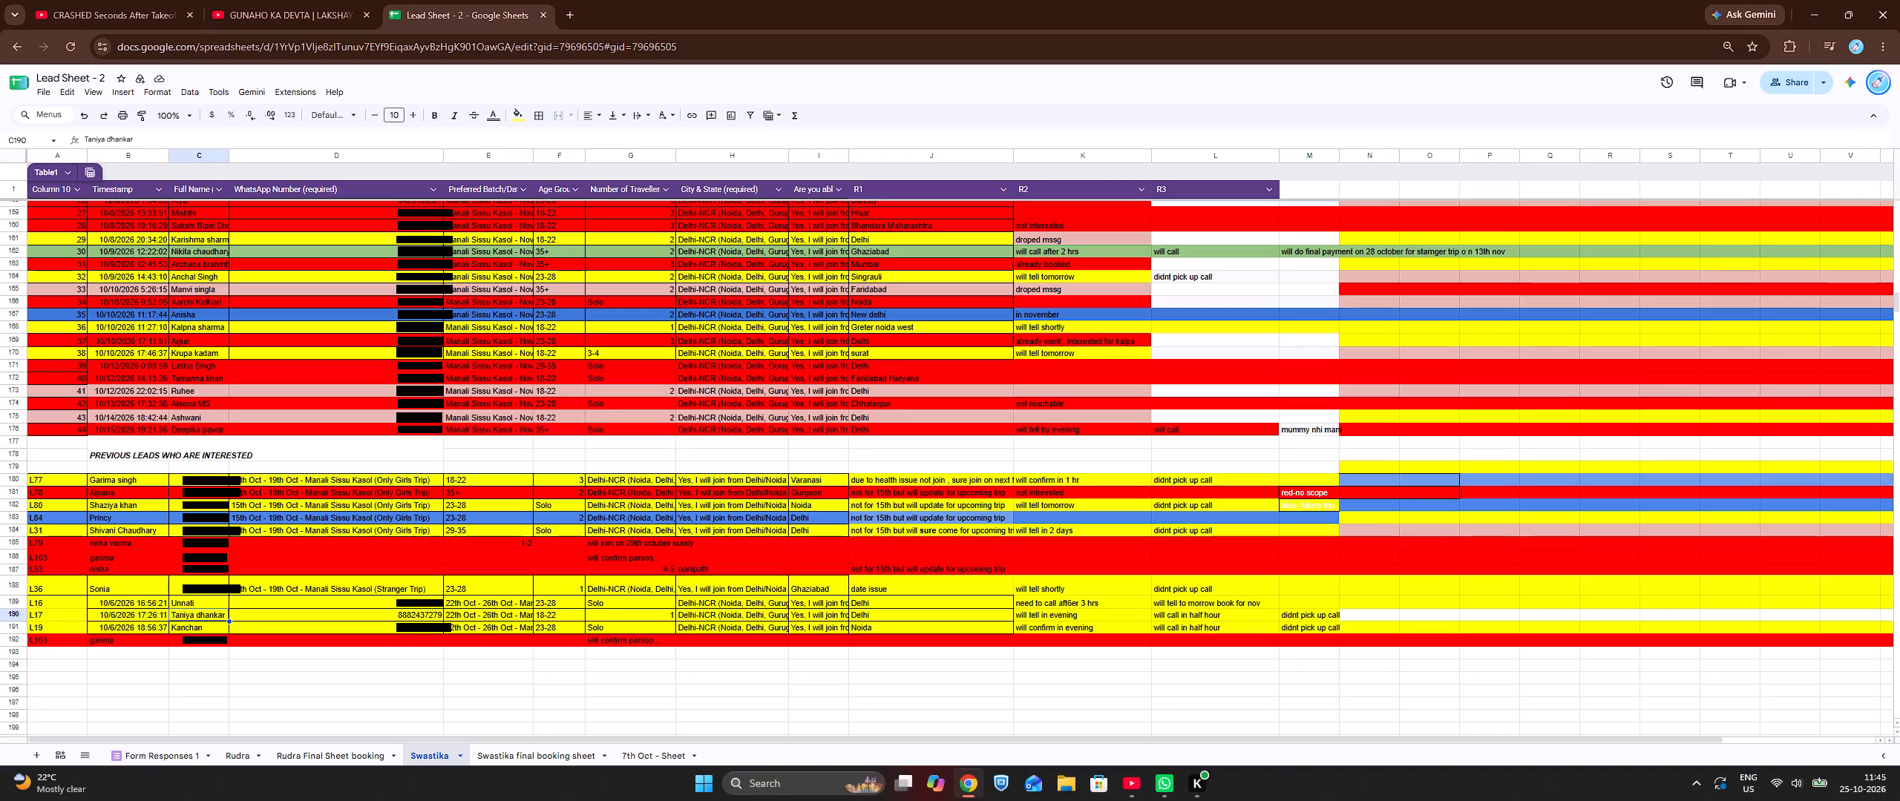
pyautogui.press('Left')
# Review lead L17's row again through the follow-up remarks past R3, and return to its WhatsApp number cell.
pyautogui.press('Right')
pyautogui.press('Right')
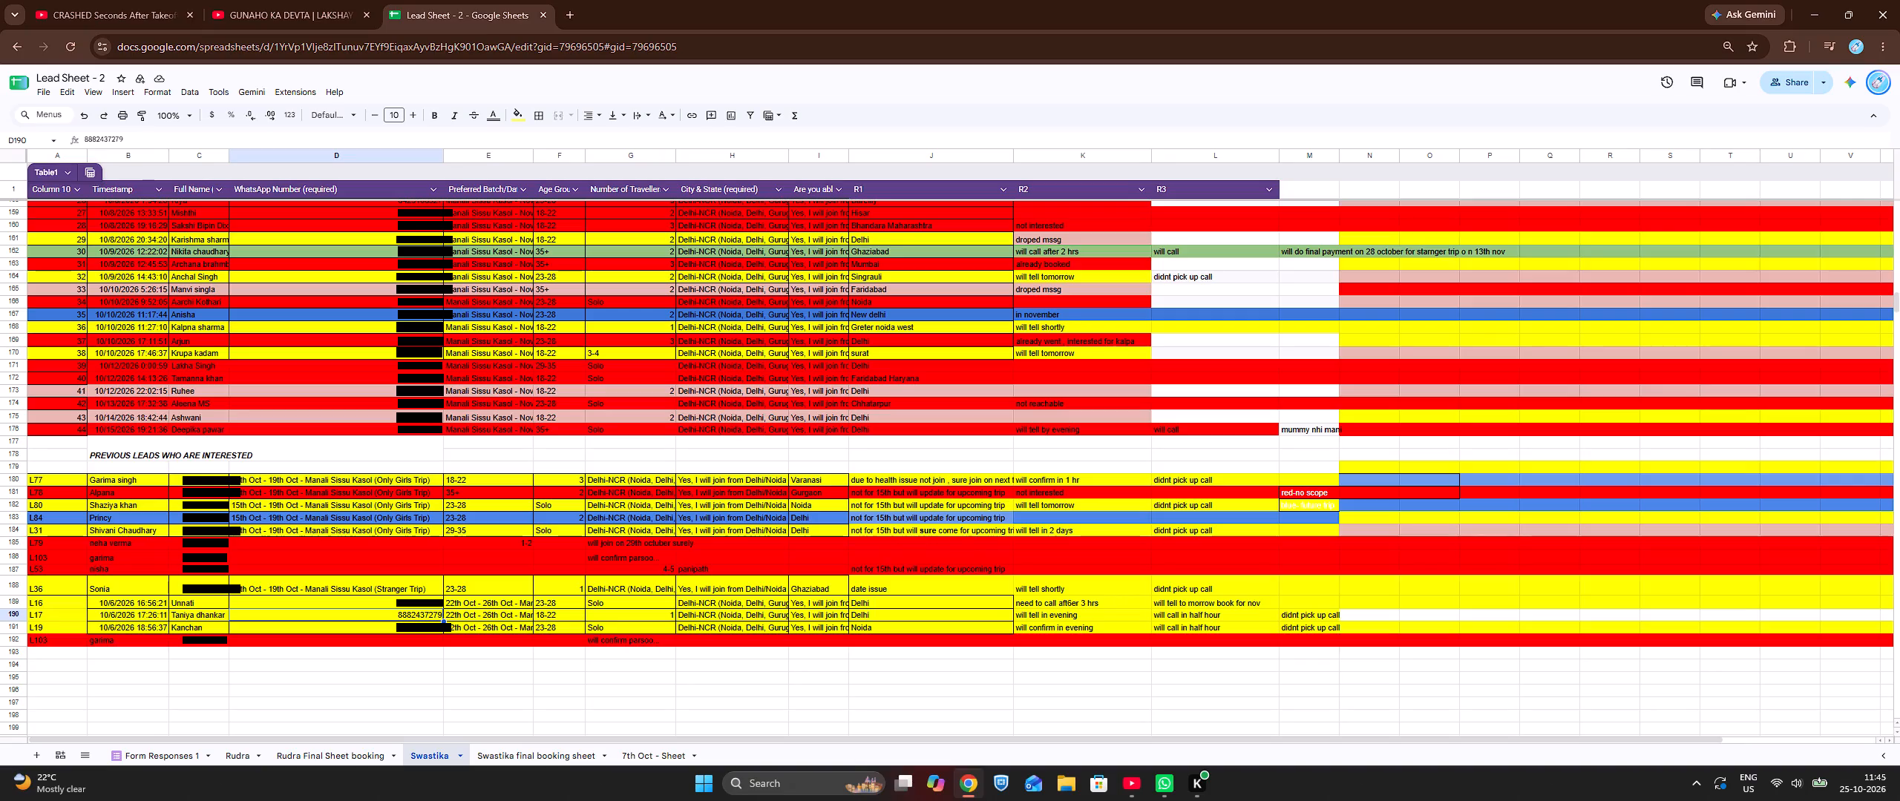
pyautogui.press('Right')
pyautogui.press('Right')
pyautogui.press('Right')
pyautogui.press('Right')
pyautogui.press('Right')
pyautogui.press('Right')
pyautogui.press('Right')
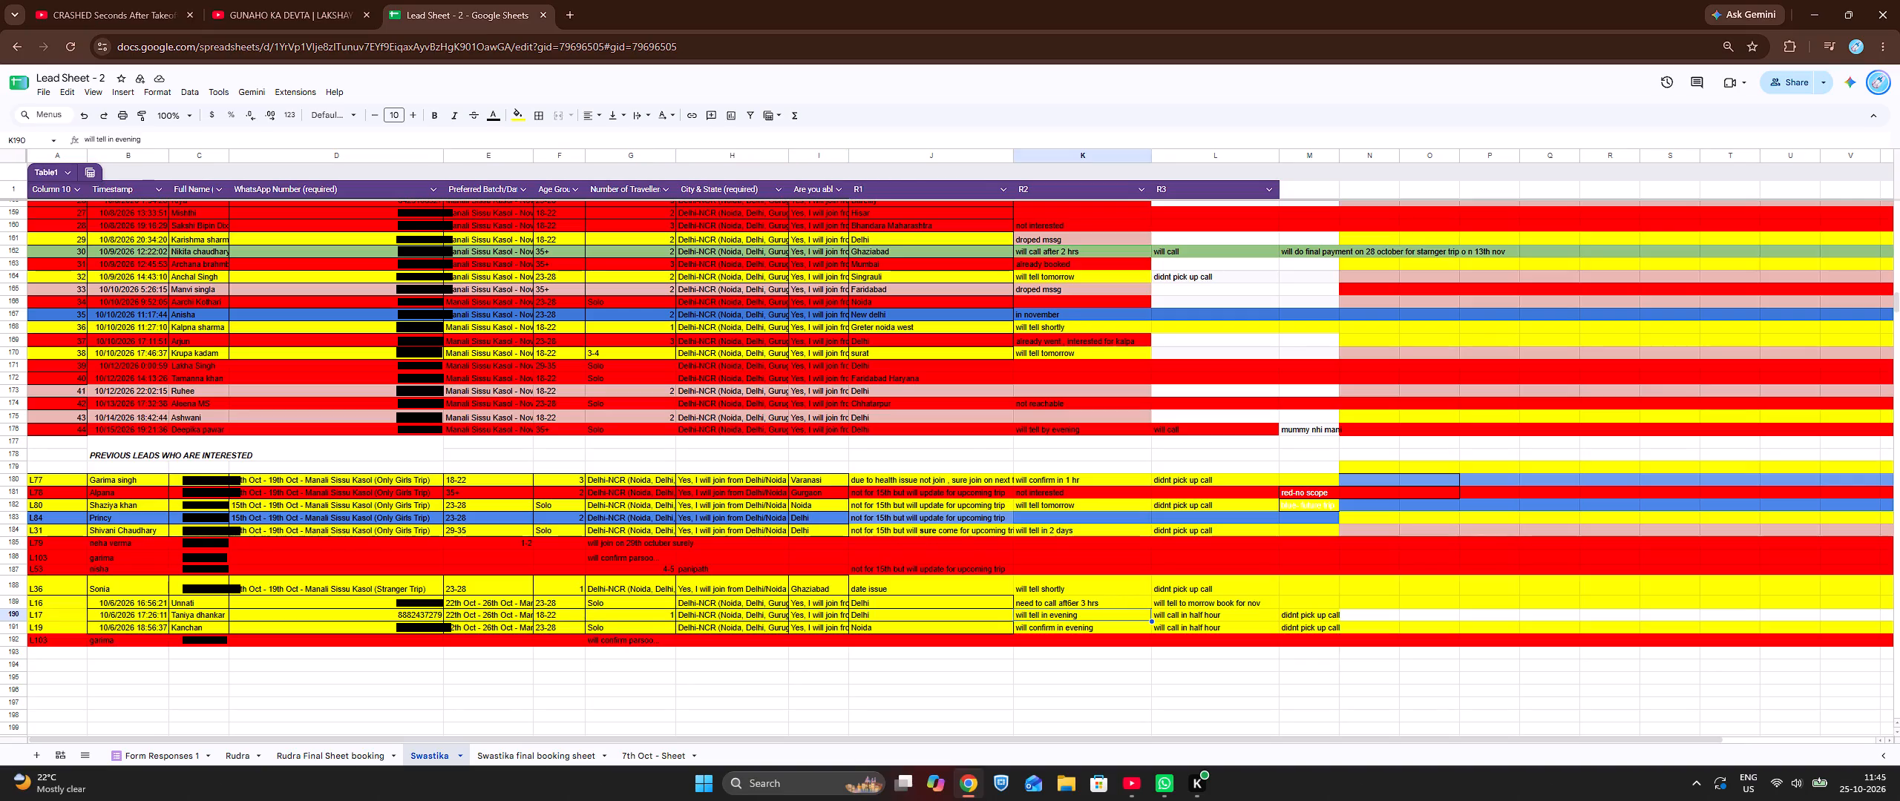
pyautogui.press('Right')
pyautogui.press('Right')
pyautogui.press('Right')
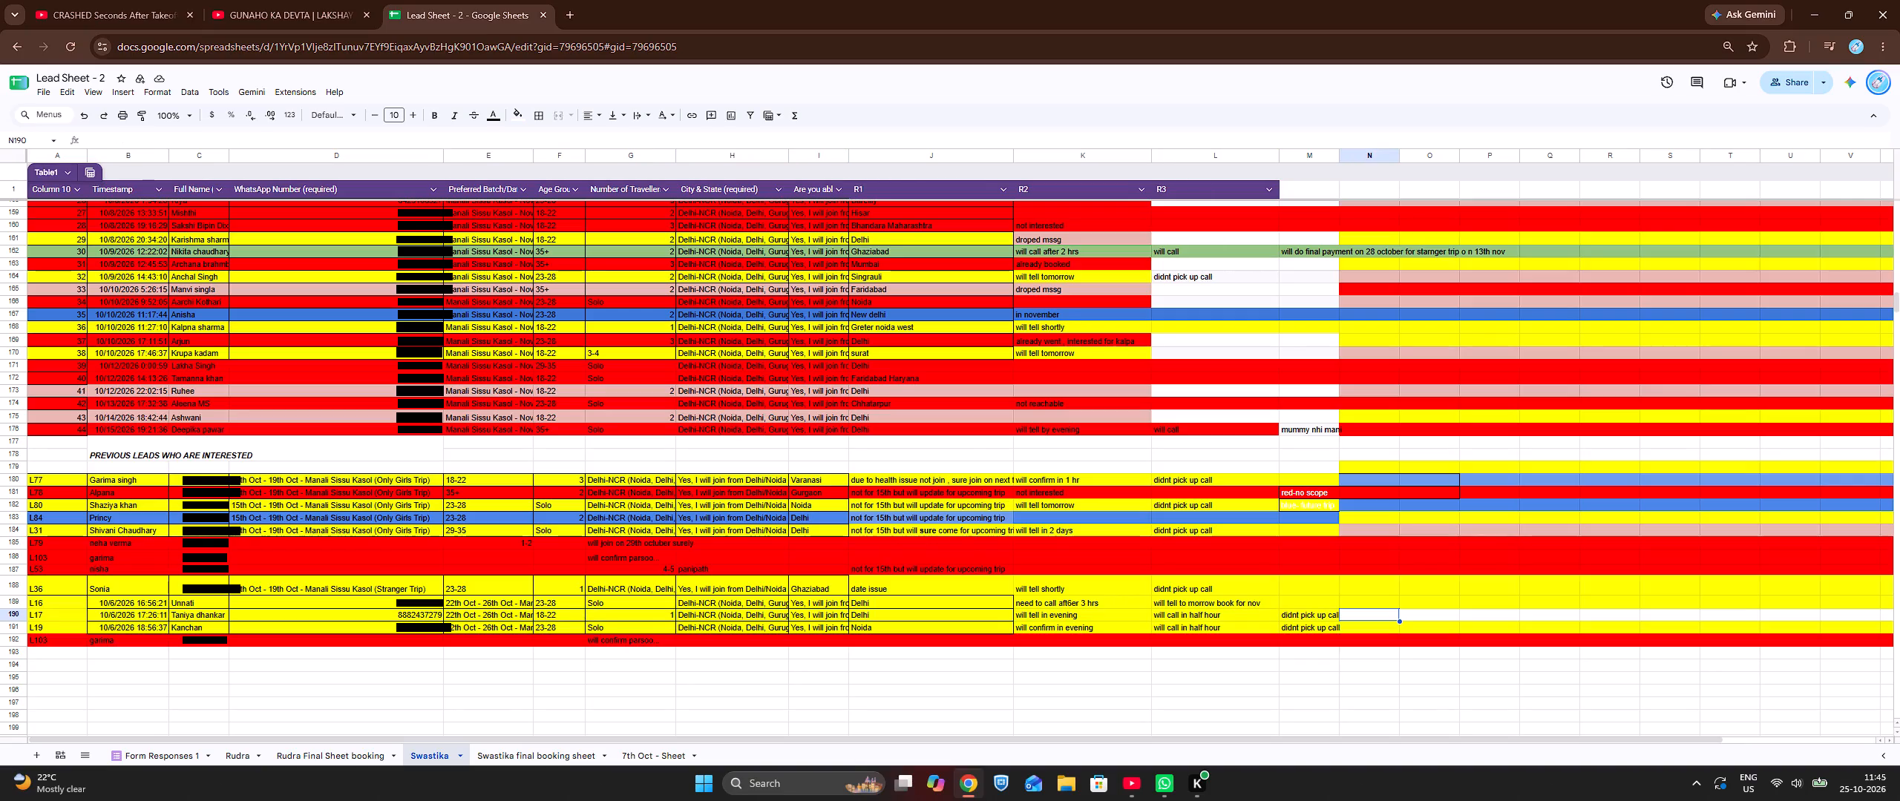
pyautogui.press('Left')
pyautogui.press('Left')
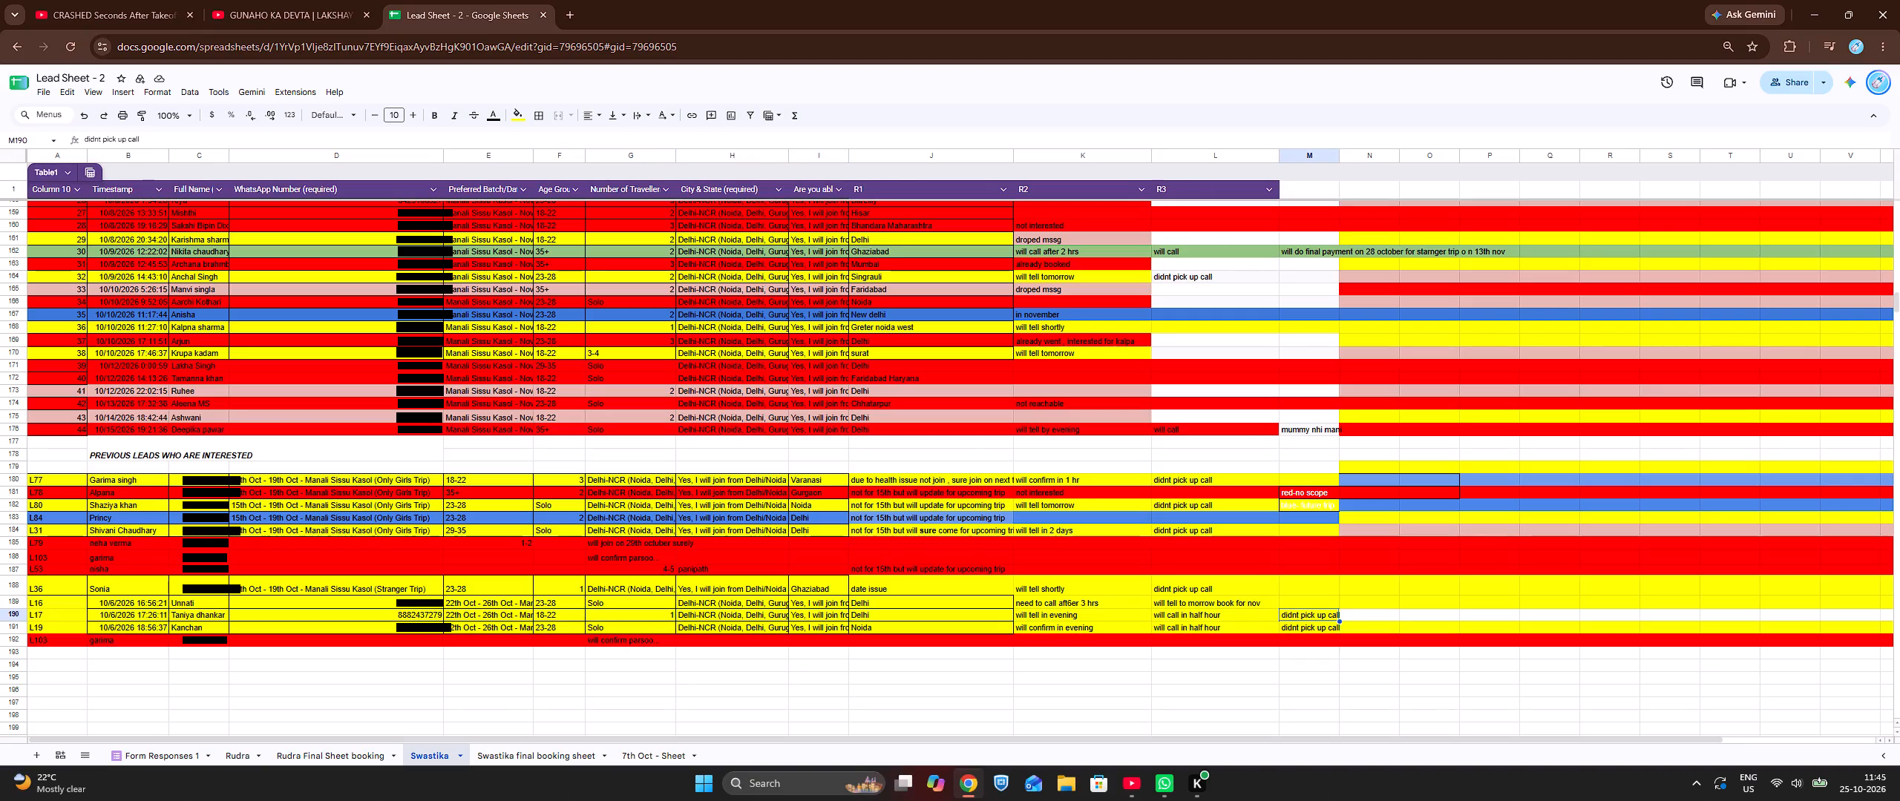
pyautogui.press('Left')
pyautogui.press('Left')
pyautogui.press('Left')
pyautogui.press('Left')
pyautogui.press('Left')
pyautogui.press('Left')
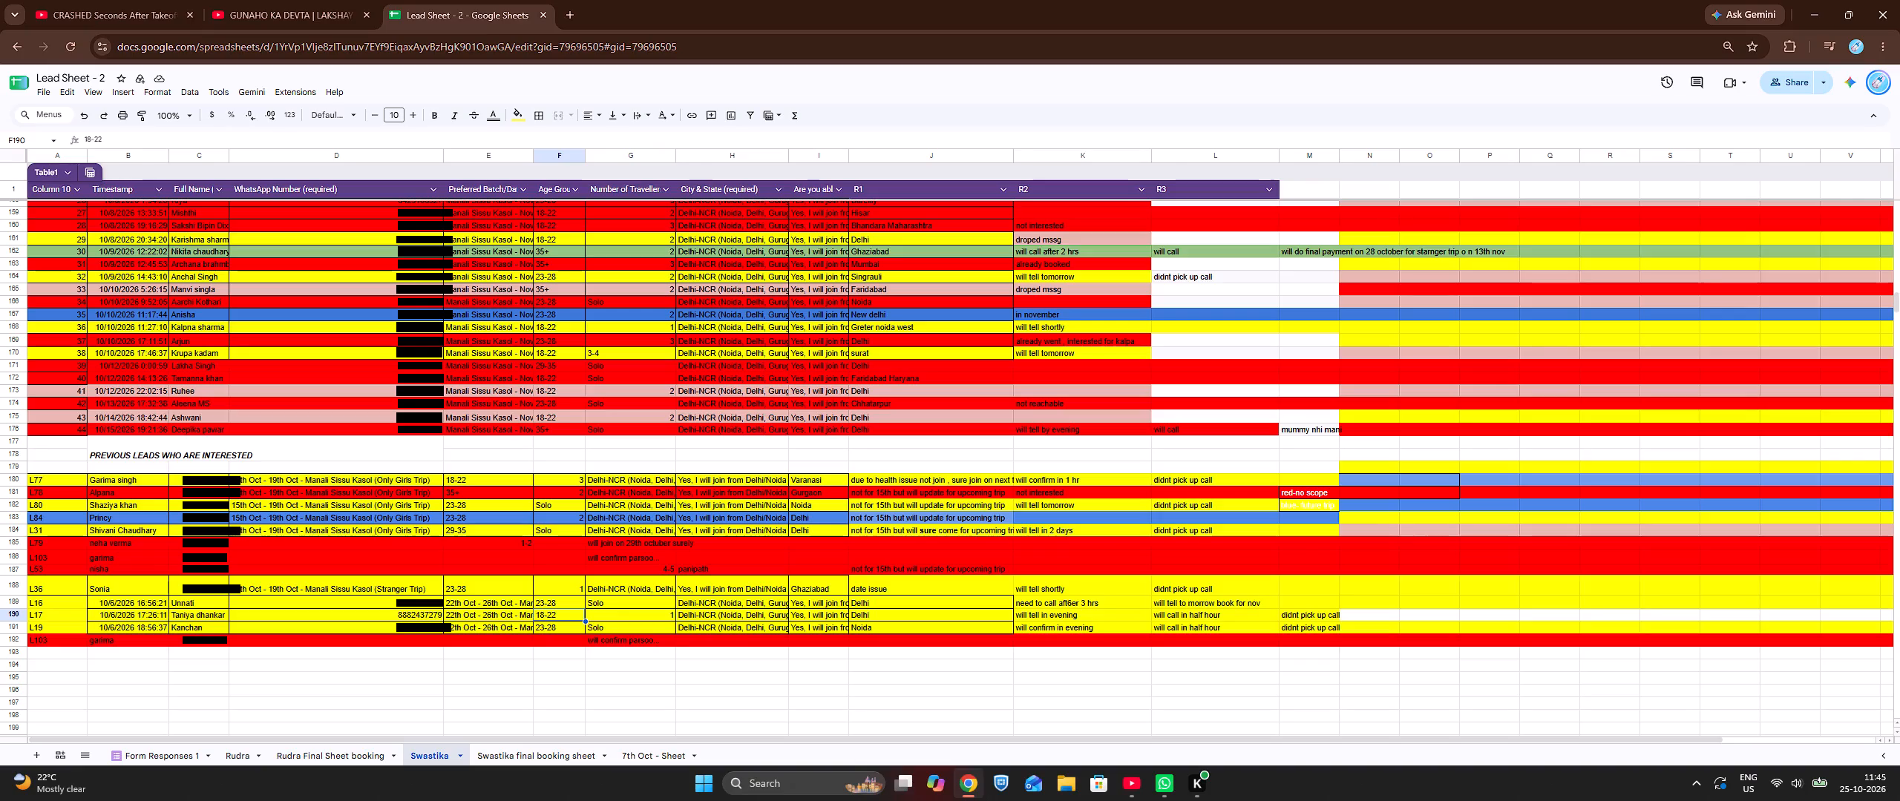
pyautogui.press('Left')
pyautogui.press('Left')
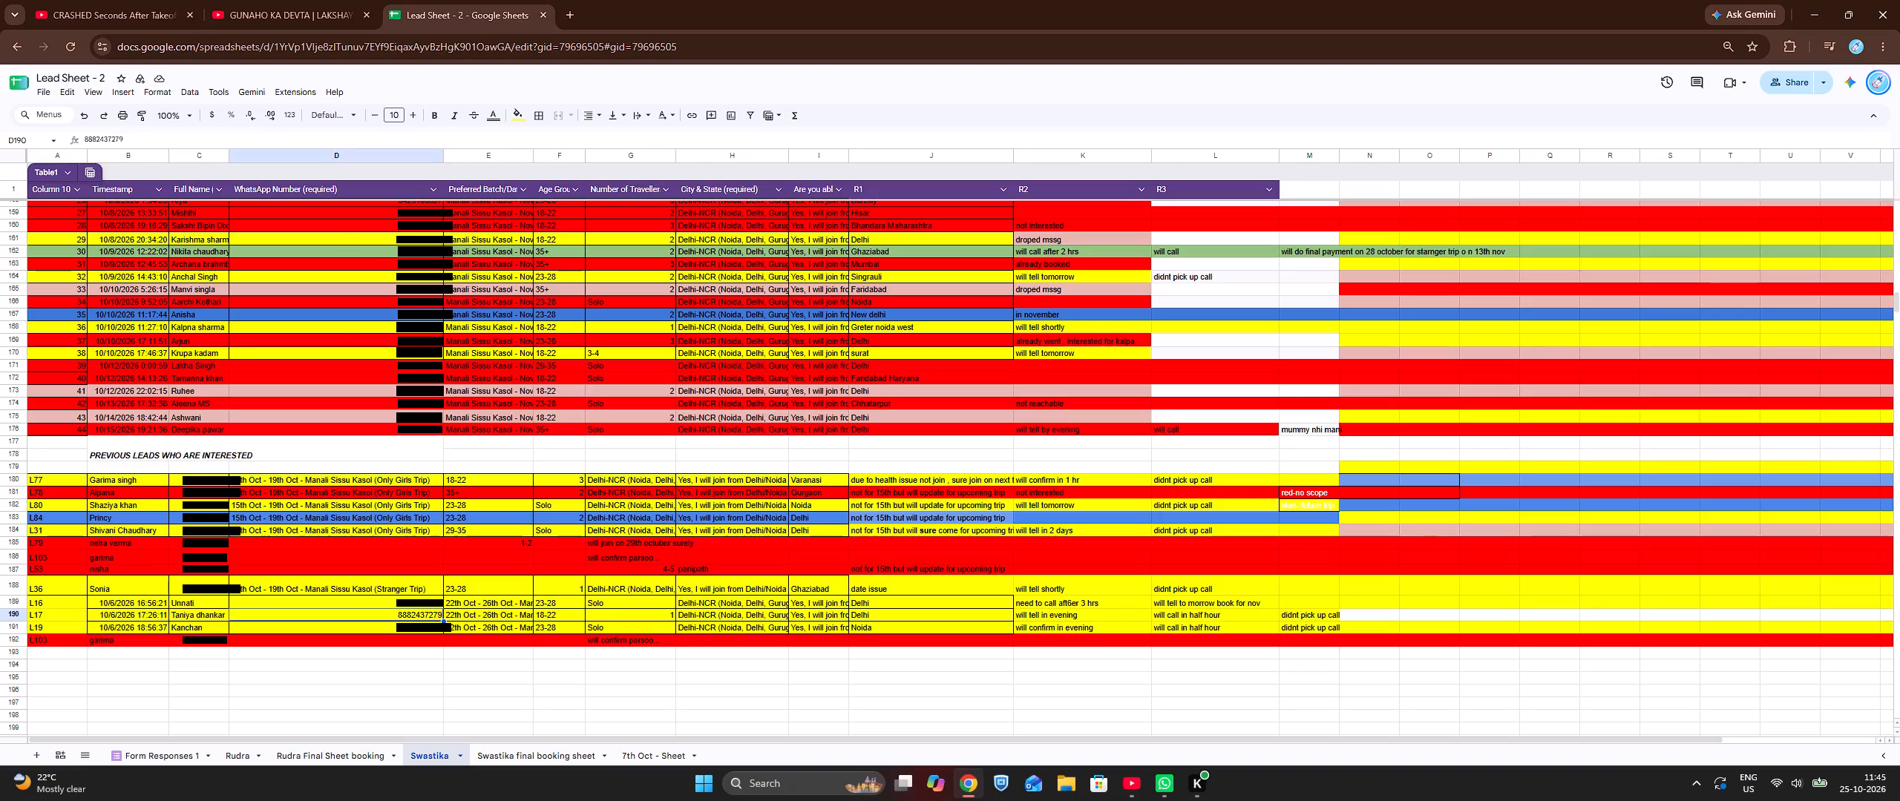
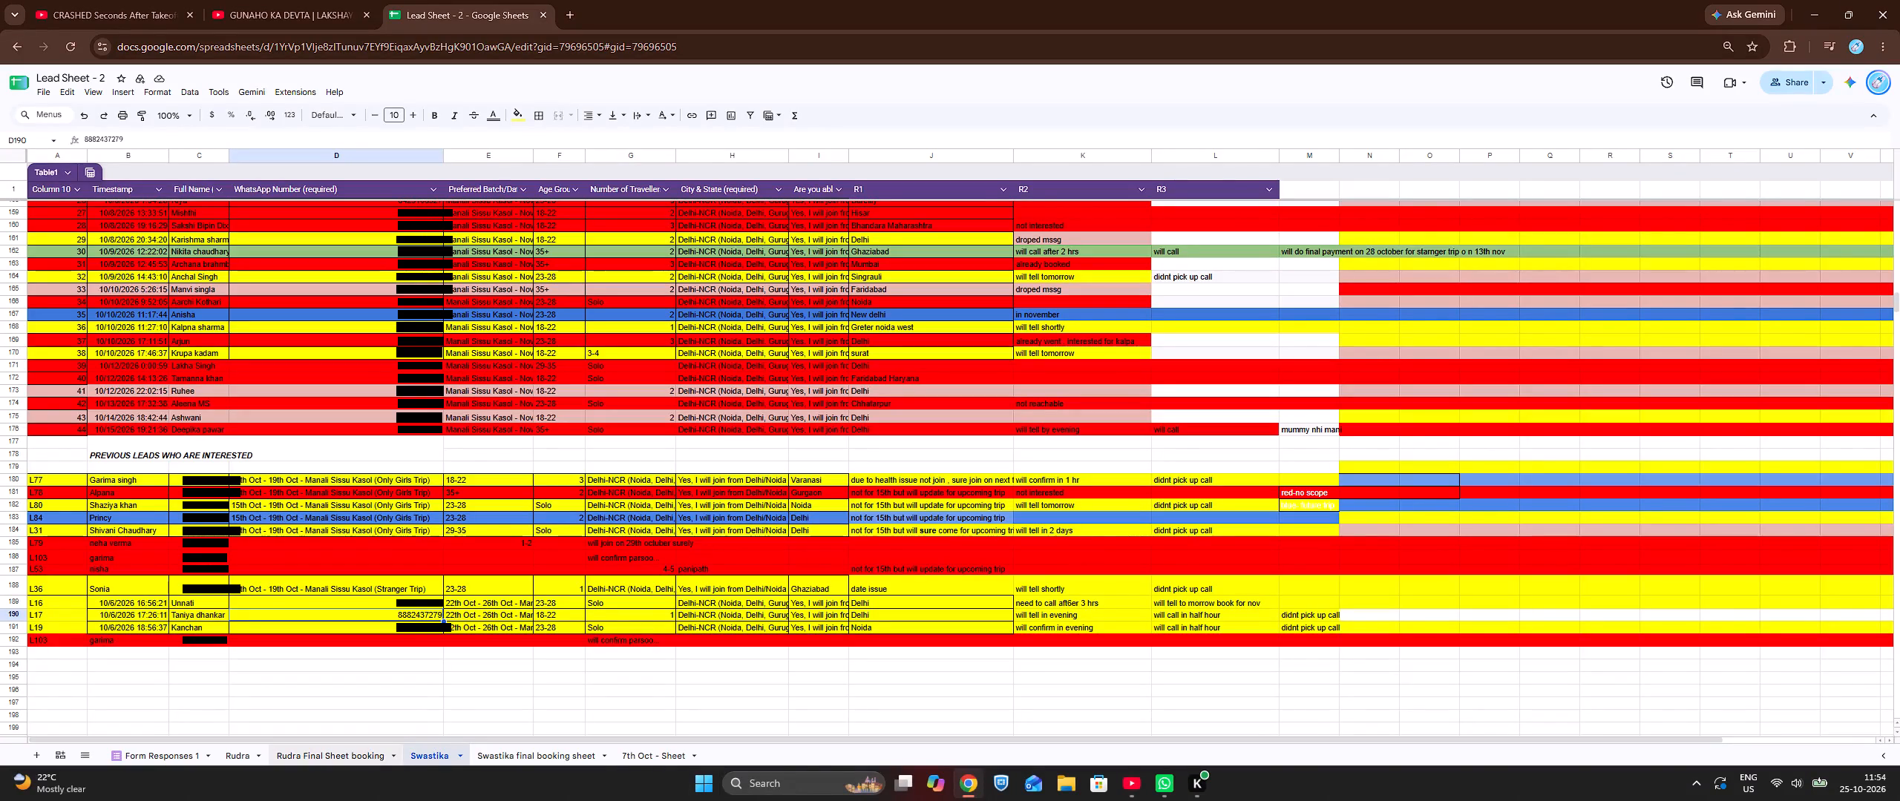
# Fill lead L17's row with green across B190:M190 on the Swastika sheet.
pyautogui.doubleClick(99, 616)
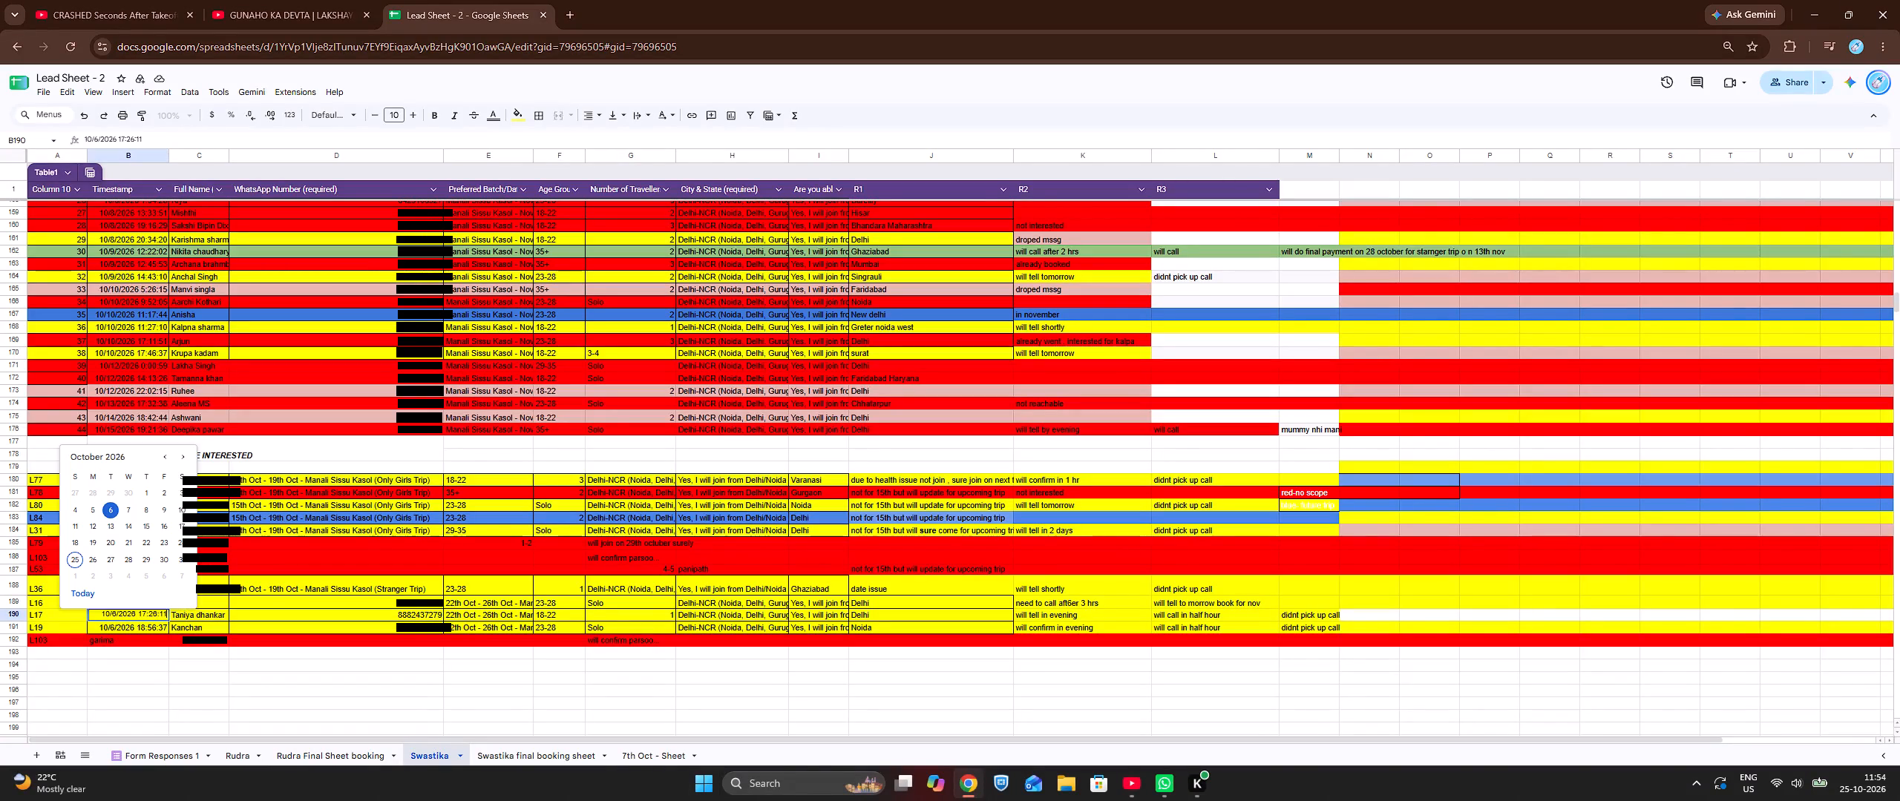
pyautogui.keyDown('shift'); pyautogui.click(1322, 611); pyautogui.keyUp('shift')
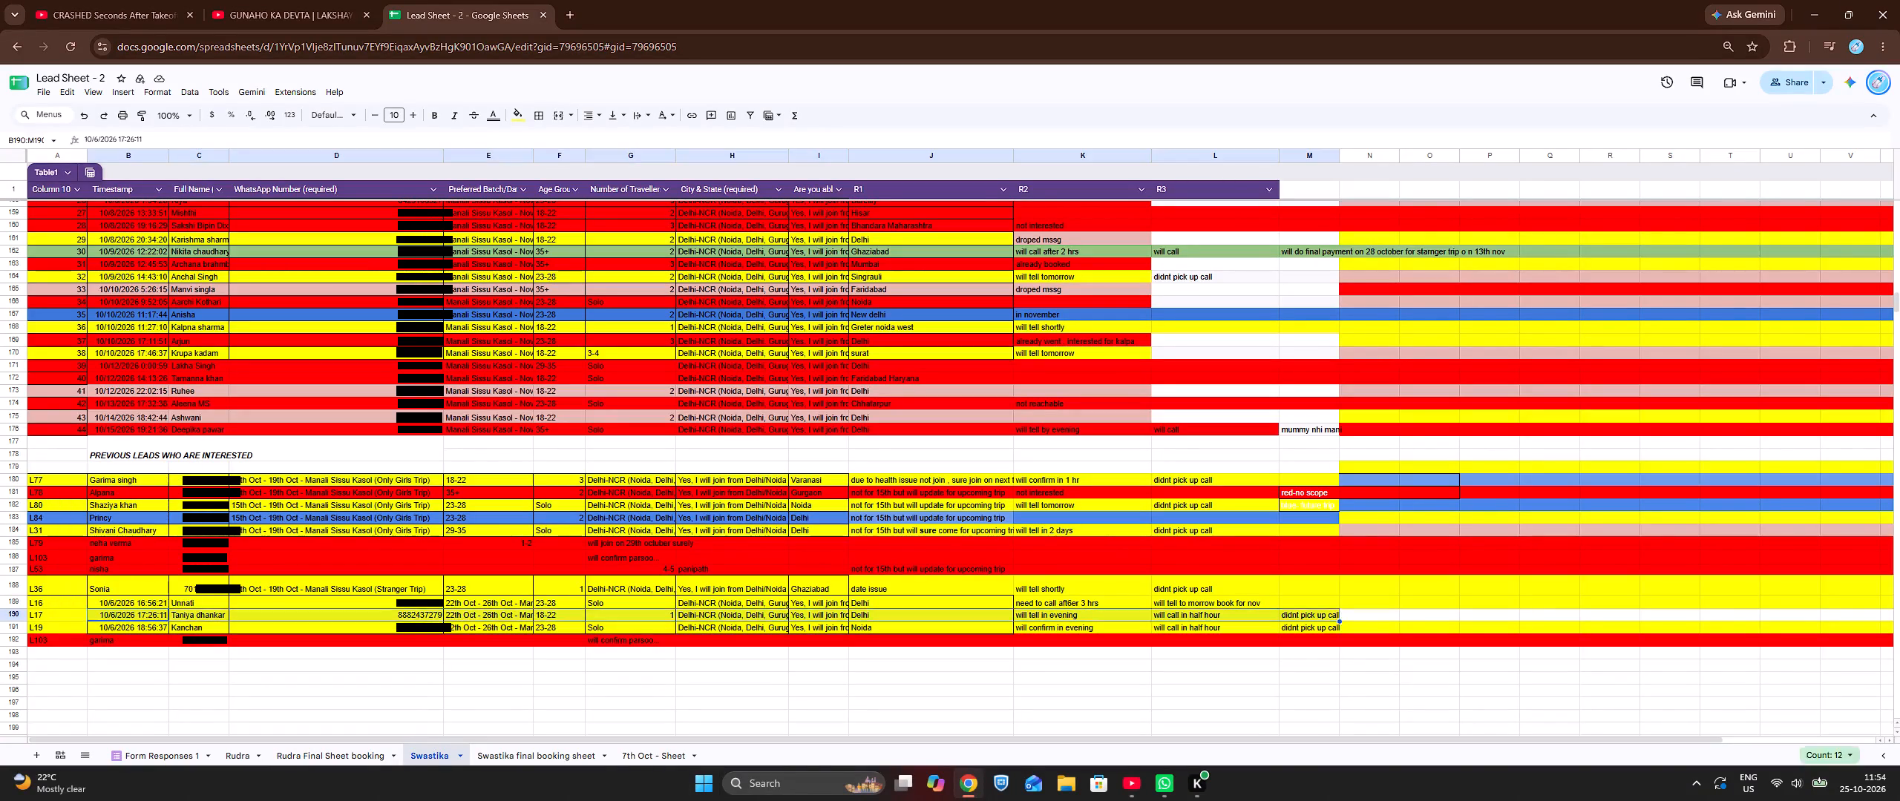
pyautogui.click(521, 113)
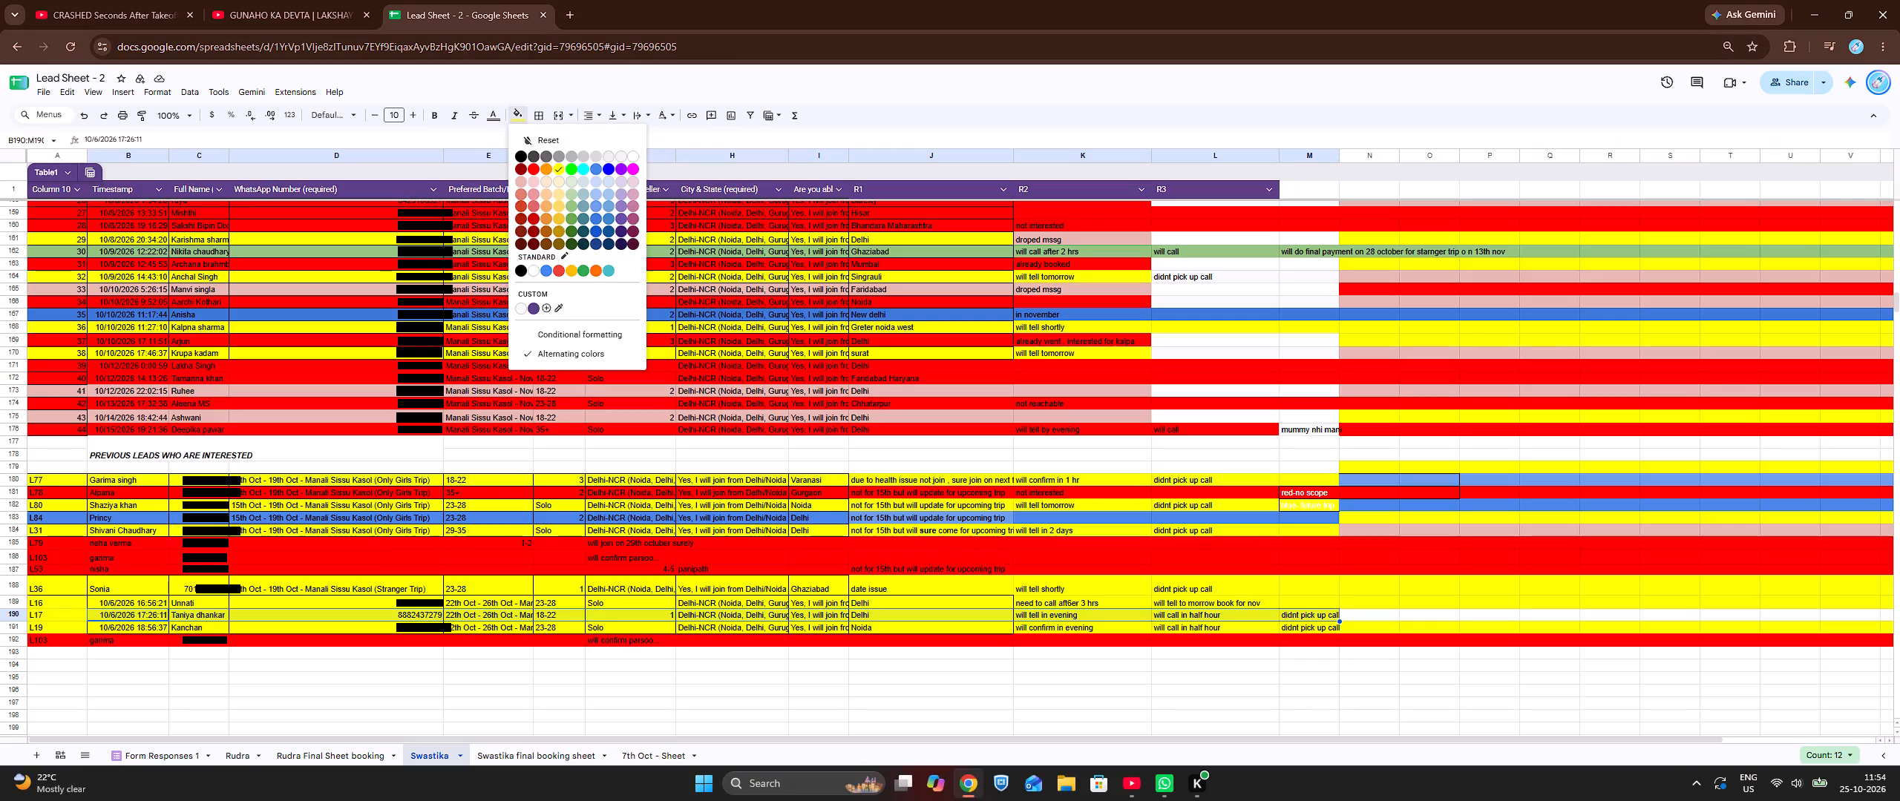
pyautogui.click(569, 170)
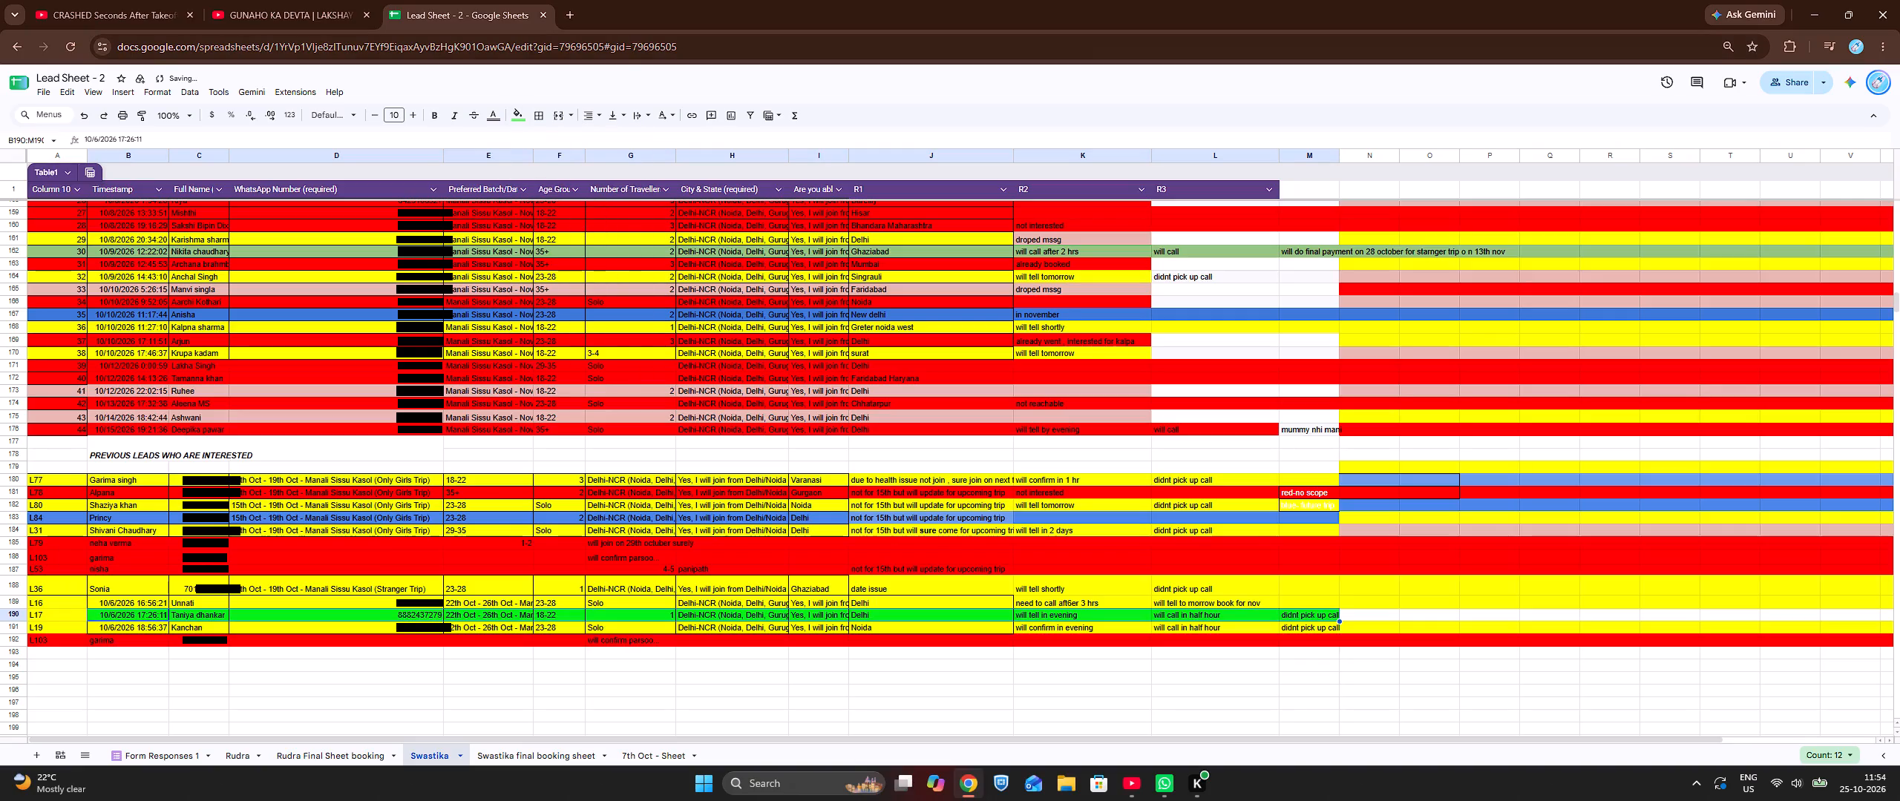
# Add the remark "sent itienaery may confirm soon" for lead L17 in cell N190.
pyautogui.click(1346, 613)
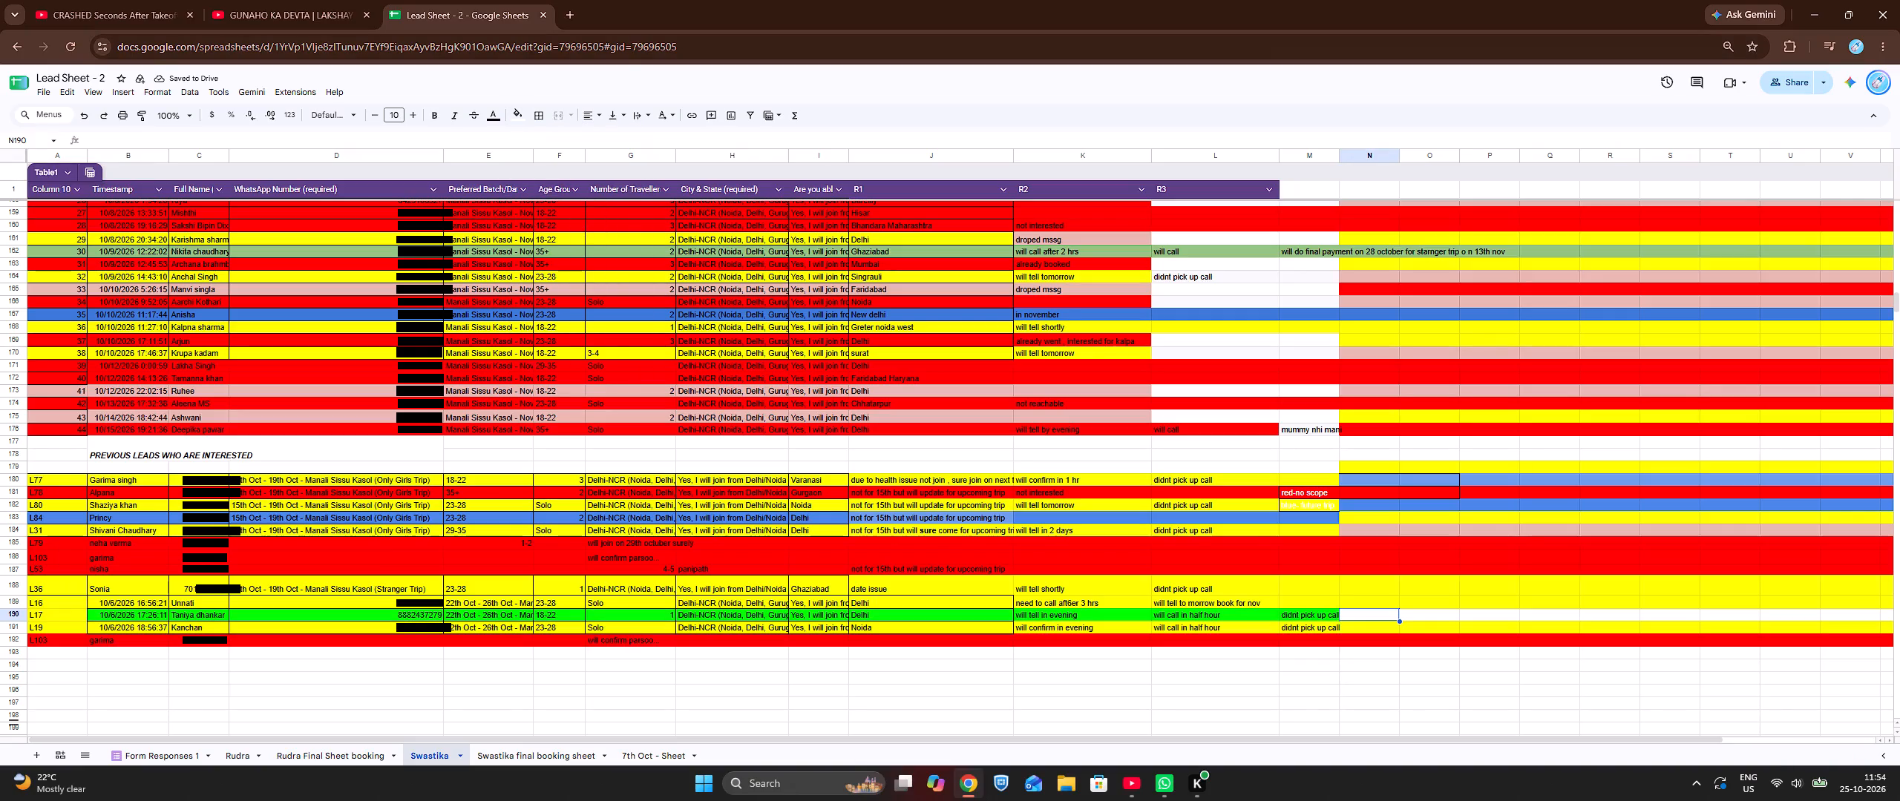
pyautogui.write('sent itienaery')
pyautogui.press('BackSpace')
pyautogui.write('y may confirm soon')
pyautogui.press('Return')
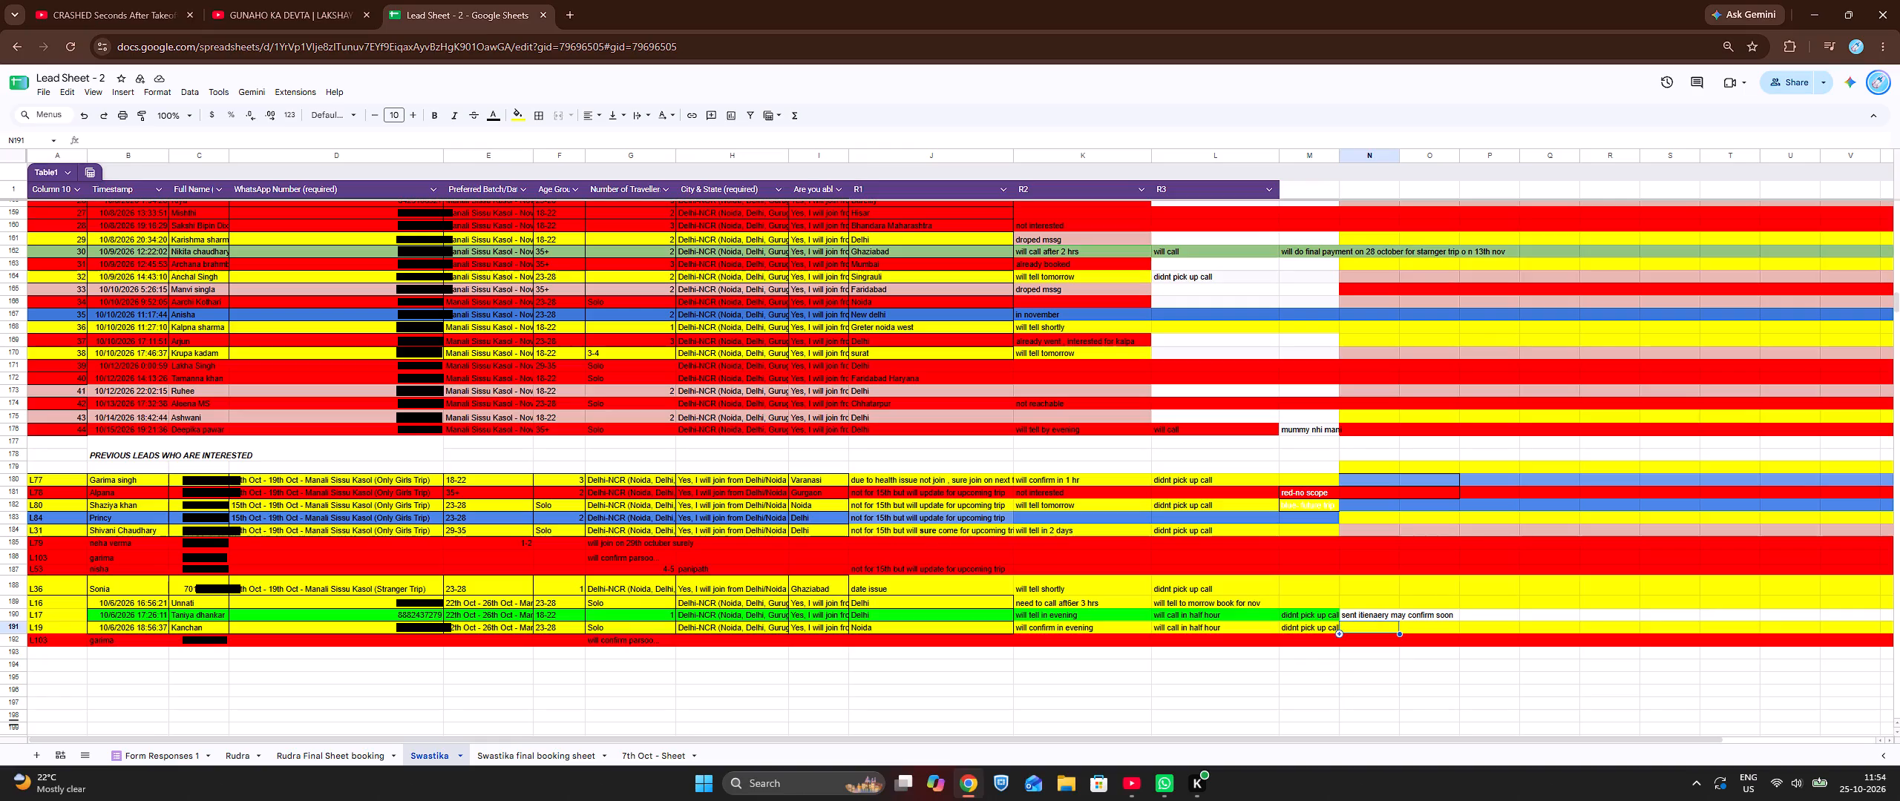
# Review lead L16's entries in row 189, from the follow-up remarks back to its preferred batch.
pyautogui.press('Up')
pyautogui.press('Up')
pyautogui.press('Left')
pyautogui.press('Left')
pyautogui.press('Left')
pyautogui.press('Left')
pyautogui.press('Left')
pyautogui.press('Left')
pyautogui.press('Left')
pyautogui.press('Left')
pyautogui.press('Left')
pyautogui.press('Left')
pyautogui.press('Left')
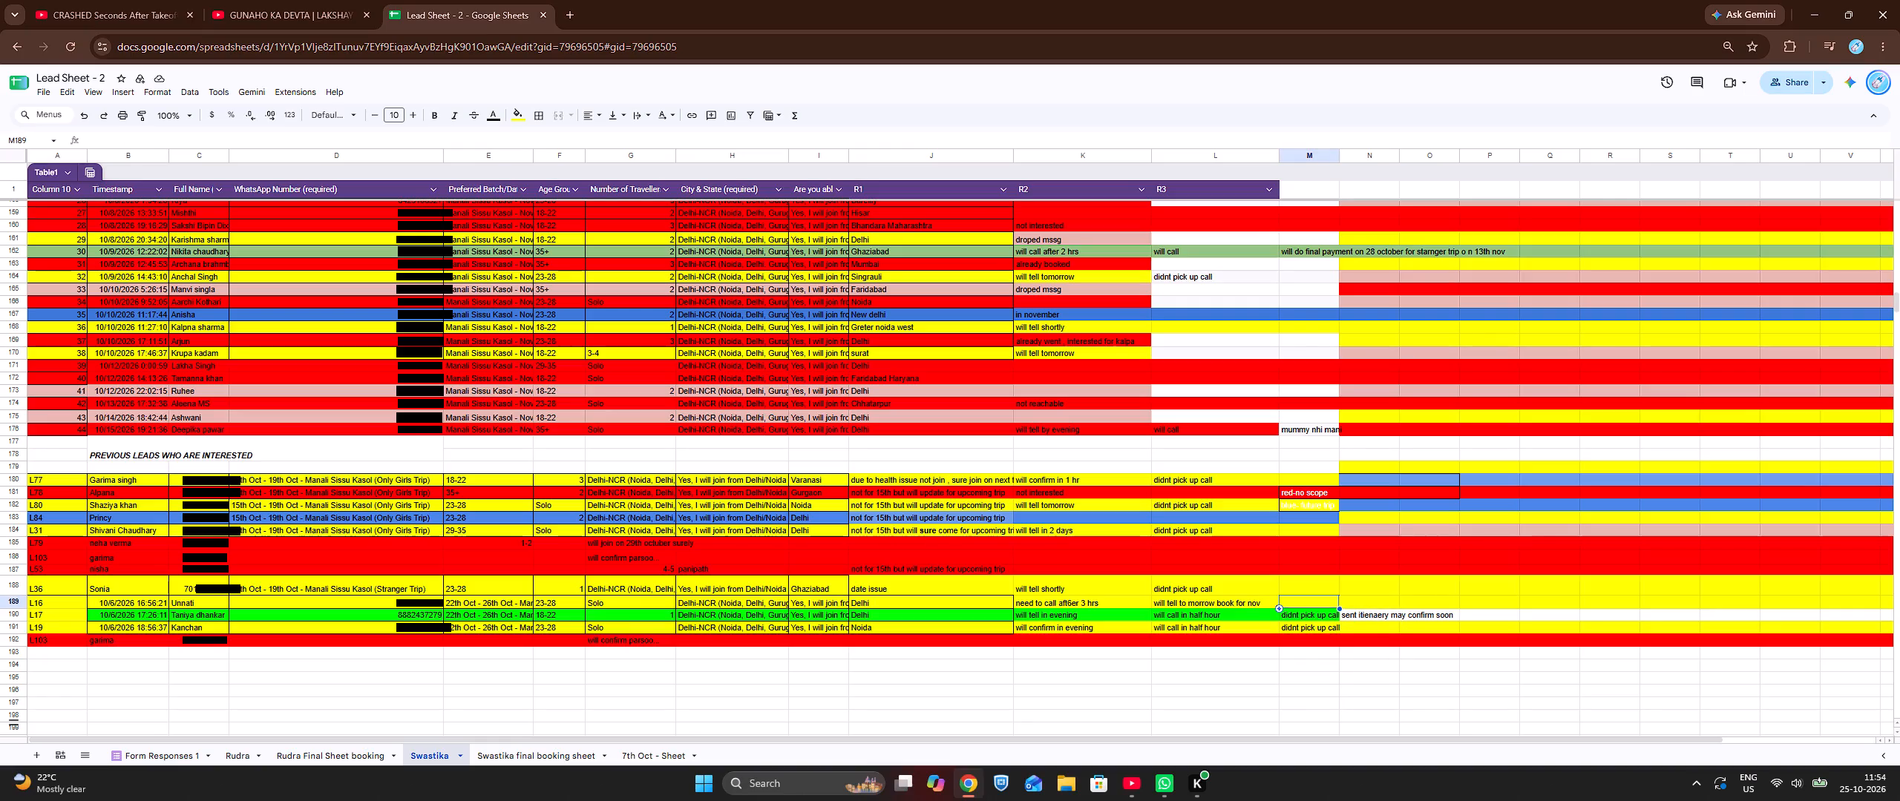
pyautogui.press('Left')
pyautogui.press('Right')
pyautogui.press('Right')
pyautogui.press('Right')
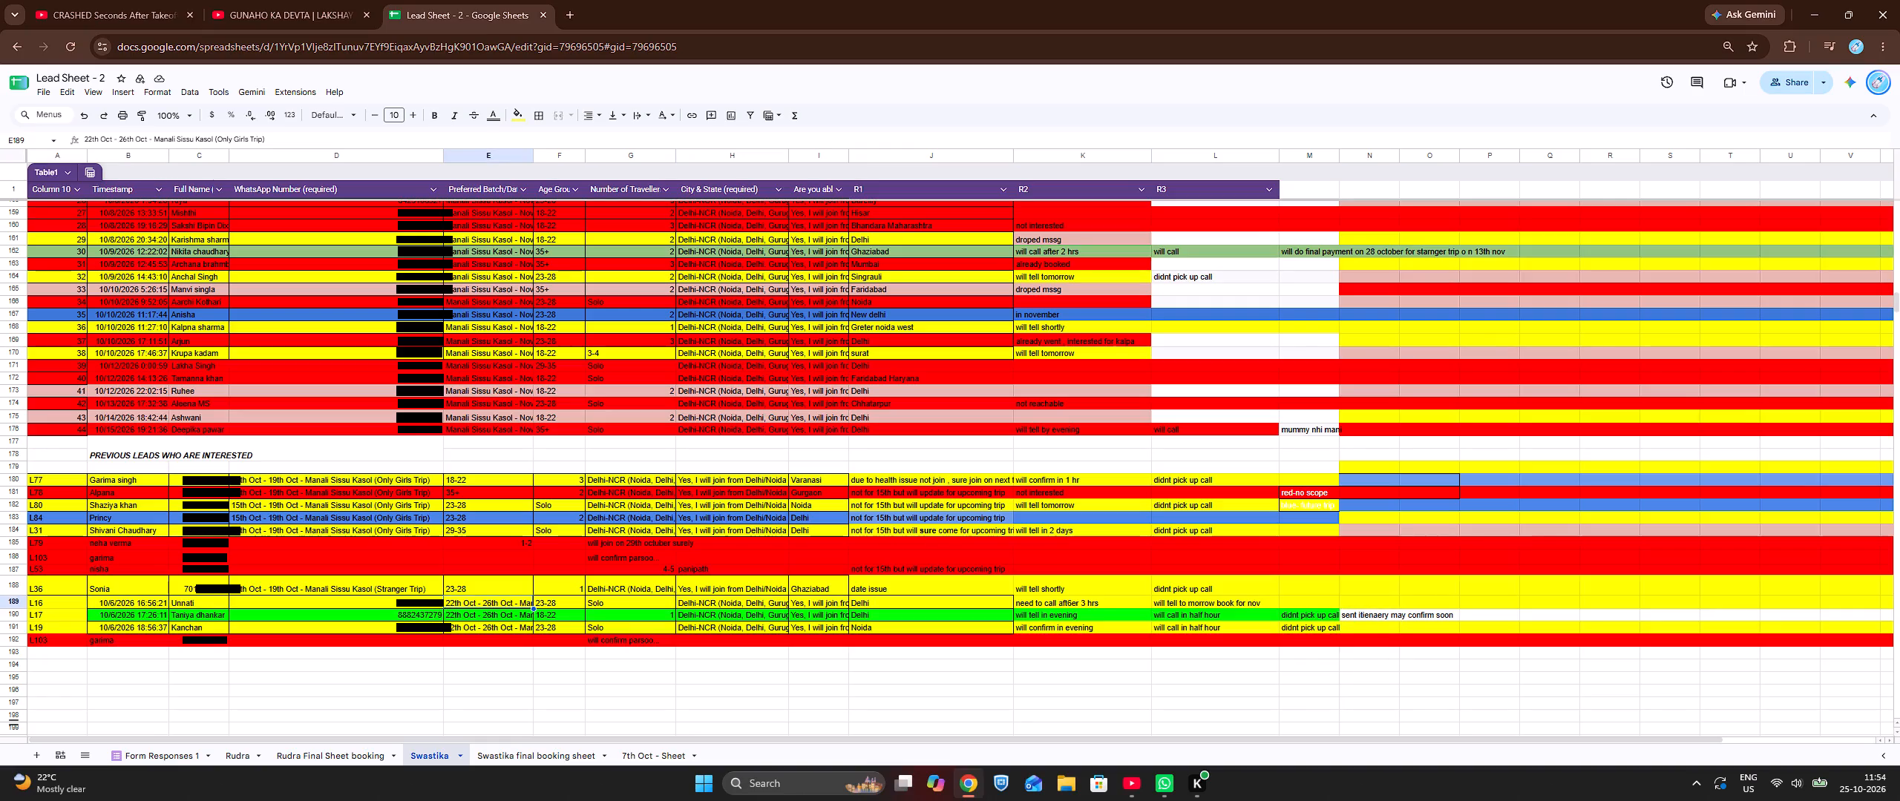
# Examine lead L36's entries in row 188, from its trip batch and age group through the R1 remark.
pyautogui.press('Up')
pyautogui.press('Right')
pyautogui.press('Right')
pyautogui.press('Right')
pyautogui.press('Right')
pyautogui.press('Right')
pyautogui.press('Left')
pyautogui.press('Left')
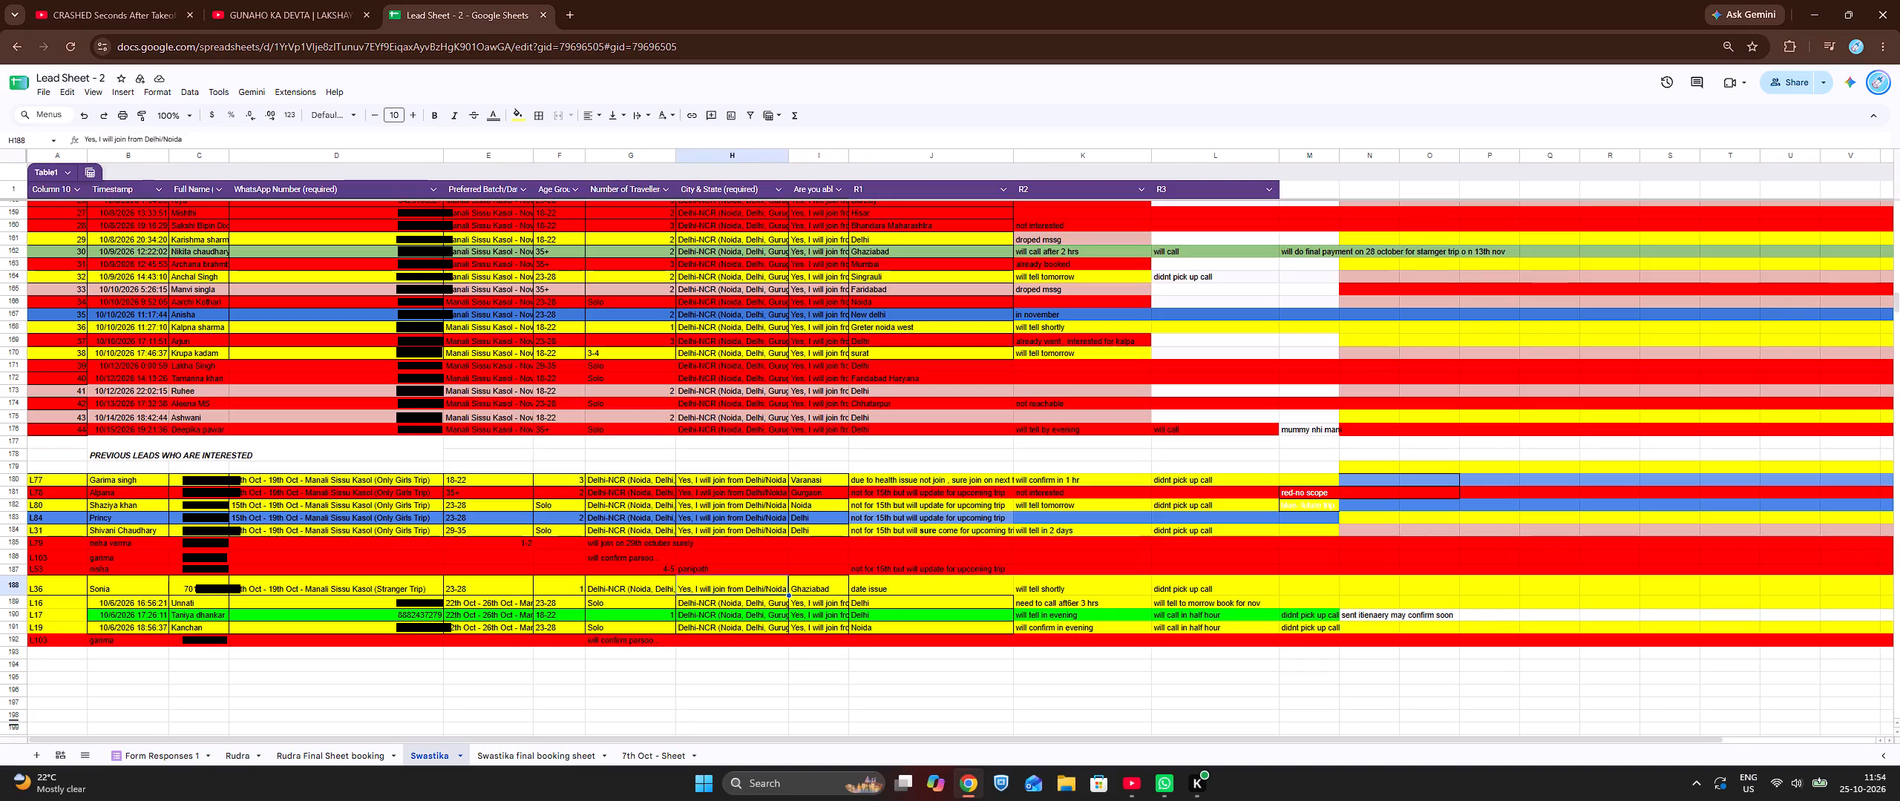
pyautogui.press('Left')
pyautogui.press('Left')
pyautogui.press('Left')
pyautogui.press('Left')
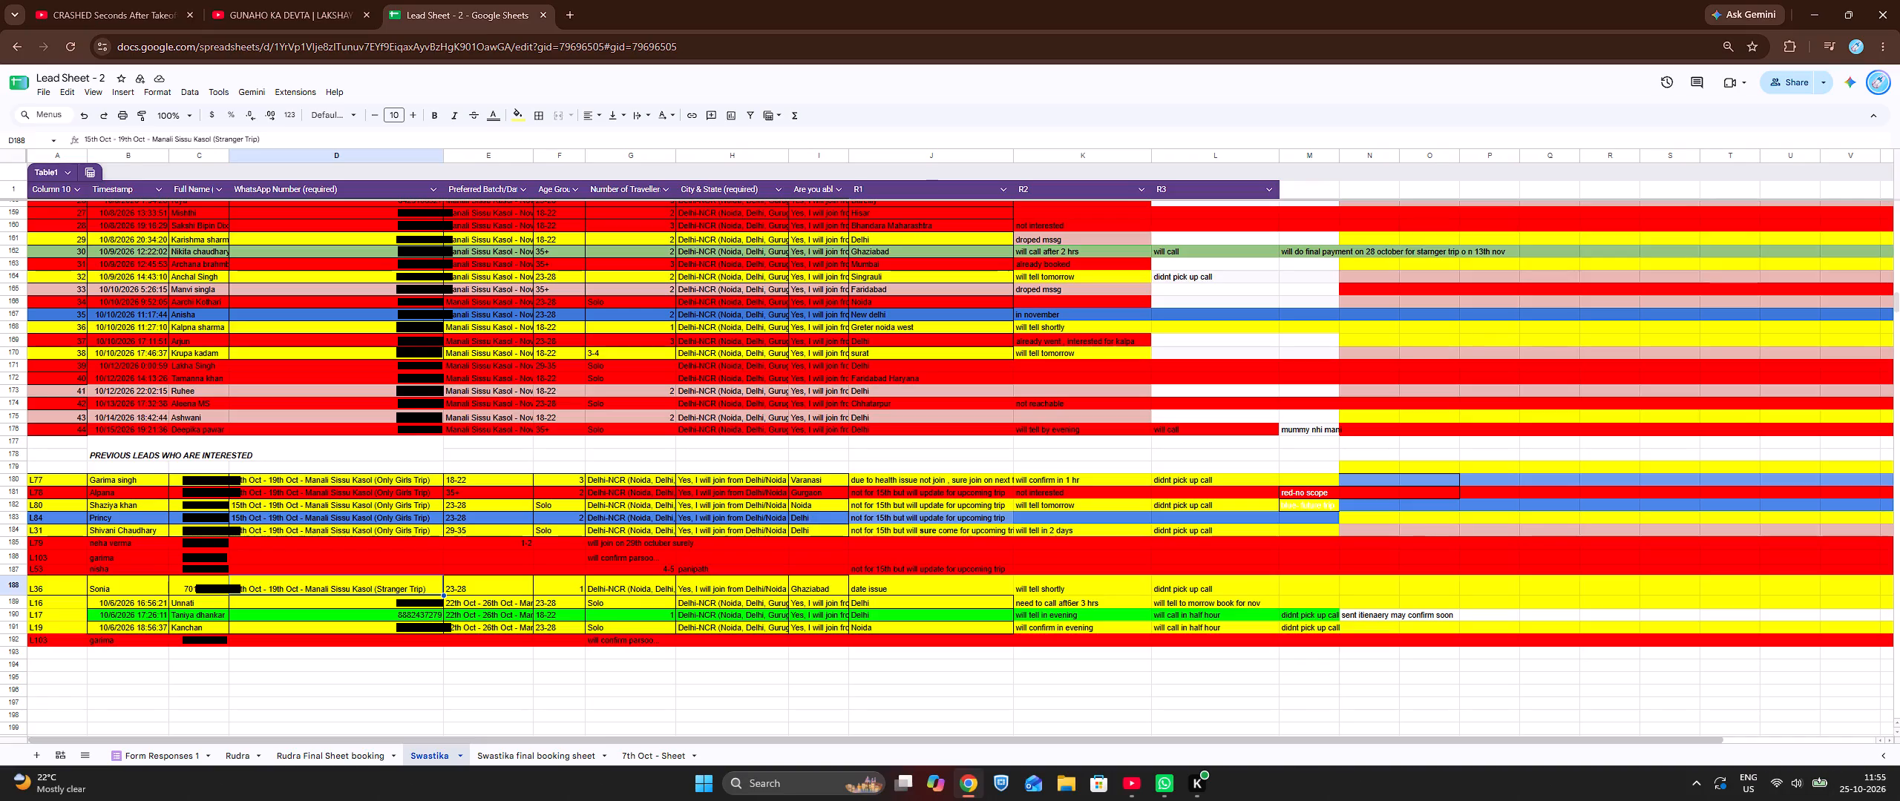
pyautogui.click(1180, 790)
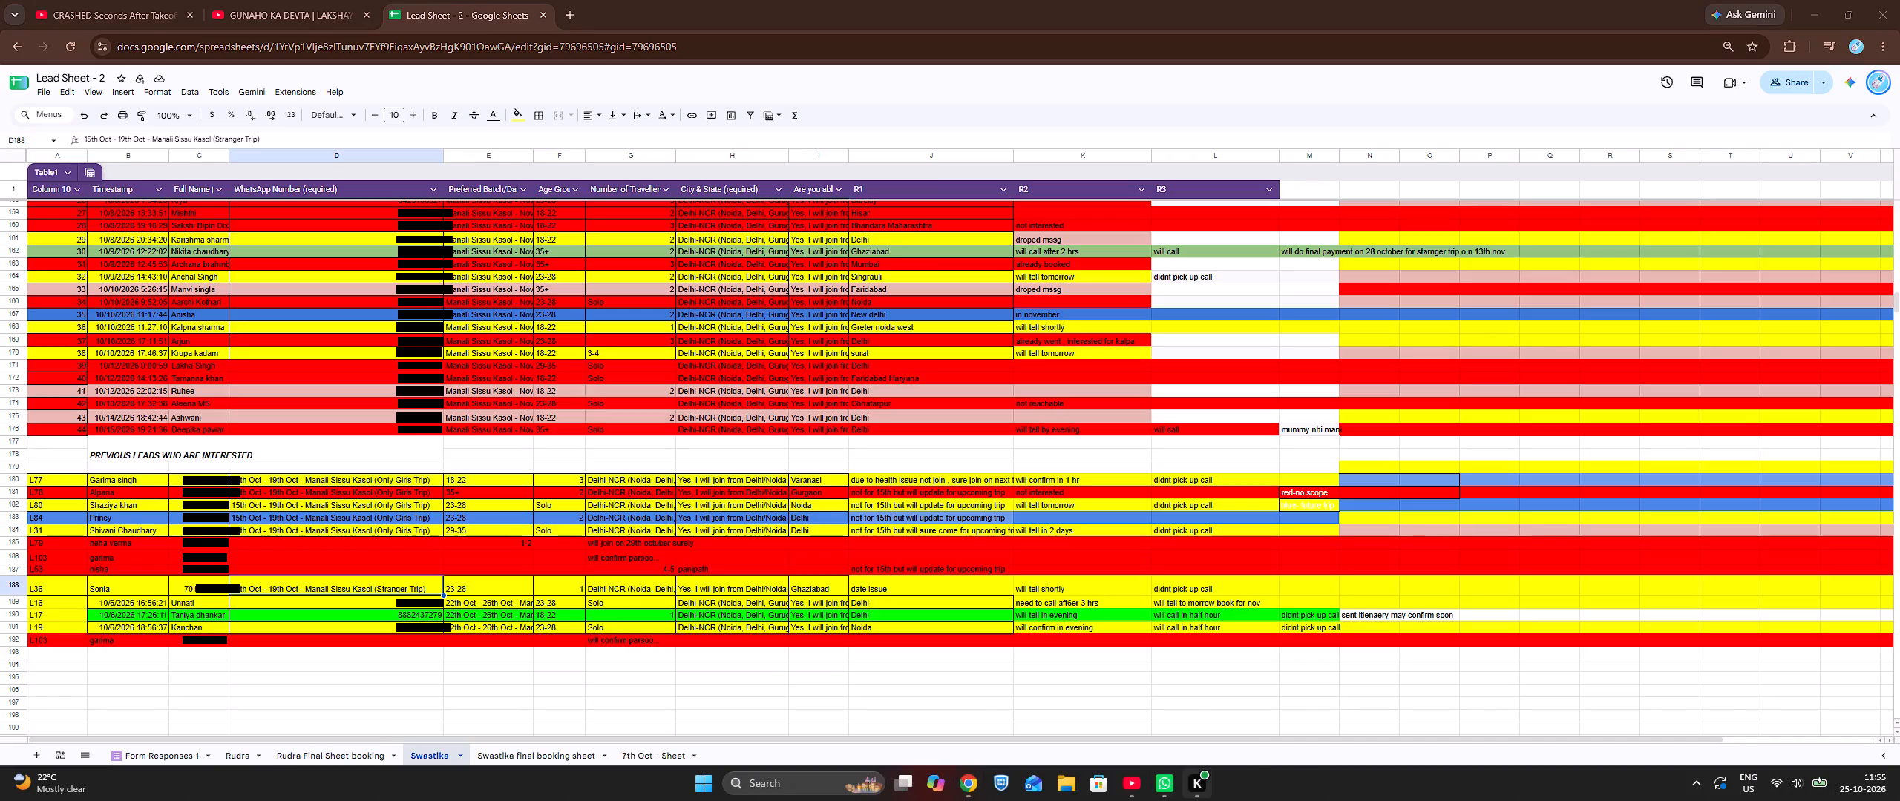
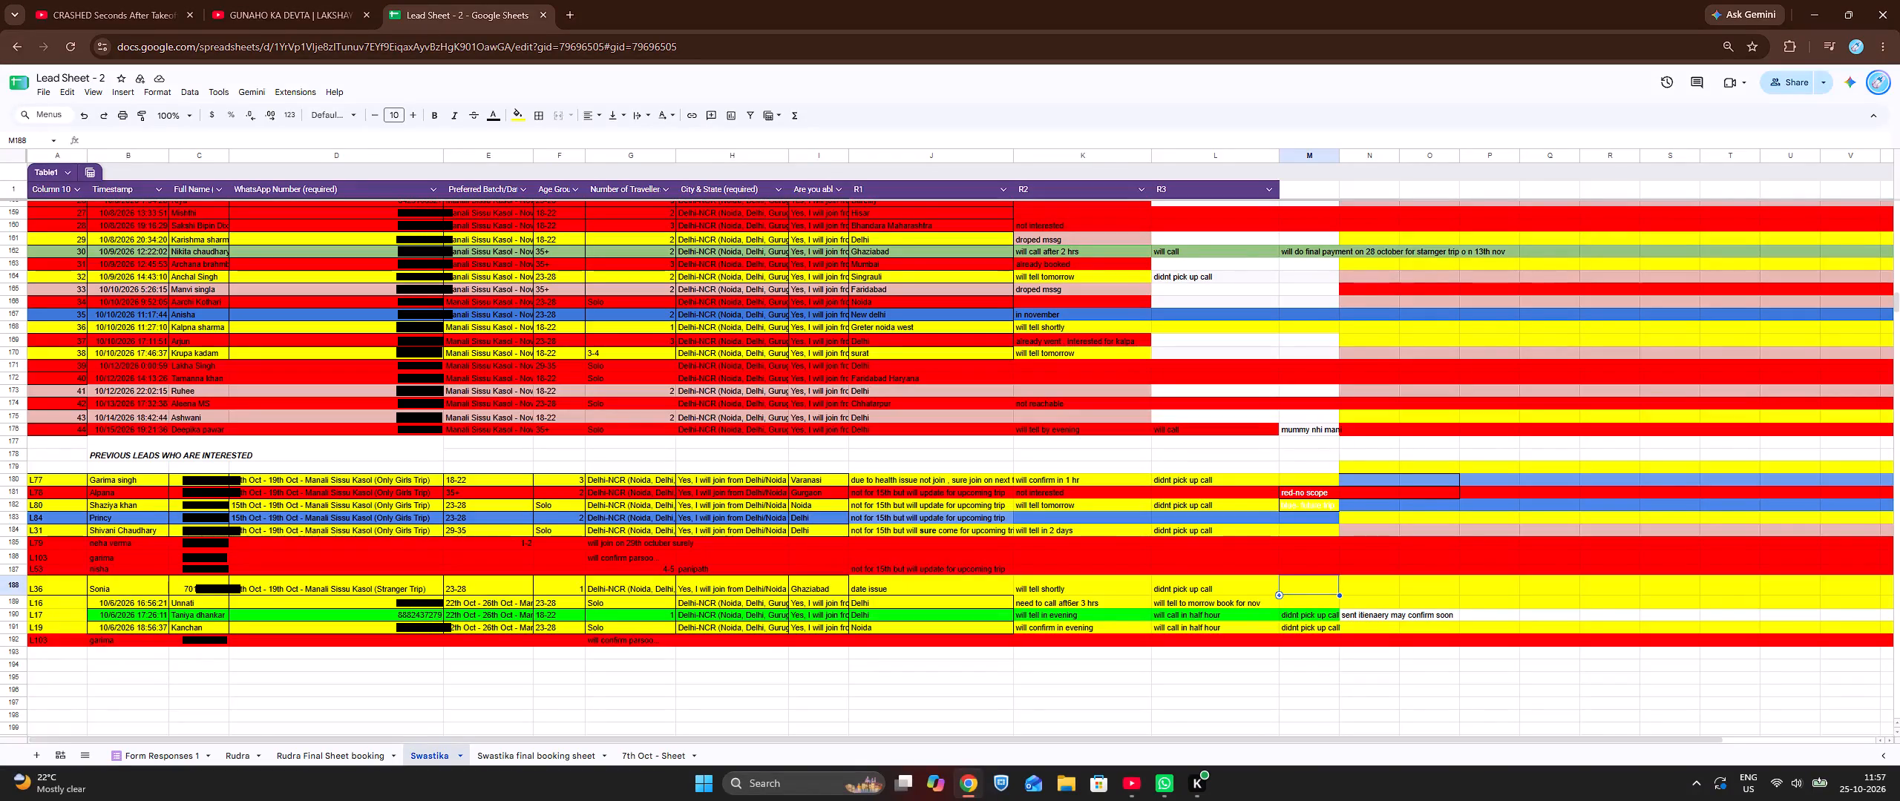
# Add the remark "sent itienary" for lead L36 in cell M188.
pyautogui.write('sent itienary')
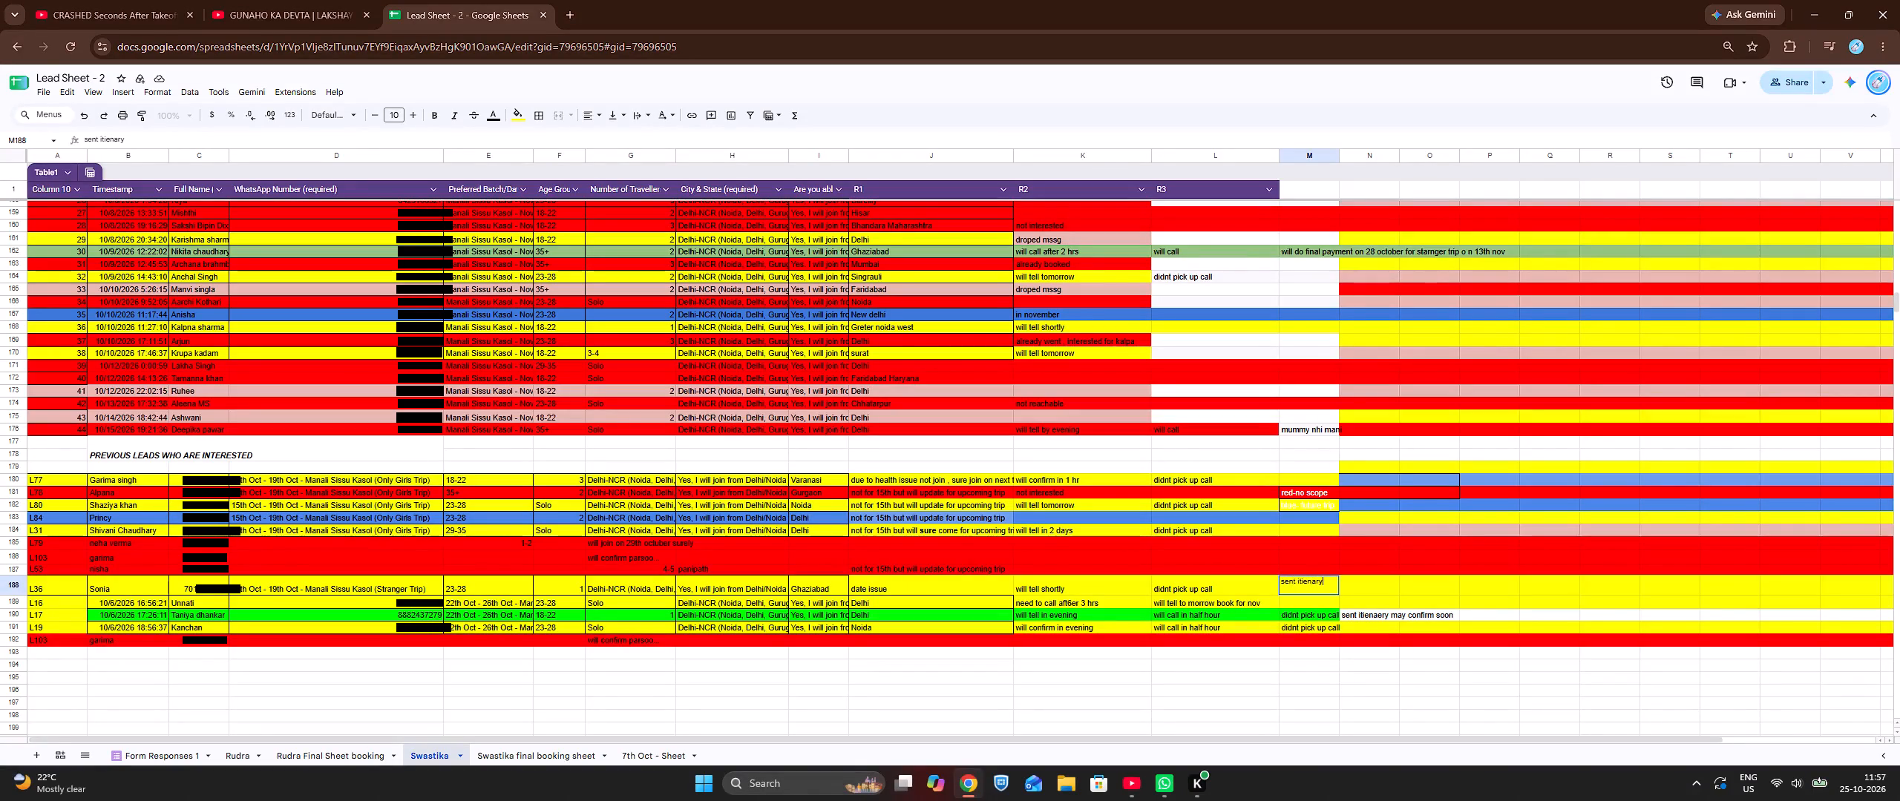
pyautogui.press('Down')
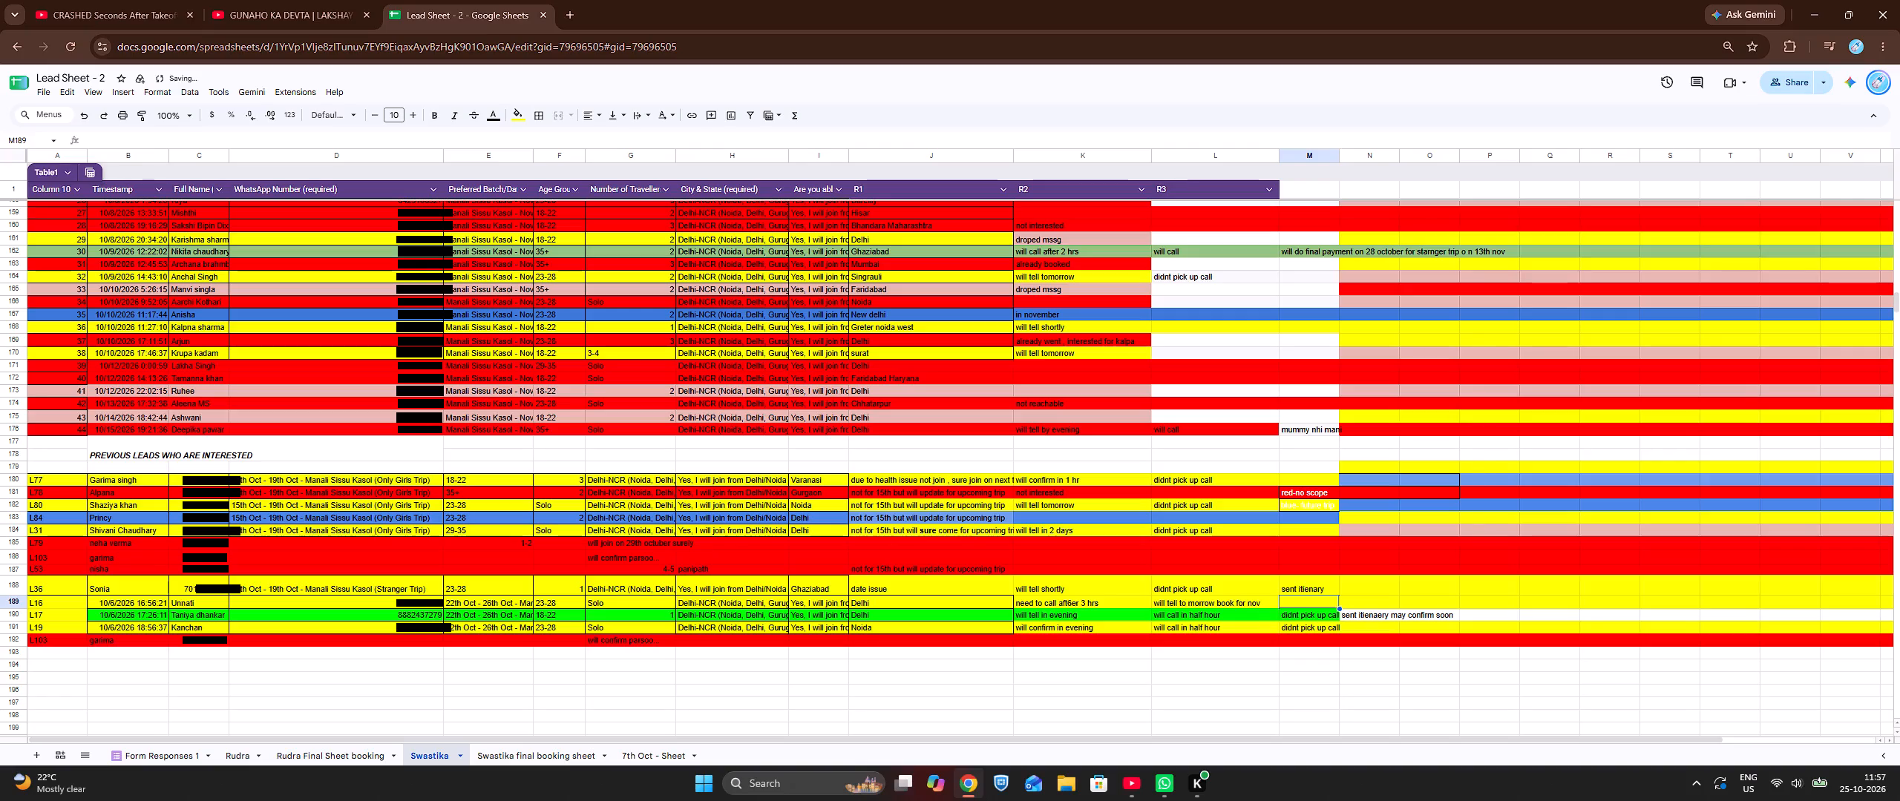
# Review lead L16's entries in row 189, from the column after R3 back to the WhatsApp number.
pyautogui.press('Left')
pyautogui.press('Left')
pyautogui.press('Left')
pyautogui.press('Left')
pyautogui.press('Left')
pyautogui.press('Left')
pyautogui.press('Left')
pyautogui.press('Left')
pyautogui.press('Left')
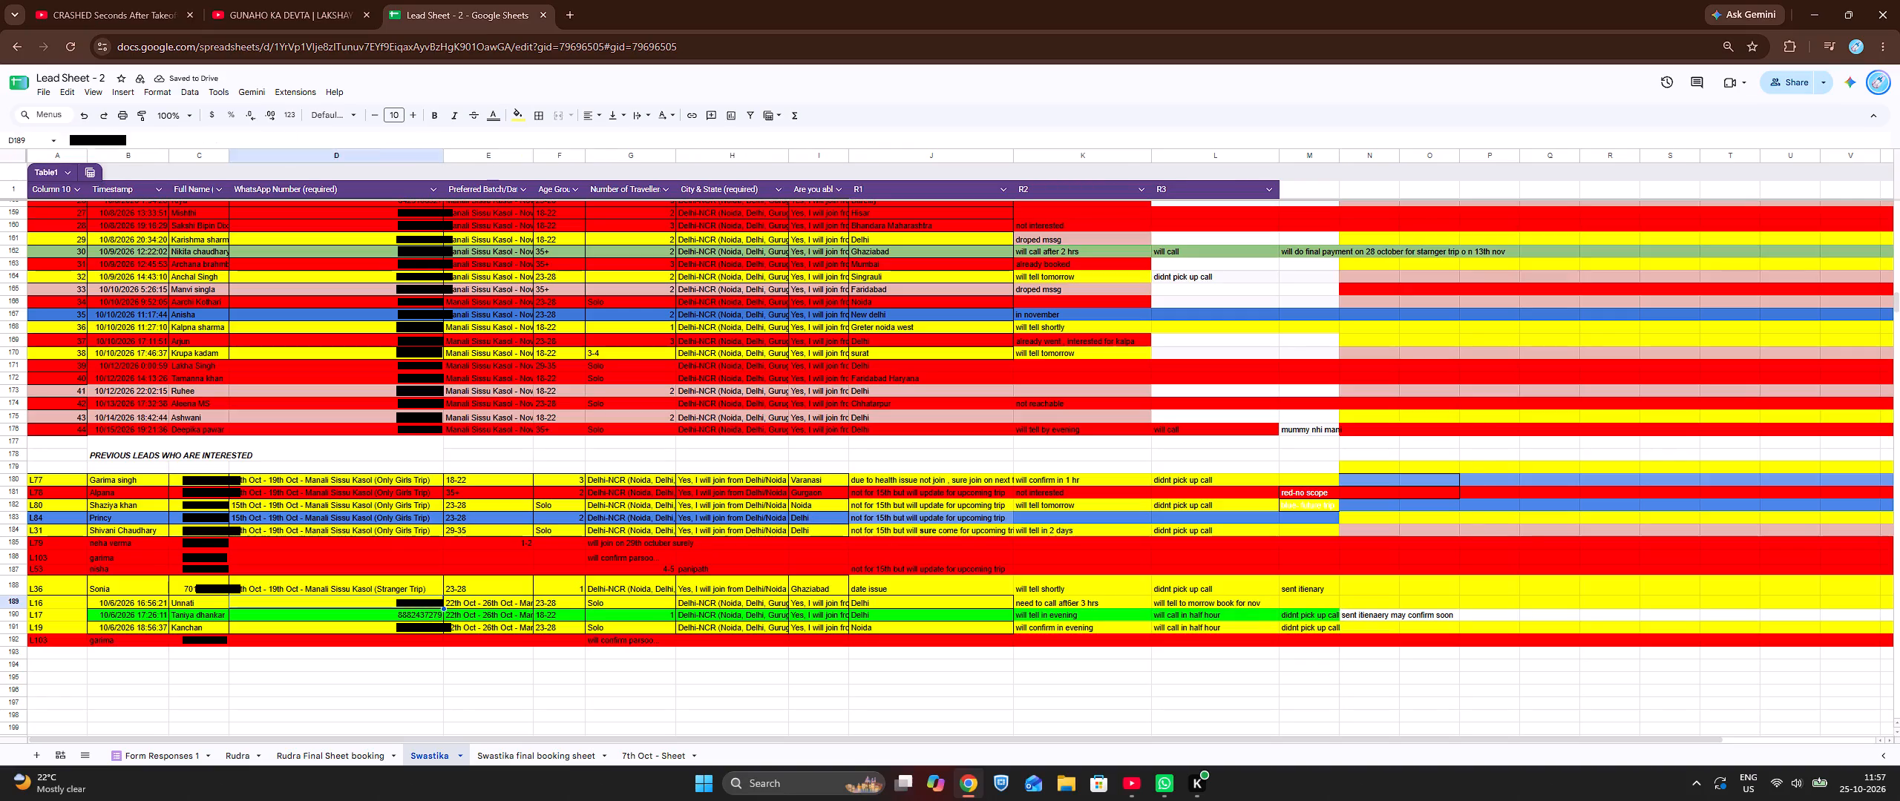
pyautogui.press('Left')
pyautogui.press('Right')
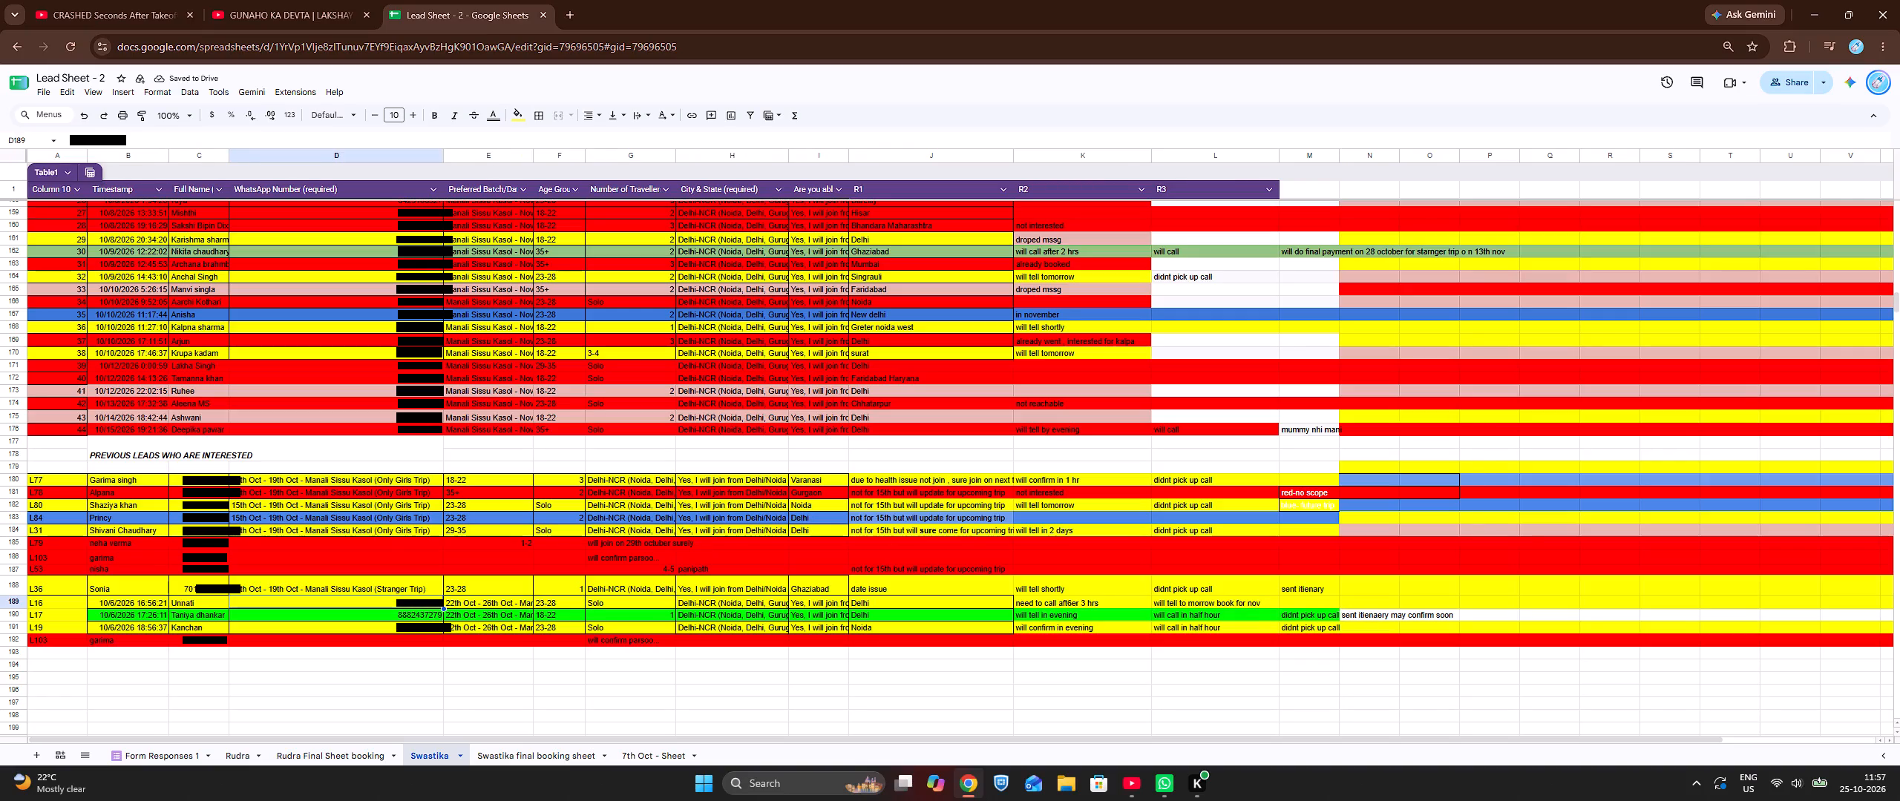
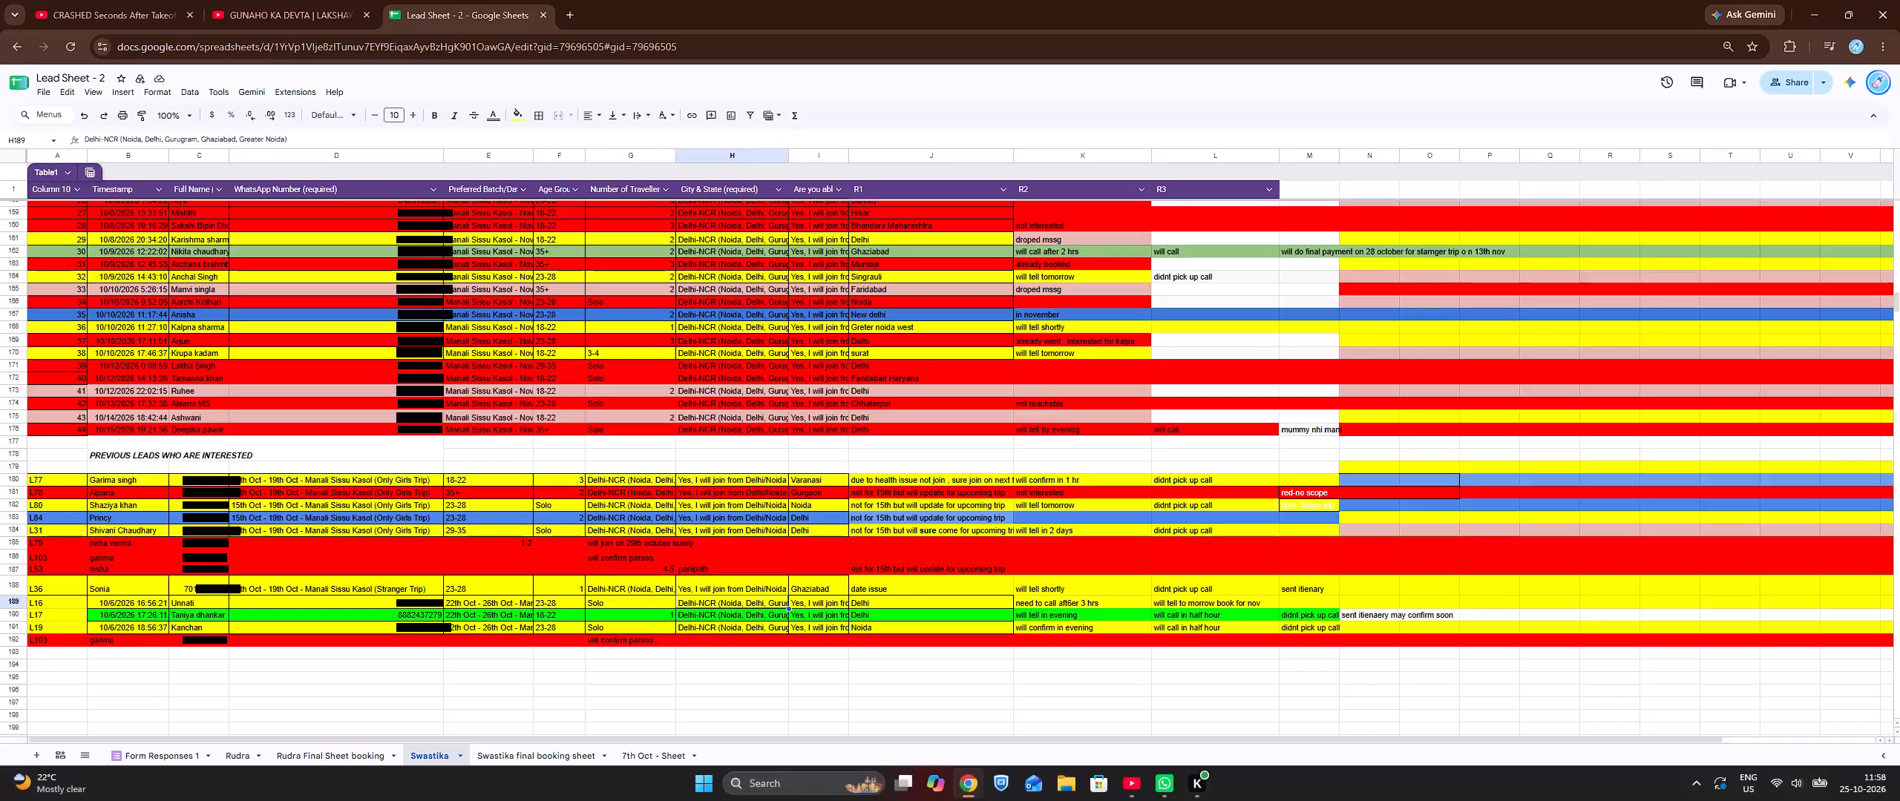
# Add the remark "will tell in a week" for lead L16 in cell M189.
pyautogui.press('Right')
pyautogui.press('Right')
pyautogui.press('Right')
pyautogui.press('Right')
pyautogui.press('Right')
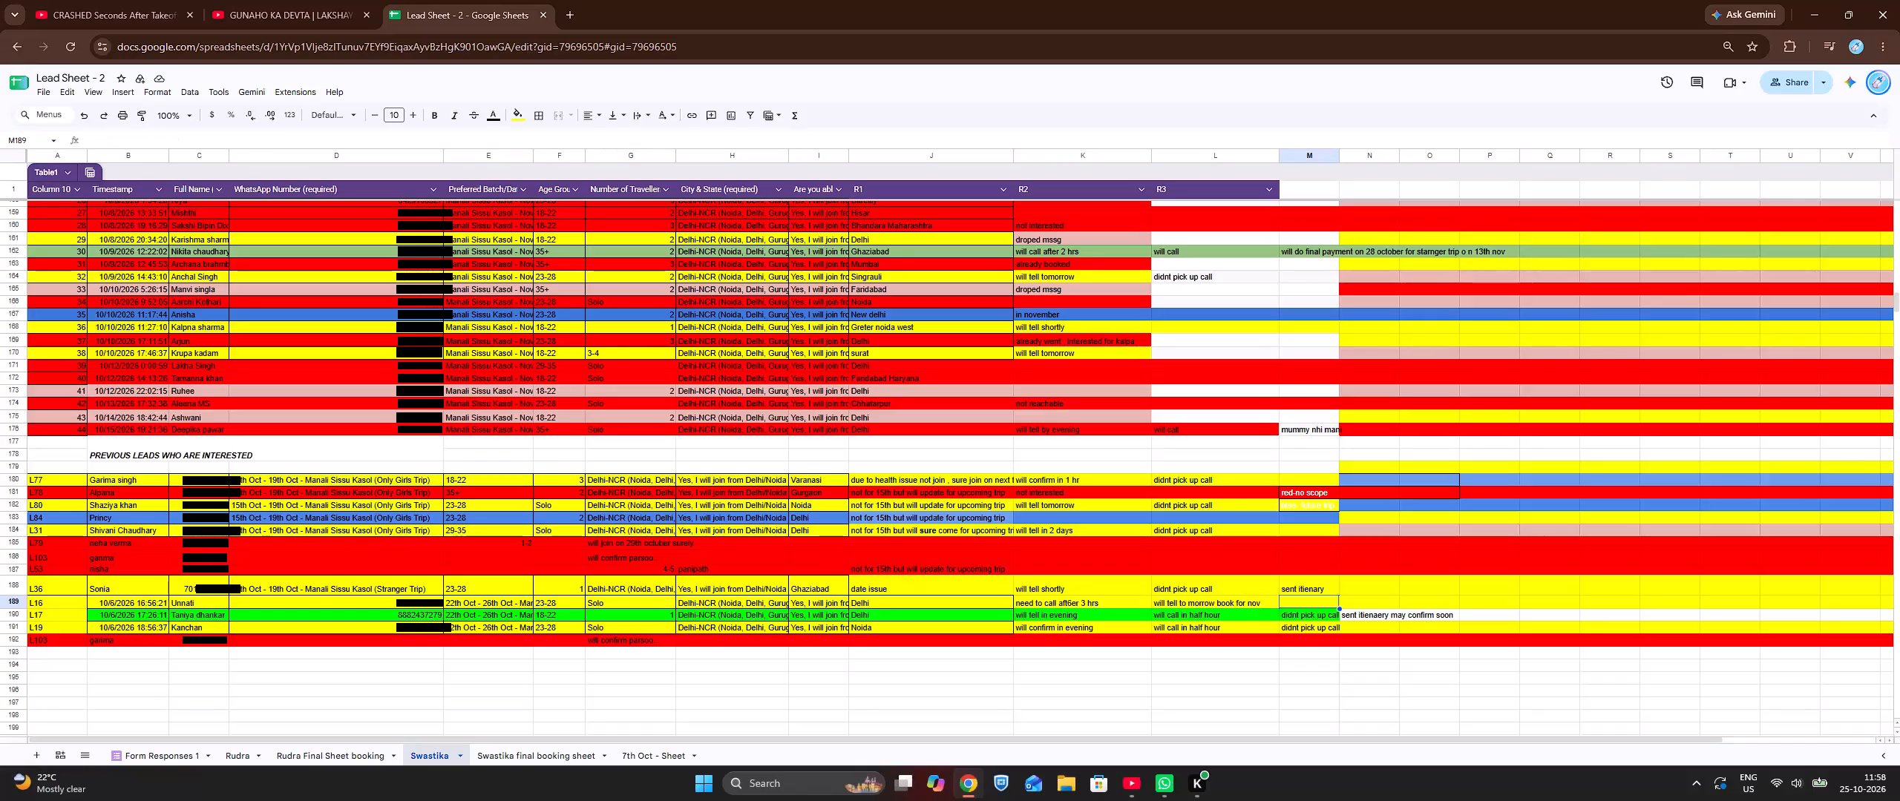
pyautogui.write('will tell in a week')
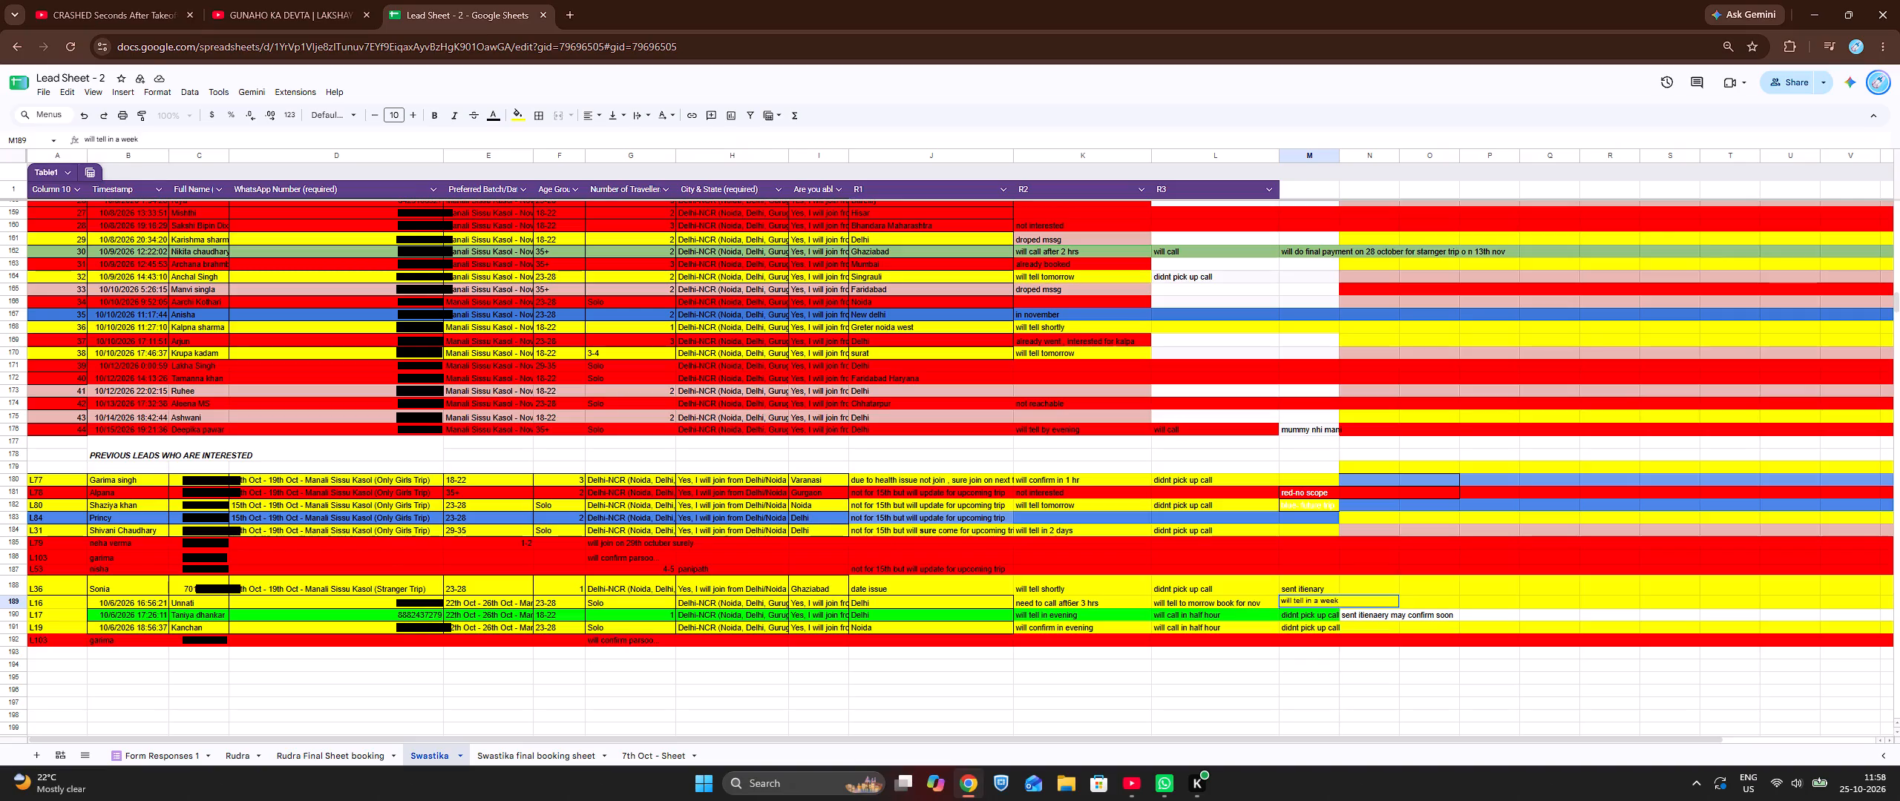
pyautogui.press('Down')
# Review lead L19's earlier responses in row 191 and add the remark "plan cancel" in cell N191.
pyautogui.press('Down')
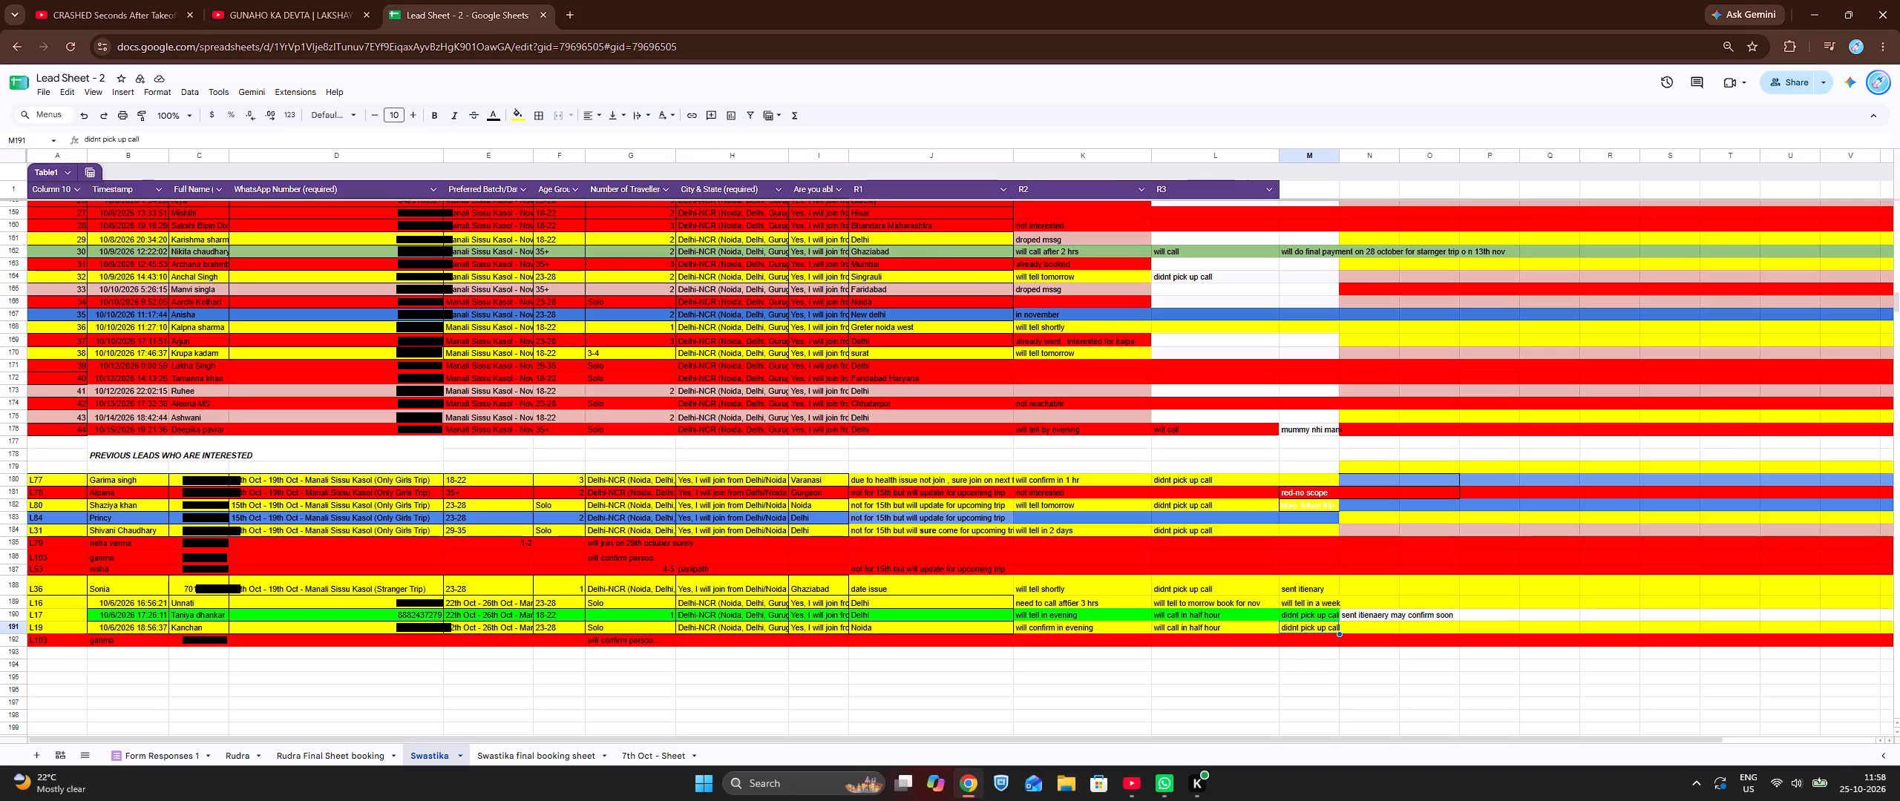
pyautogui.press('Right')
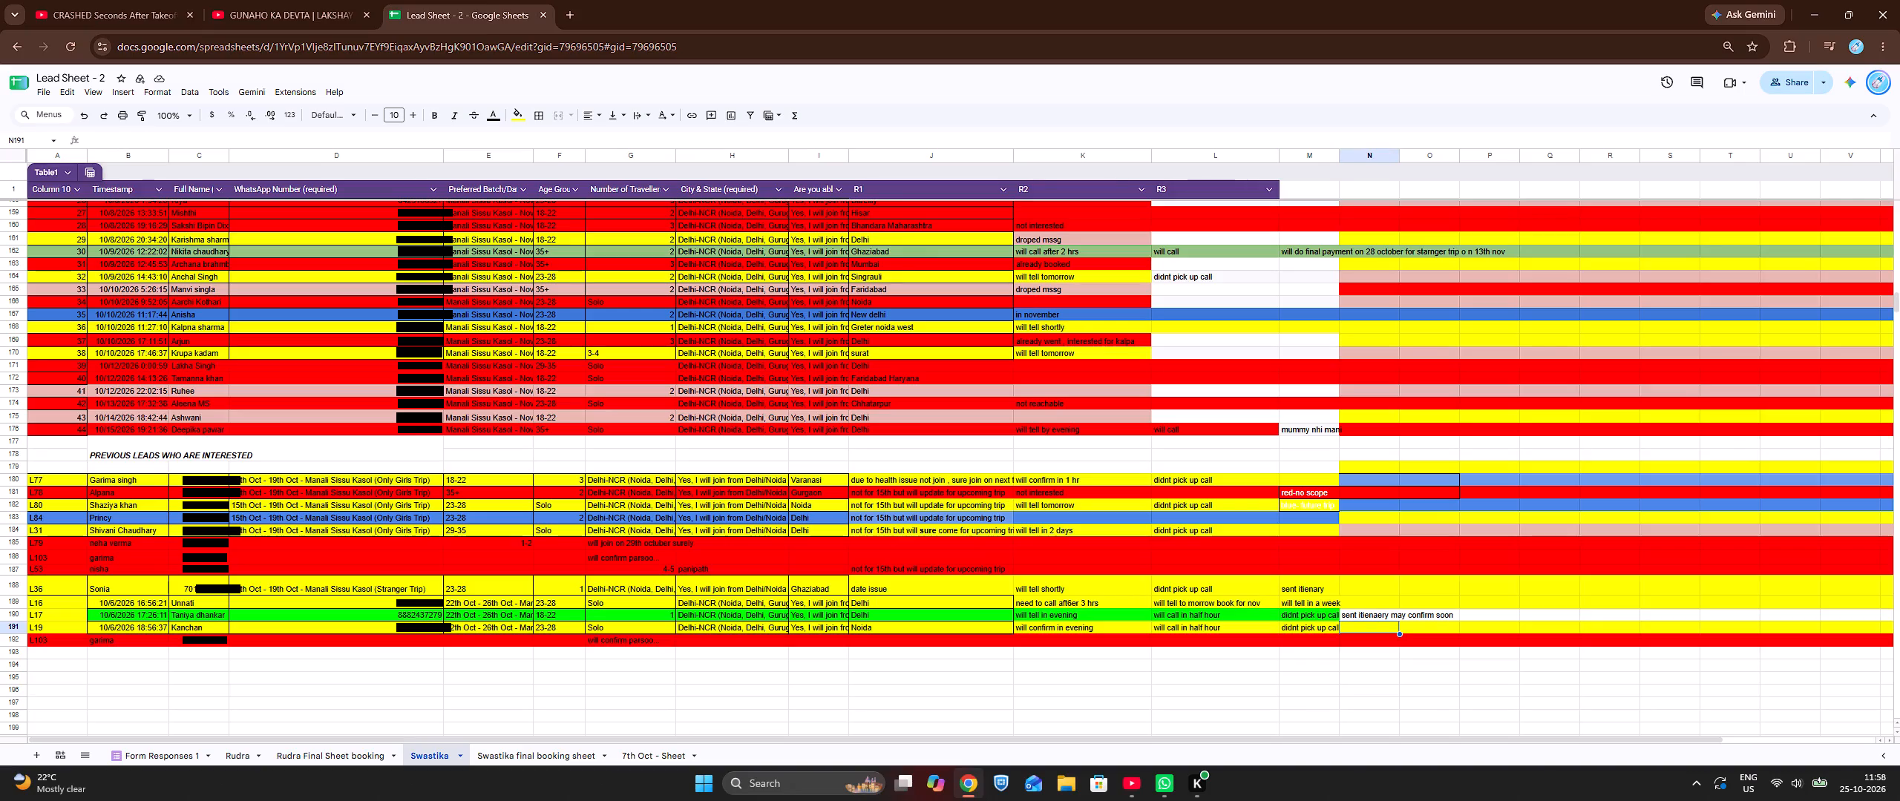
pyautogui.press('Left')
pyautogui.press('Left')
pyautogui.press('Left')
pyautogui.press('Left')
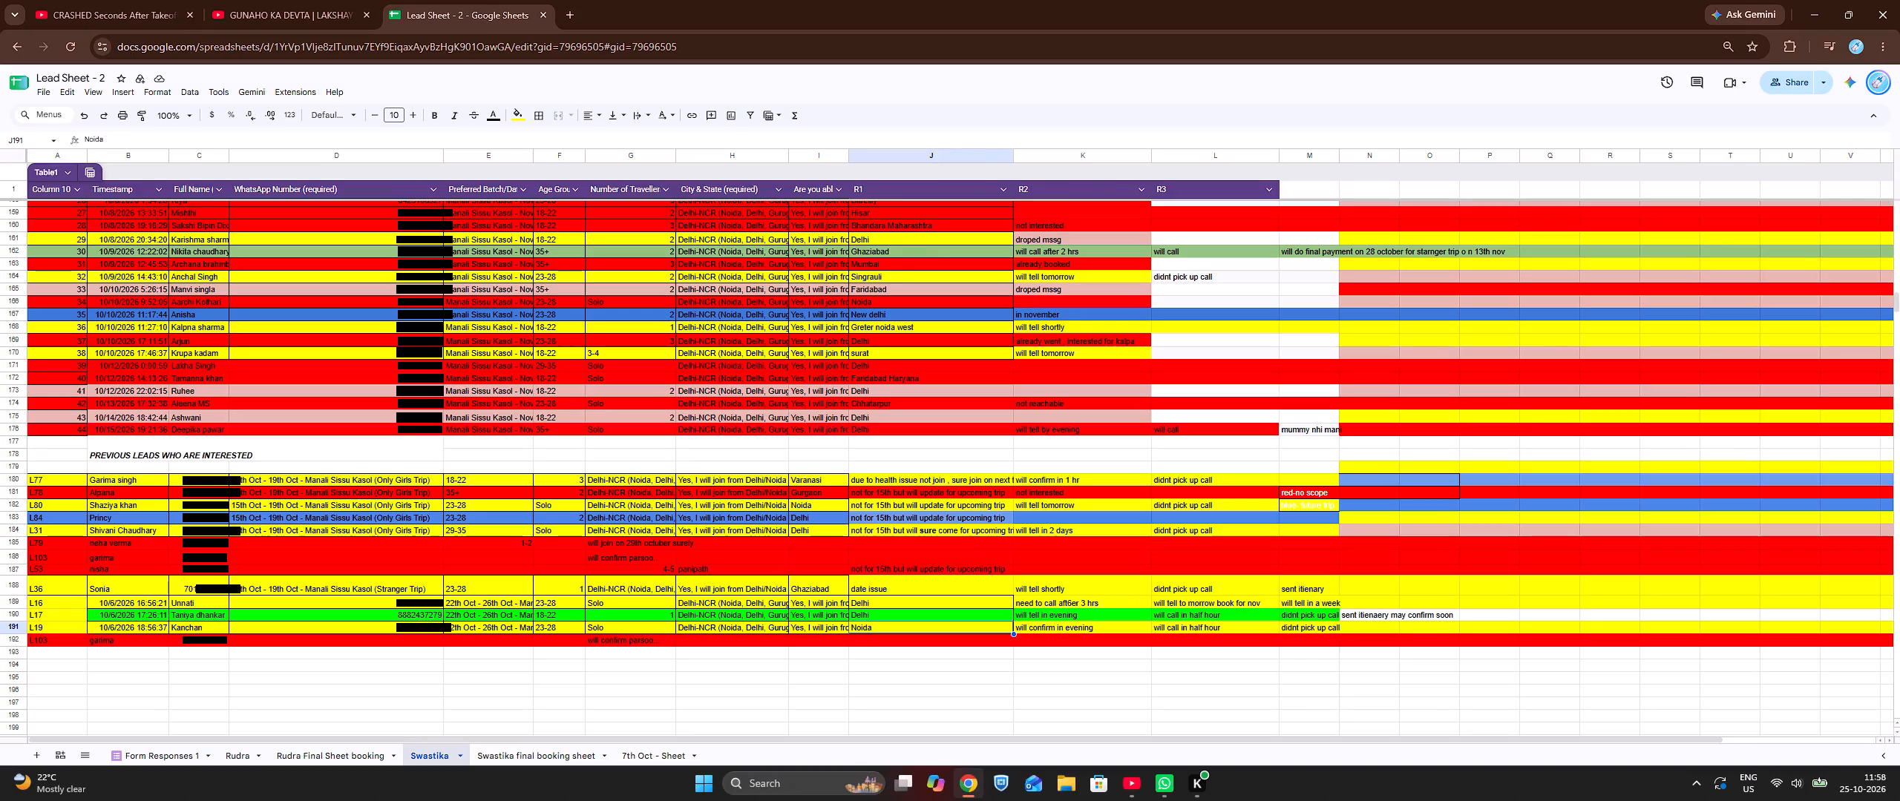
pyautogui.press('Left')
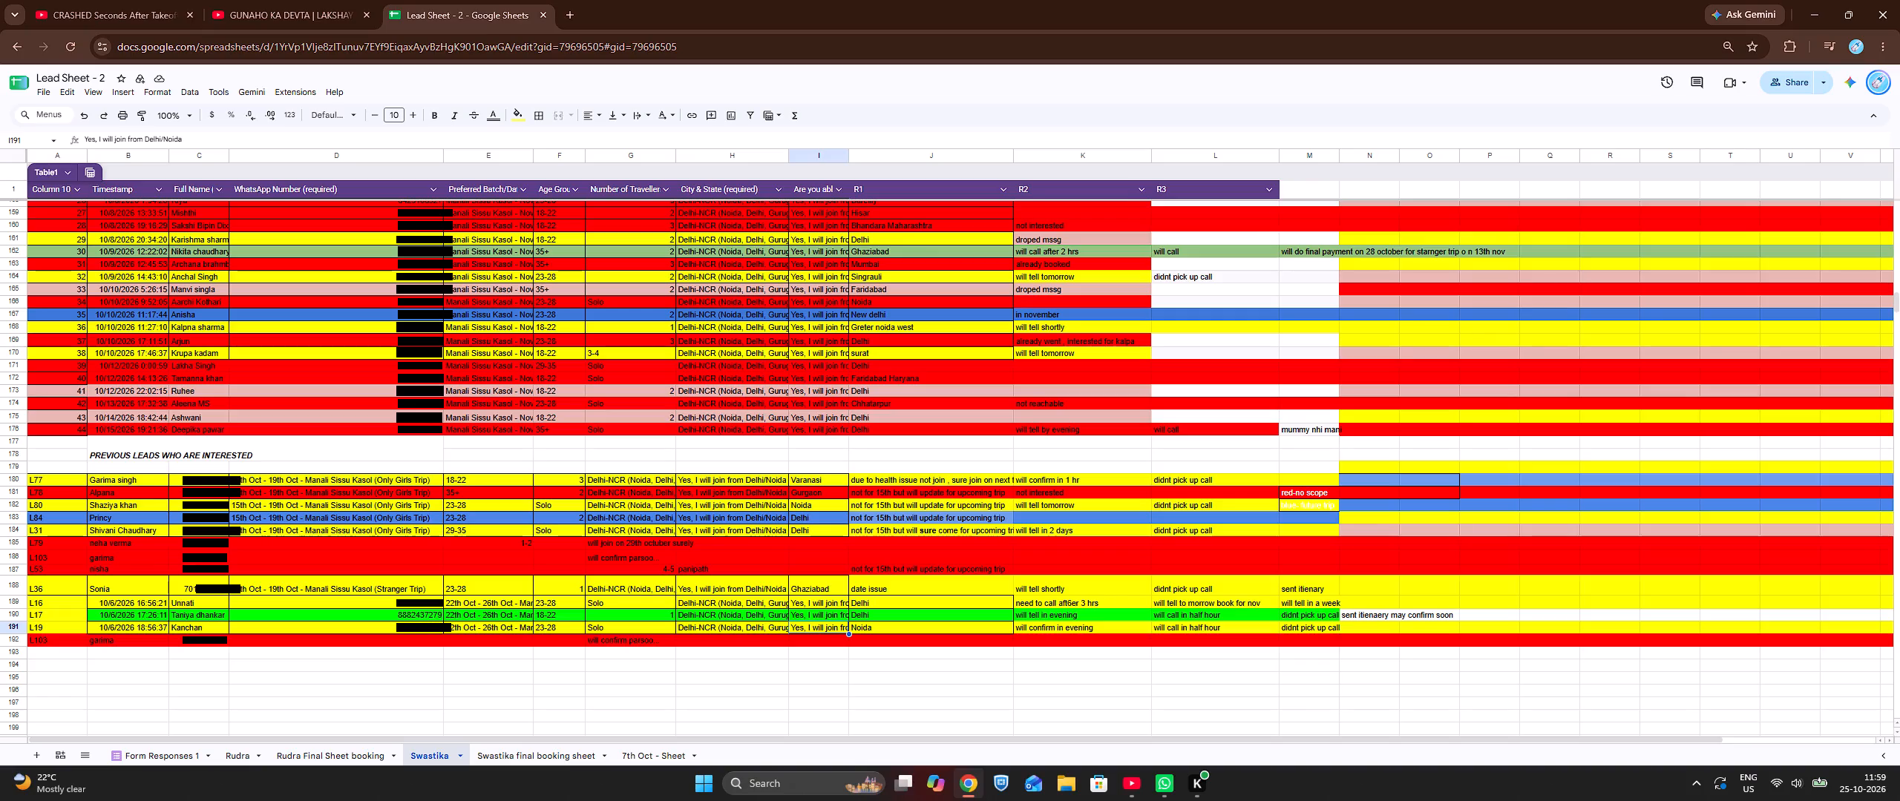
pyautogui.press('Right')
pyautogui.press('Right')
pyautogui.press('Right')
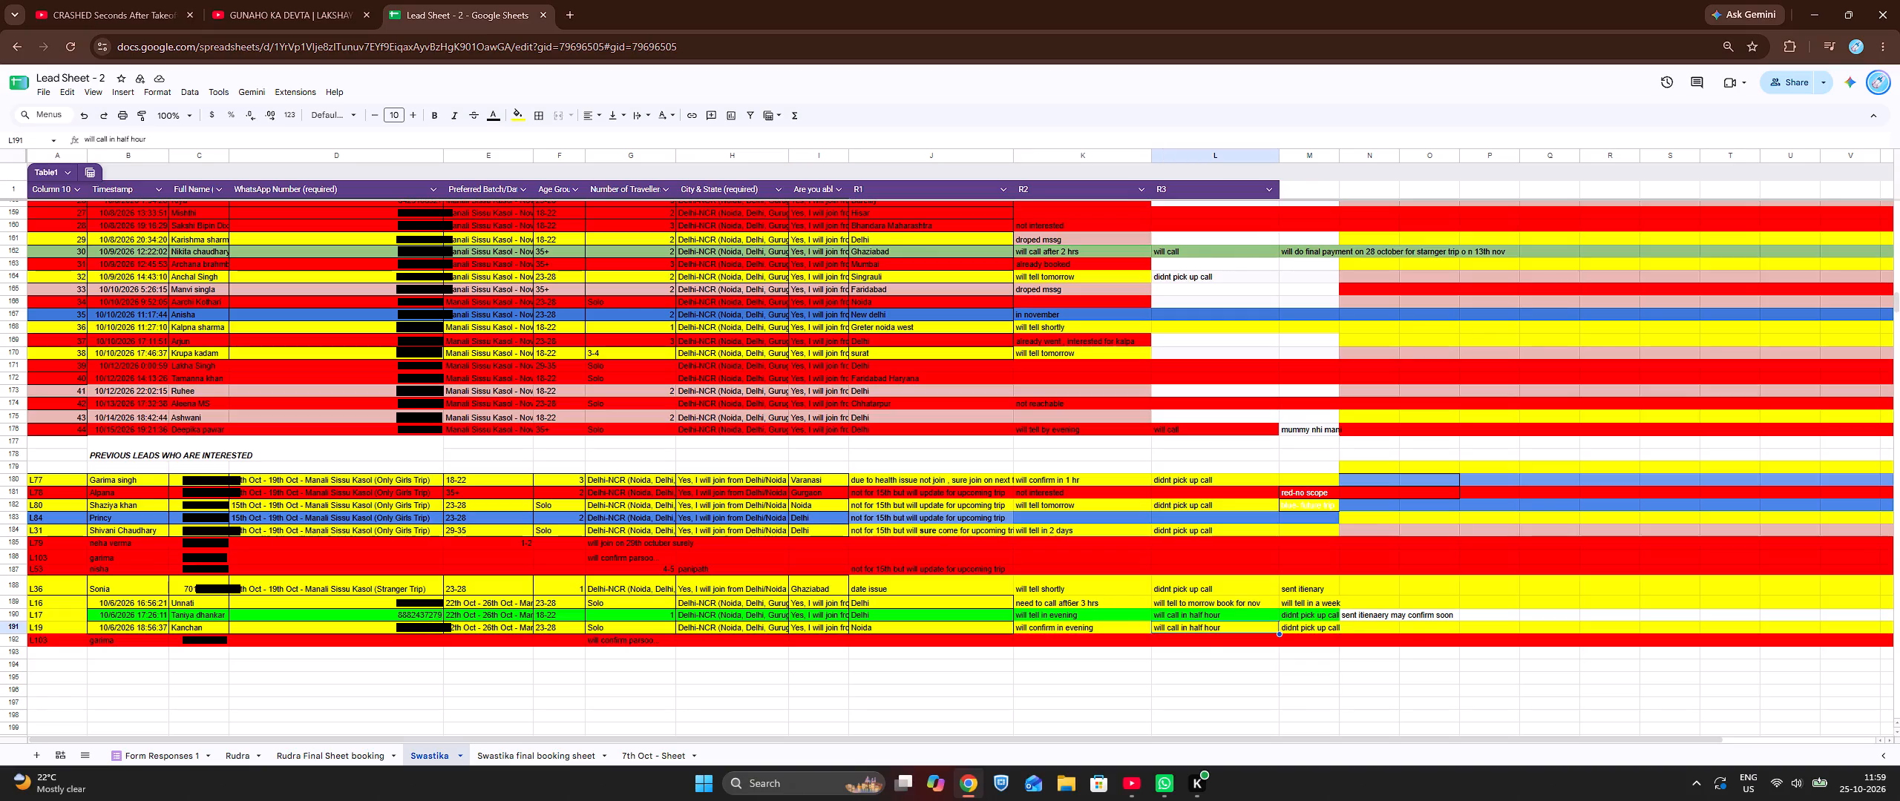
pyautogui.press('Right')
pyautogui.press('Right')
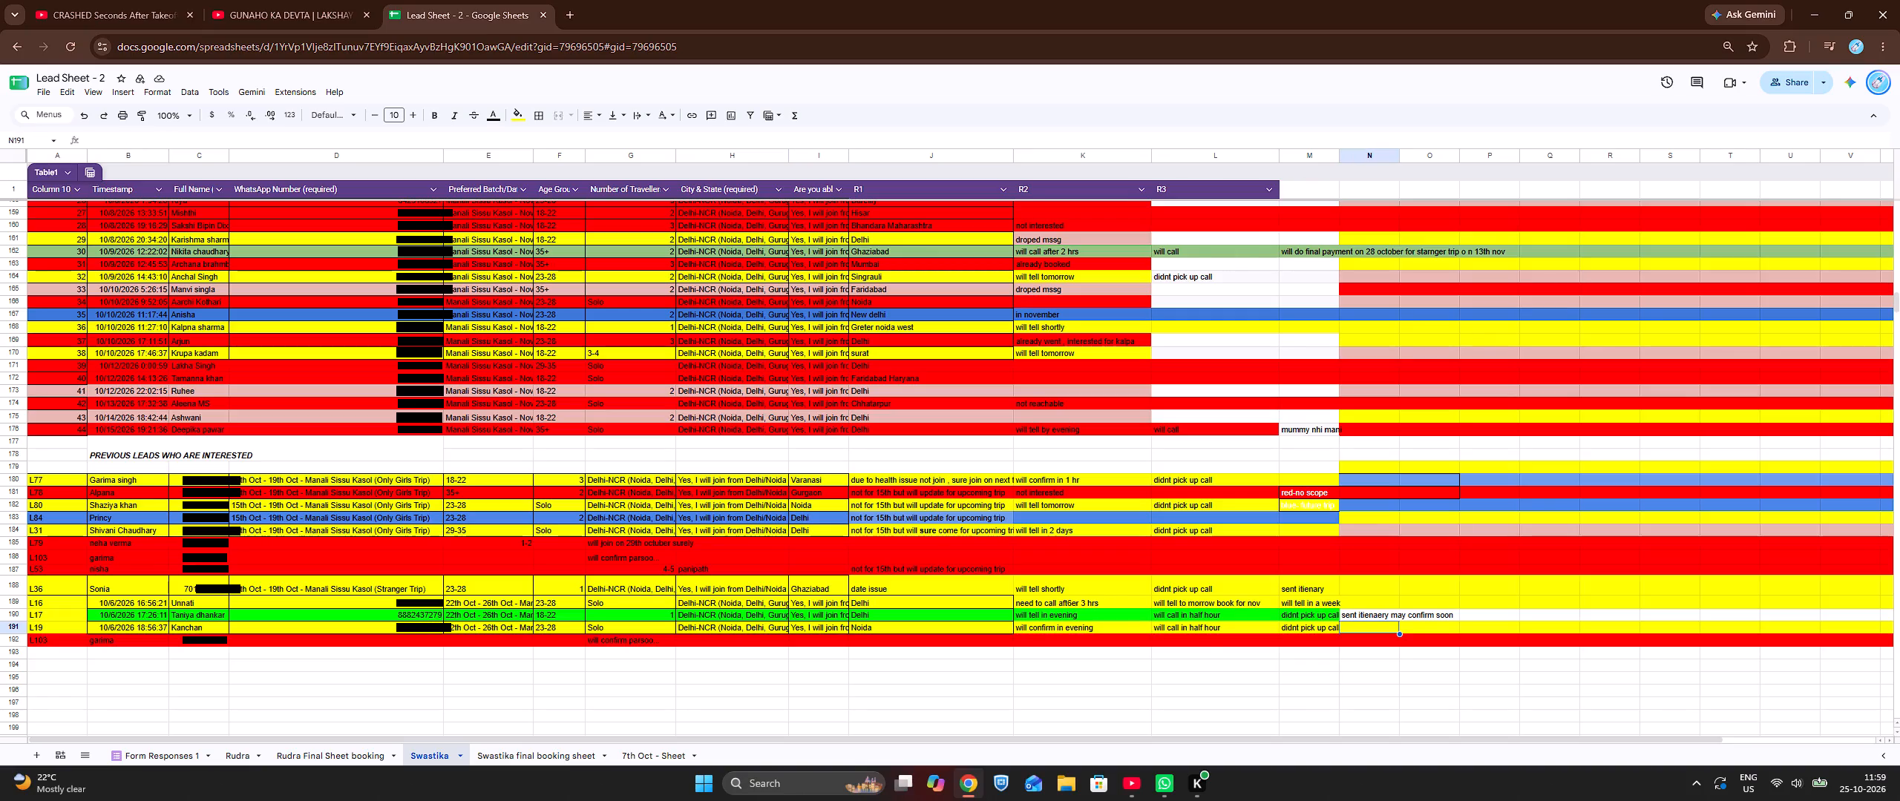
pyautogui.write('plan cancel')
# Fill lead L19's row 191 with red from column A through the new remark in column N.
pyautogui.keyDown('shift'); pyautogui.click(122, 625); pyautogui.keyUp('shift')
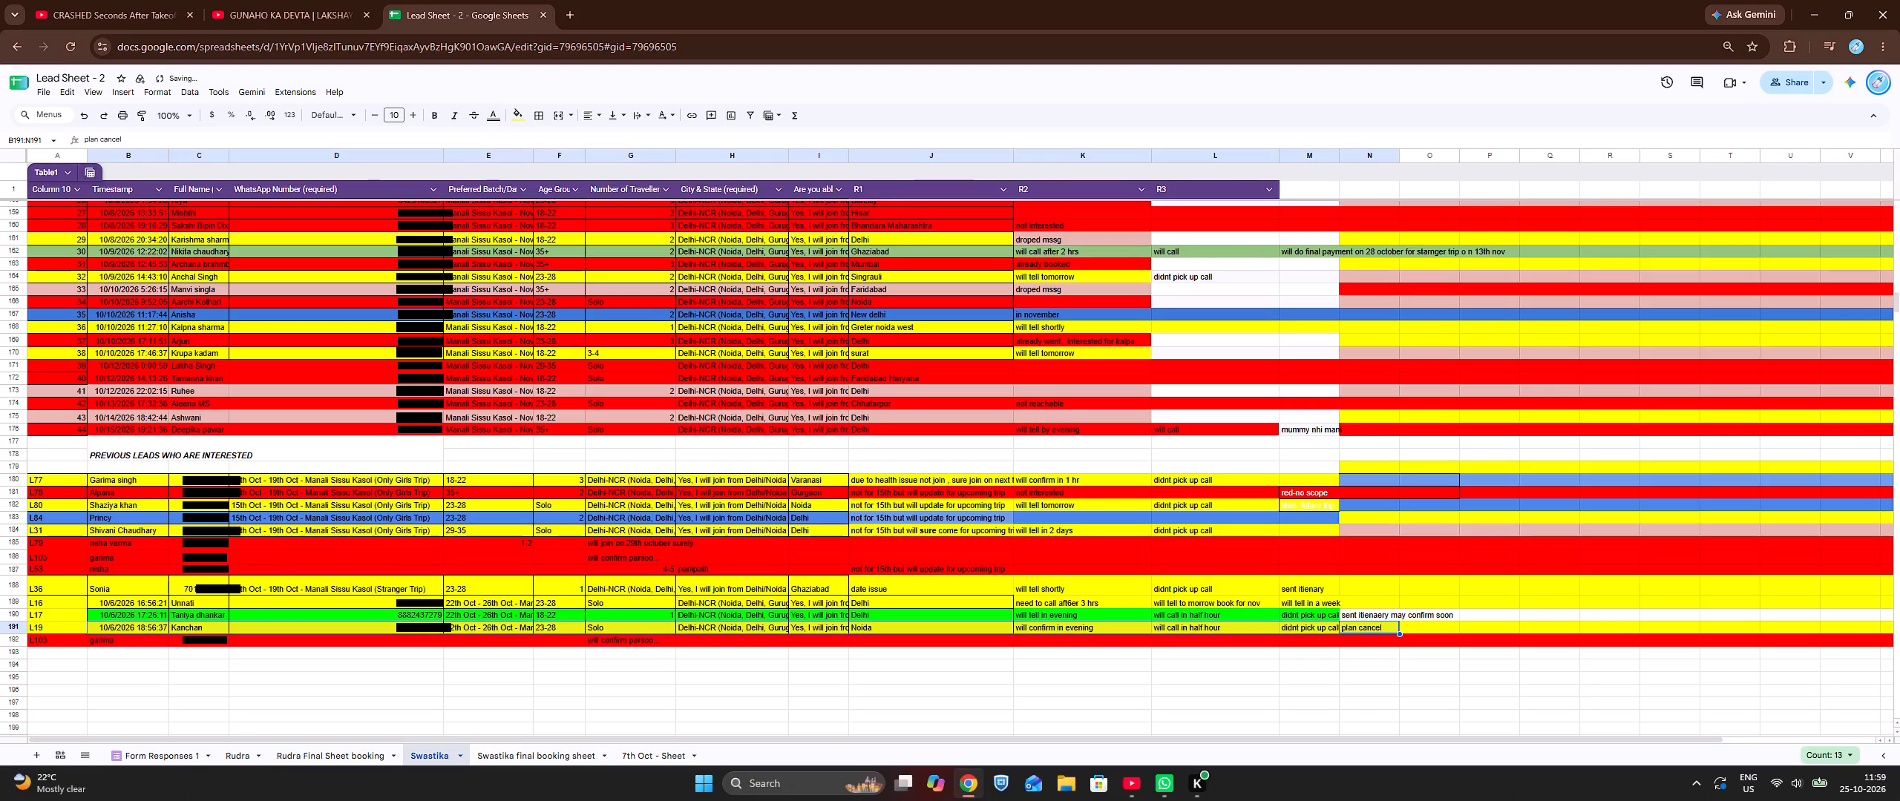
pyautogui.doubleClick(517, 114)
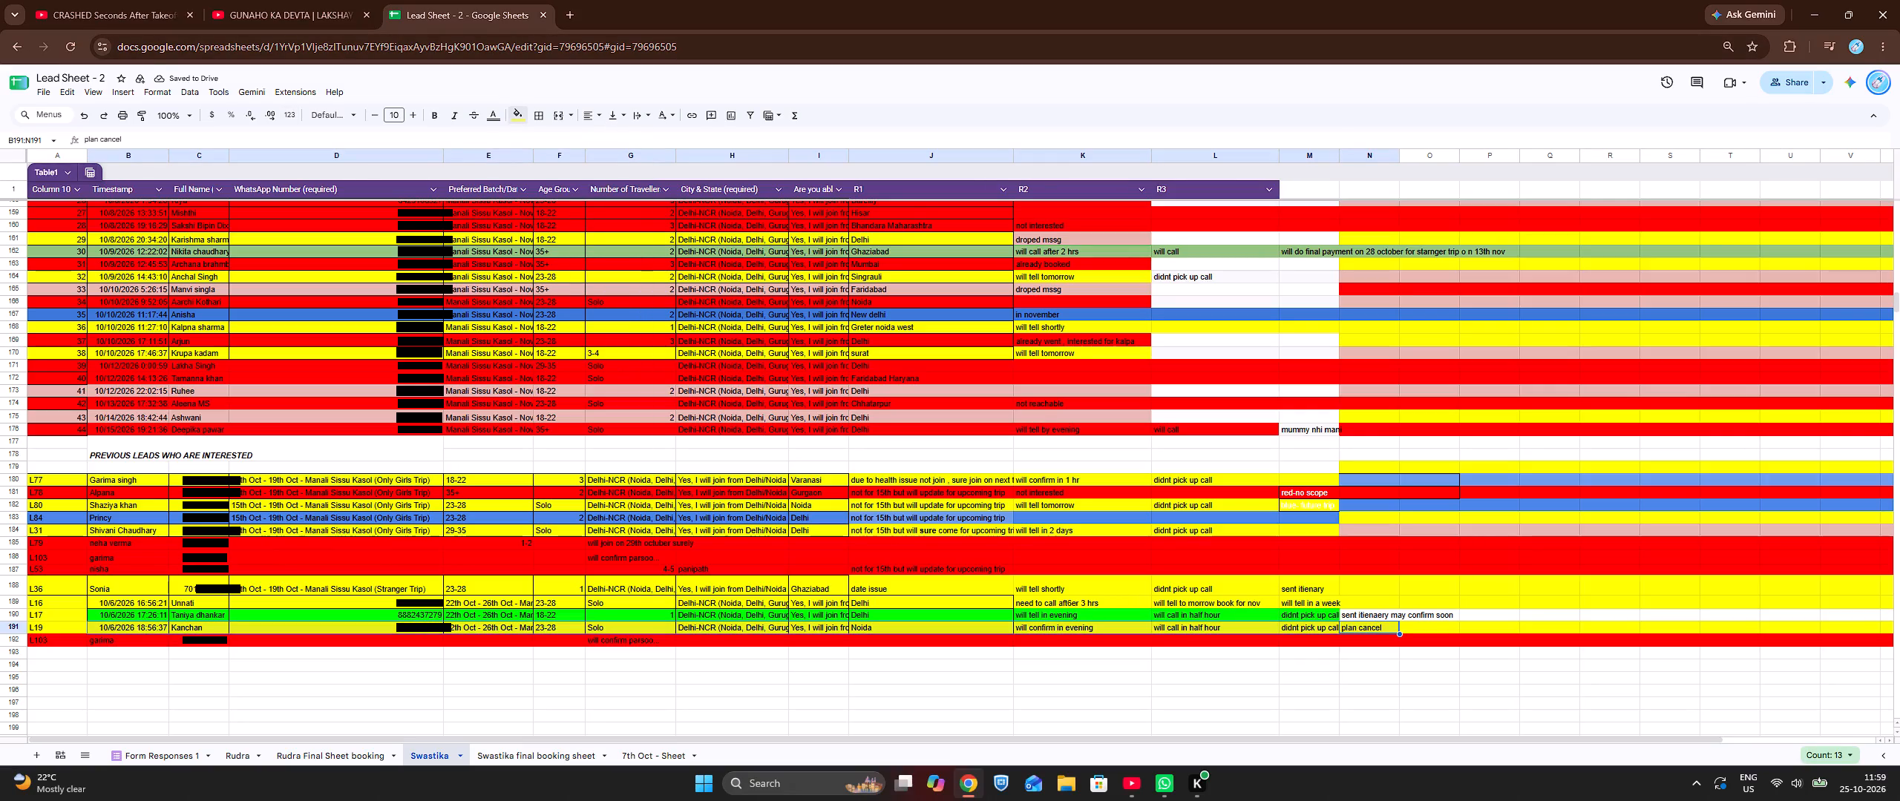
pyautogui.click(517, 114)
pyautogui.click(528, 168)
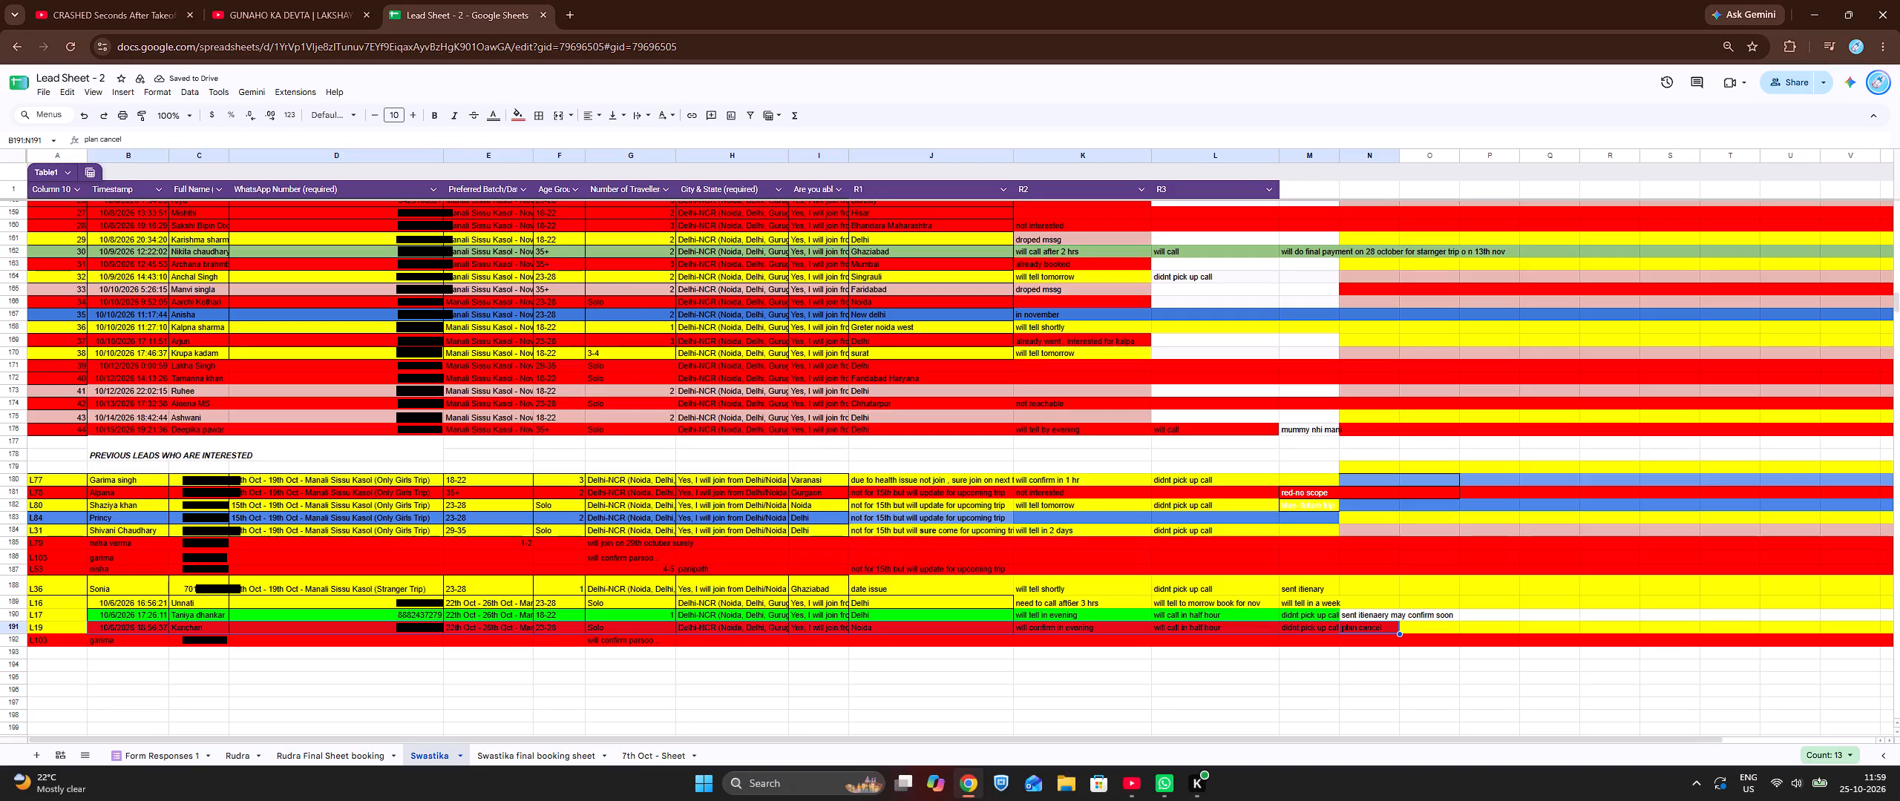
# Check the contact entries in rows 182 and 180 of the previous interested leads, including a brief look at the Rudra sheet.
pyautogui.doubleClick(215, 507)
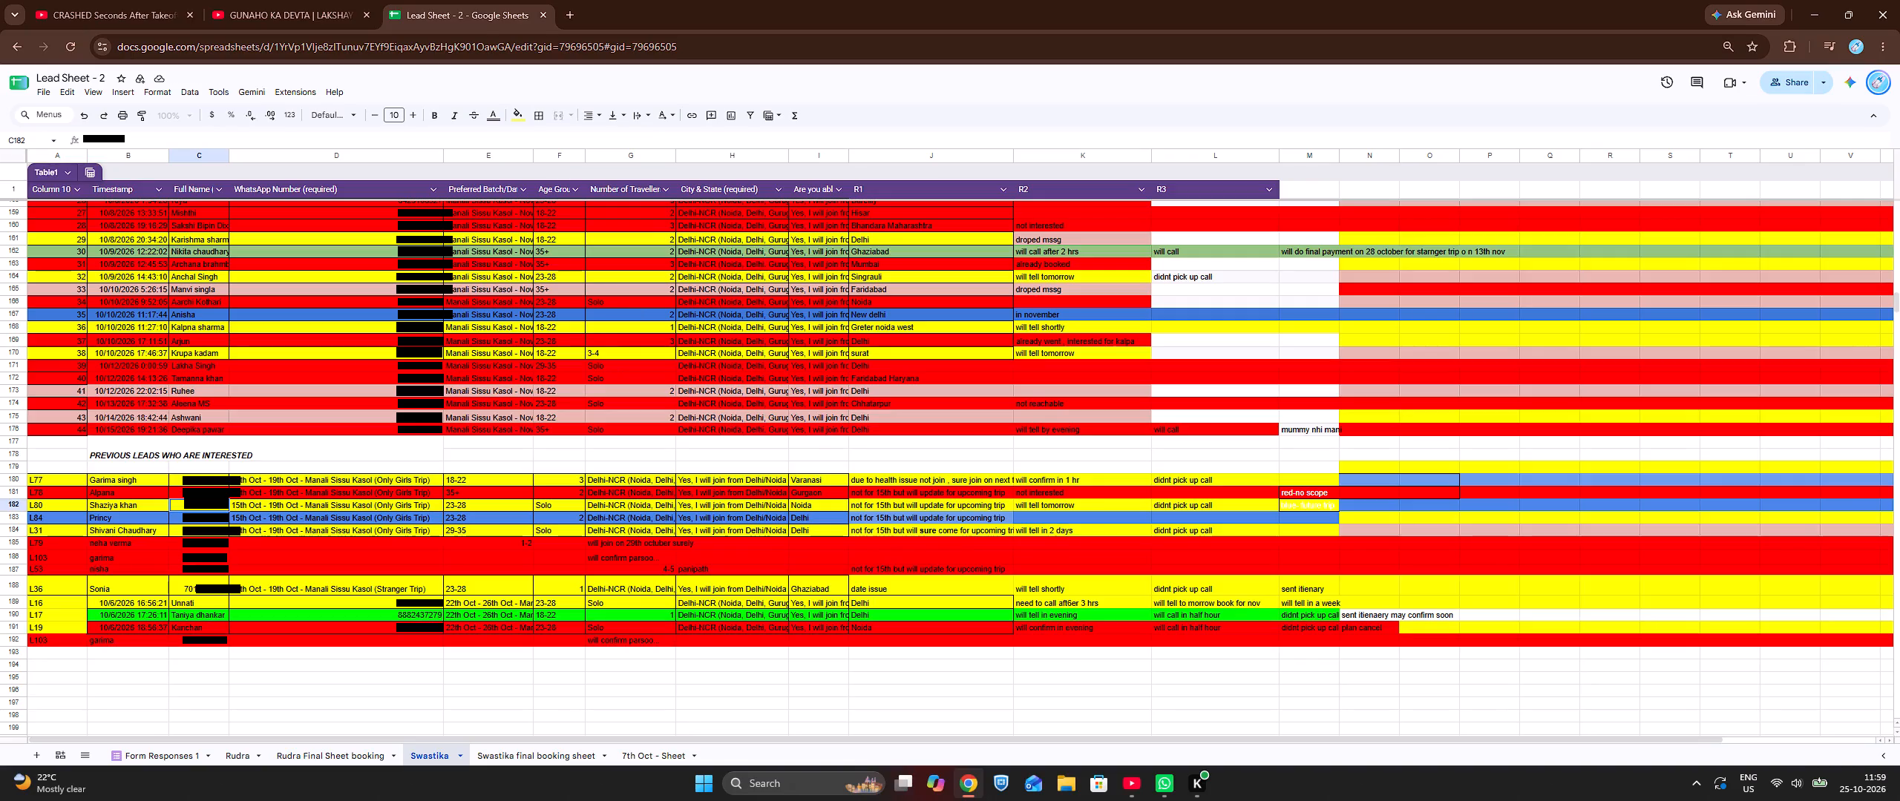
pyautogui.click(190, 477)
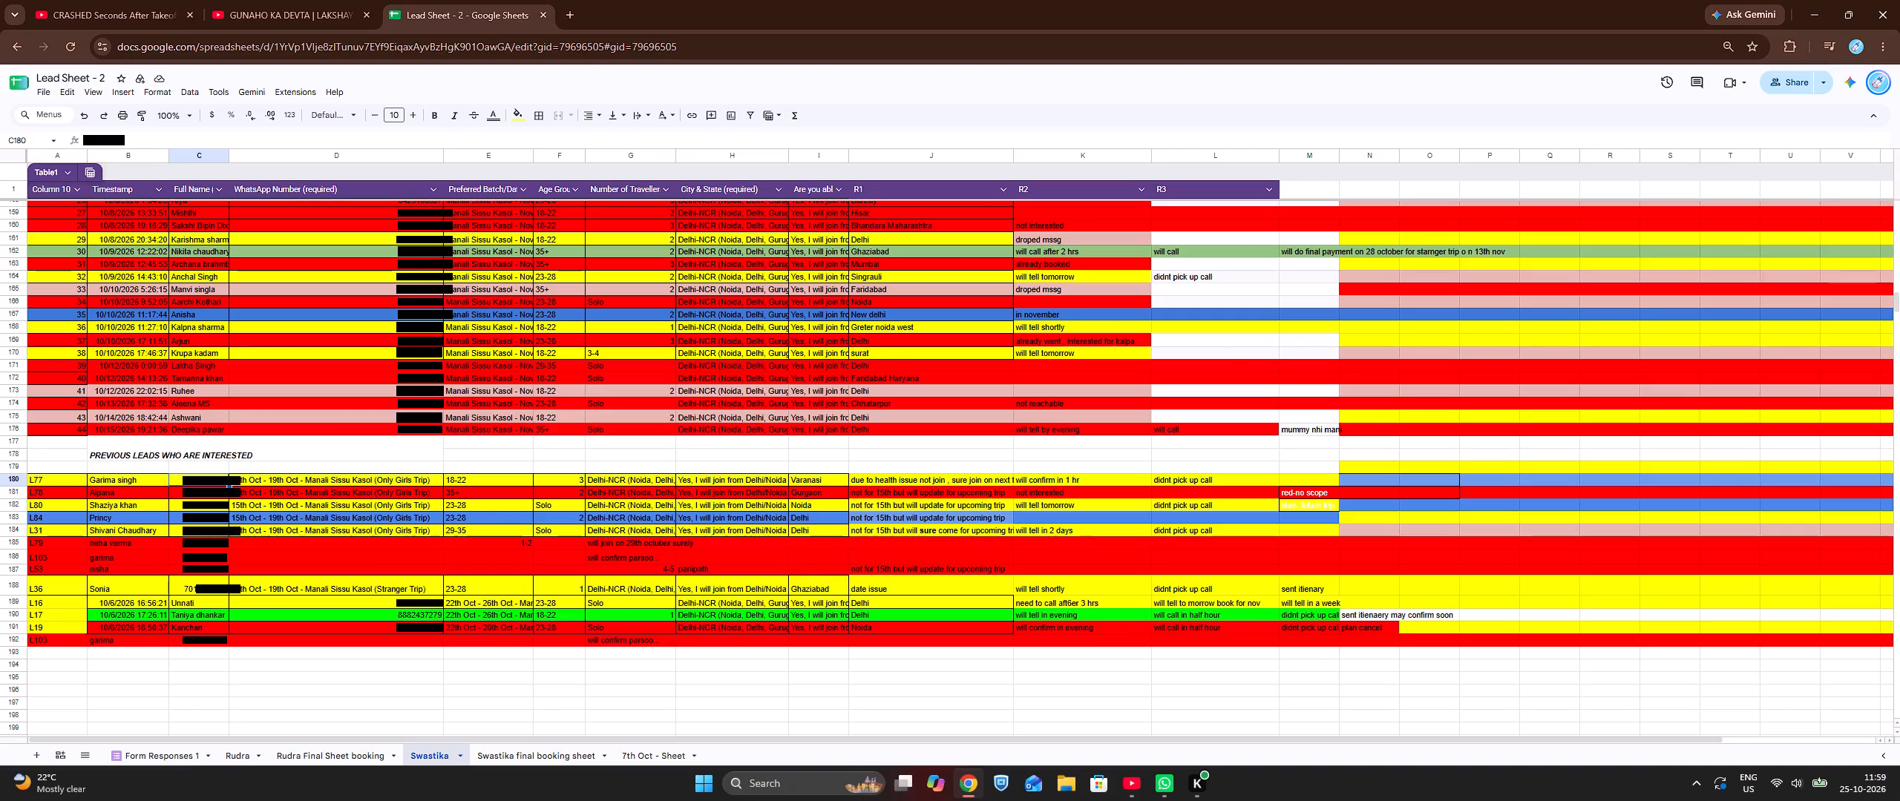
pyautogui.moveTo(224, 475); pyautogui.dragTo(639, 452)
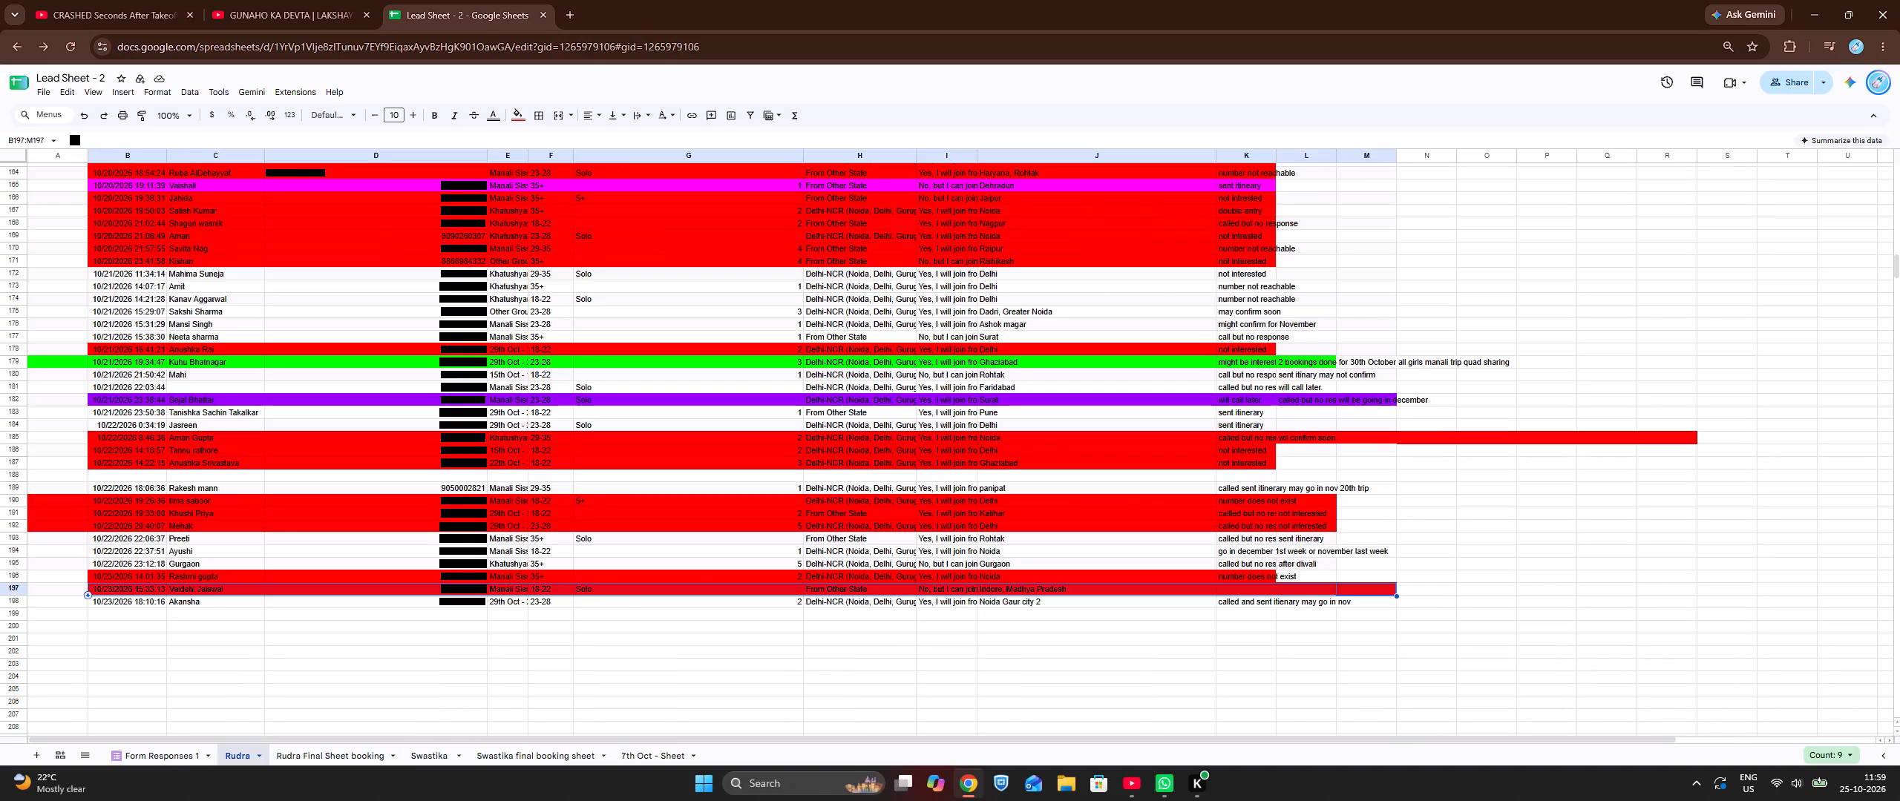
pyautogui.click(422, 757)
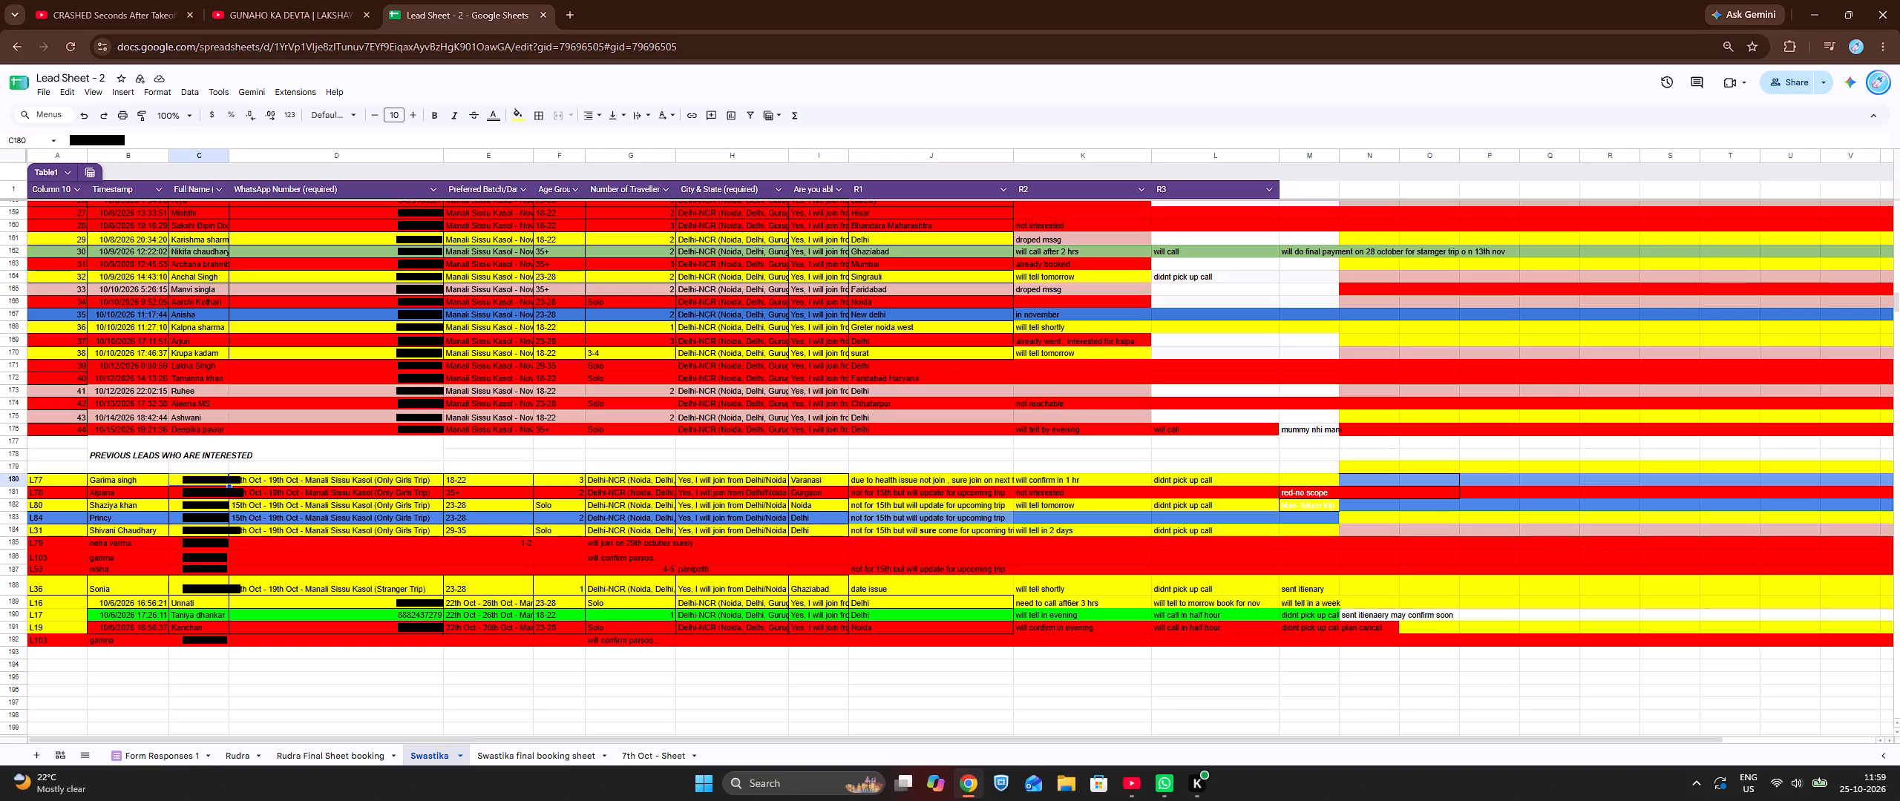
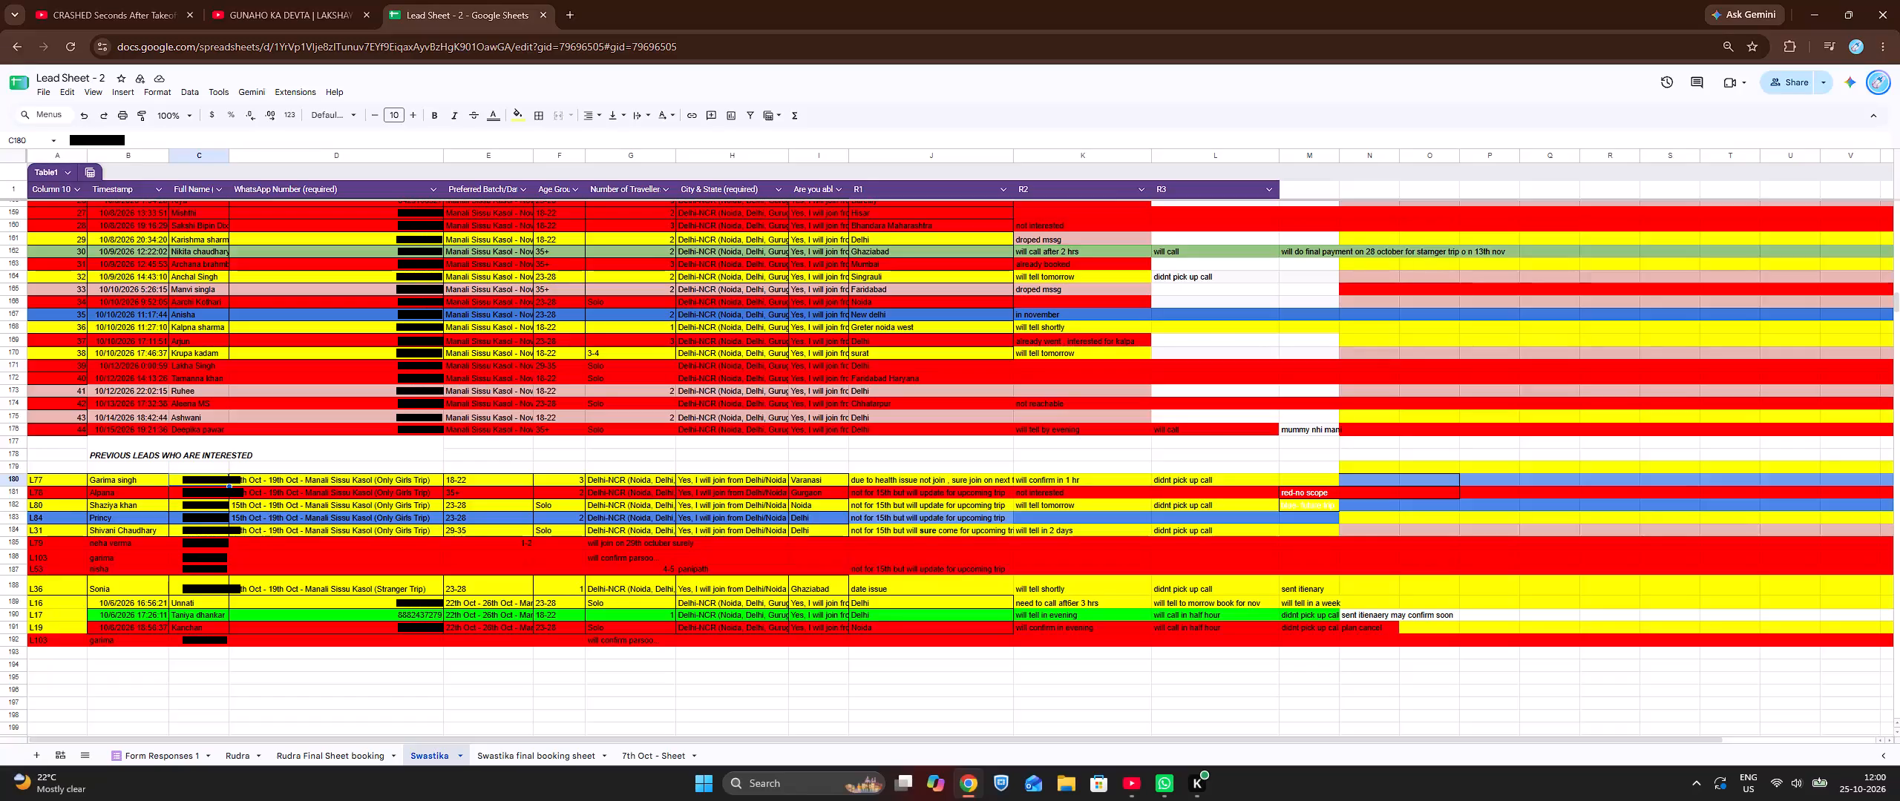
# Add the remark "call later" for lead L77 in cell M180.
pyautogui.press('Right')
pyautogui.press('Right')
pyautogui.click(1292, 476)
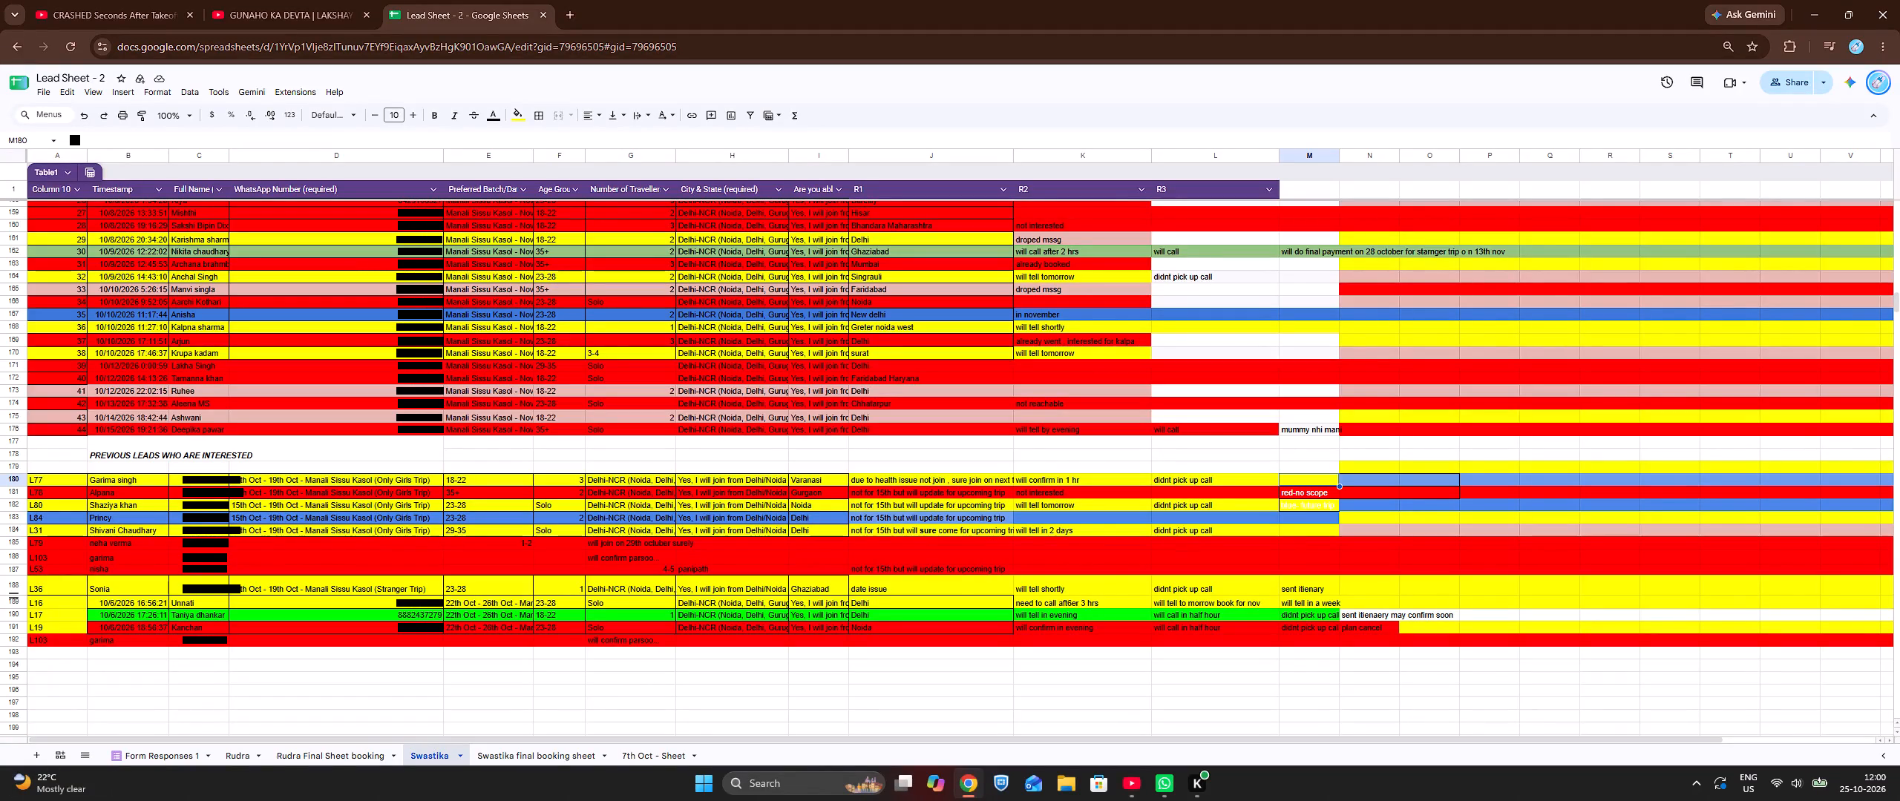
pyautogui.write('call later')
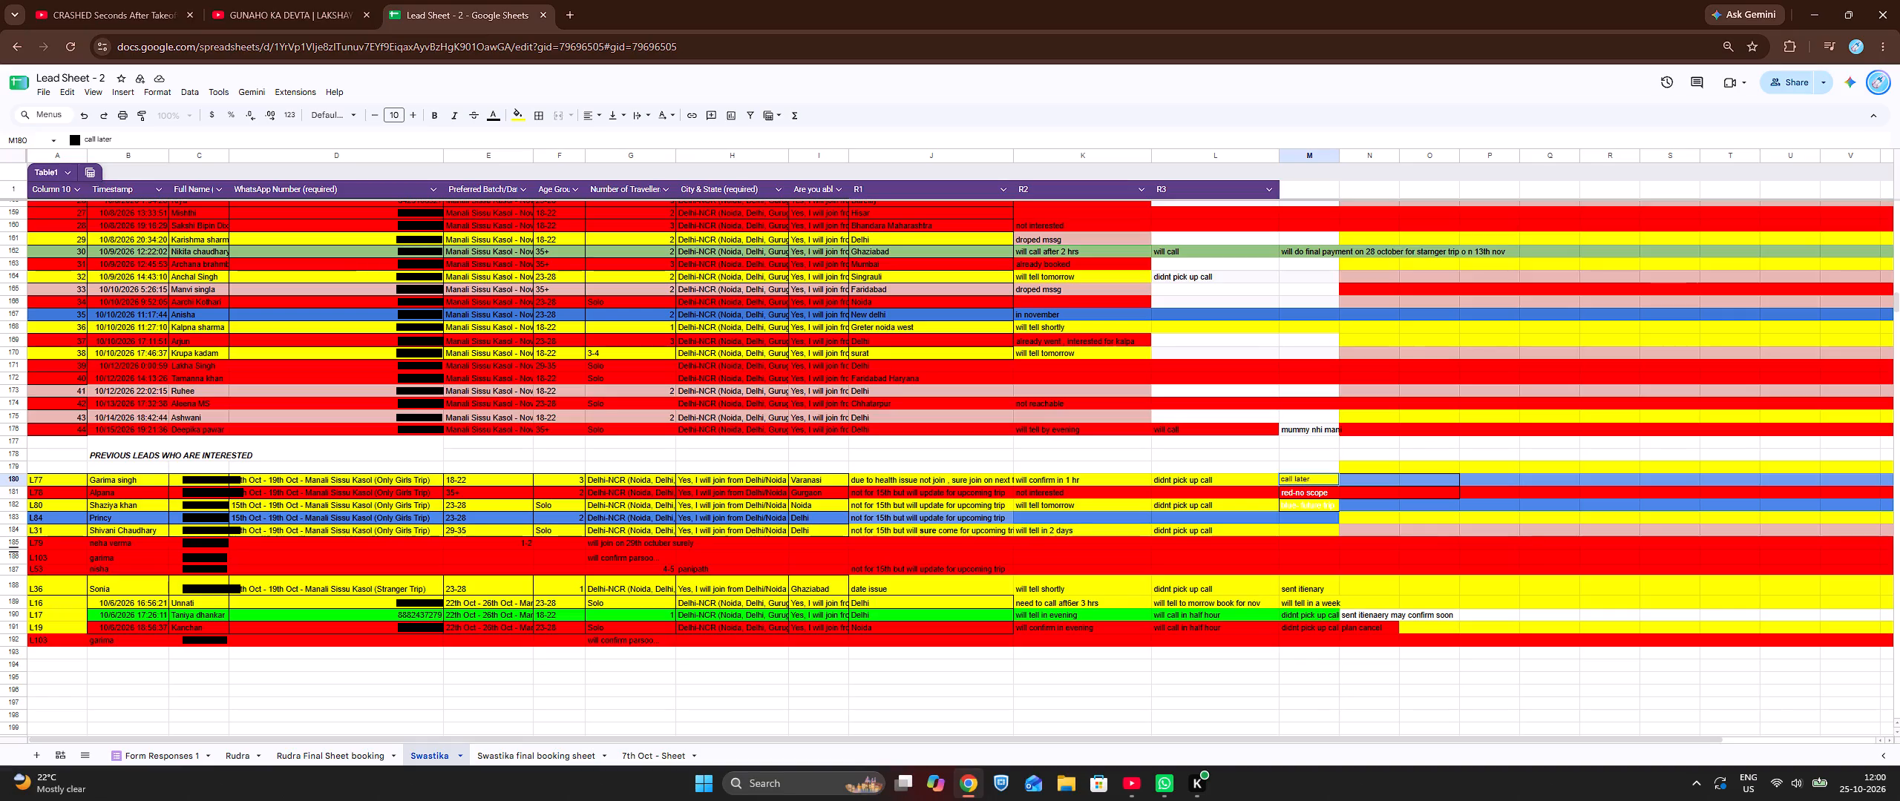
# Switch to the Rudra sheet and check the contact entry of the lead in row 181.
pyautogui.scroll(2, 592, 422)
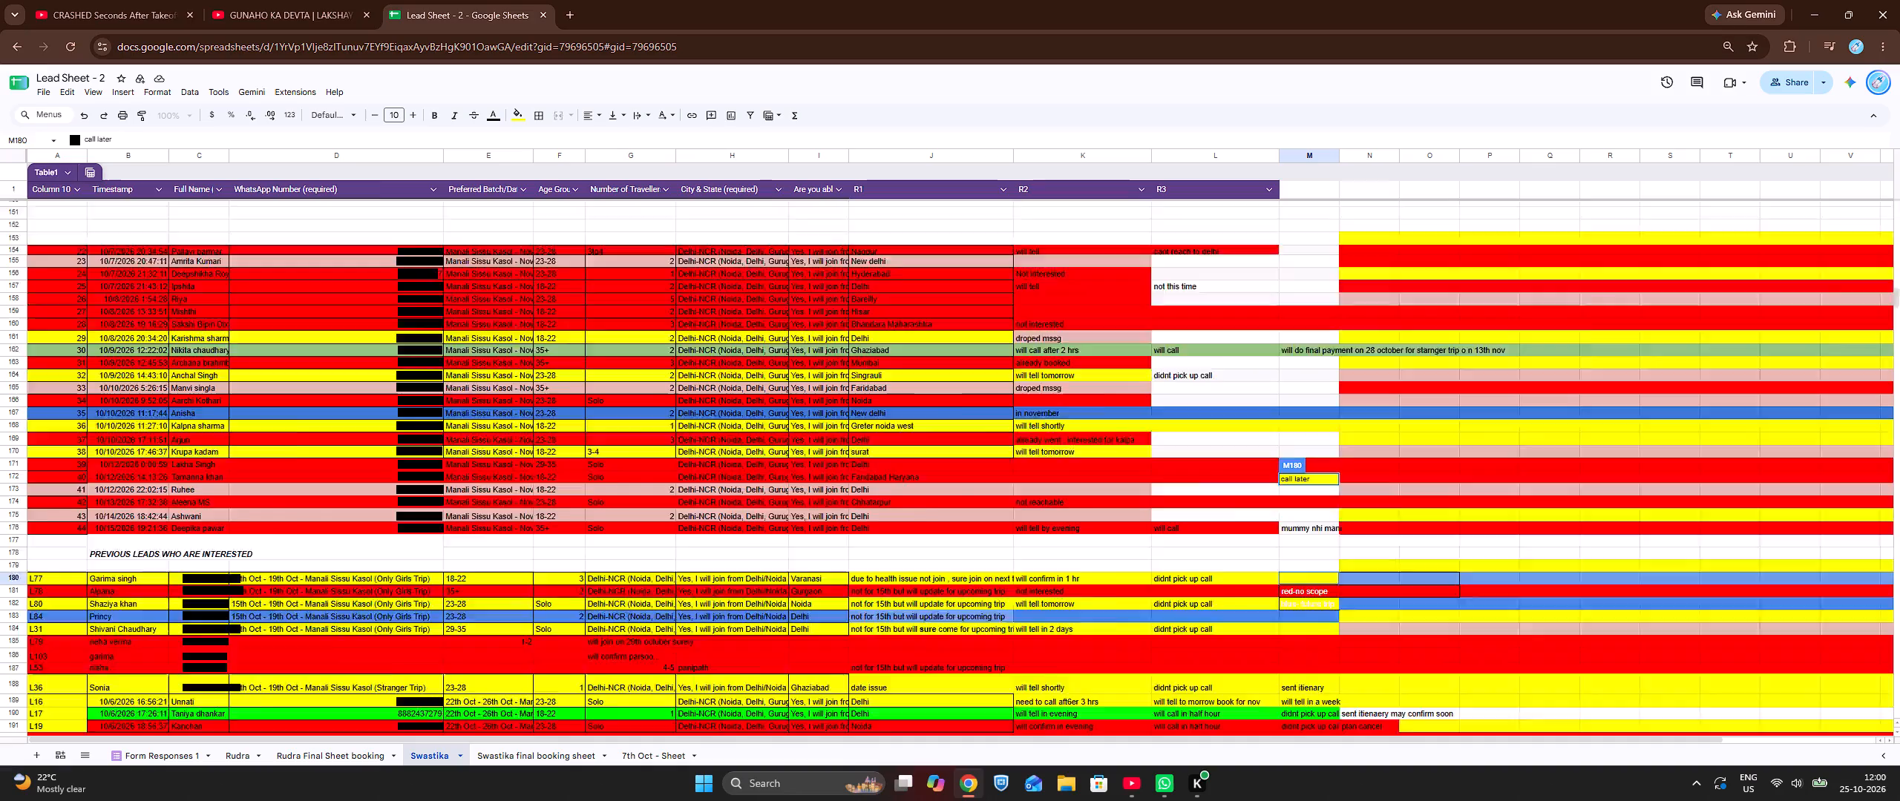
pyautogui.moveTo(322, 759); pyautogui.dragTo(289, 757)
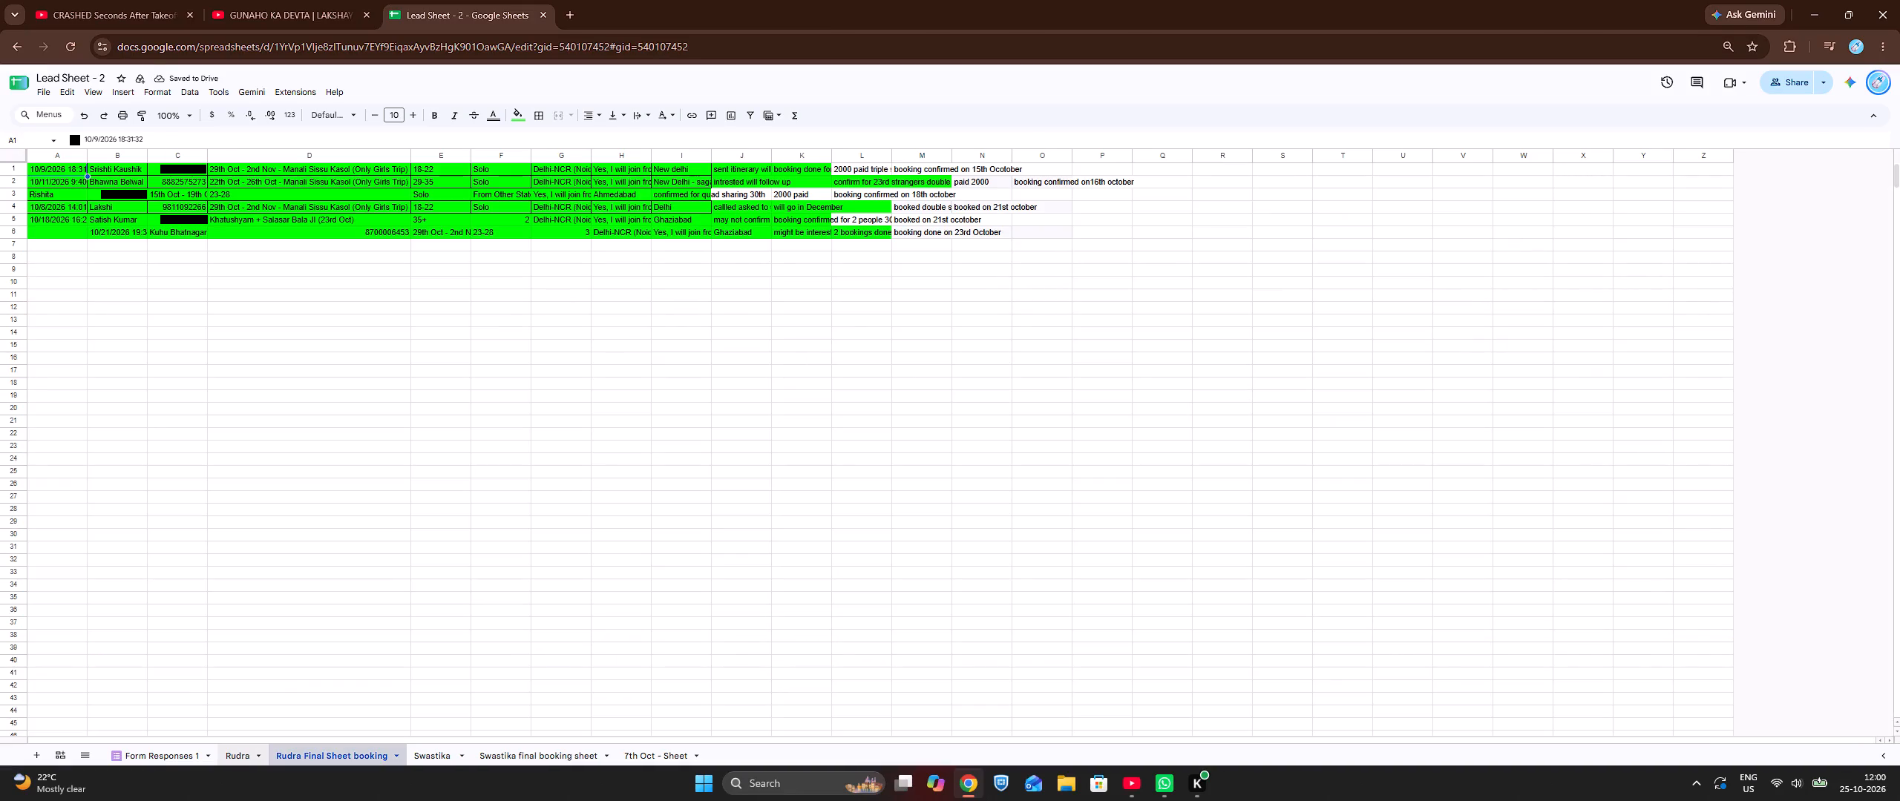
pyautogui.click(244, 751)
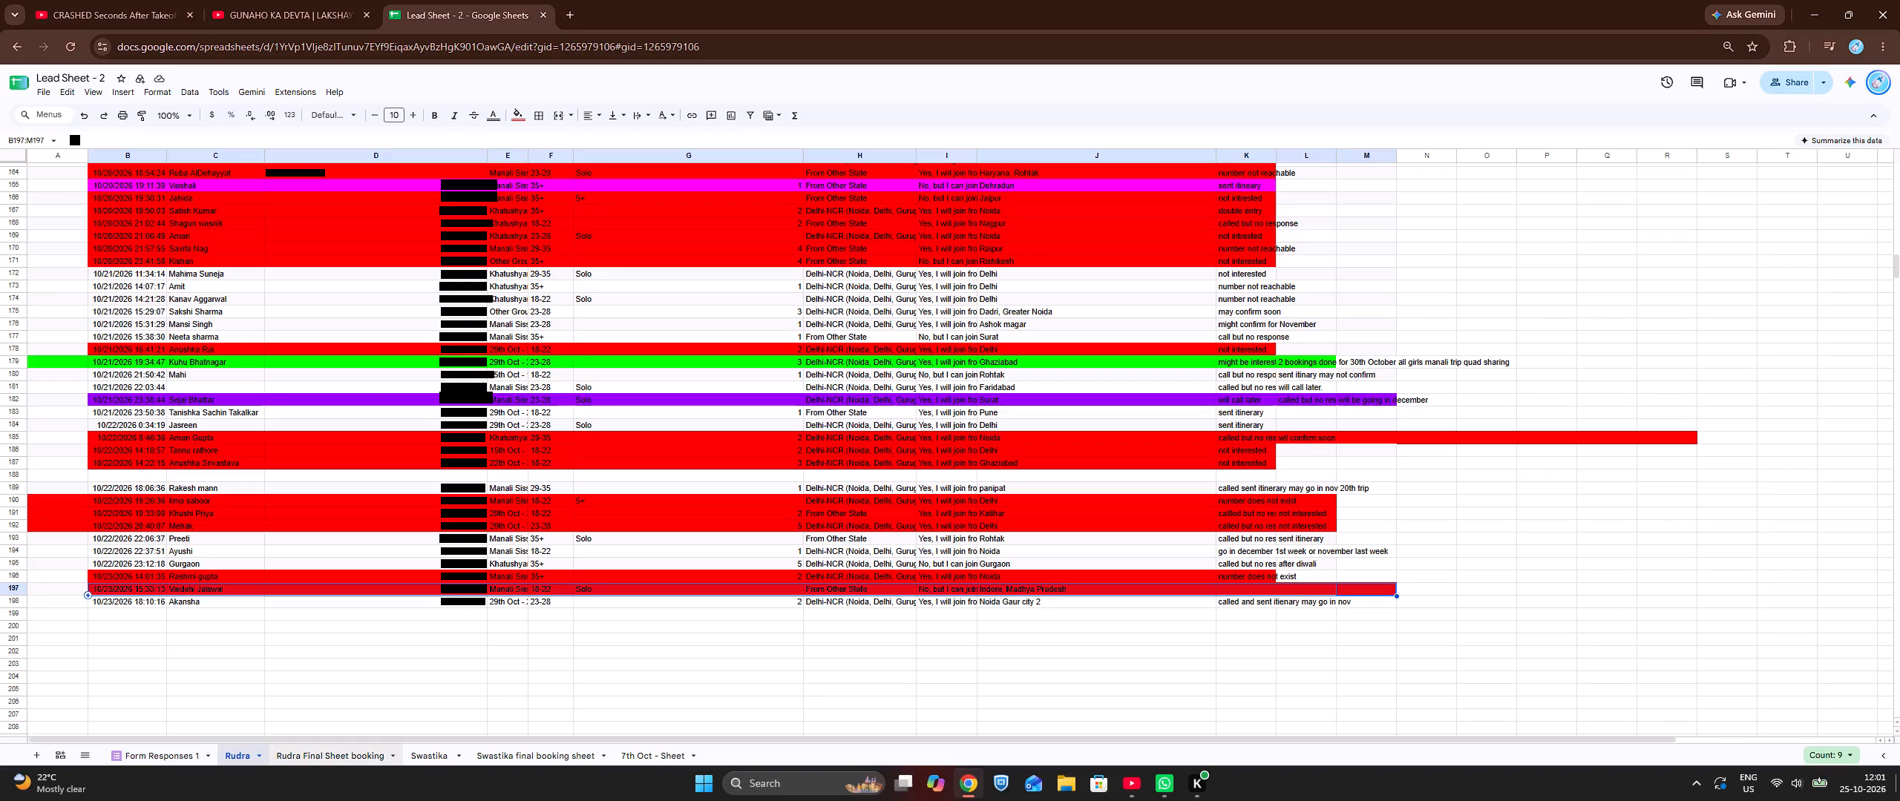
pyautogui.click(882, 538)
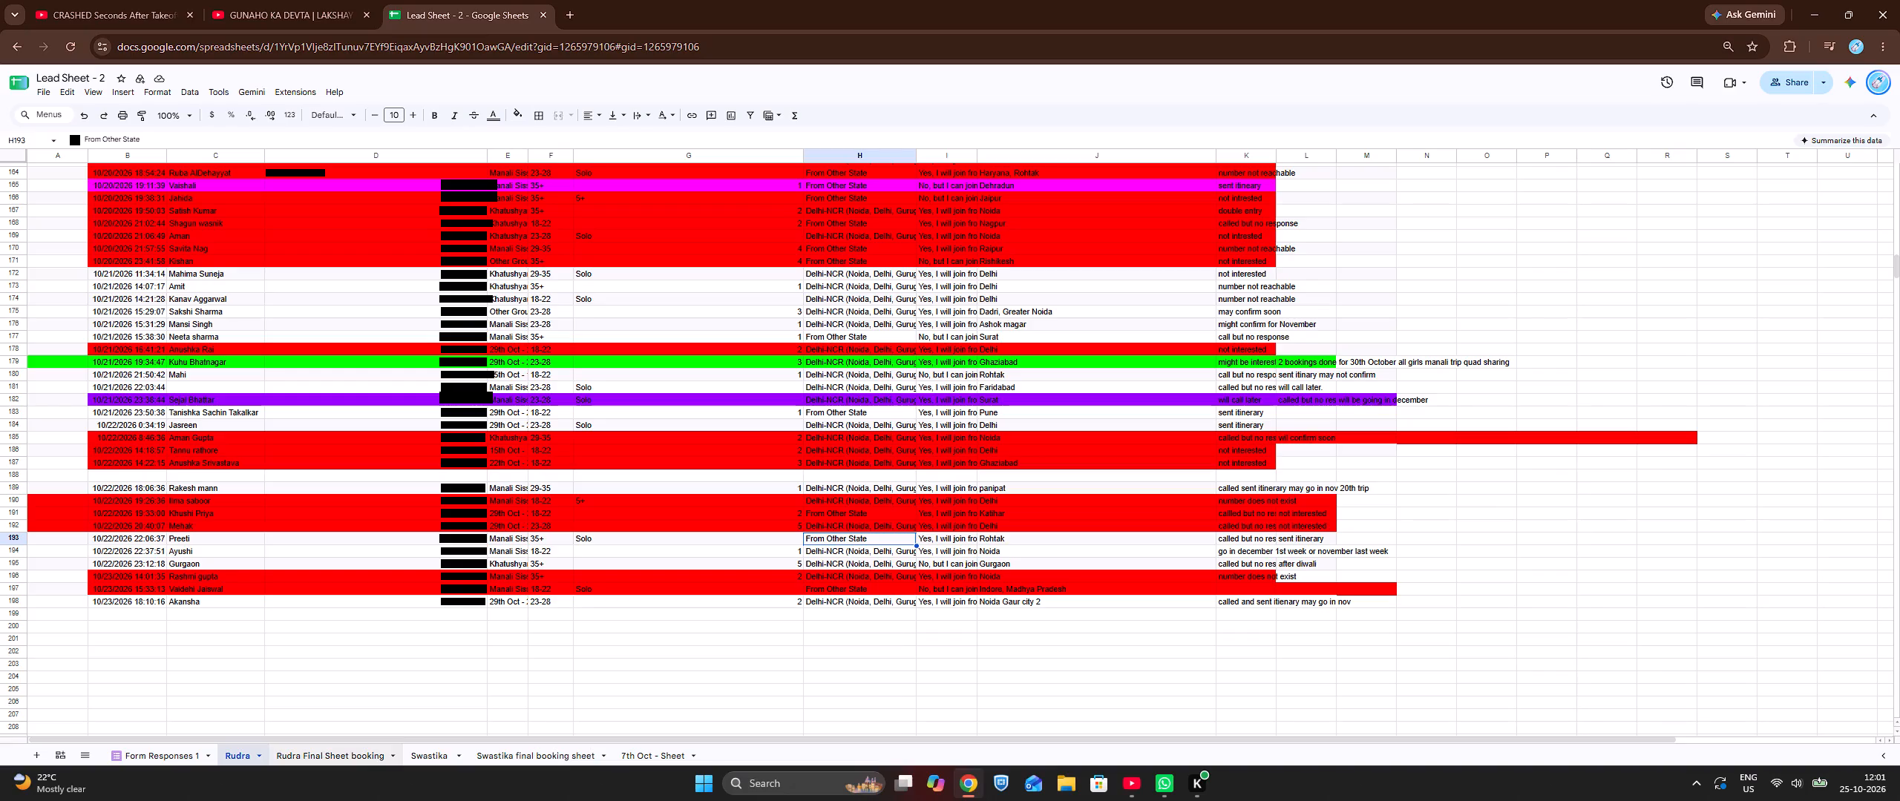
pyautogui.press('Up')
pyautogui.press('Up')
pyautogui.press('Up')
pyautogui.press('Up')
pyautogui.press('Up')
pyautogui.press('Up')
pyautogui.press('Up')
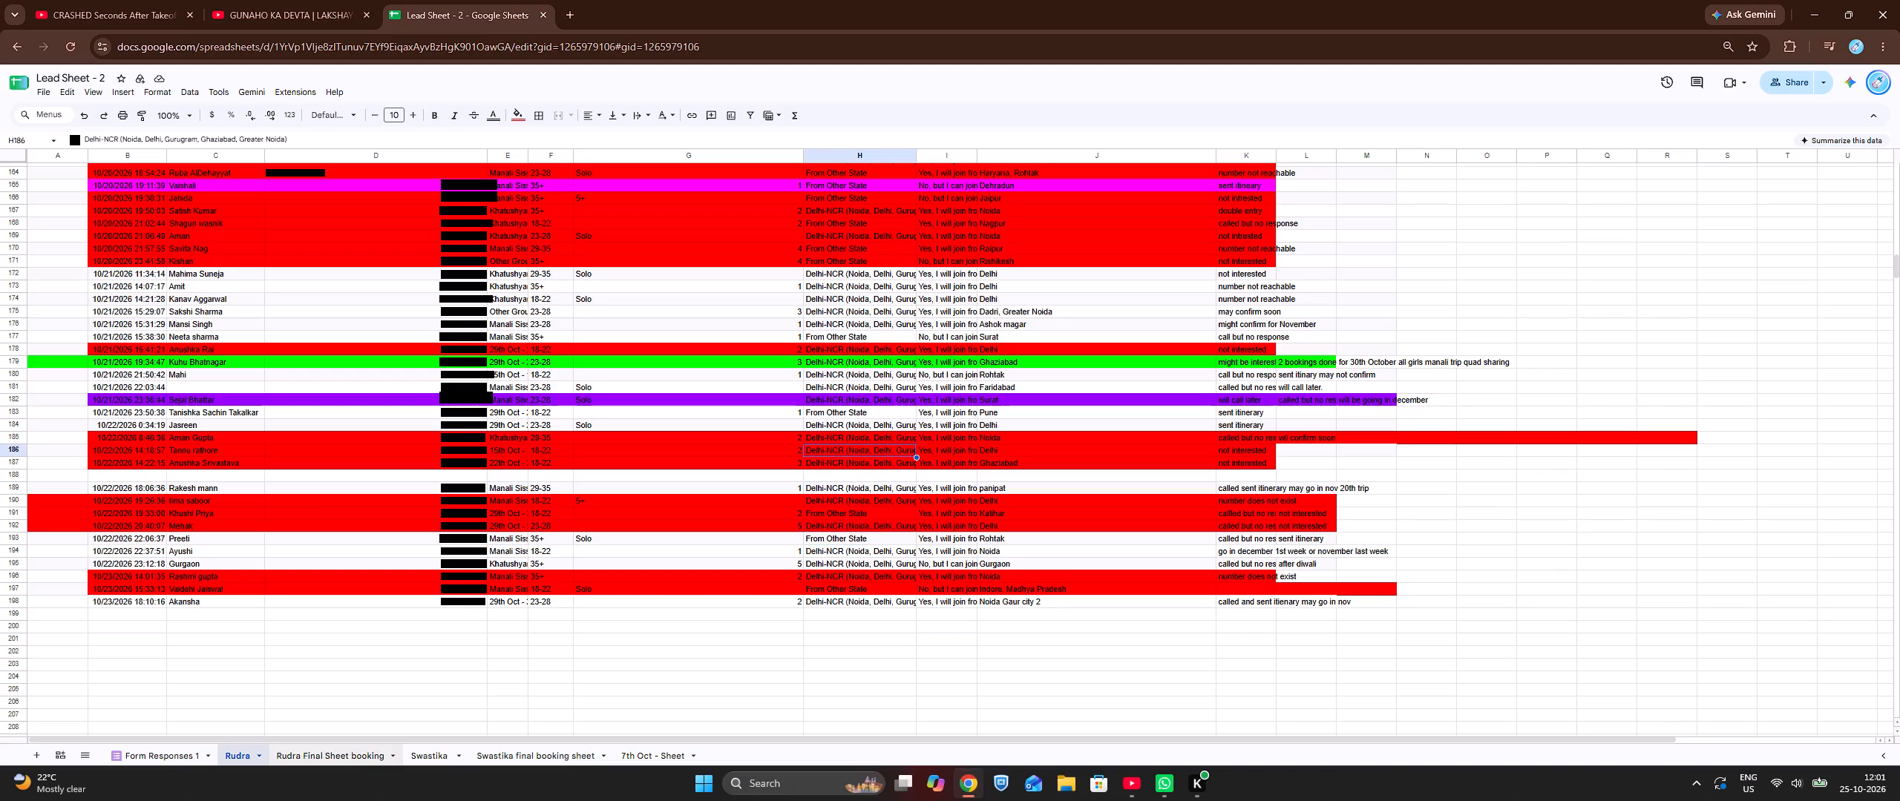
pyautogui.press('Up')
pyautogui.press('Up')
pyautogui.press('Up')
pyautogui.press('Up')
pyautogui.press('Up')
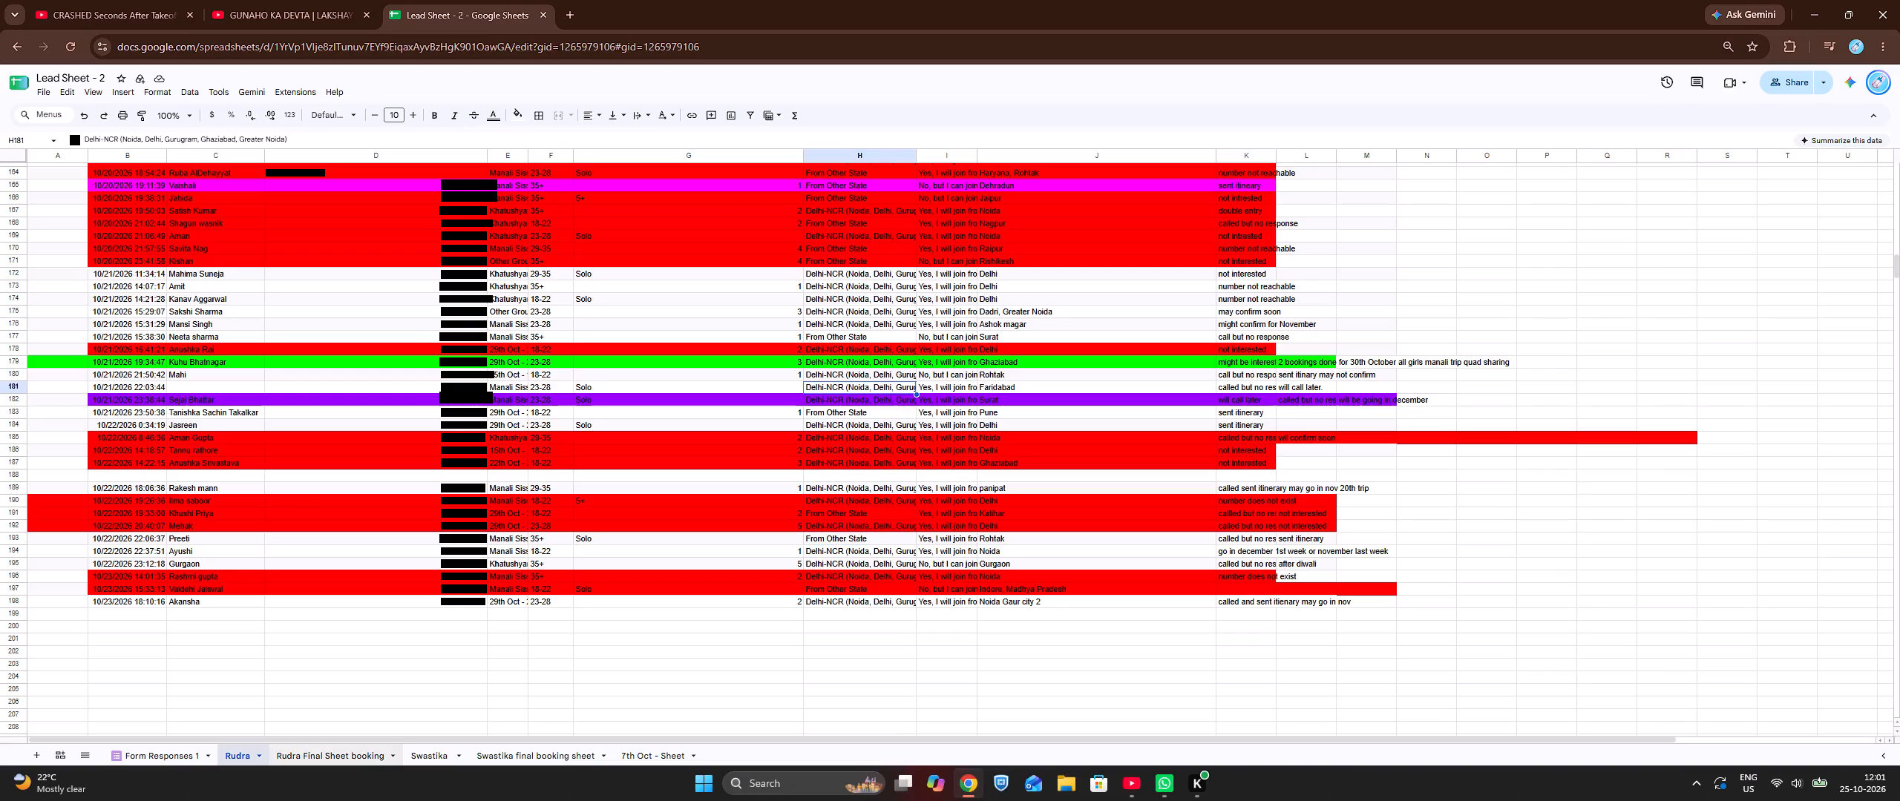
pyautogui.press('Left')
pyautogui.press('Left')
pyautogui.press('Left')
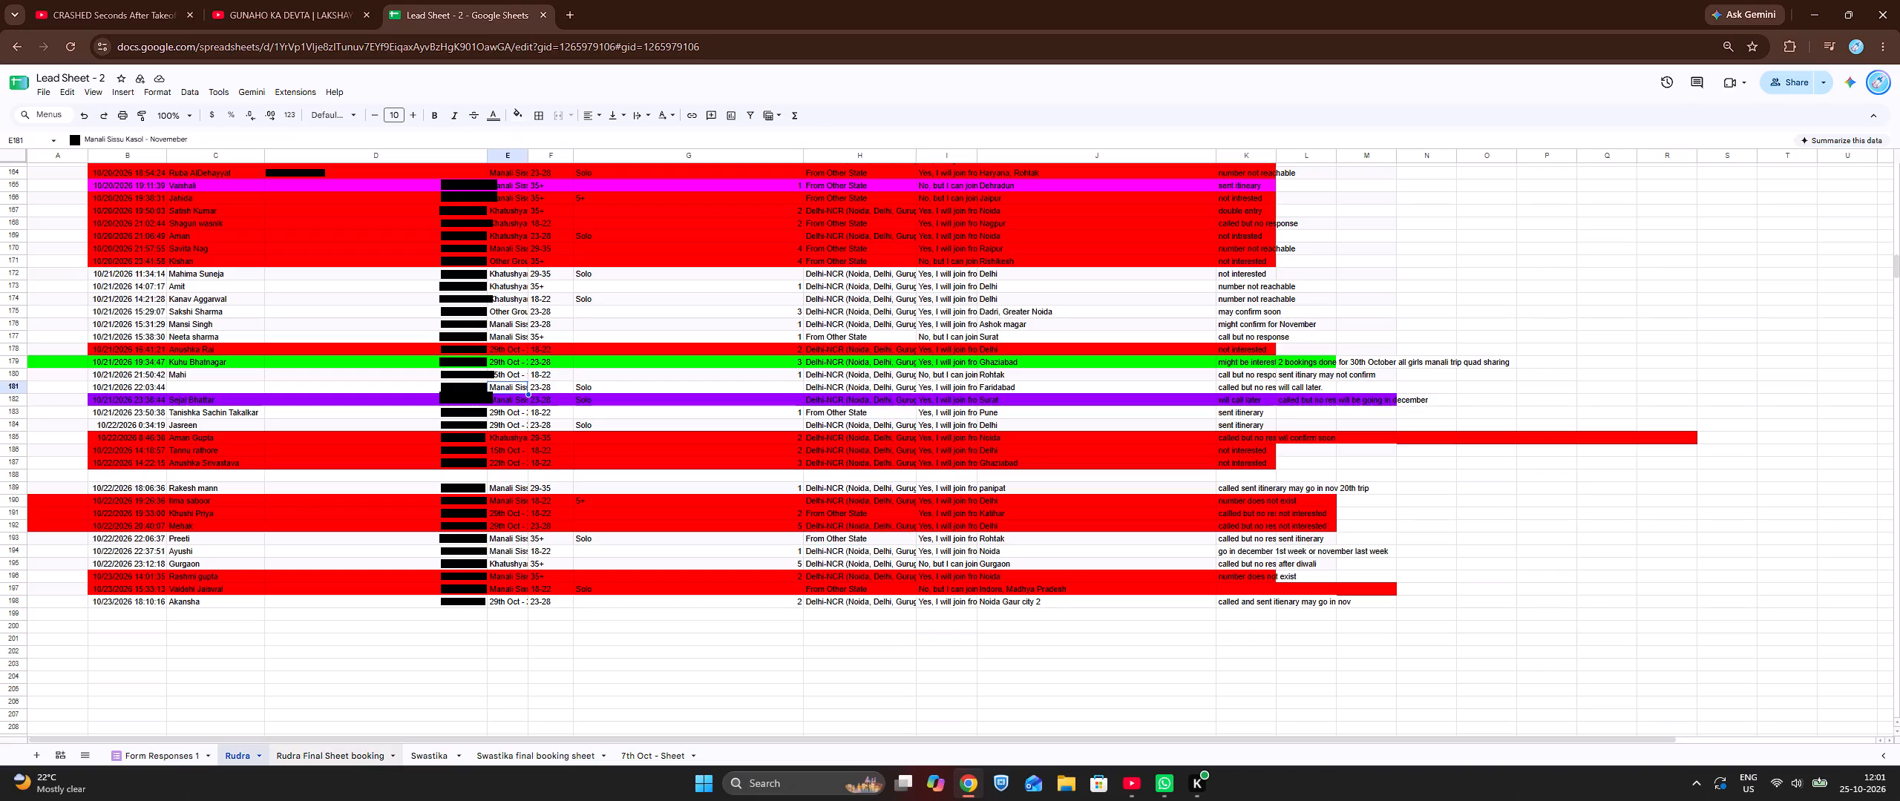
pyautogui.press('Left')
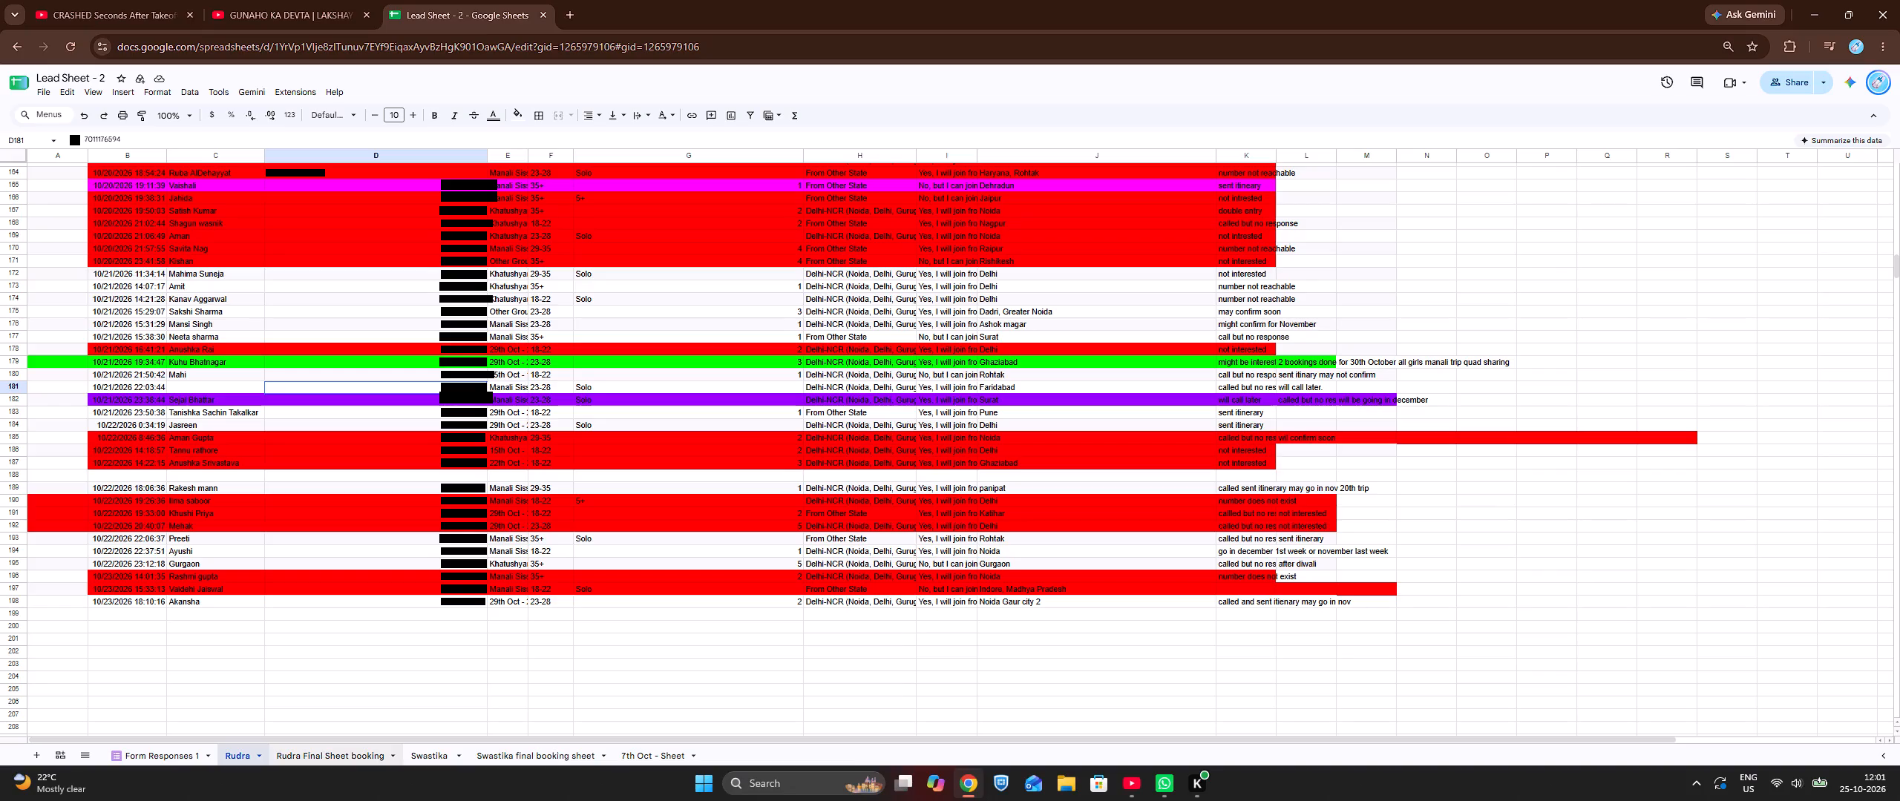
# Add the remark "call but no response" for the row 181 lead in cell M181.
pyautogui.press('Right')
pyautogui.press('Right')
pyautogui.press('Right')
pyautogui.press('Right')
pyautogui.press('Right')
pyautogui.press('Right')
pyautogui.press('Right')
pyautogui.press('Right')
pyautogui.press('Right')
pyautogui.press('Right')
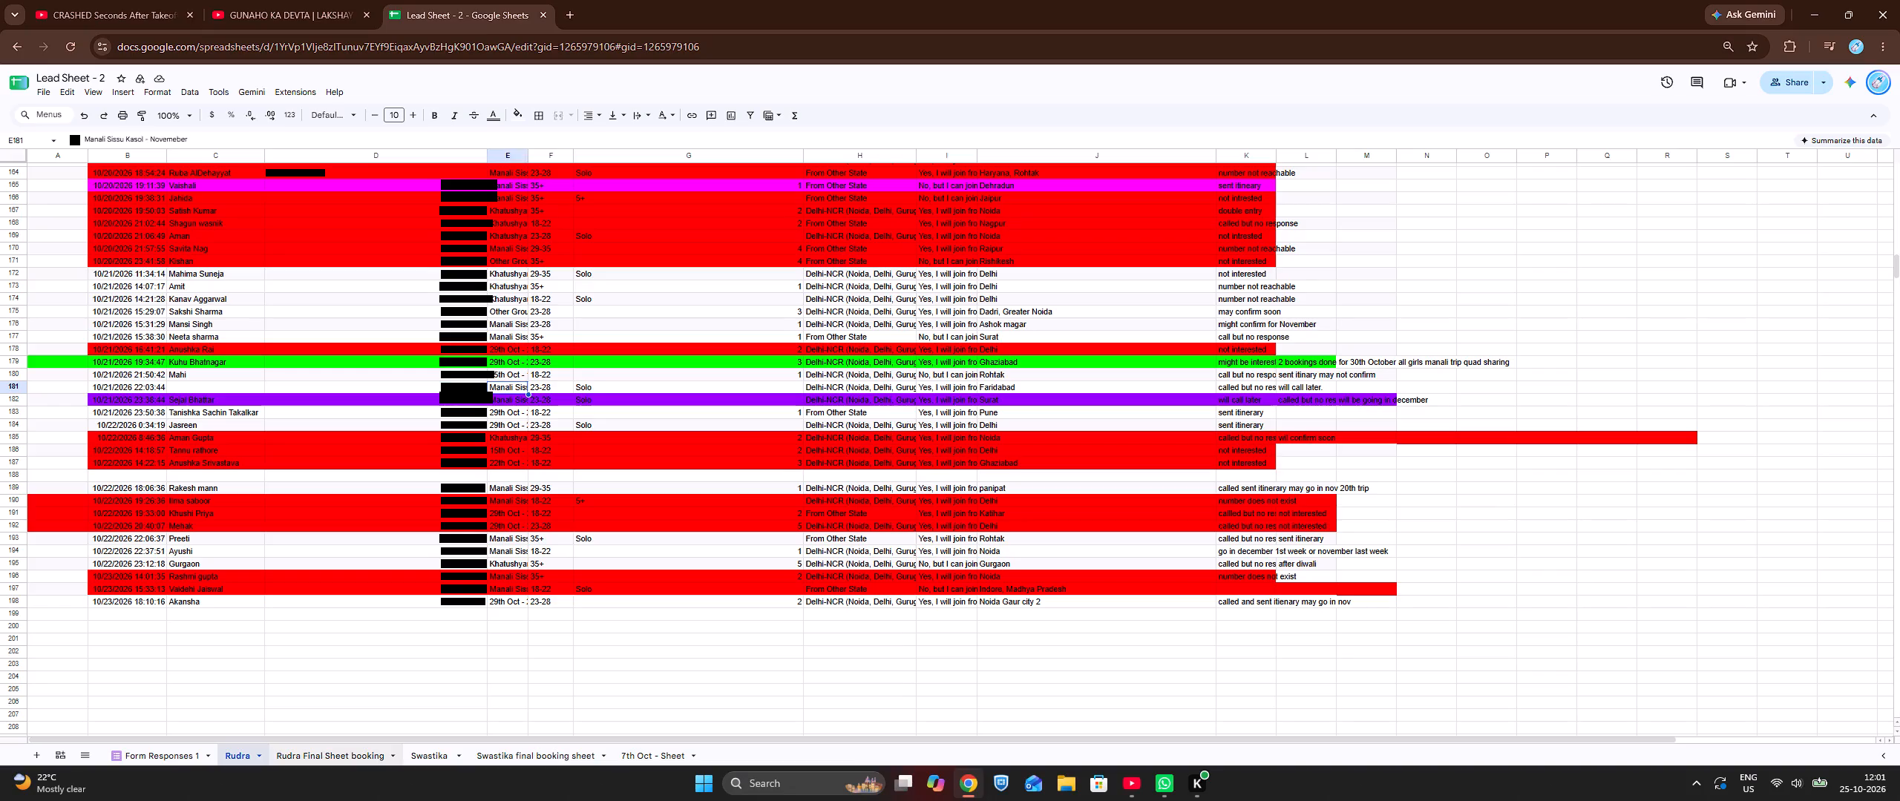
pyautogui.press('Left')
pyautogui.write('call but no response')
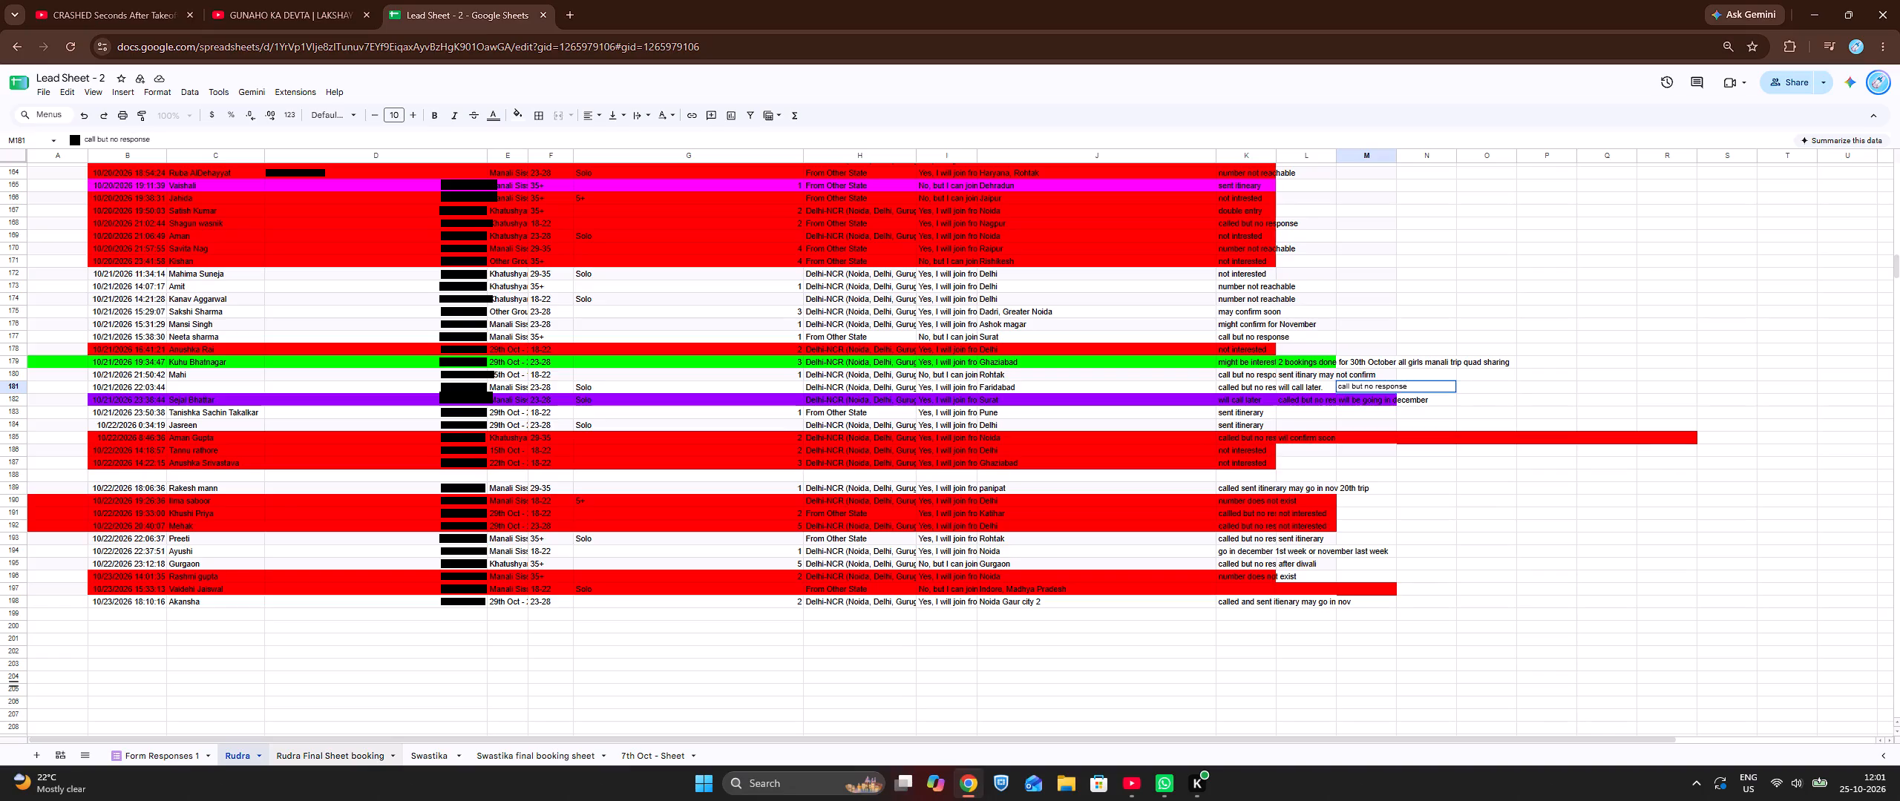
# Fill row 181 with red from column B through the new remark in column M.
pyautogui.keyDown('shift'); pyautogui.click(102, 386); pyautogui.keyUp('shift')
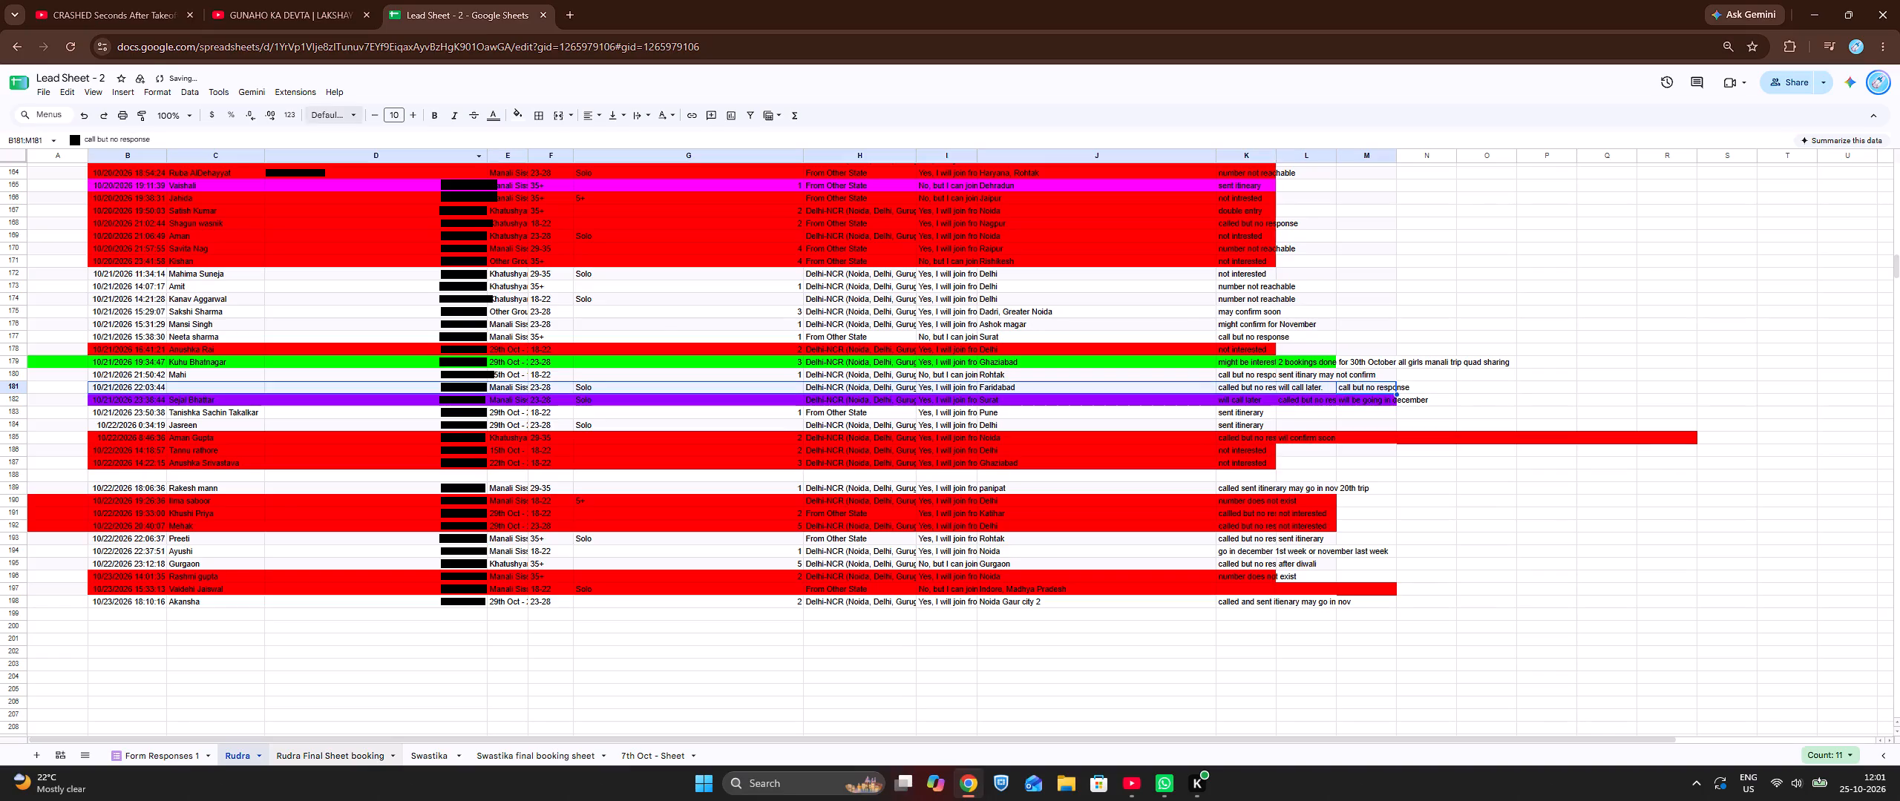
pyautogui.click(522, 119)
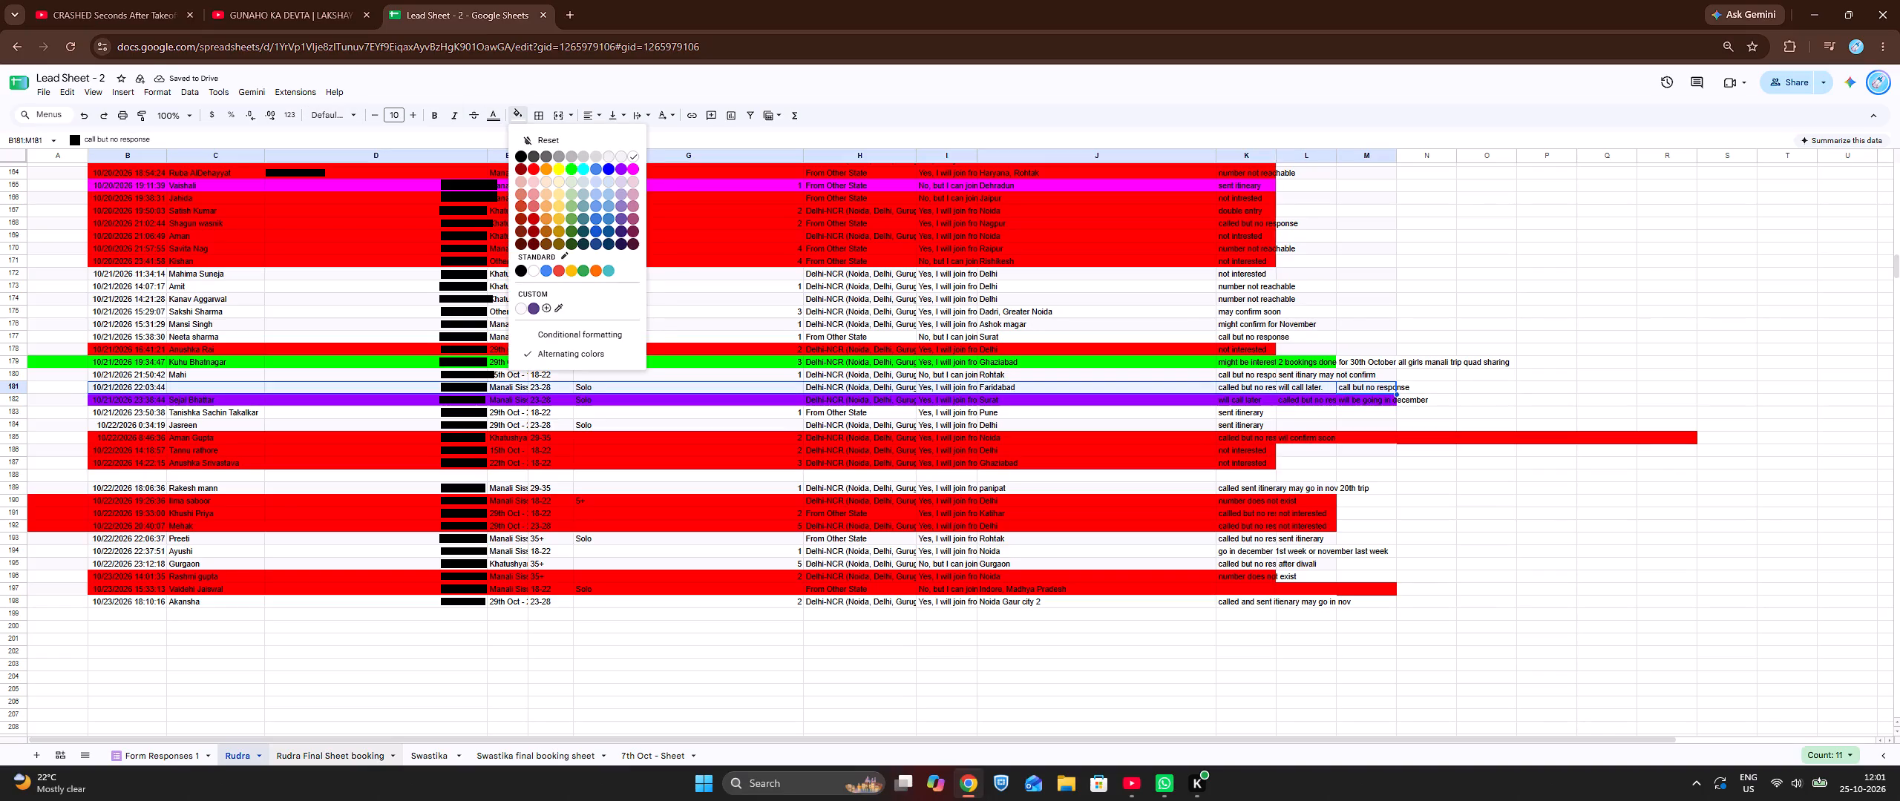
pyautogui.click(533, 167)
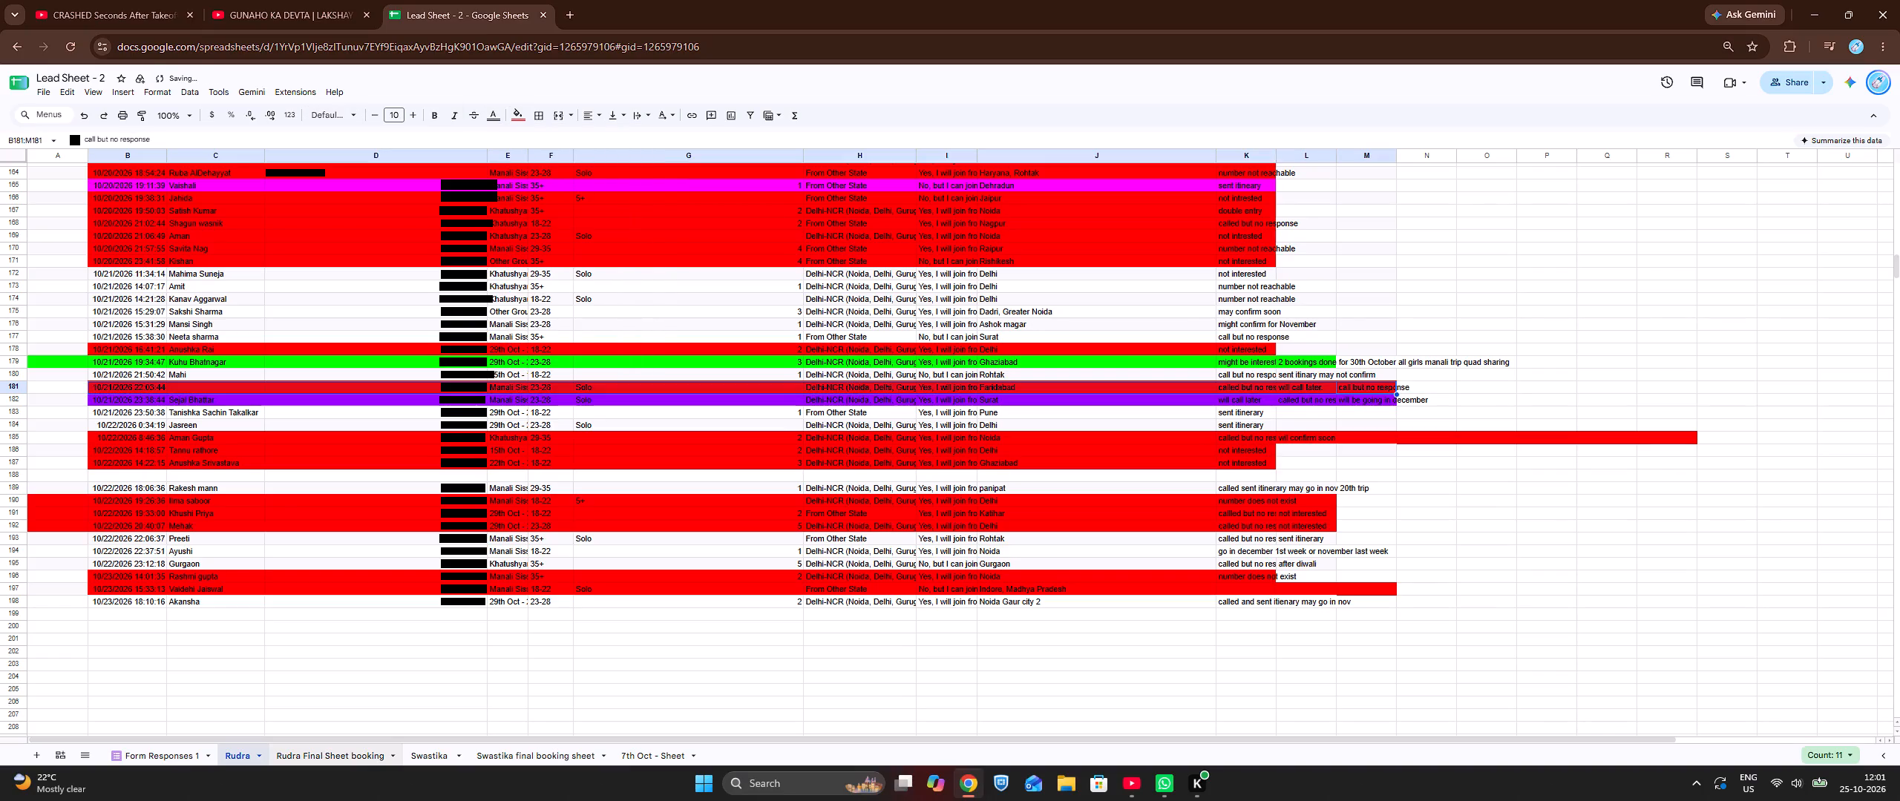
# Review the row 177 lead's details and add the remark "call but no response" in cell L177.
pyautogui.click(1307, 377)
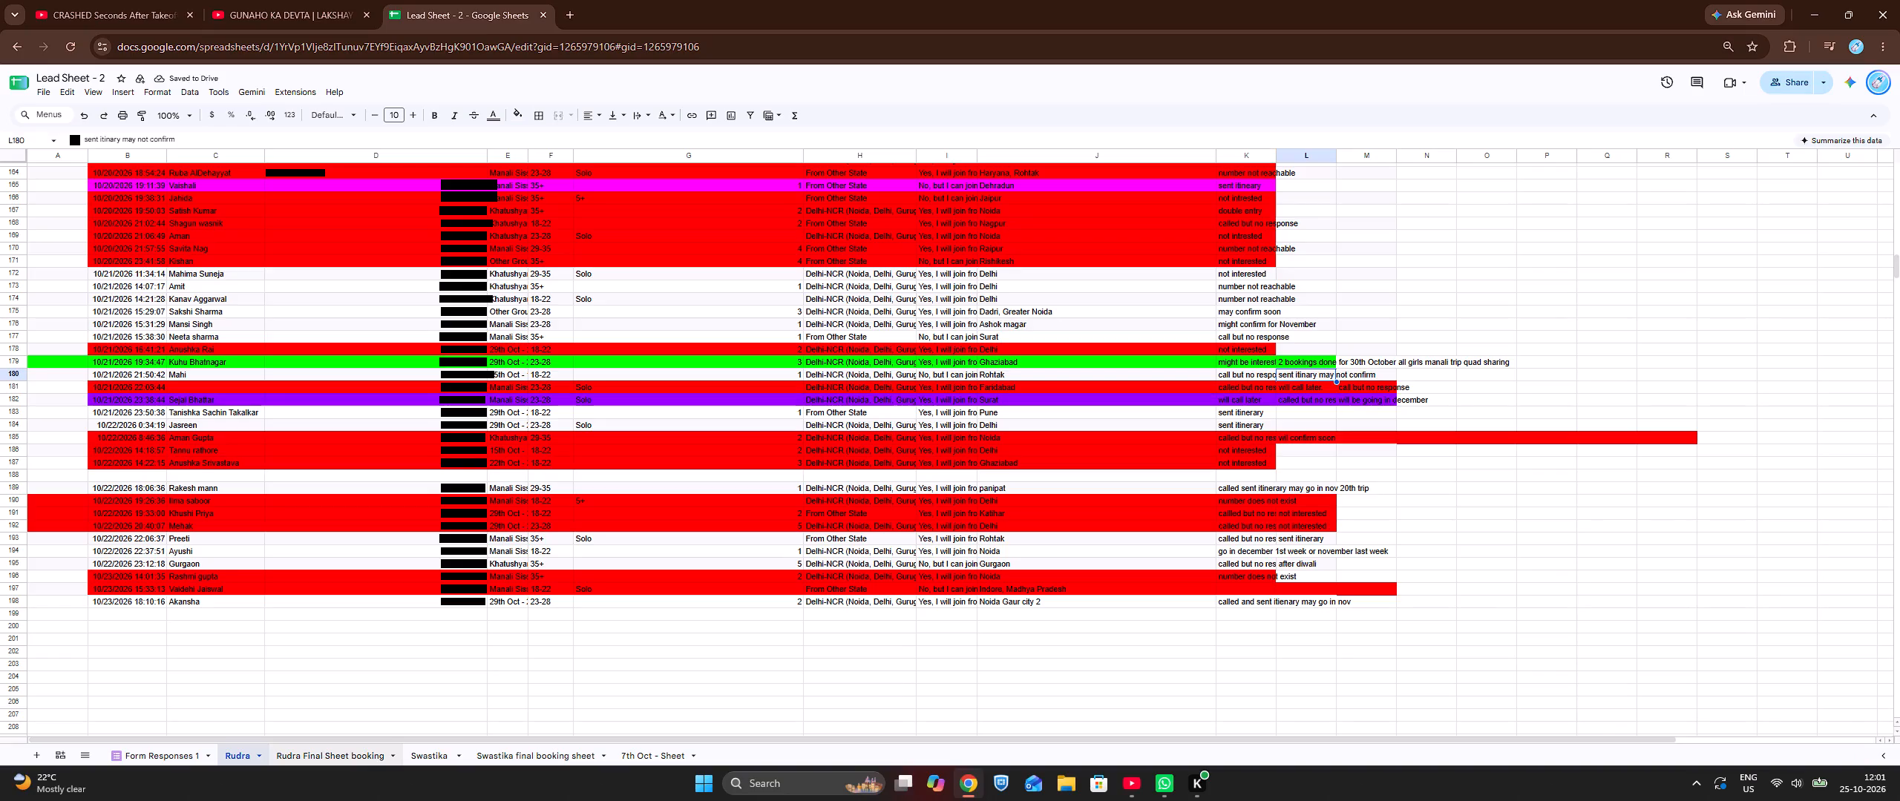
pyautogui.click(1238, 334)
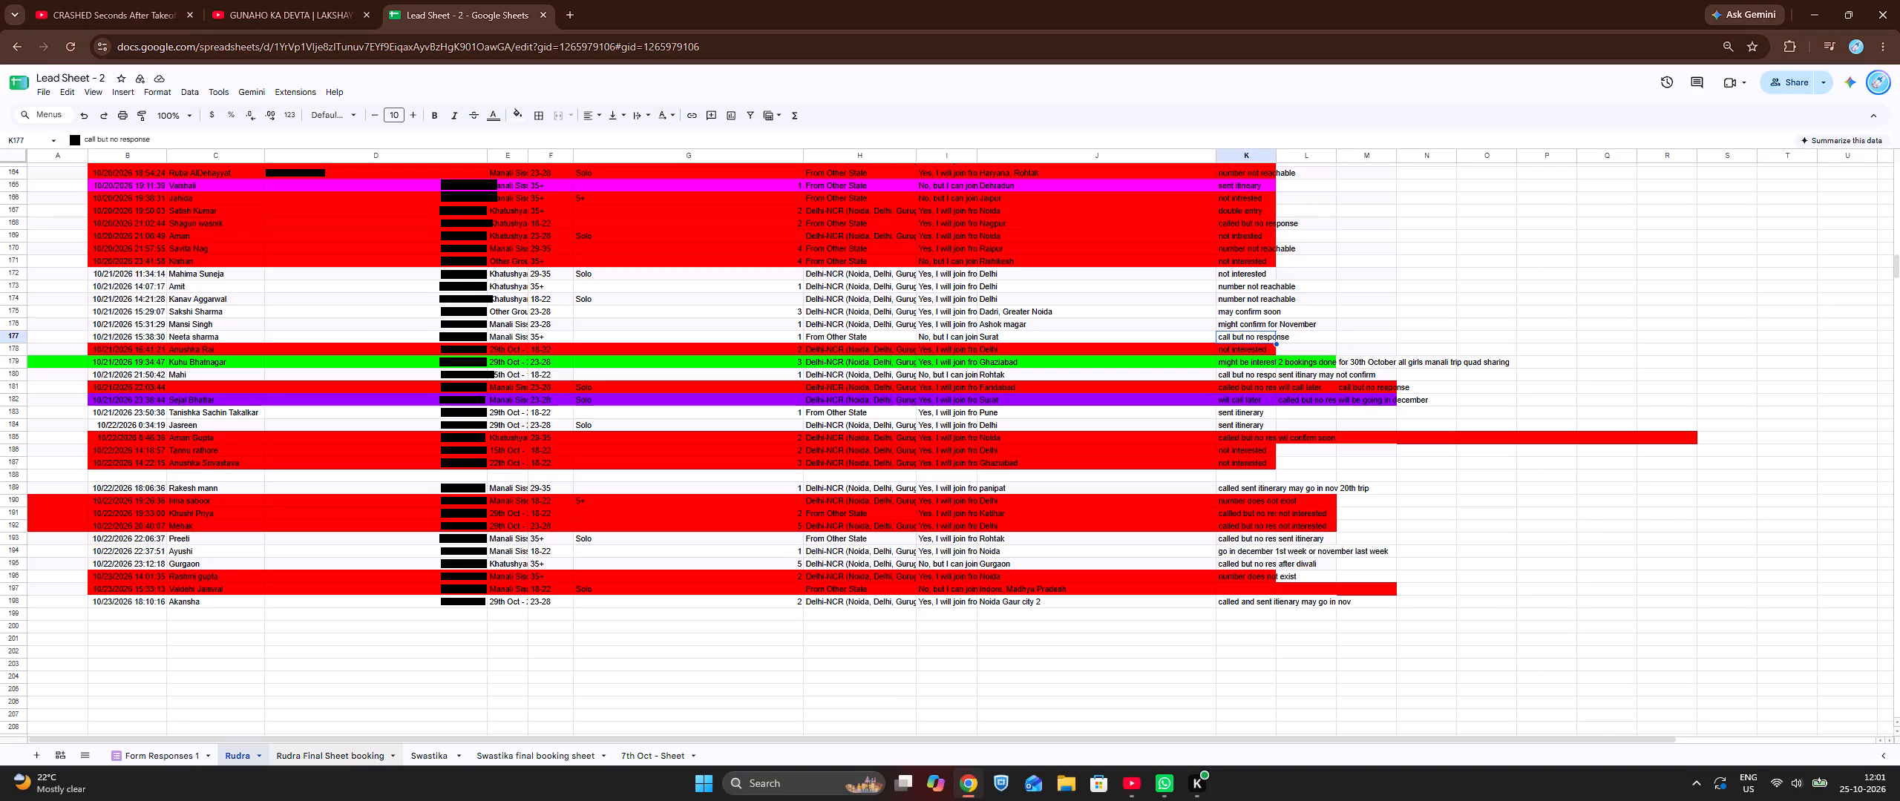
pyautogui.press('Left')
pyautogui.press('Left')
pyautogui.press('Left')
pyautogui.press('Left')
pyautogui.press('Left')
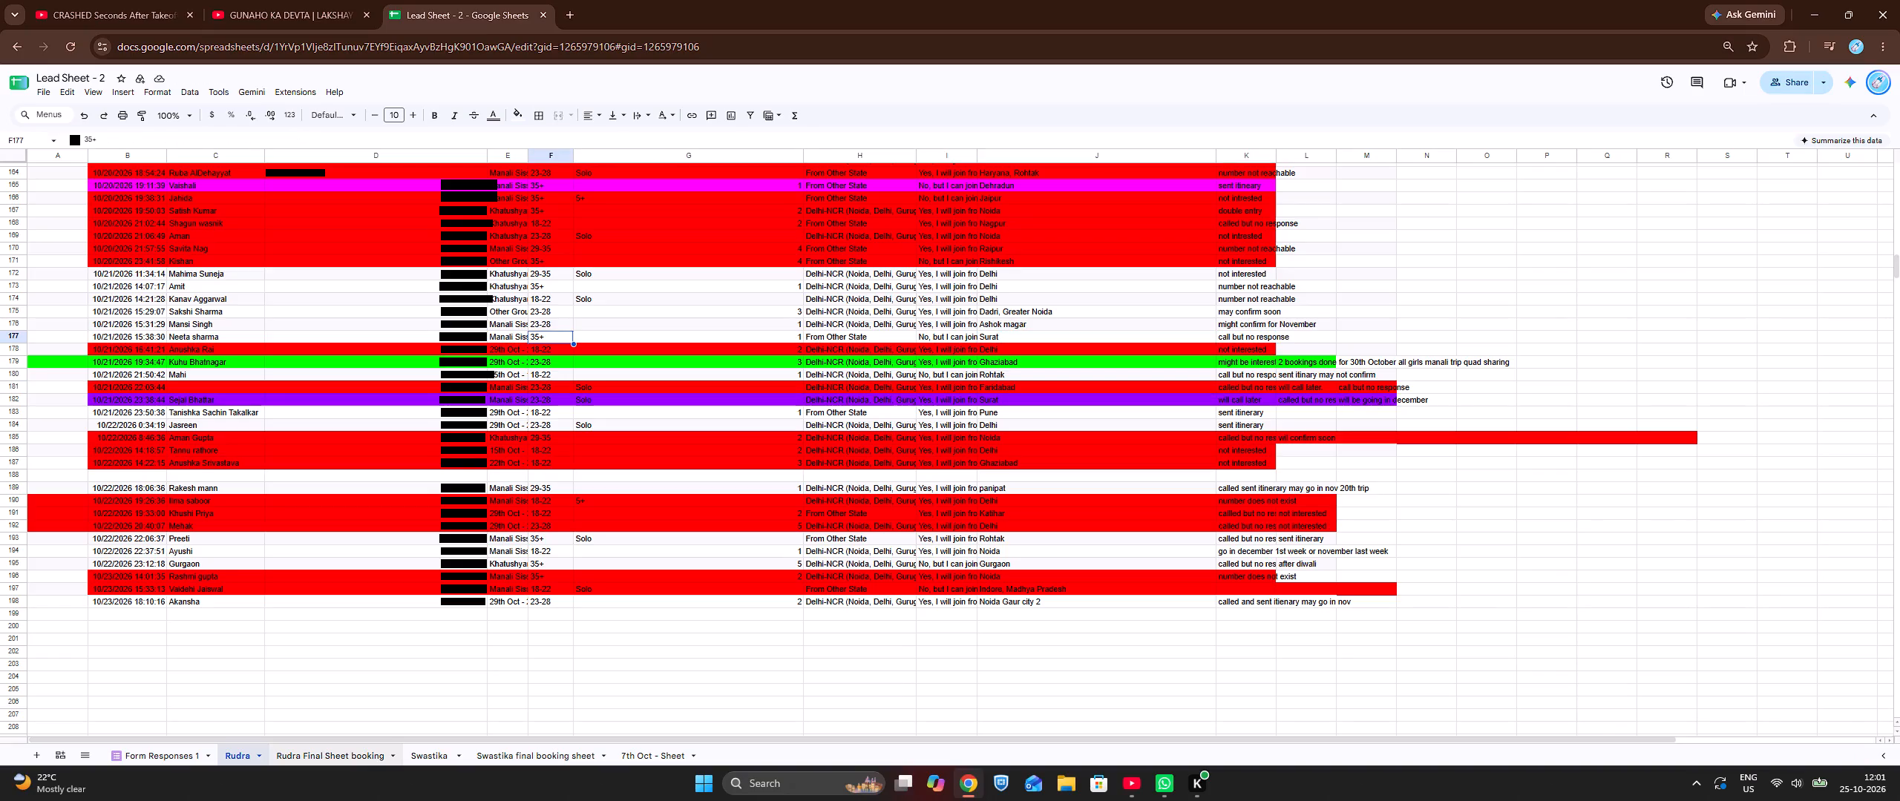
pyautogui.press('Up')
pyautogui.press('Right')
pyautogui.press('Right')
pyautogui.press('Right')
pyautogui.press('Right')
pyautogui.press('Right')
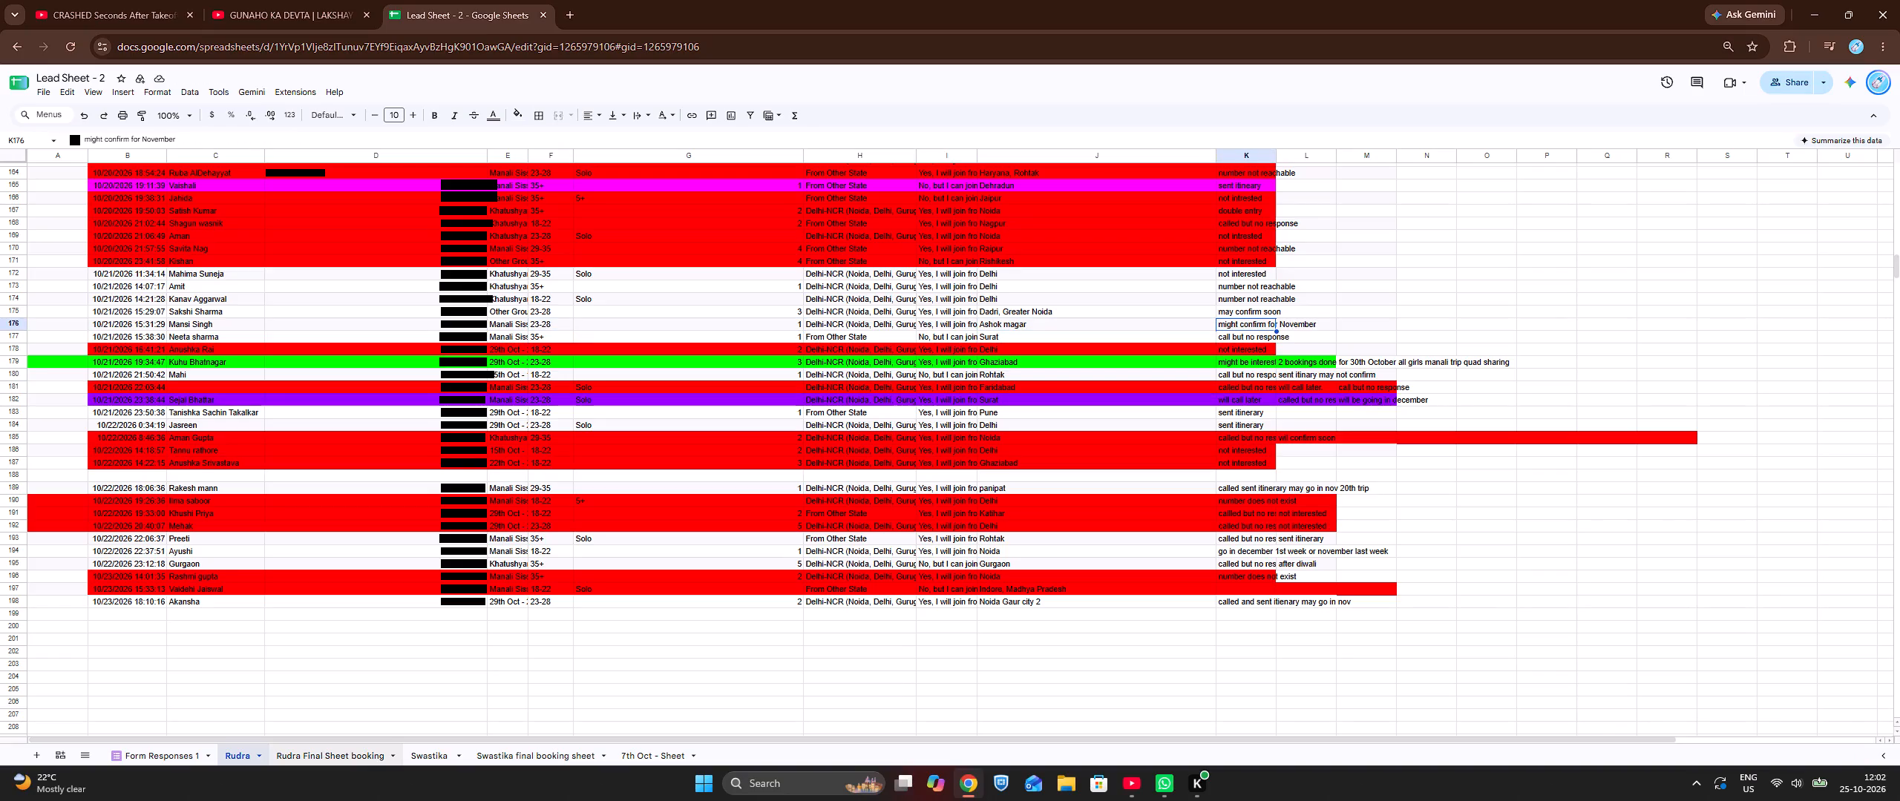
pyautogui.press('Down')
pyautogui.press('Right')
pyautogui.press('c')
pyautogui.write('all but no response')
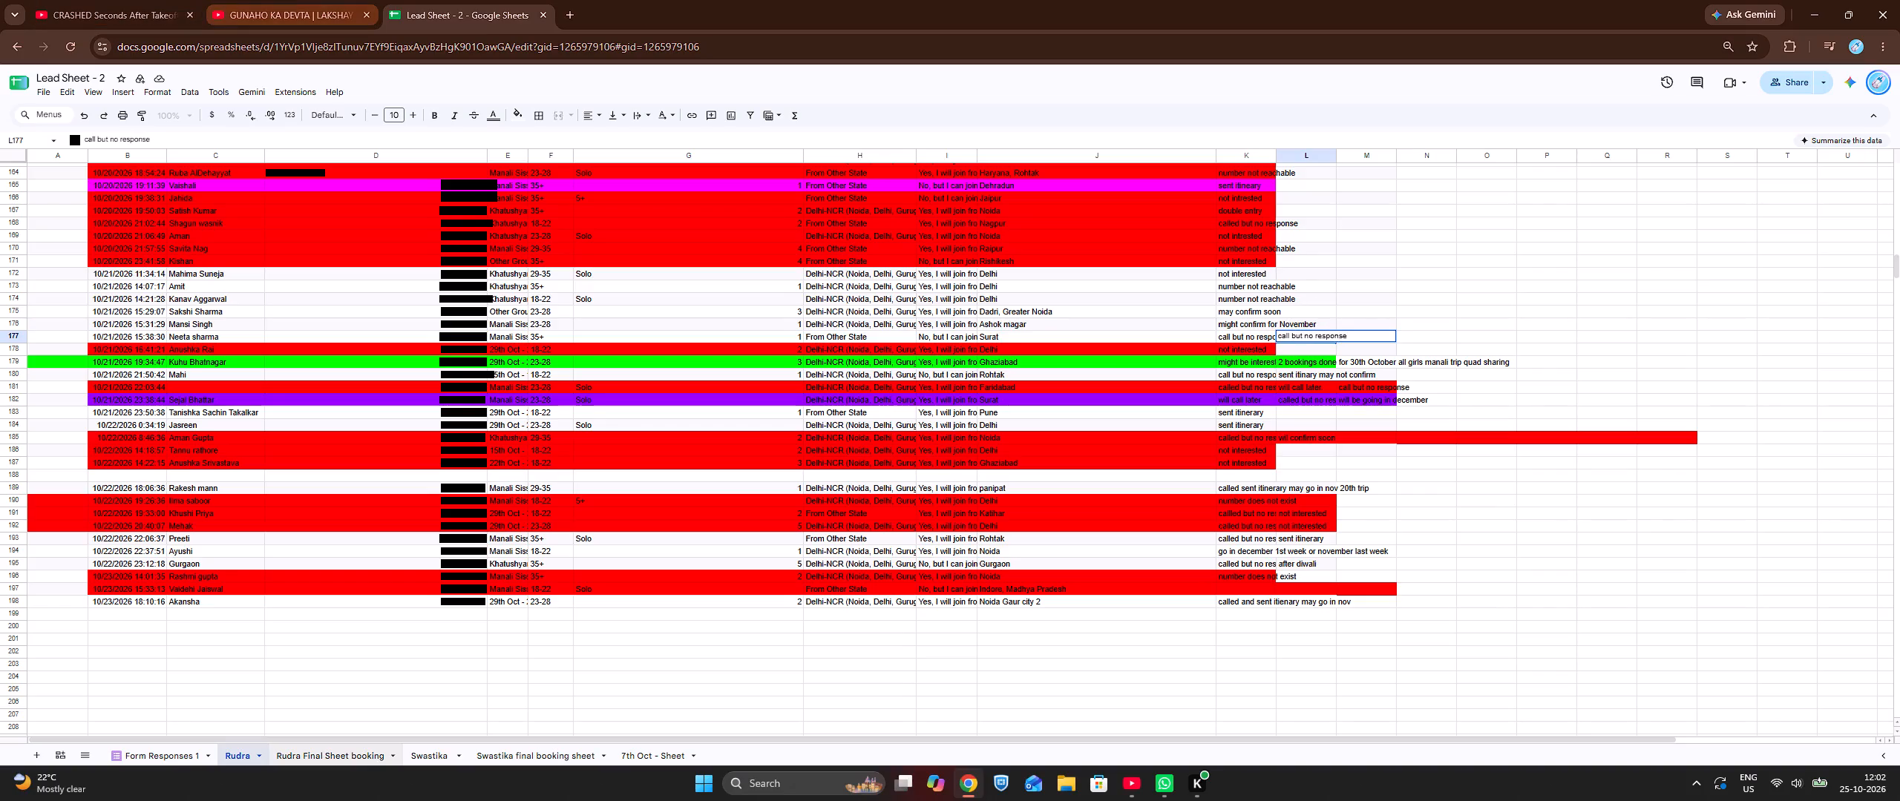
# Fill row 177 with red from column B through the new remark in column L.
pyautogui.keyDown('shift'); pyautogui.click(97, 333); pyautogui.keyUp('shift')
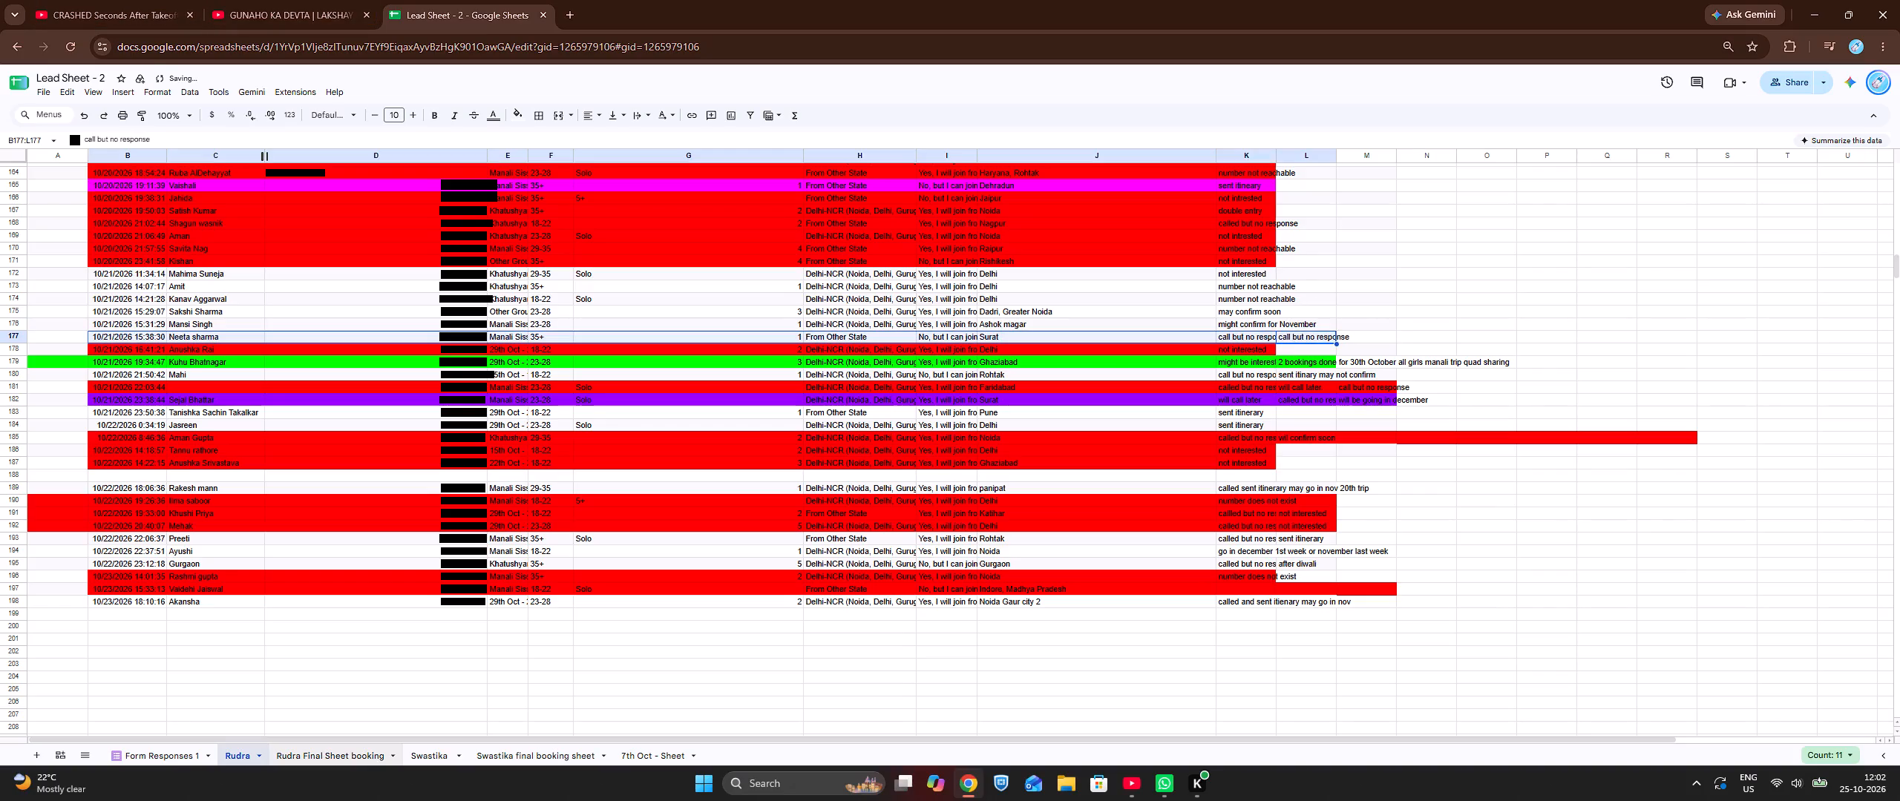
pyautogui.click(518, 113)
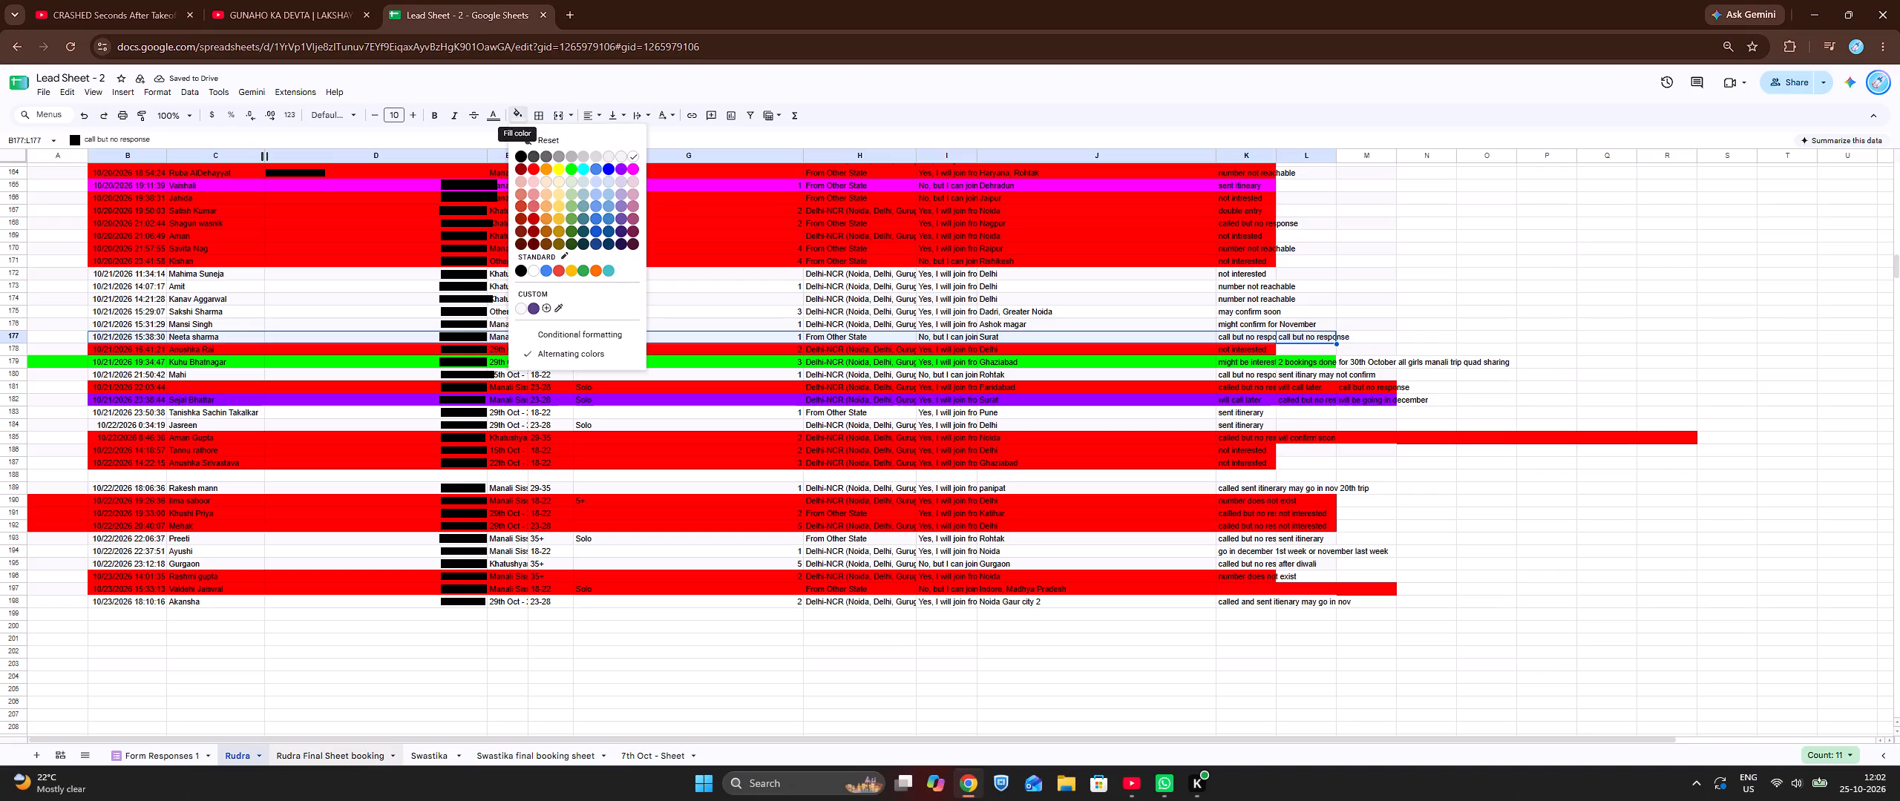
pyautogui.click(533, 173)
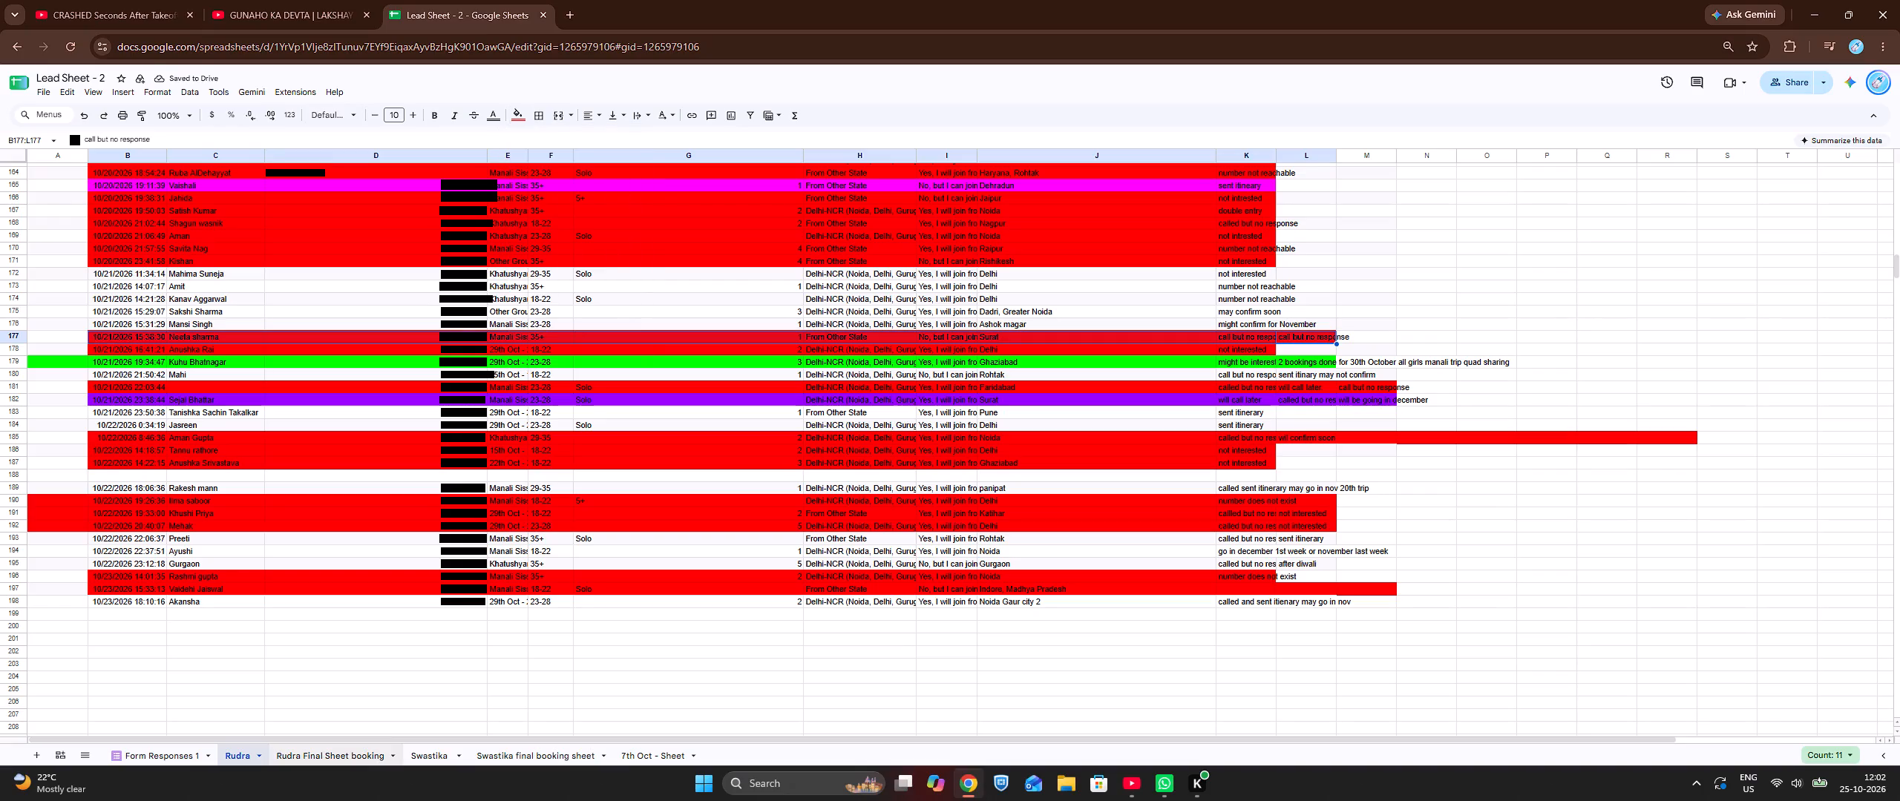
# Check the contact entry of the lead marked "may confirm soon" in row 175.
pyautogui.click(1235, 307)
pyautogui.press('Left')
pyautogui.press('Left')
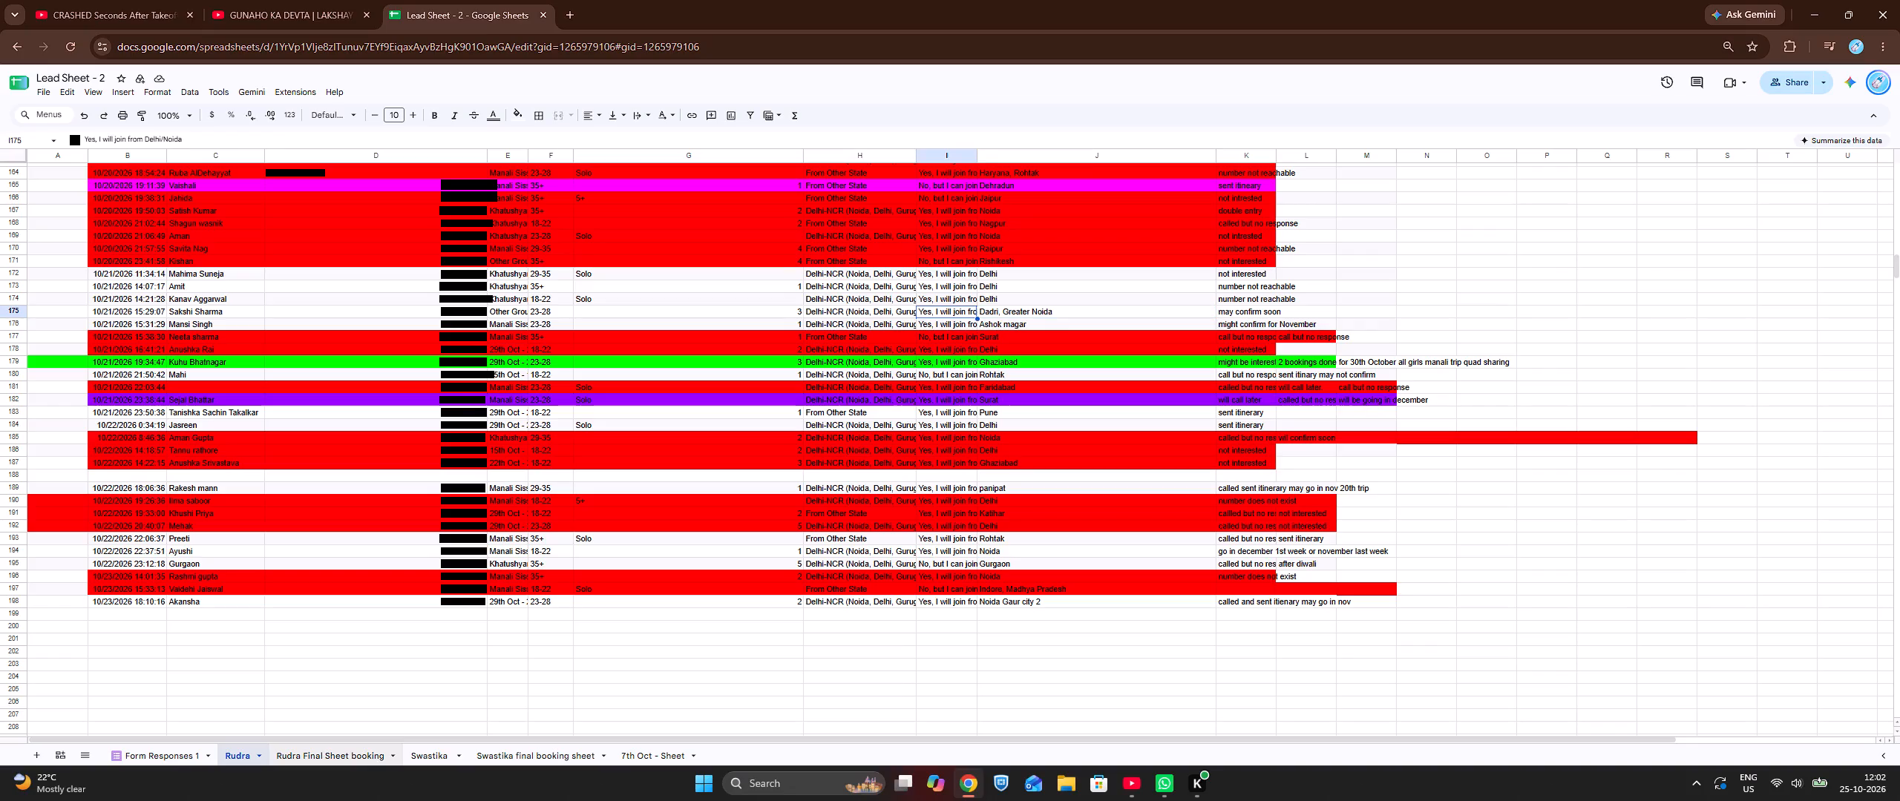
pyautogui.press('Left')
pyautogui.press('Left')
pyautogui.press('Left')
pyautogui.press('Left')
pyautogui.press('Left')
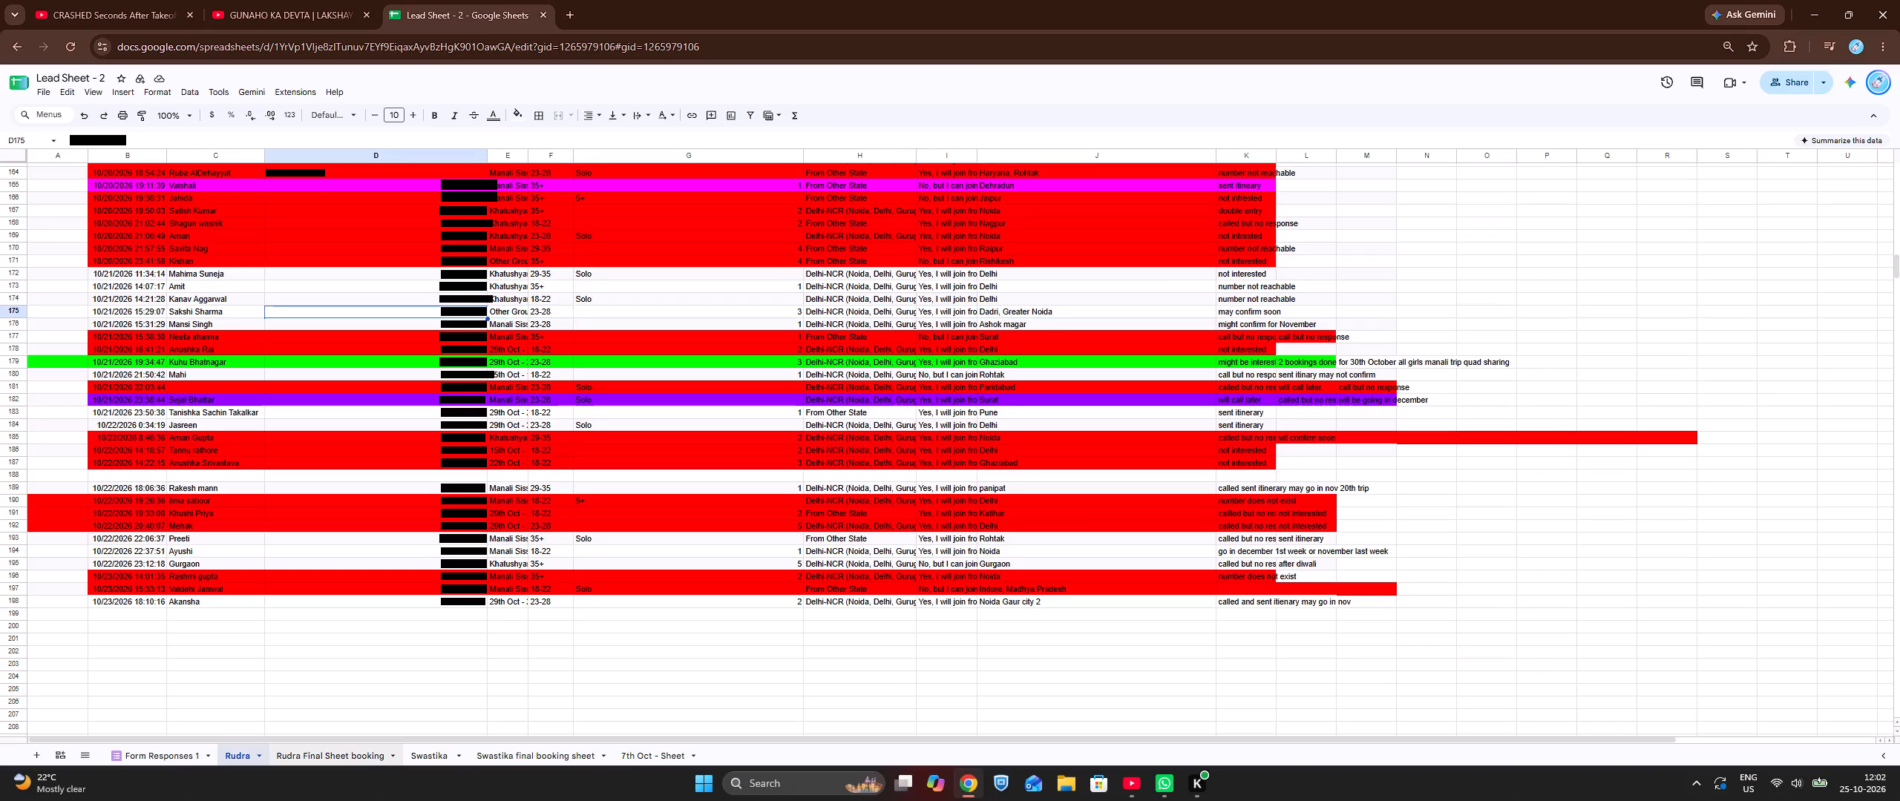
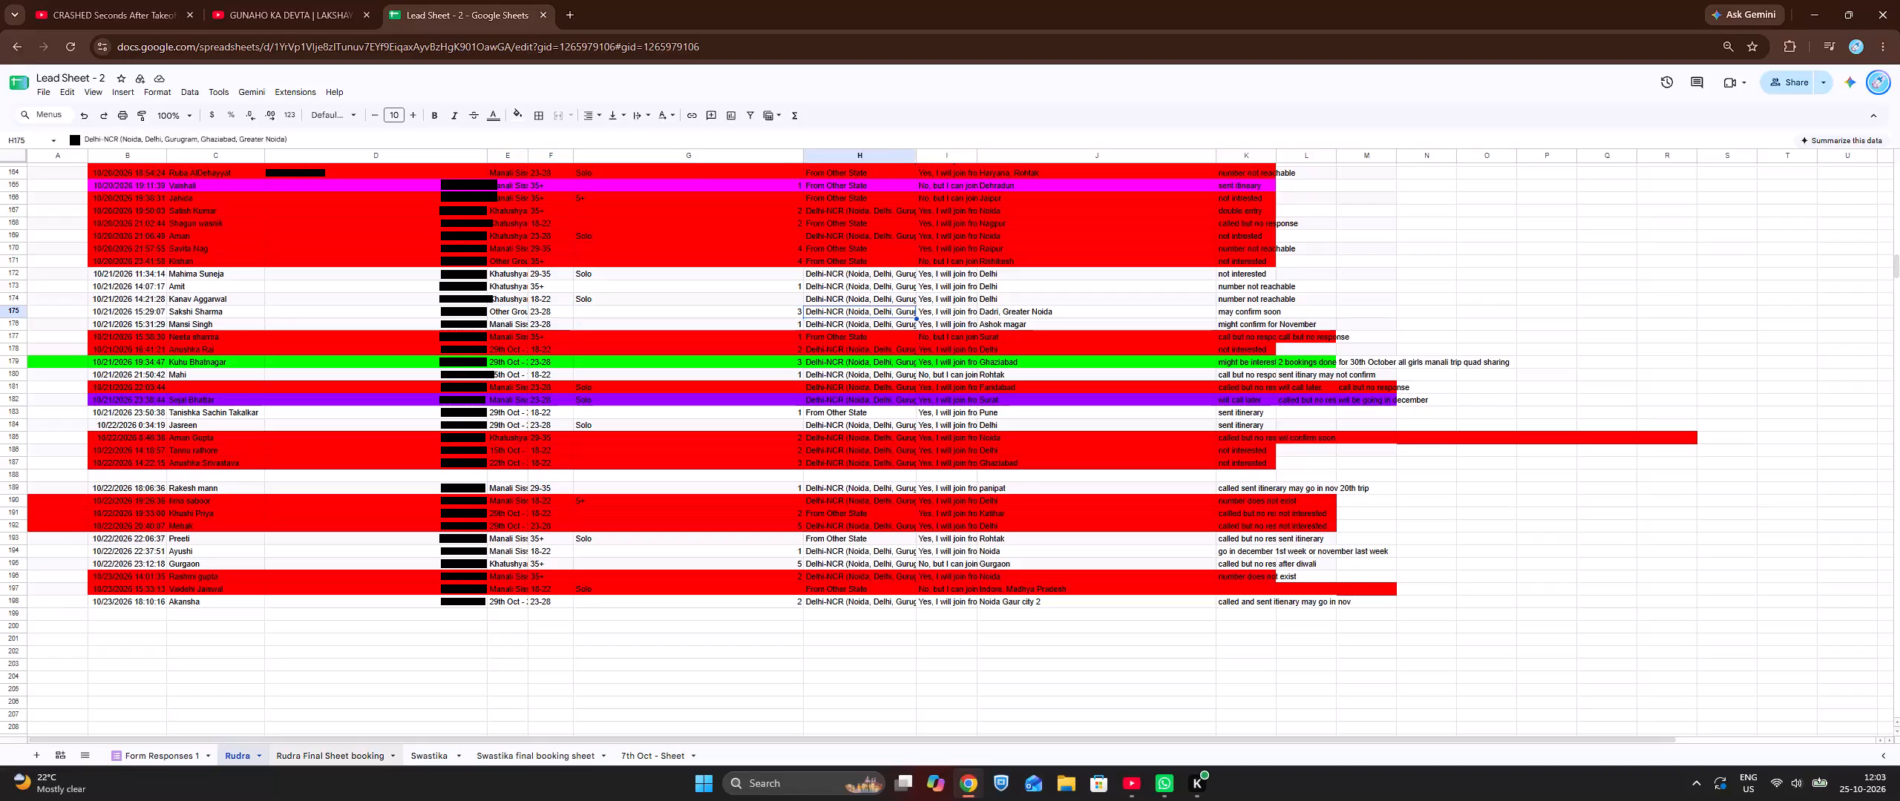
# Add the remark "call but no response" in cell L175 for the lead marked "may confirm soon".
pyautogui.press('Right')
pyautogui.press('Right')
pyautogui.press('Right')
pyautogui.press('Right')
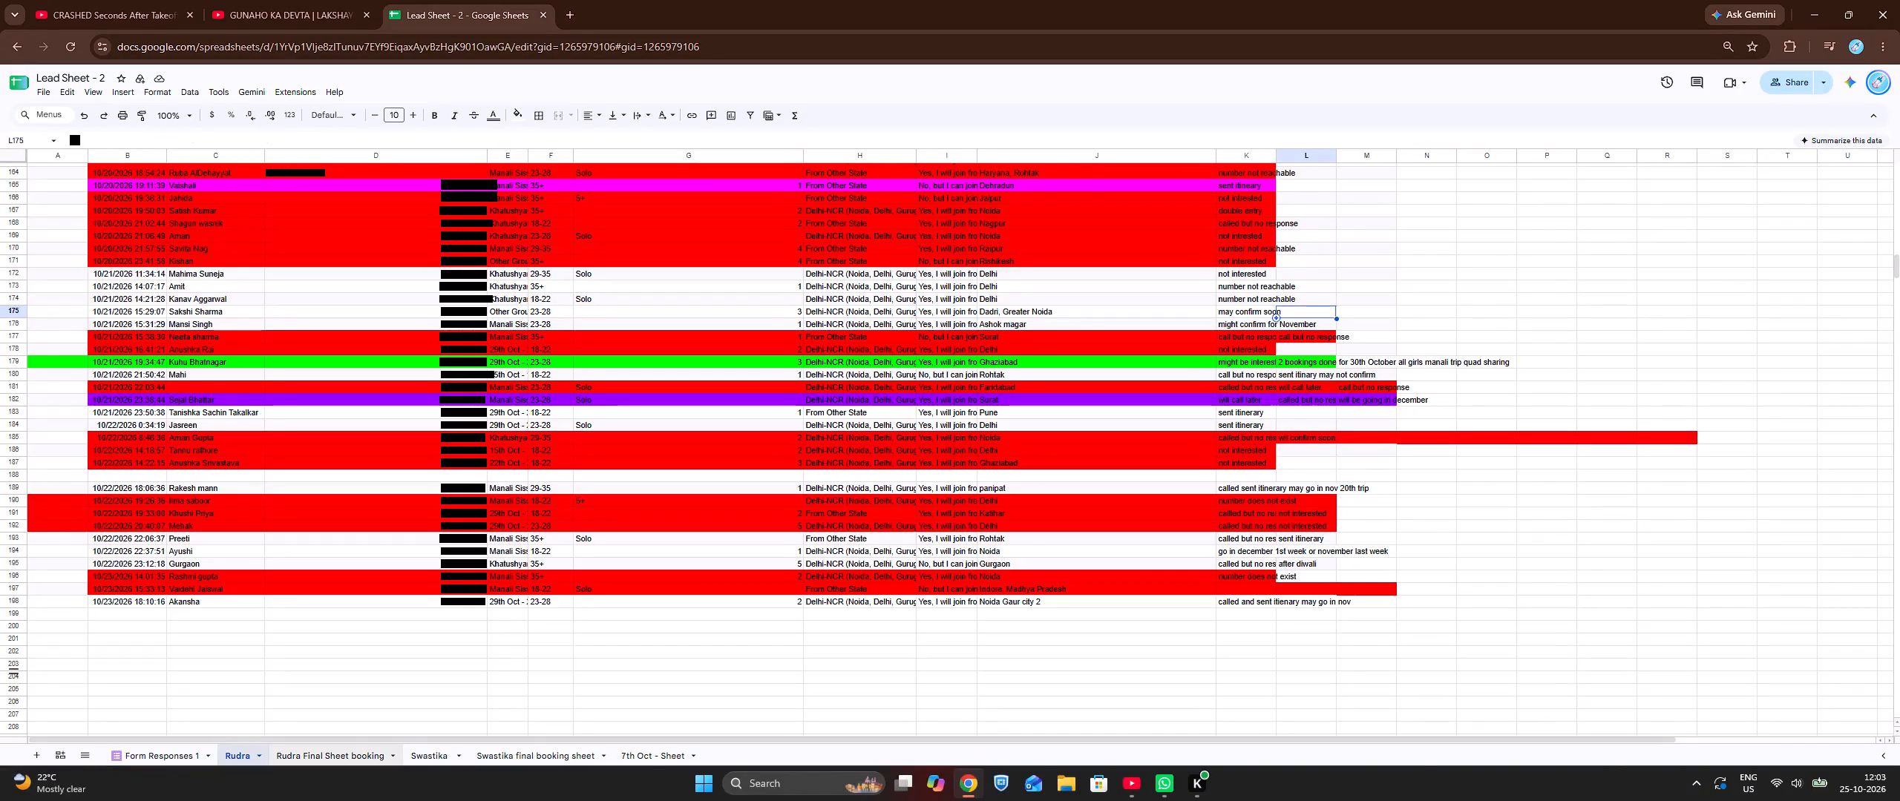
pyautogui.write('calll')
pyautogui.press('BackSpace')
pyautogui.press('space')
pyautogui.write('but no response')
pyautogui.press('Up')
pyautogui.press('Down')
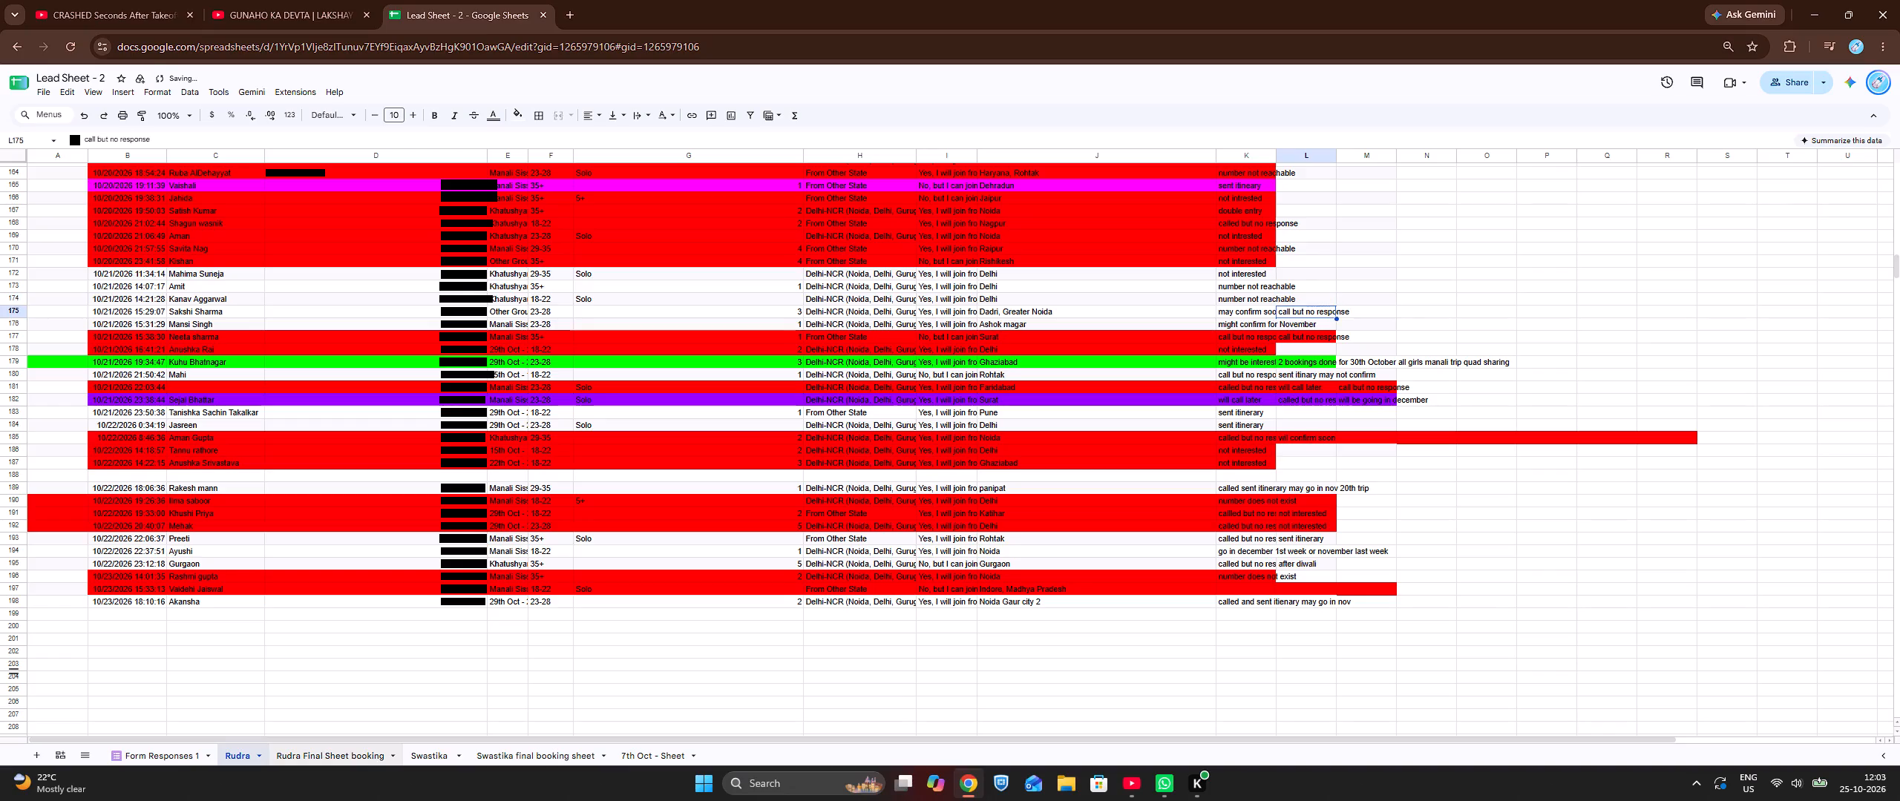
# Fill rows 173 and 174, the "number not reachable" leads, with red from column B through column L.
pyautogui.press('Up')
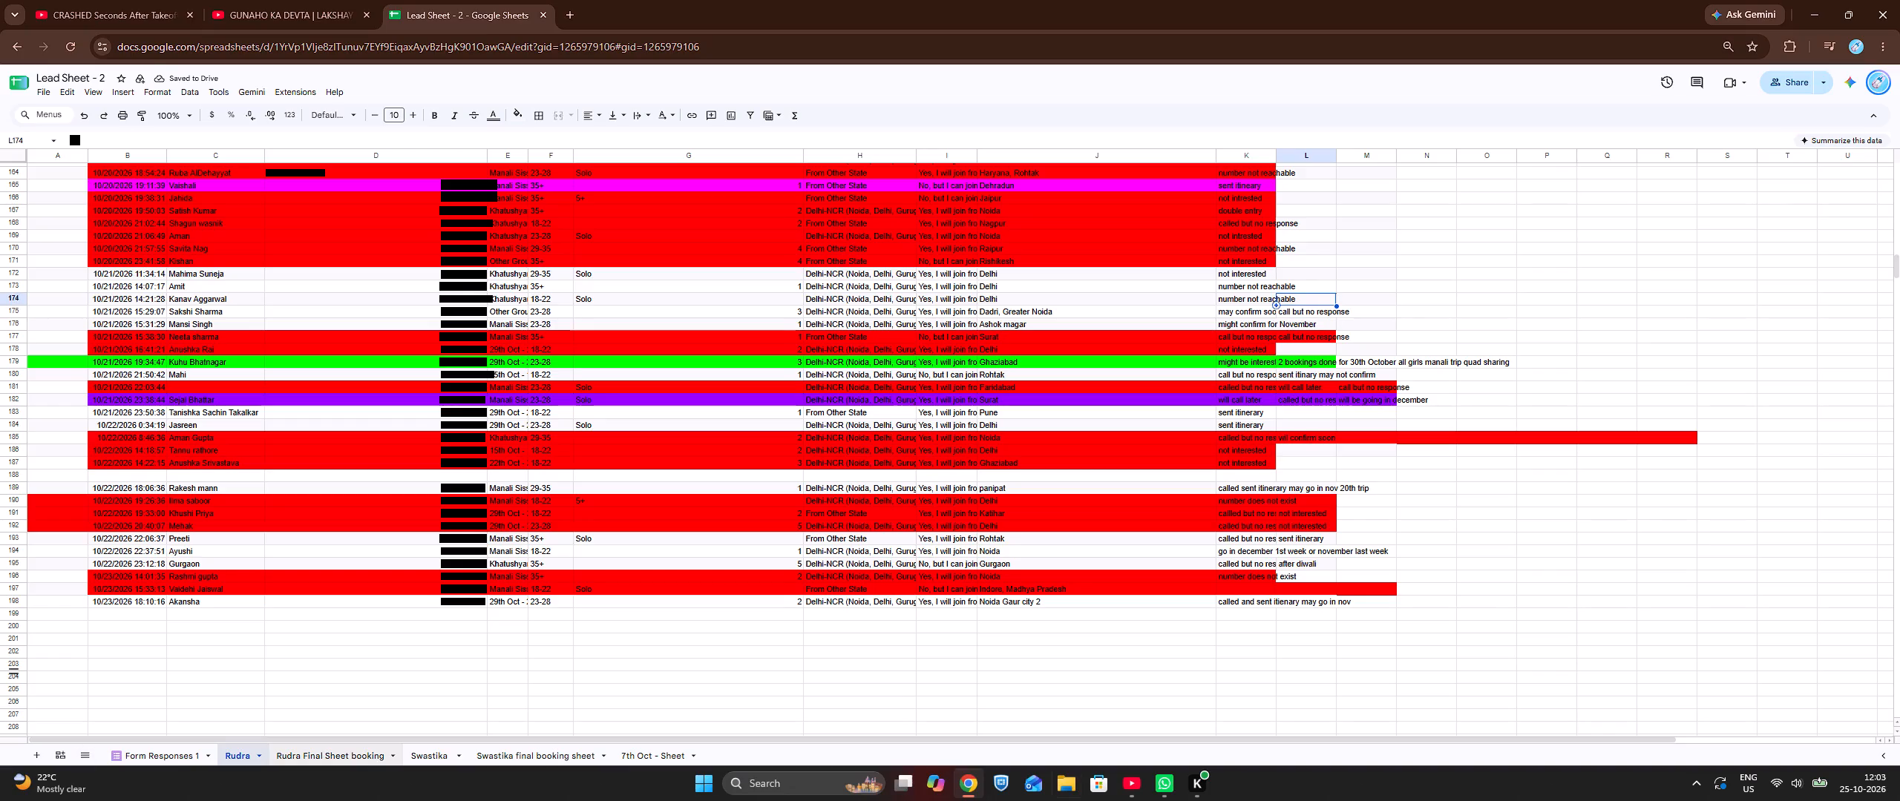
pyautogui.keyDown('shift'); pyautogui.click(108, 283); pyautogui.keyUp('shift')
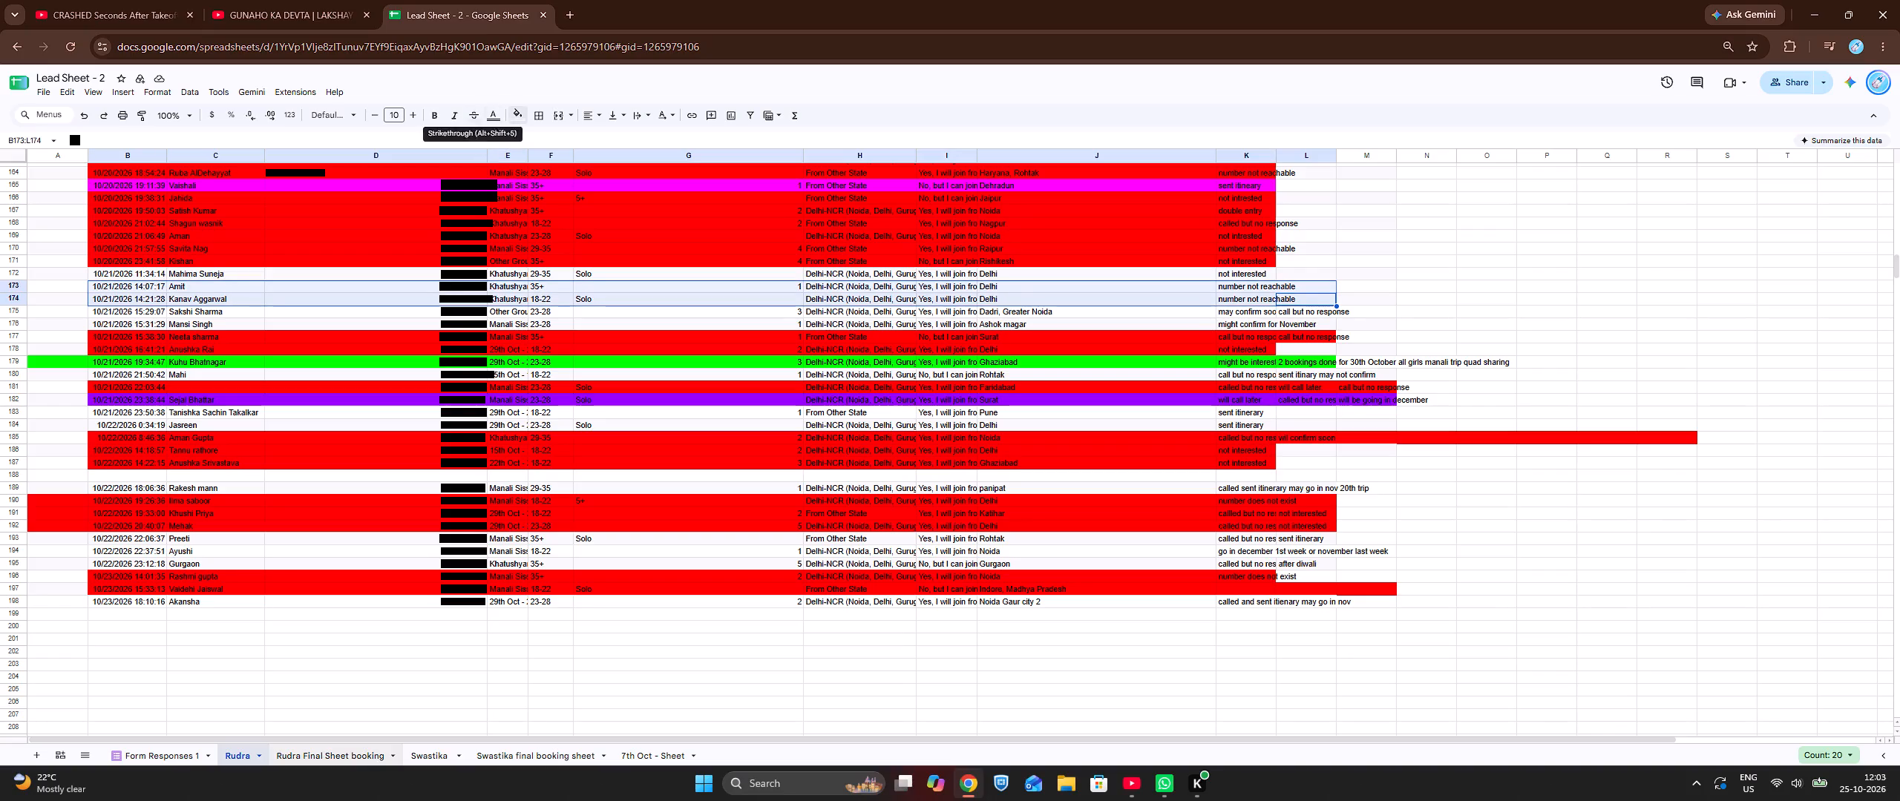
pyautogui.click(515, 116)
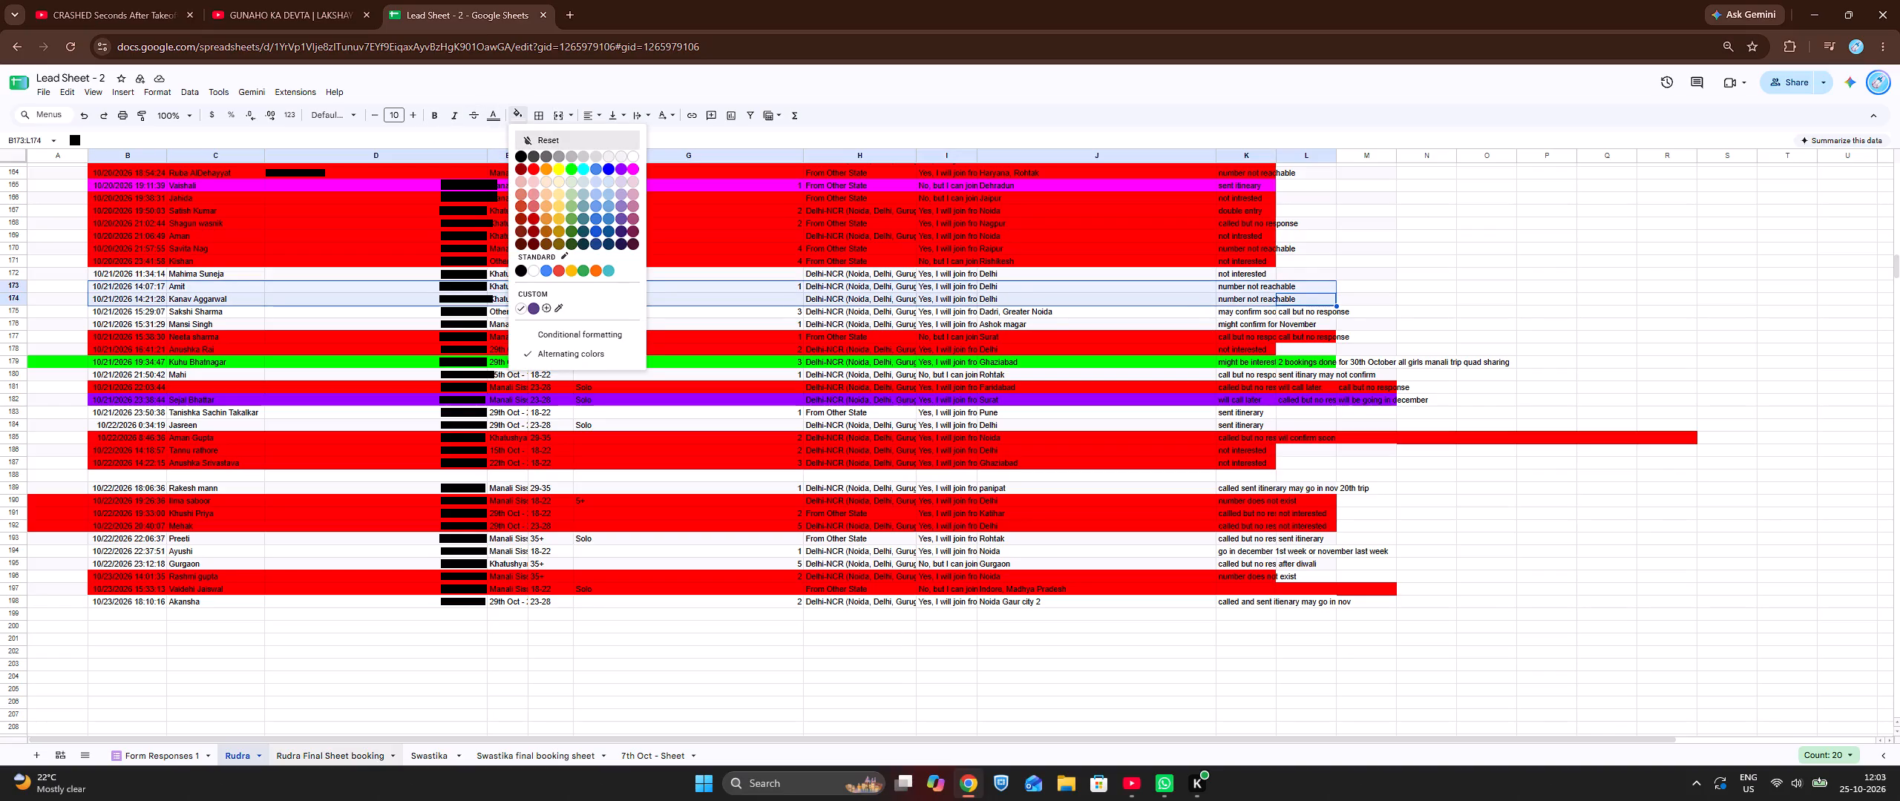
pyautogui.click(533, 171)
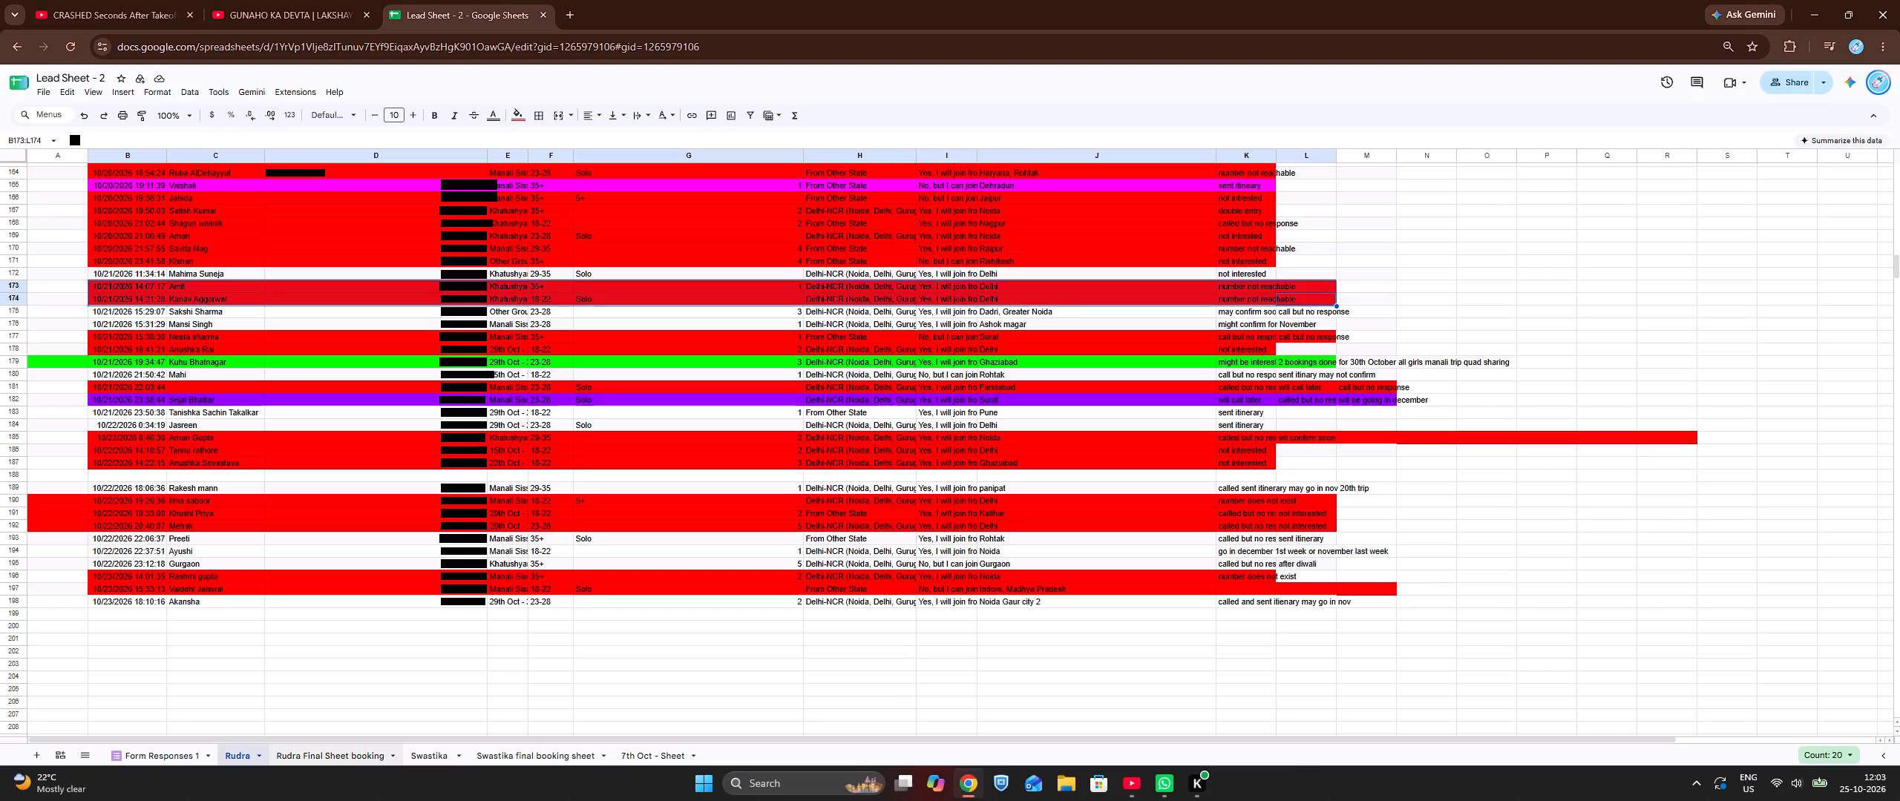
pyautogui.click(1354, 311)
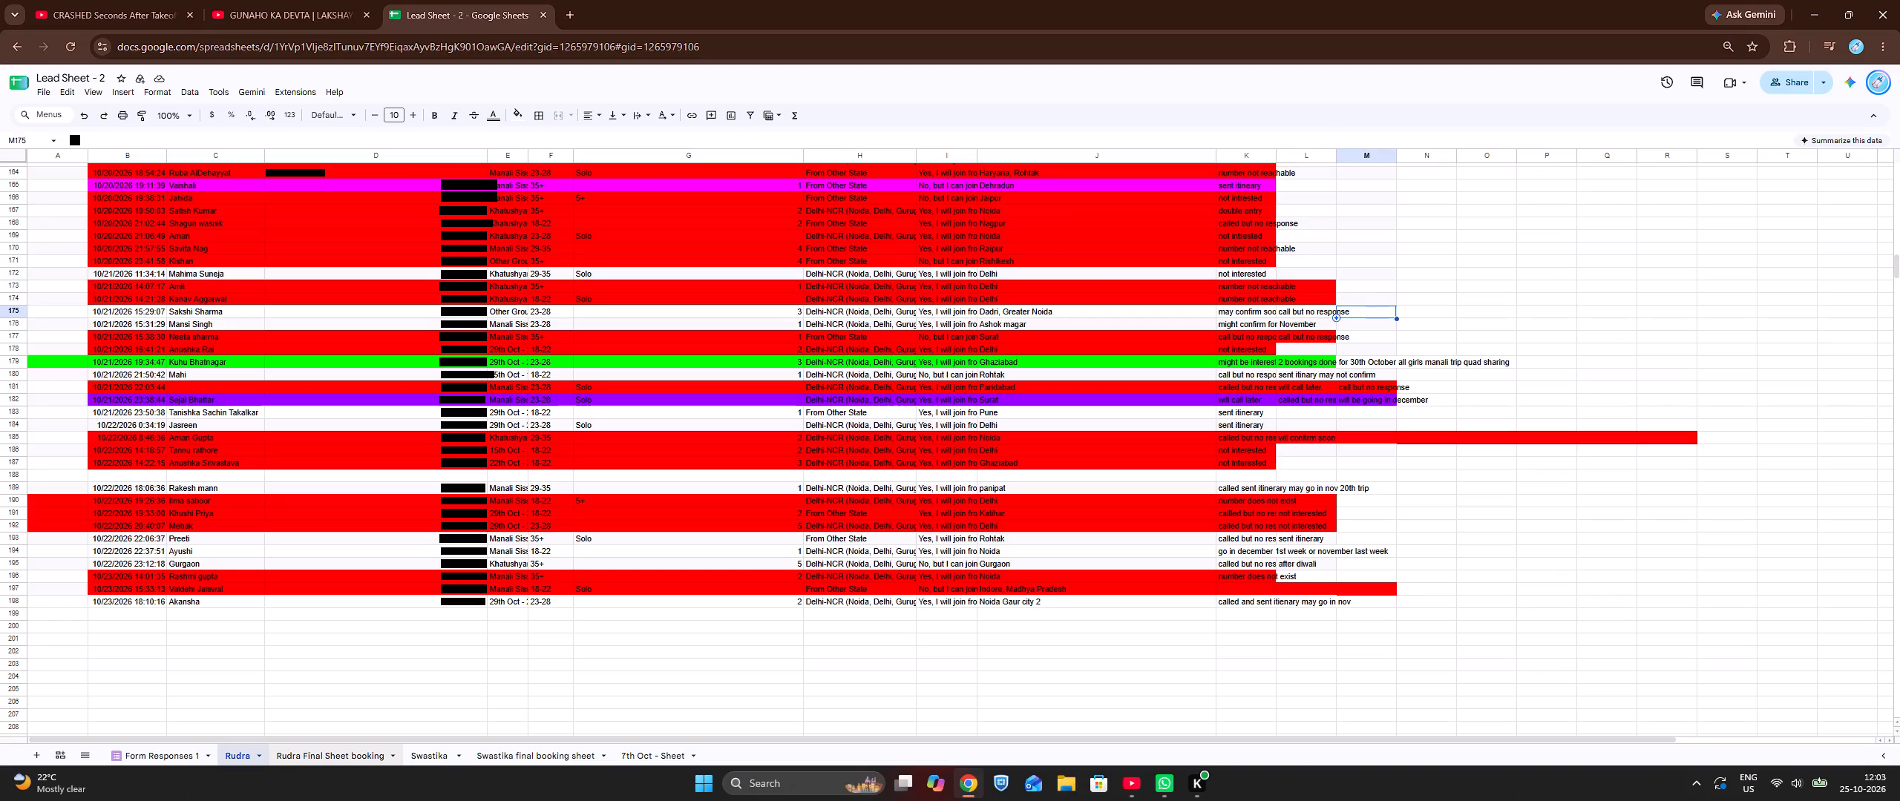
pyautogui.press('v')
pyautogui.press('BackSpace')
# Fill row 172, the "not interested" lead, with red from column B through column M.
pyautogui.press('Up')
pyautogui.press('Up')
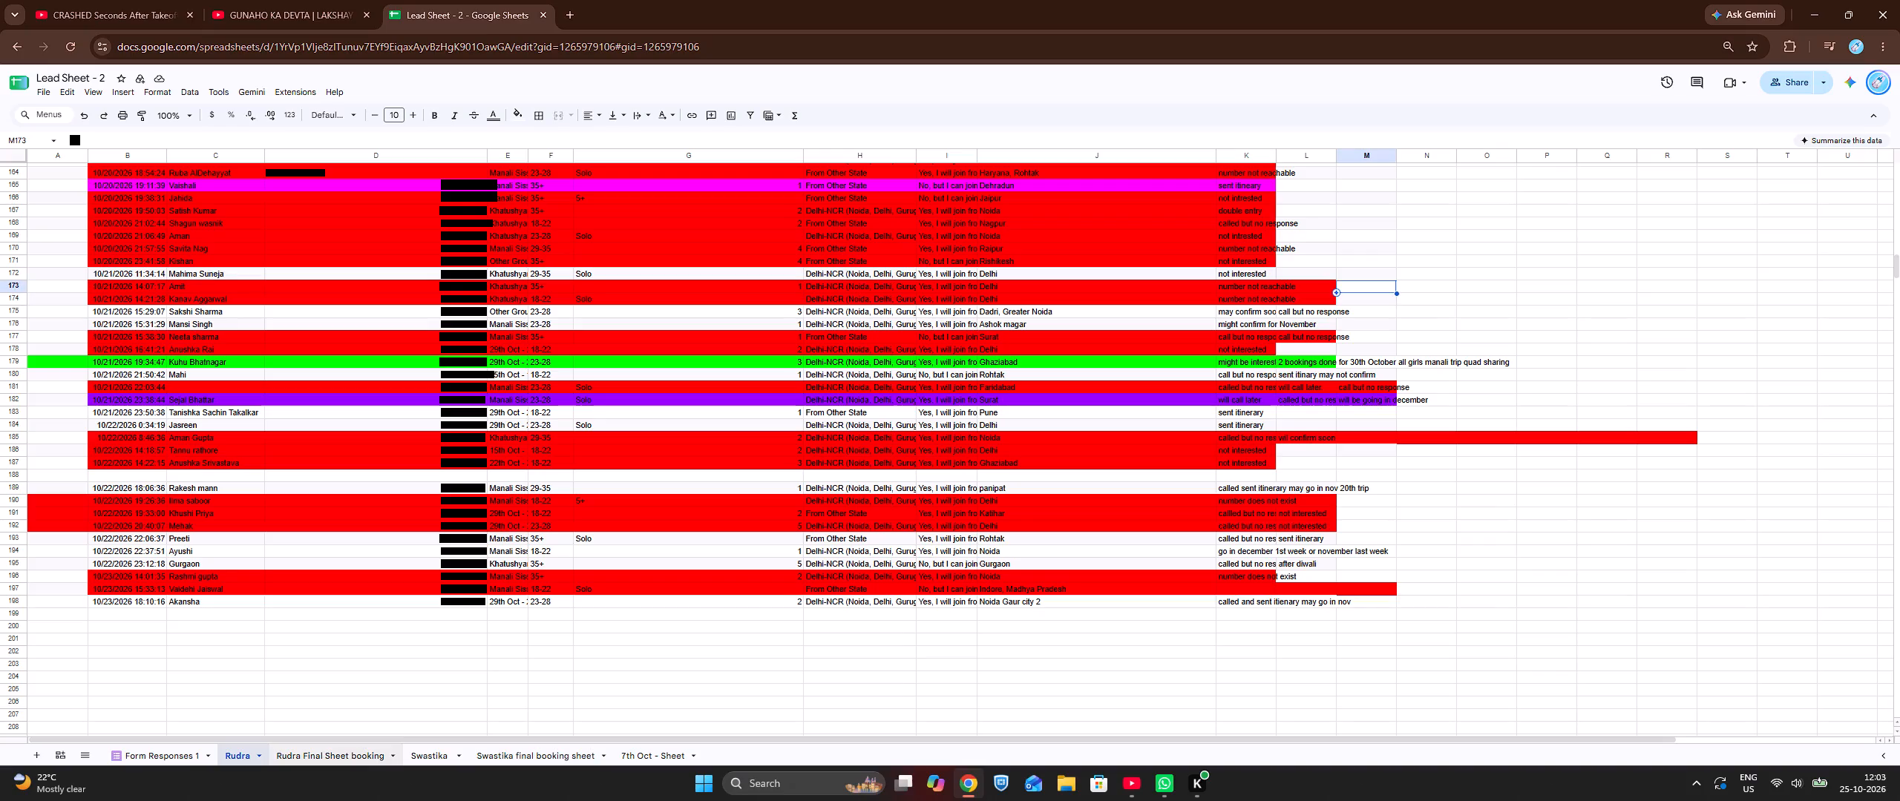
pyautogui.press('Up')
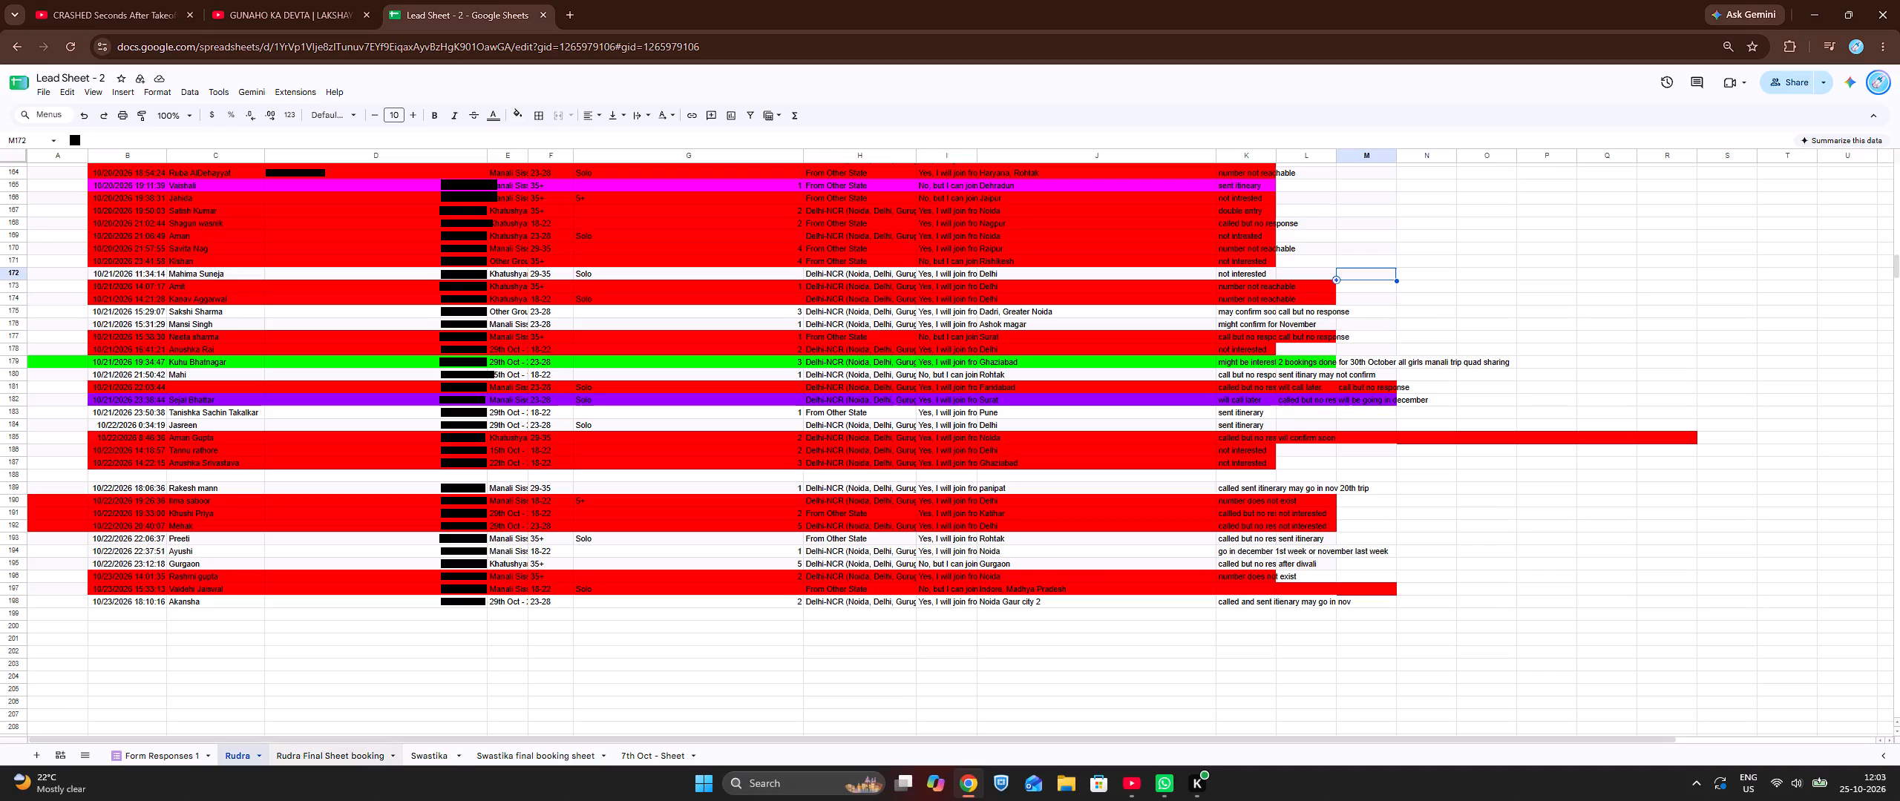
pyautogui.keyDown('shift'); pyautogui.click(123, 274); pyautogui.keyUp('shift')
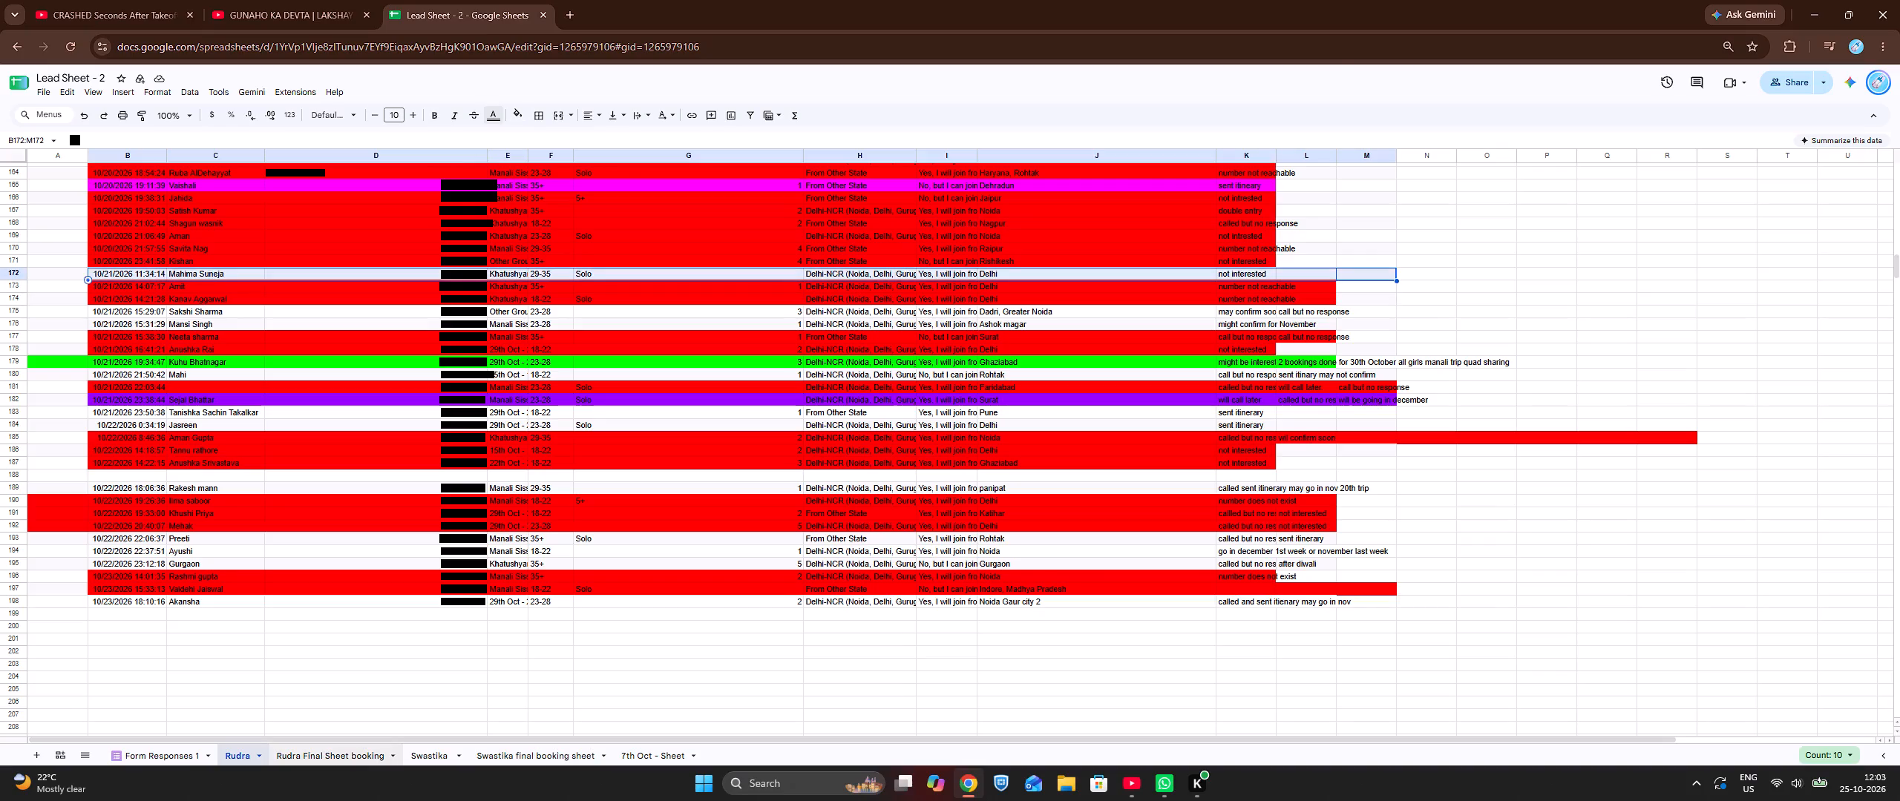
pyautogui.click(510, 116)
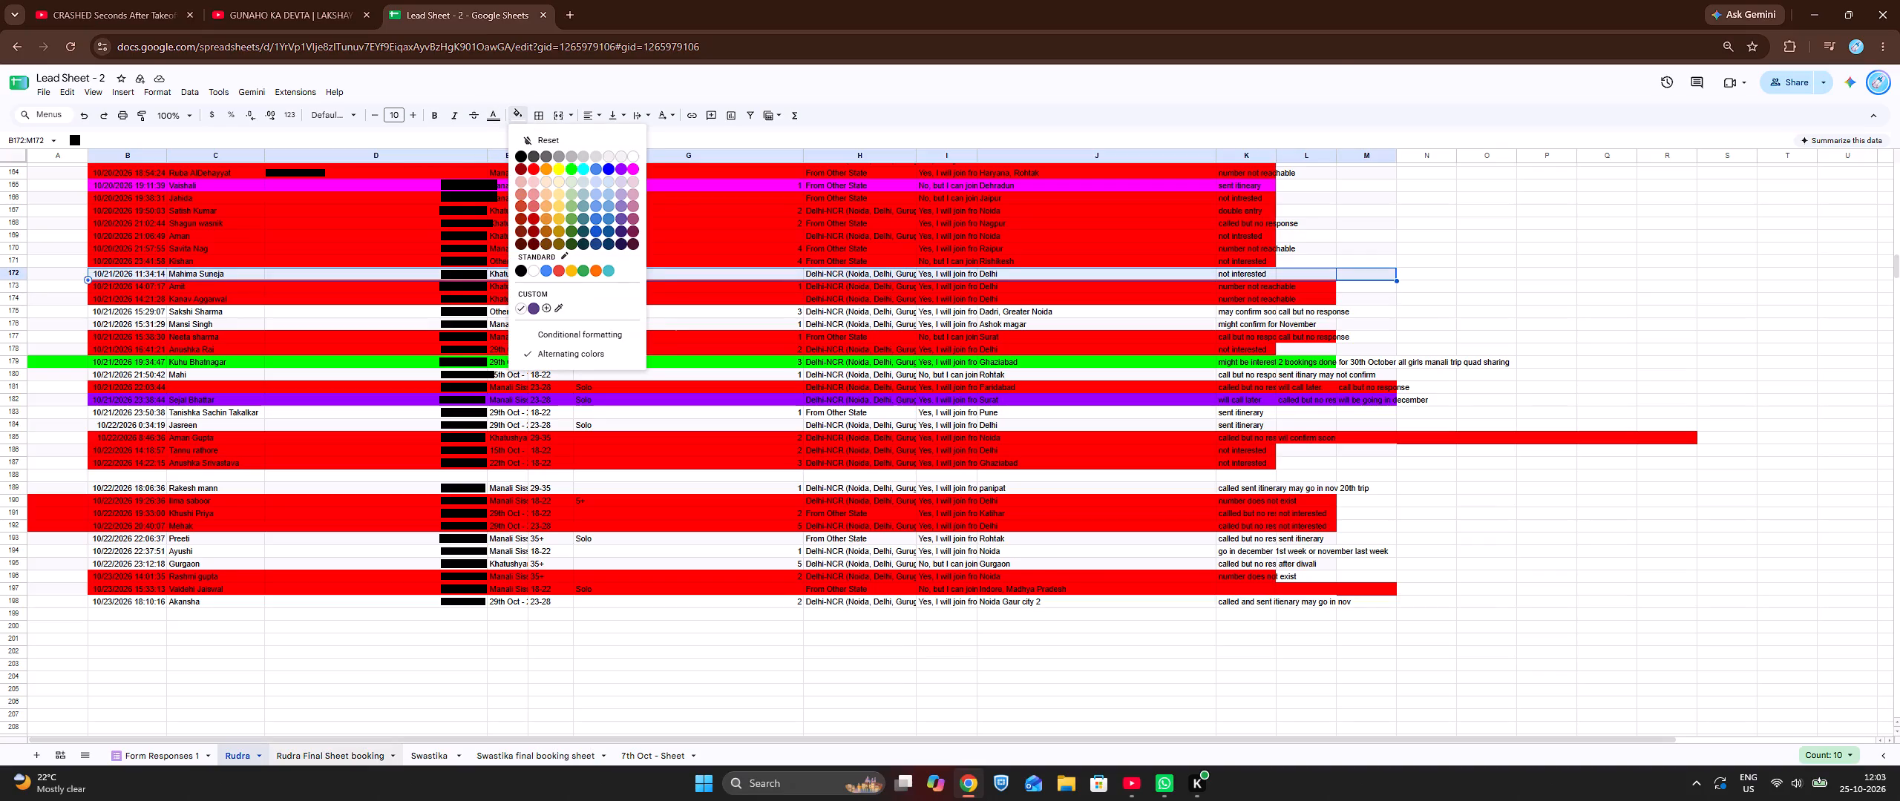
pyautogui.click(528, 168)
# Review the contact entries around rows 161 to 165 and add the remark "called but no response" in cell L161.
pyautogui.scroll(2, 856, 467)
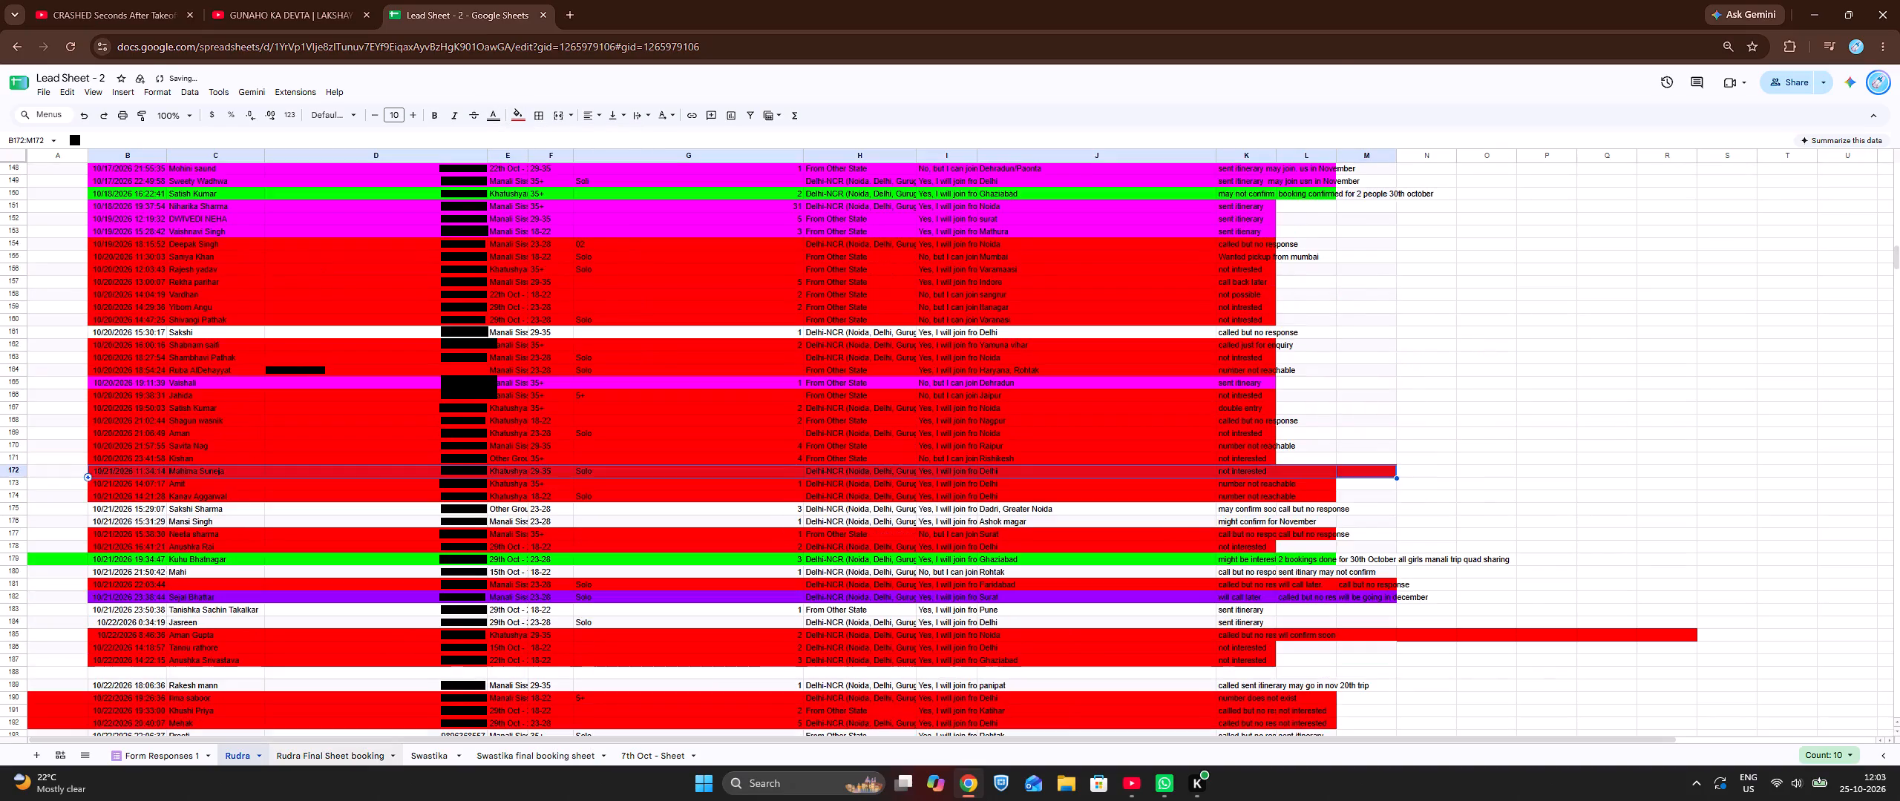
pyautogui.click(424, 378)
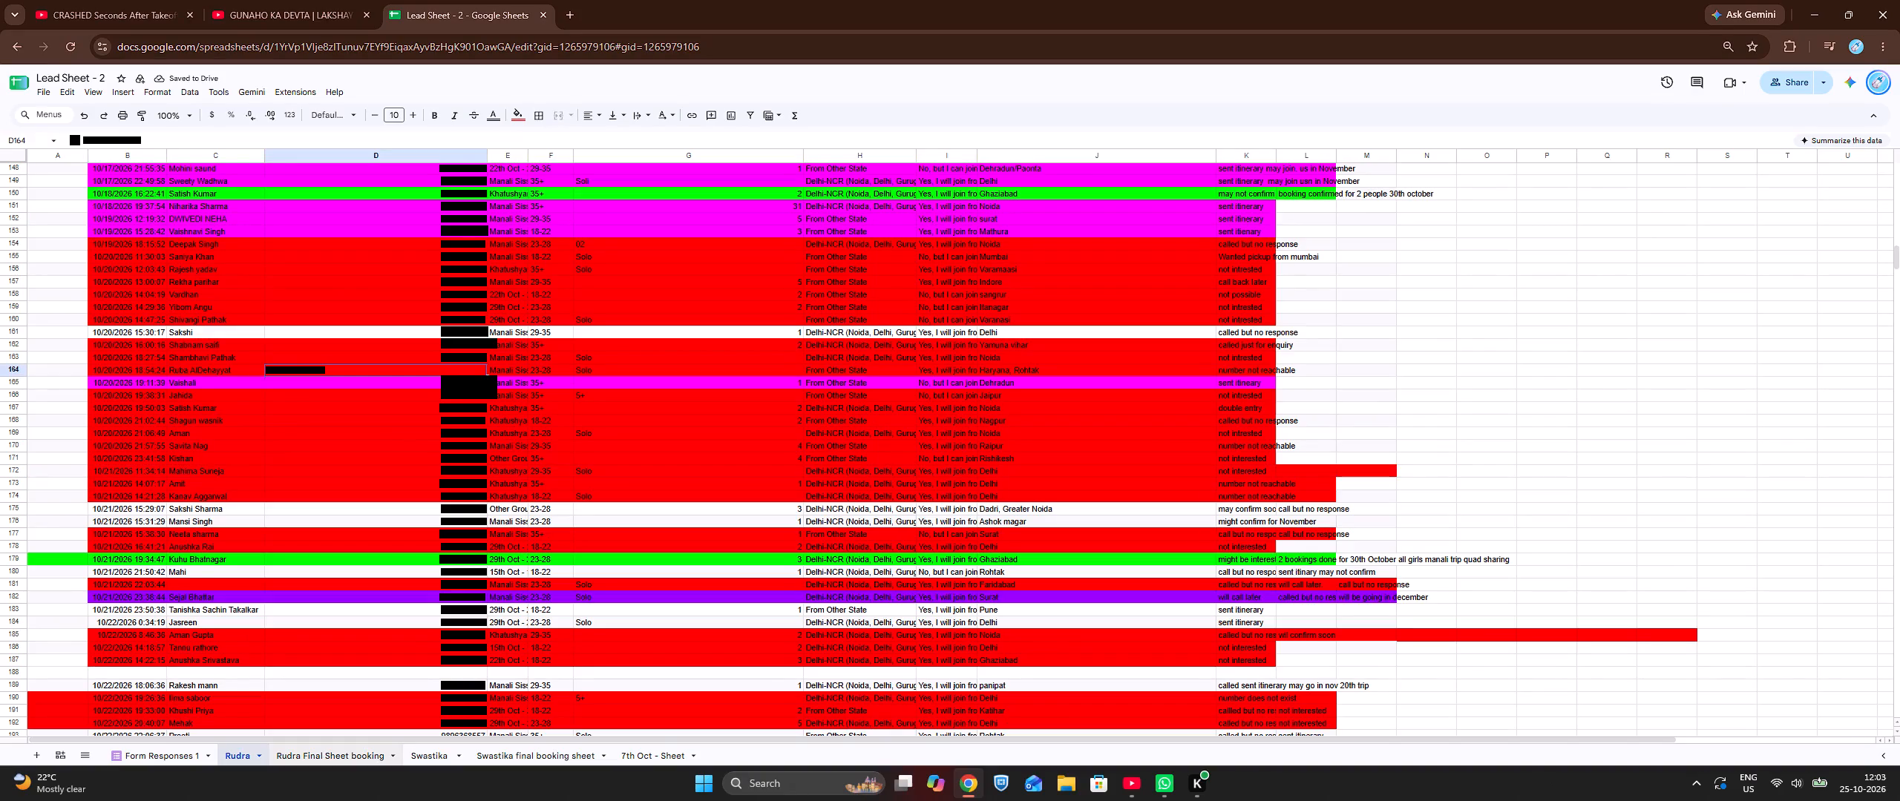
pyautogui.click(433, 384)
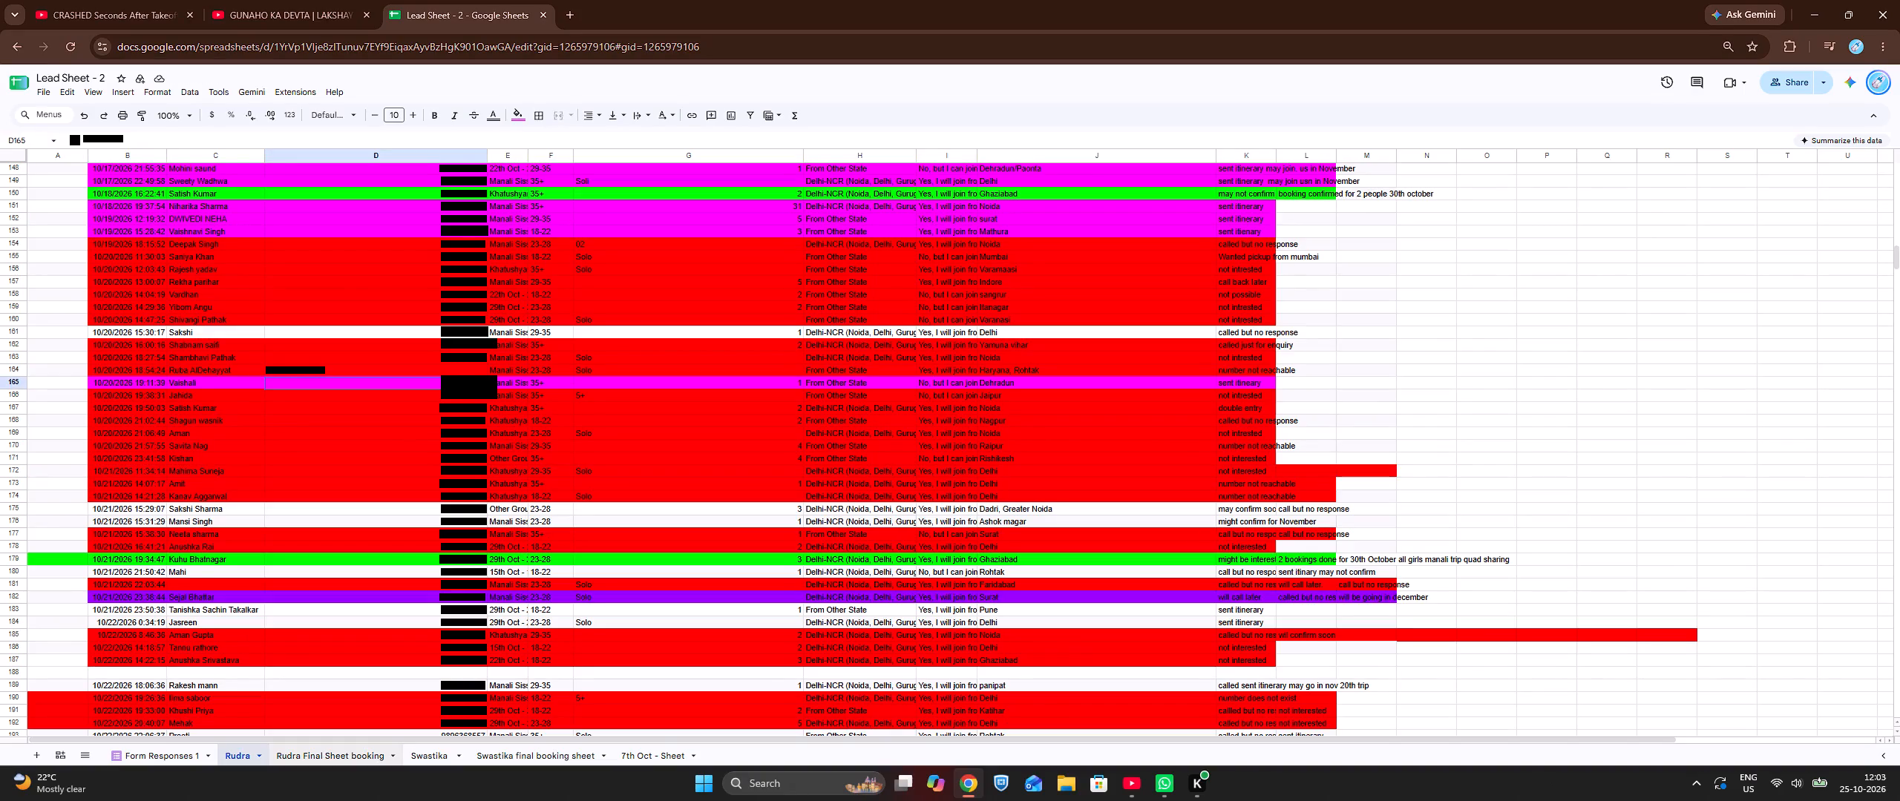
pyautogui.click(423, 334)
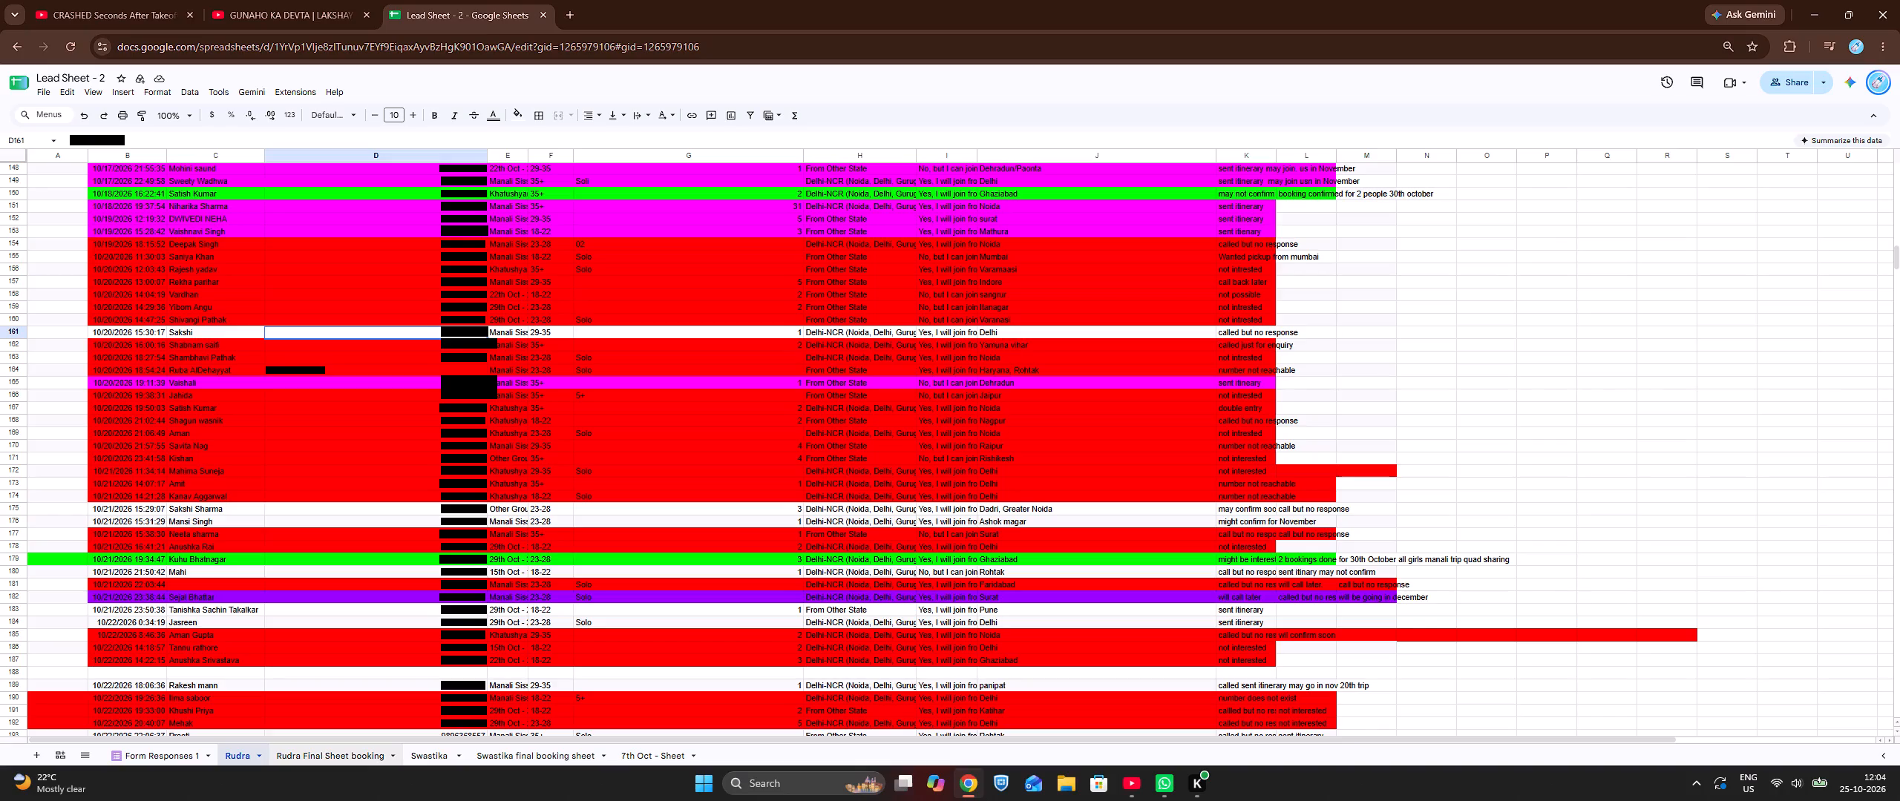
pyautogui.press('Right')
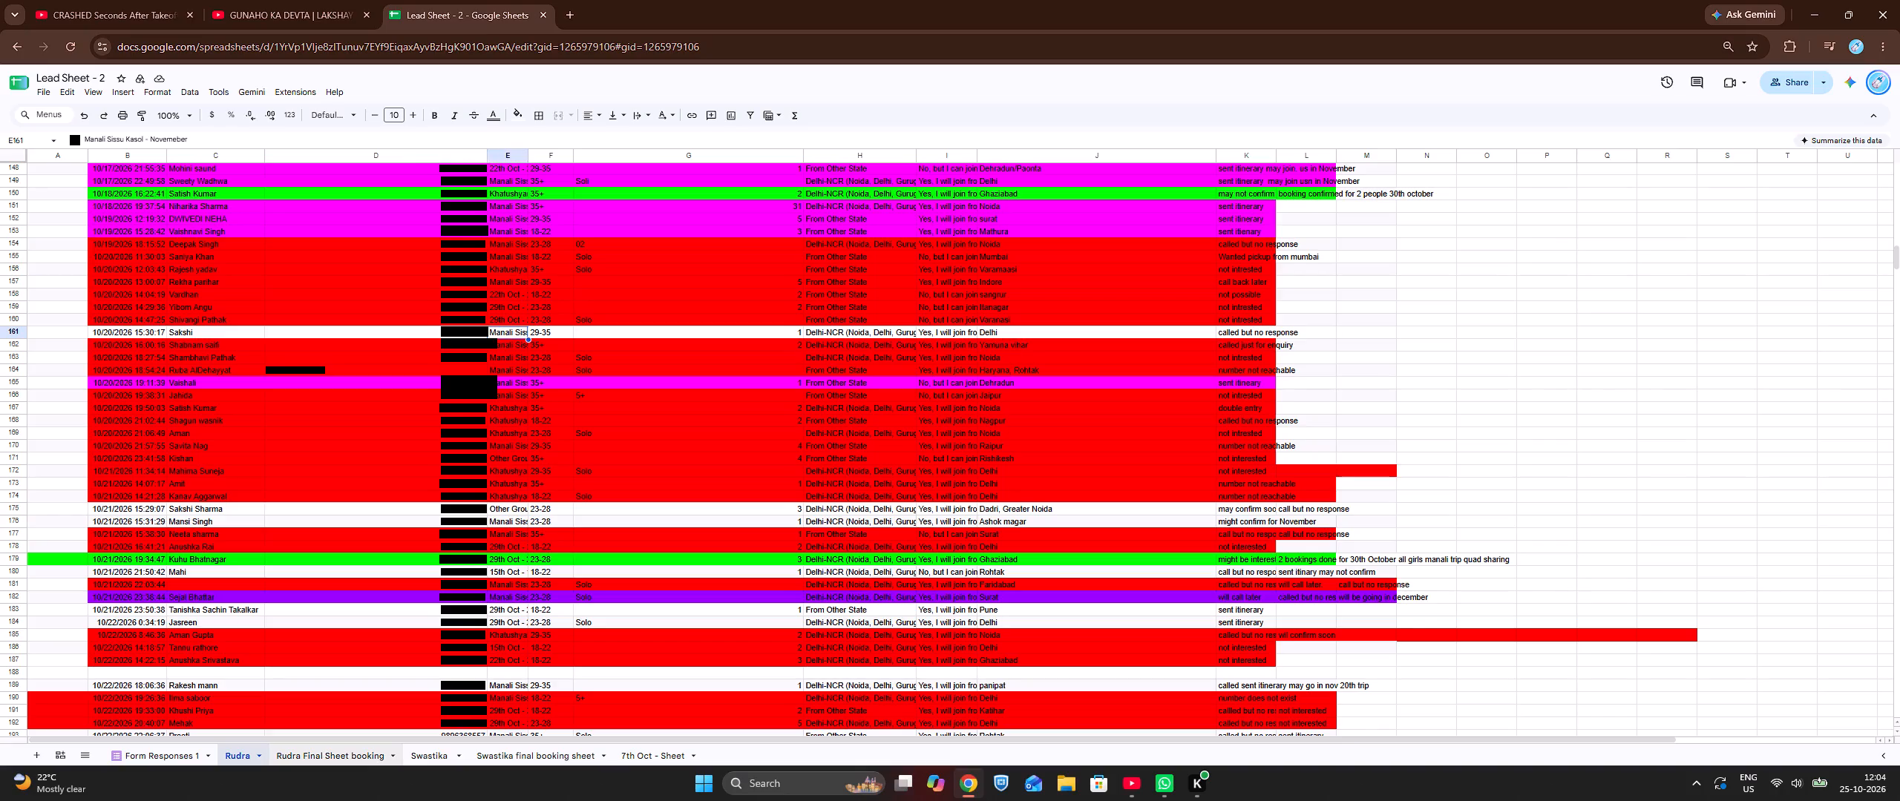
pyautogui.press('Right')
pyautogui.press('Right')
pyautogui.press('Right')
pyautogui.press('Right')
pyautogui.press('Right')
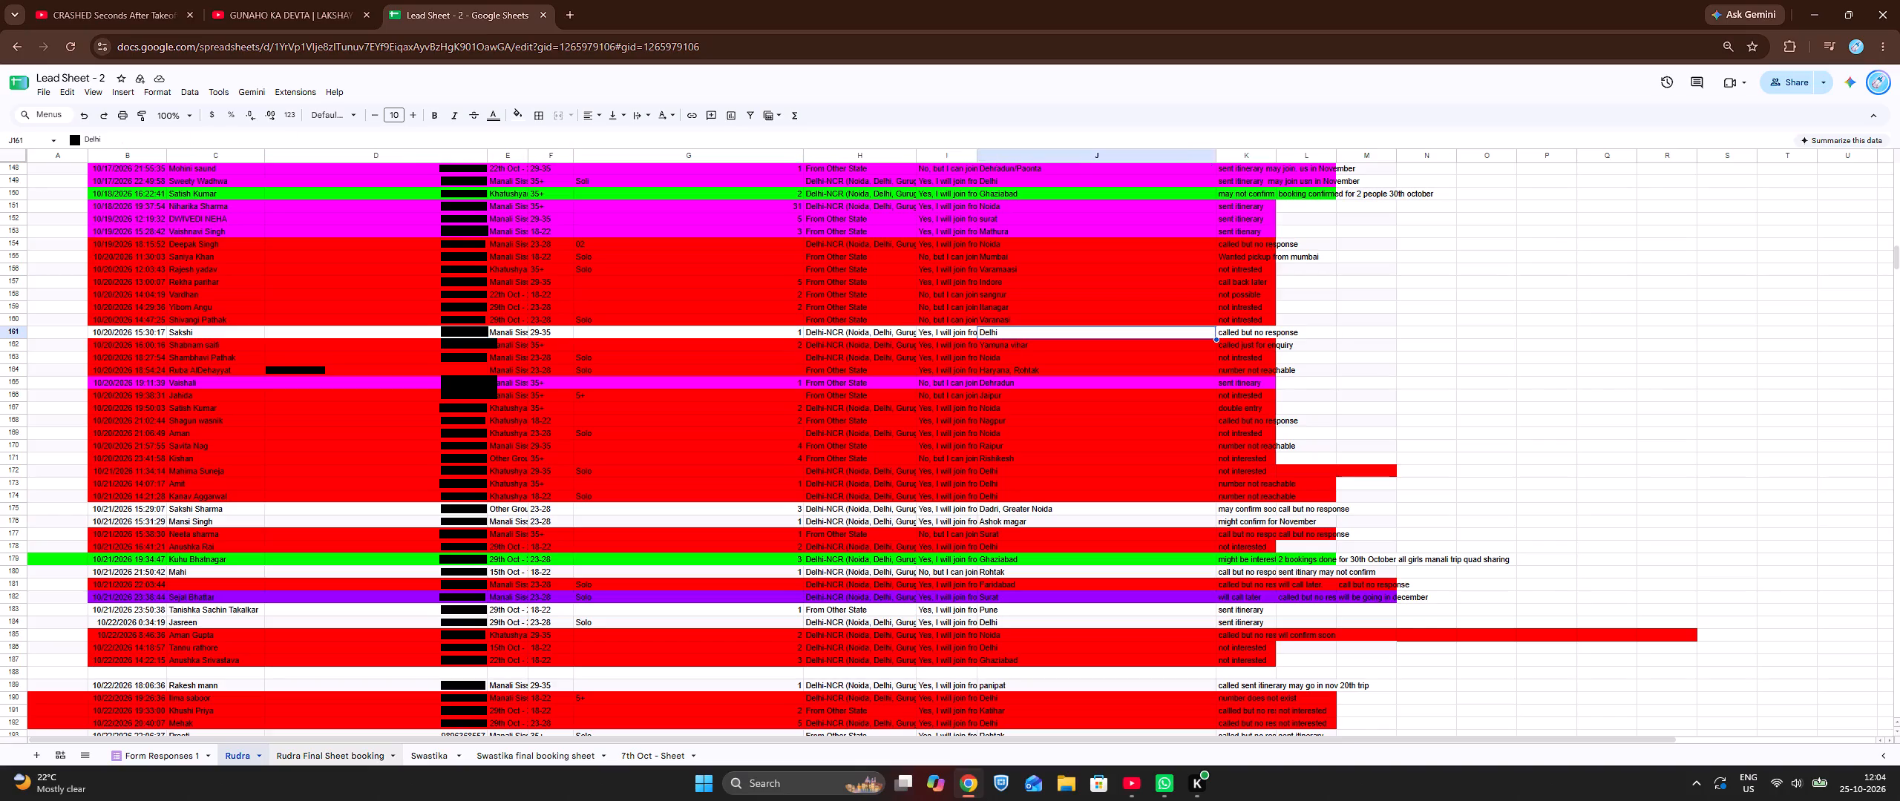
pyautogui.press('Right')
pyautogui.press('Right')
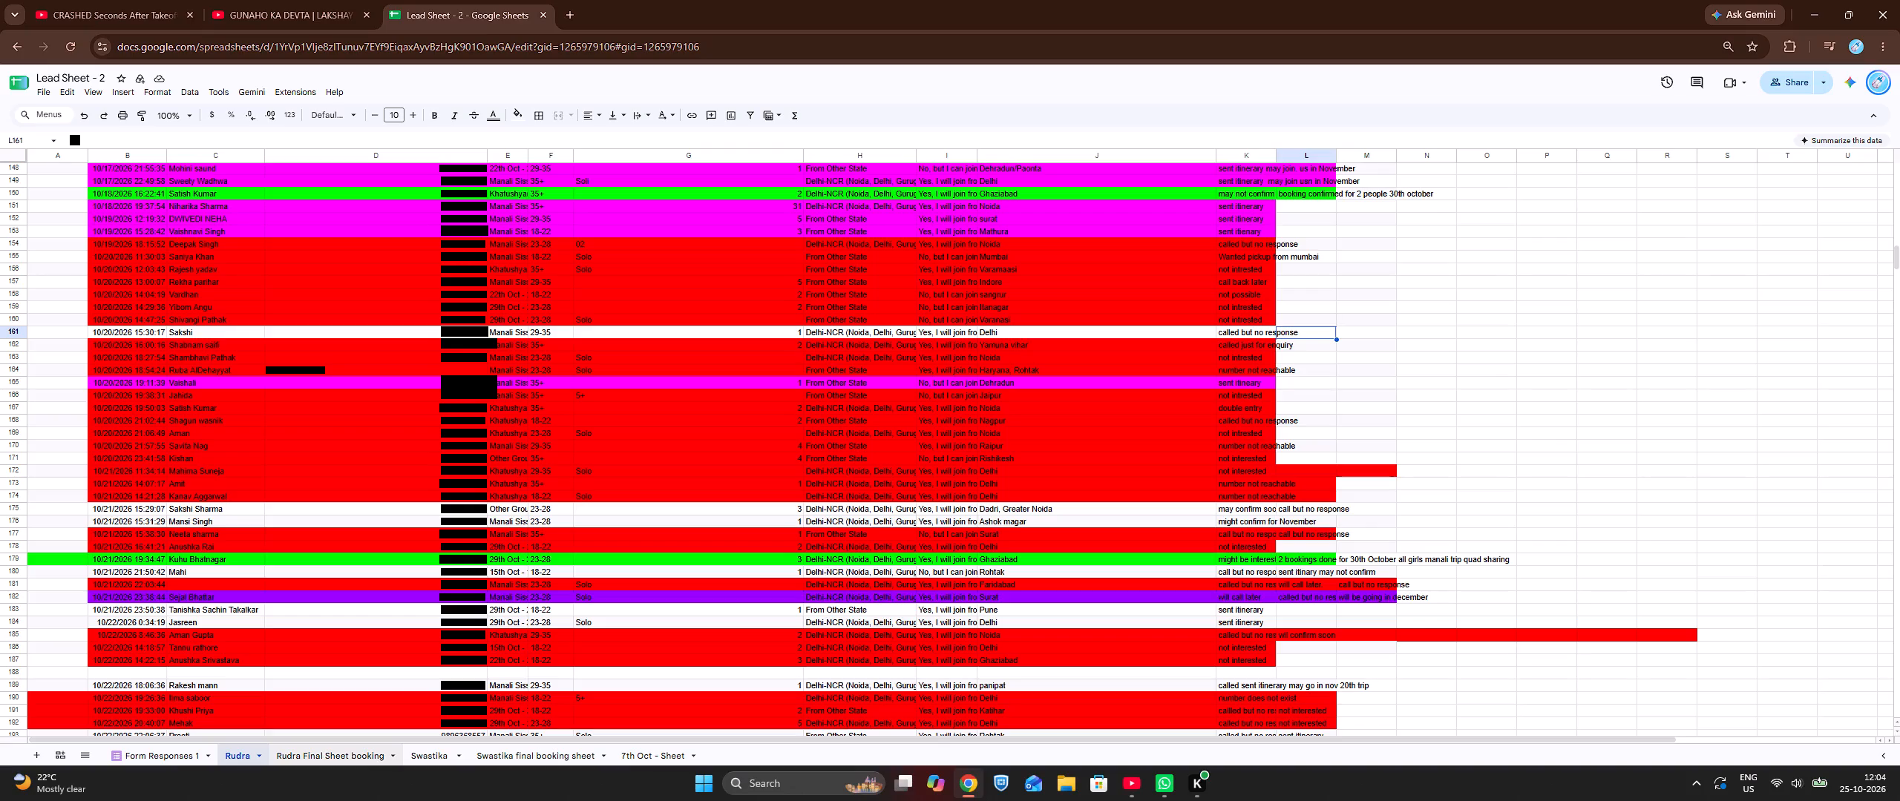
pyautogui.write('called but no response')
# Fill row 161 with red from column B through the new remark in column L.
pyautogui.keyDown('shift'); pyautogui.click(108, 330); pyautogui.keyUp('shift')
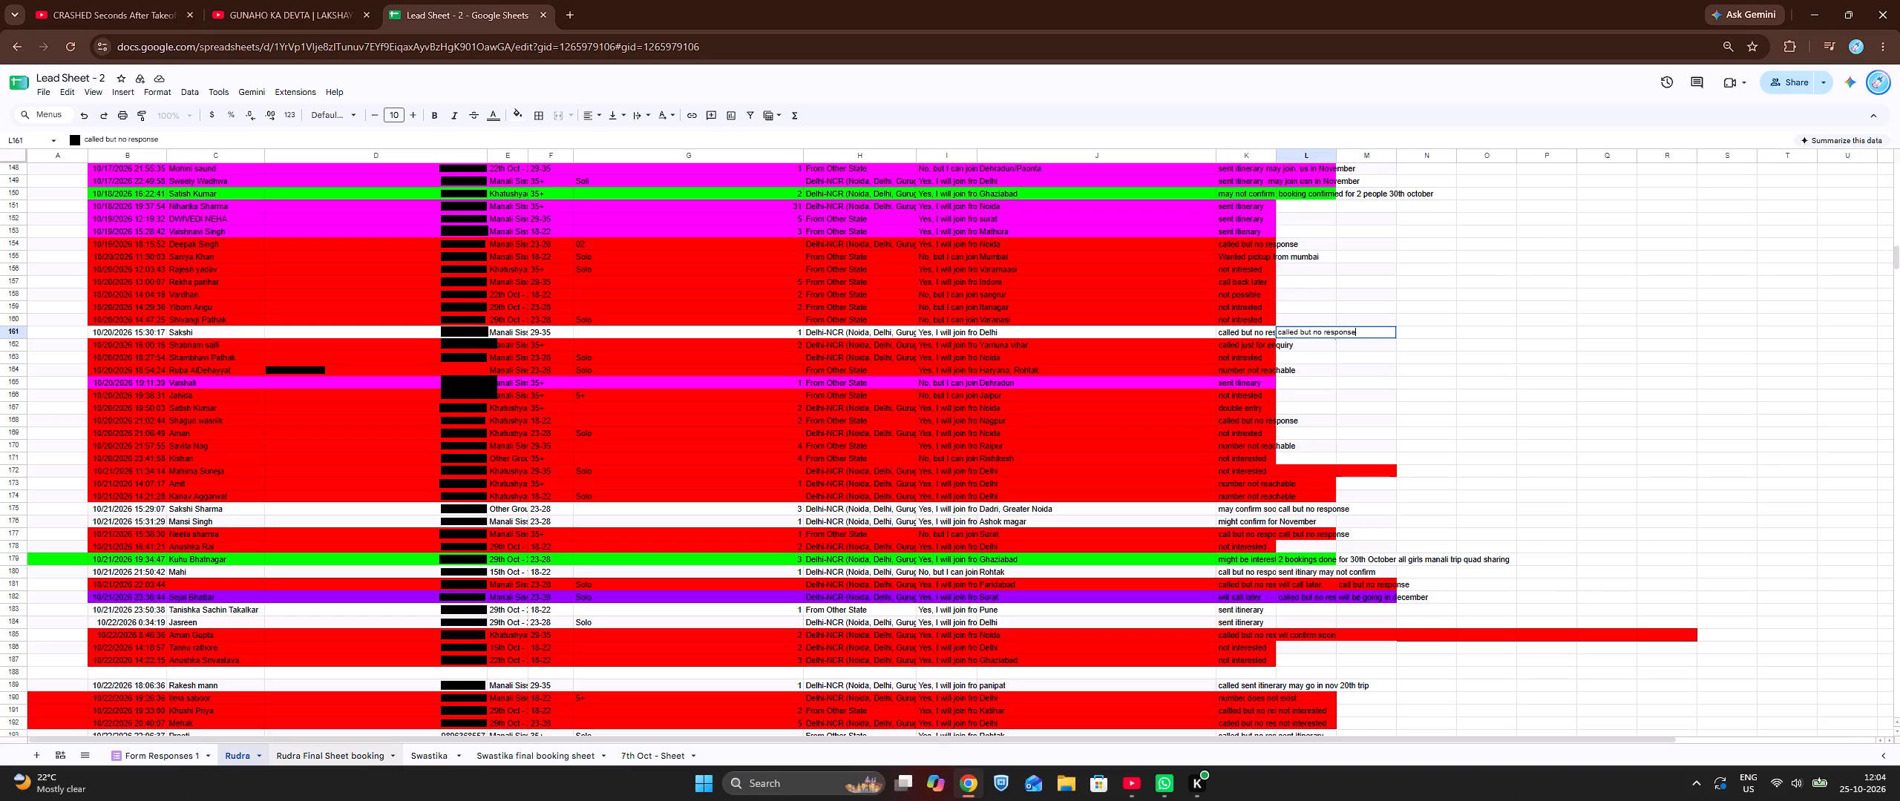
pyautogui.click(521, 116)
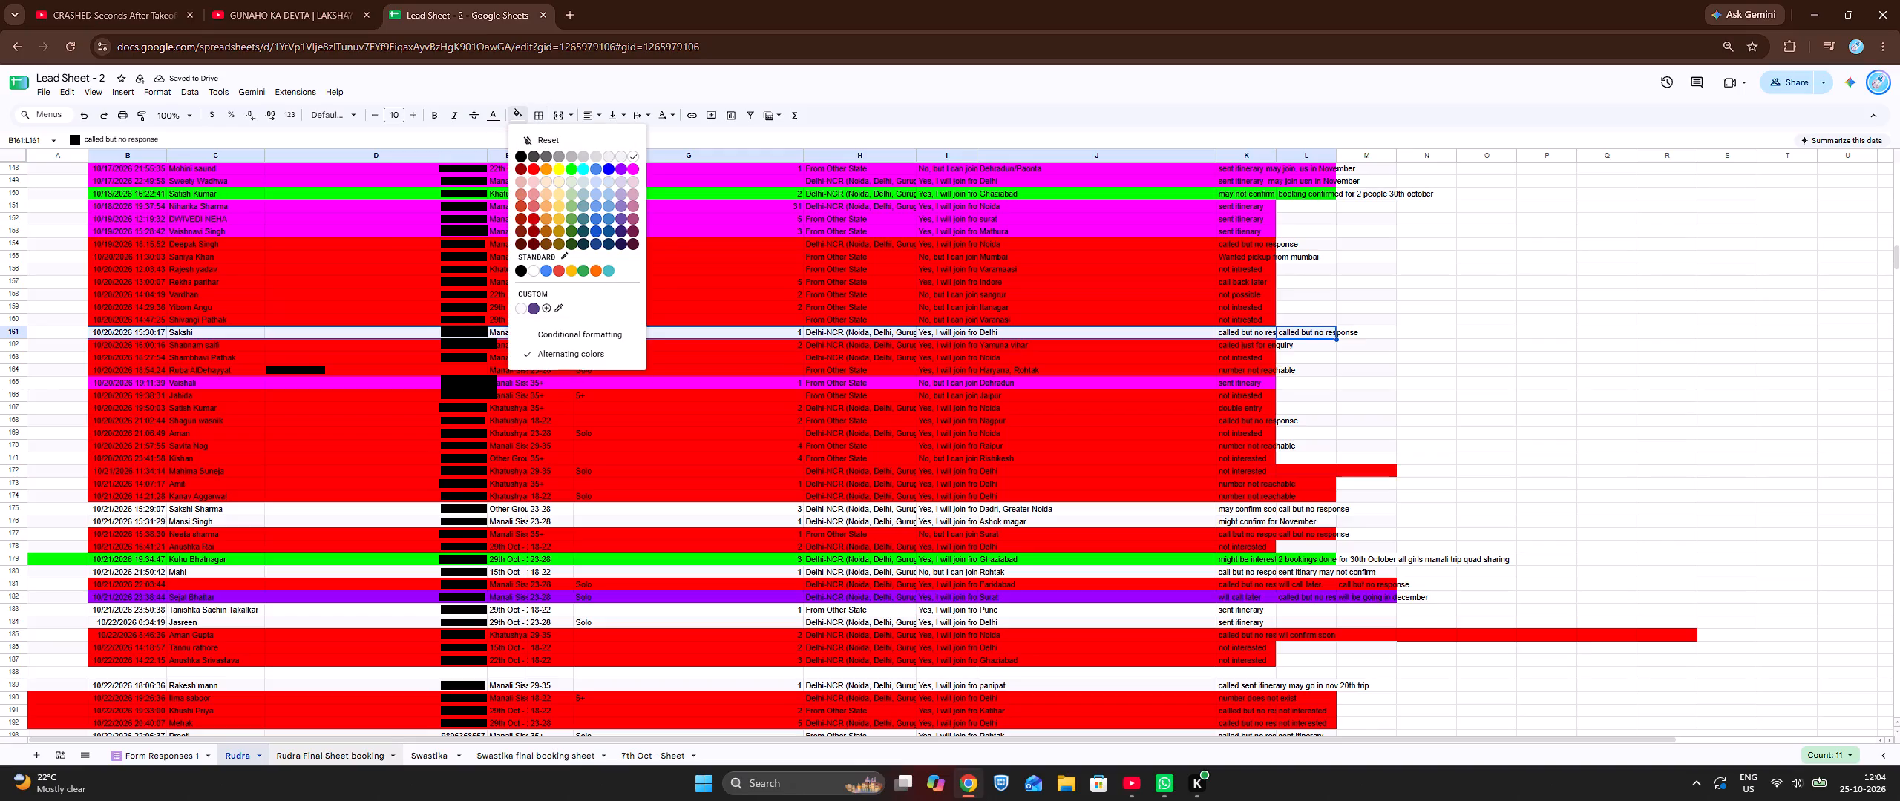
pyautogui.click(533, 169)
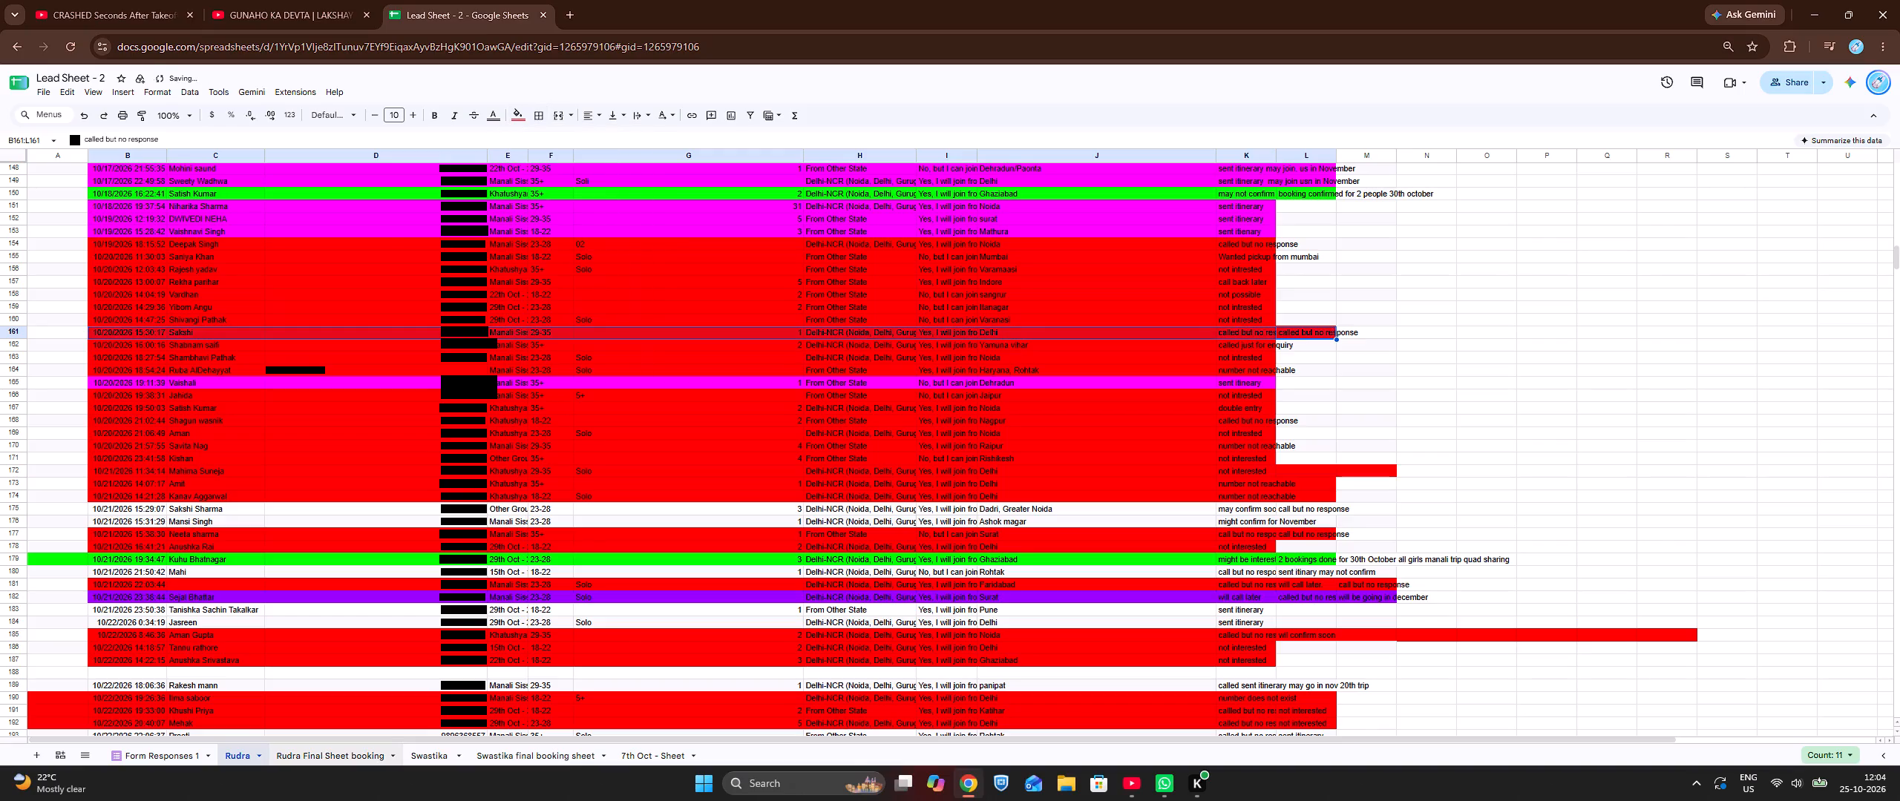
# Review the row 161 lead's details and replace the remark in cell L161 with "will call back later".
pyautogui.scroll(2, 474, 277)
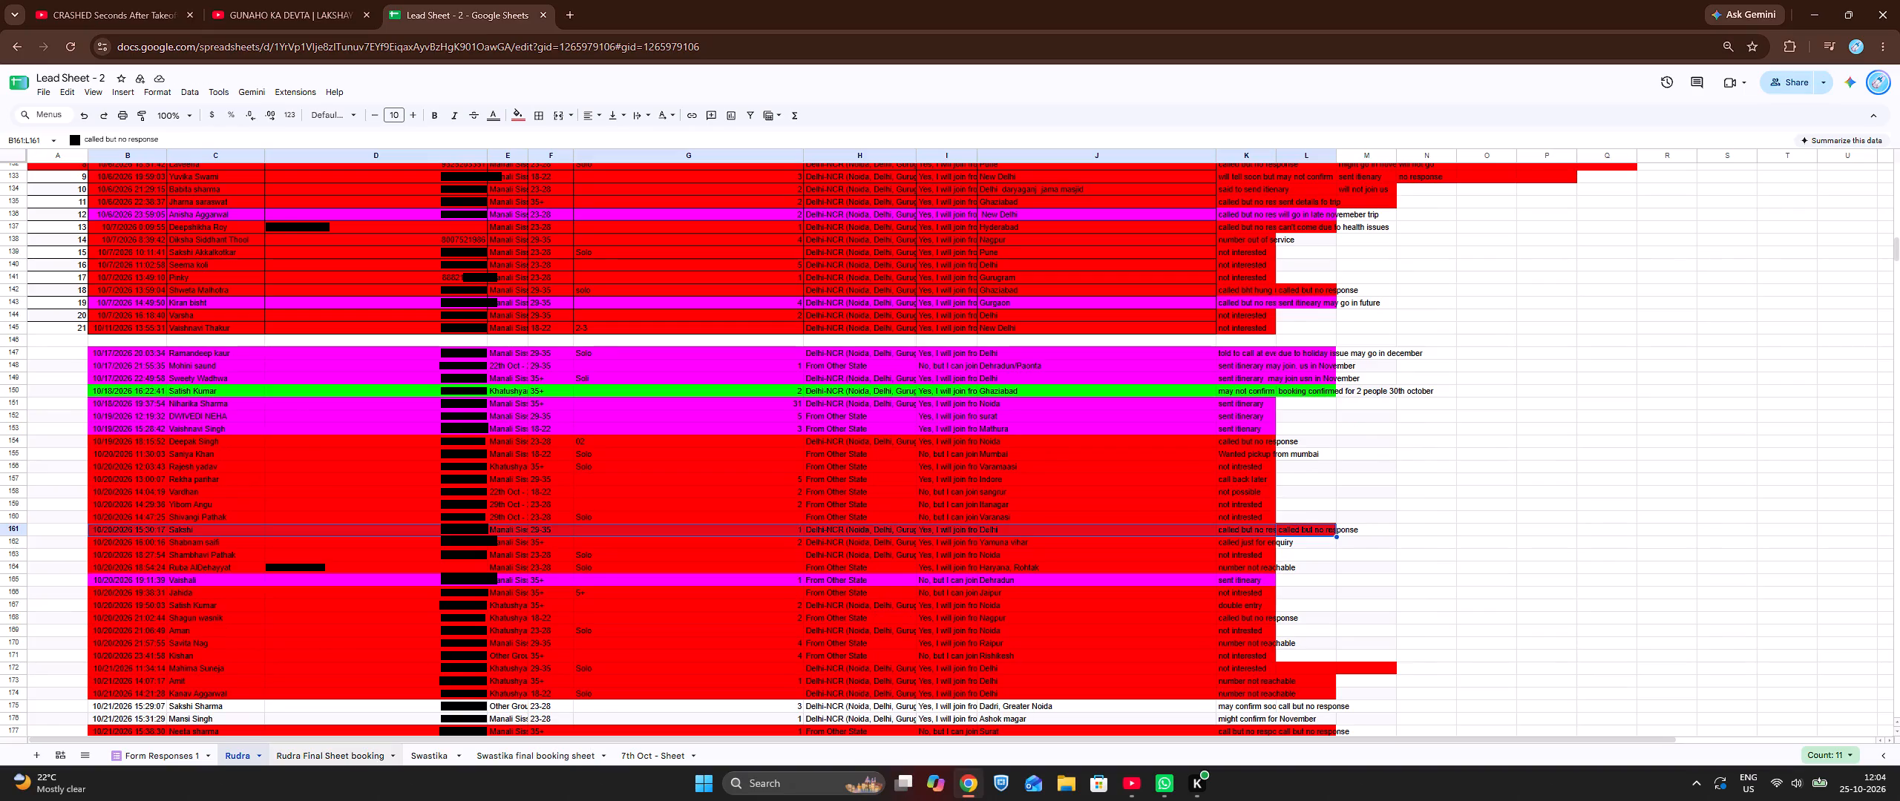
pyautogui.click(192, 534)
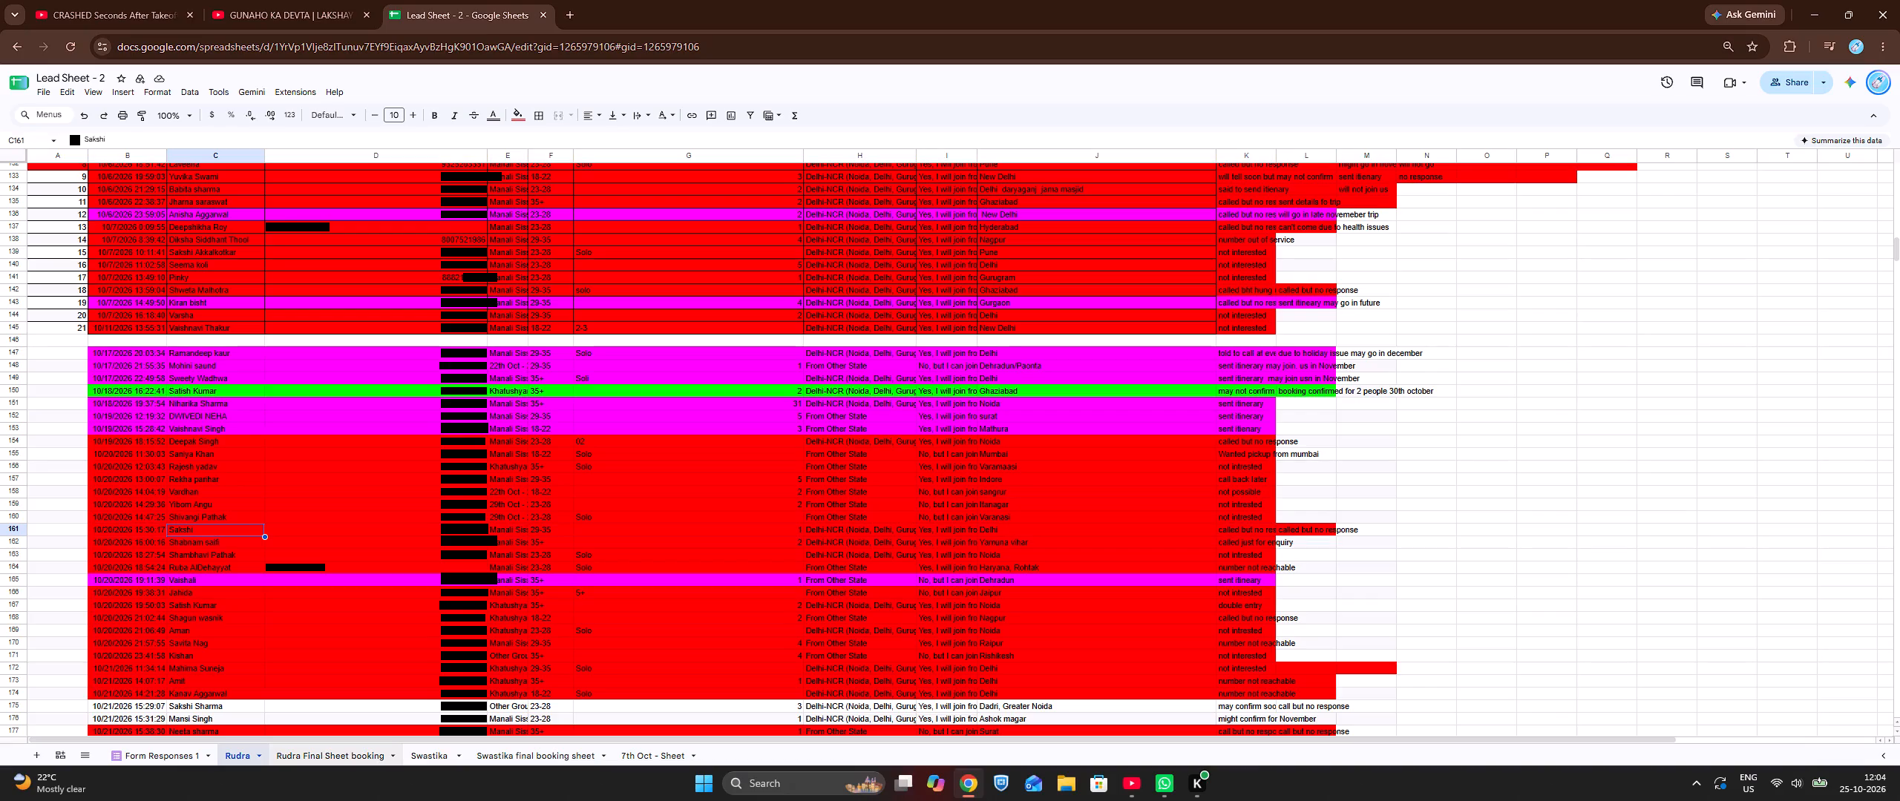
pyautogui.press('Right')
pyautogui.press('Right')
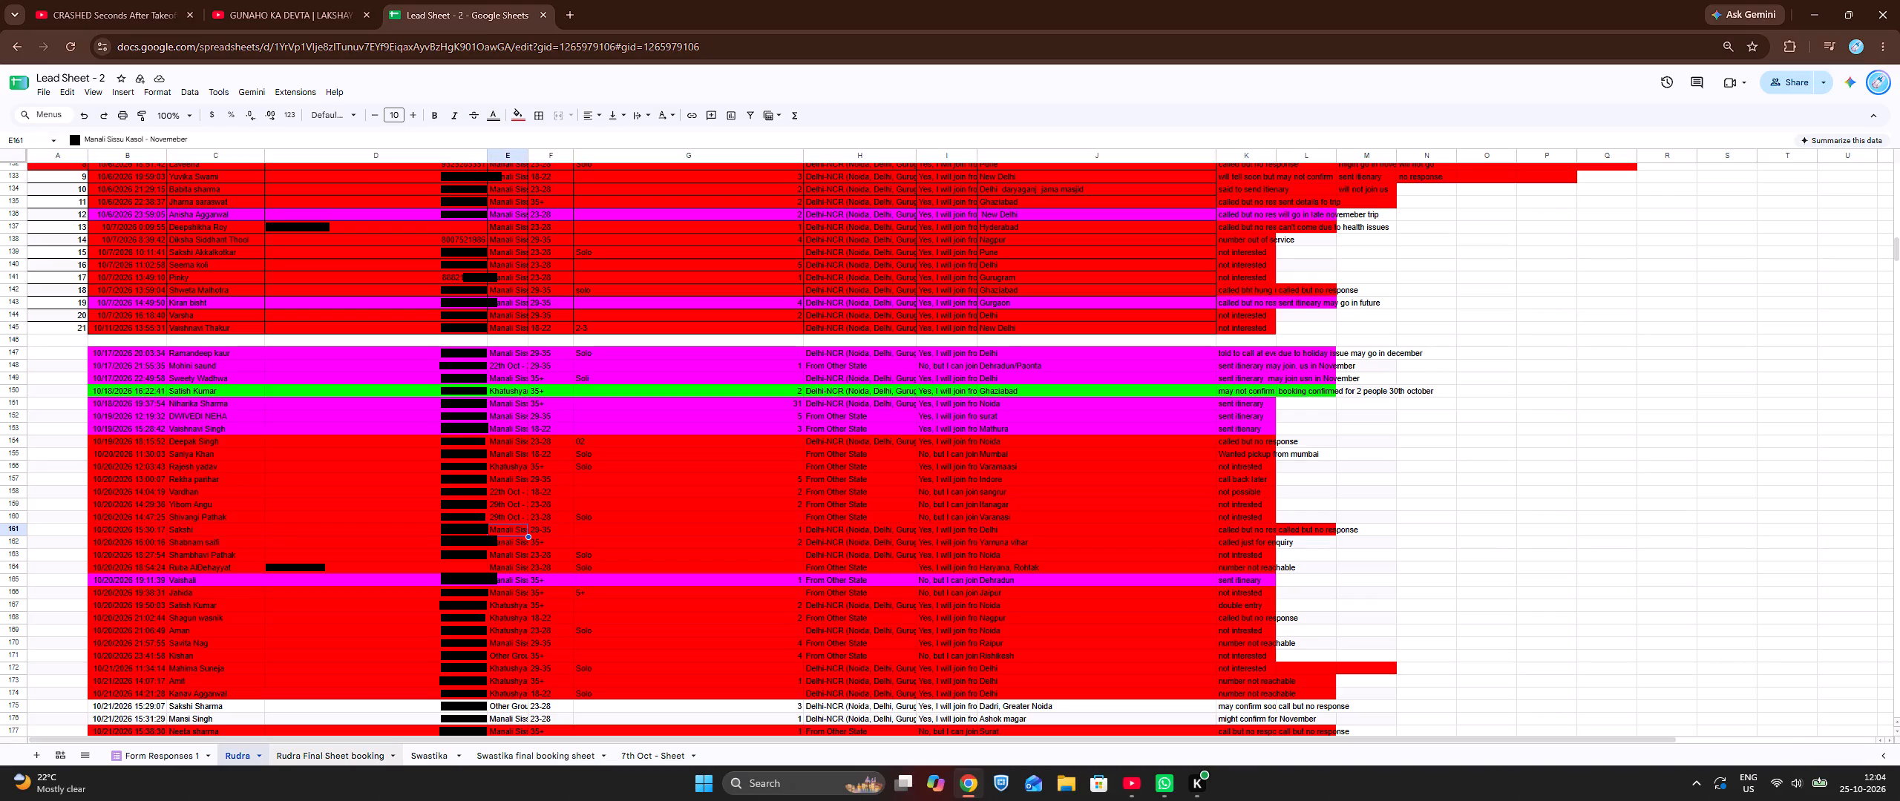
pyautogui.press('Right')
pyautogui.press('Right')
pyautogui.press('Right')
pyautogui.press('Right')
pyautogui.press('Right')
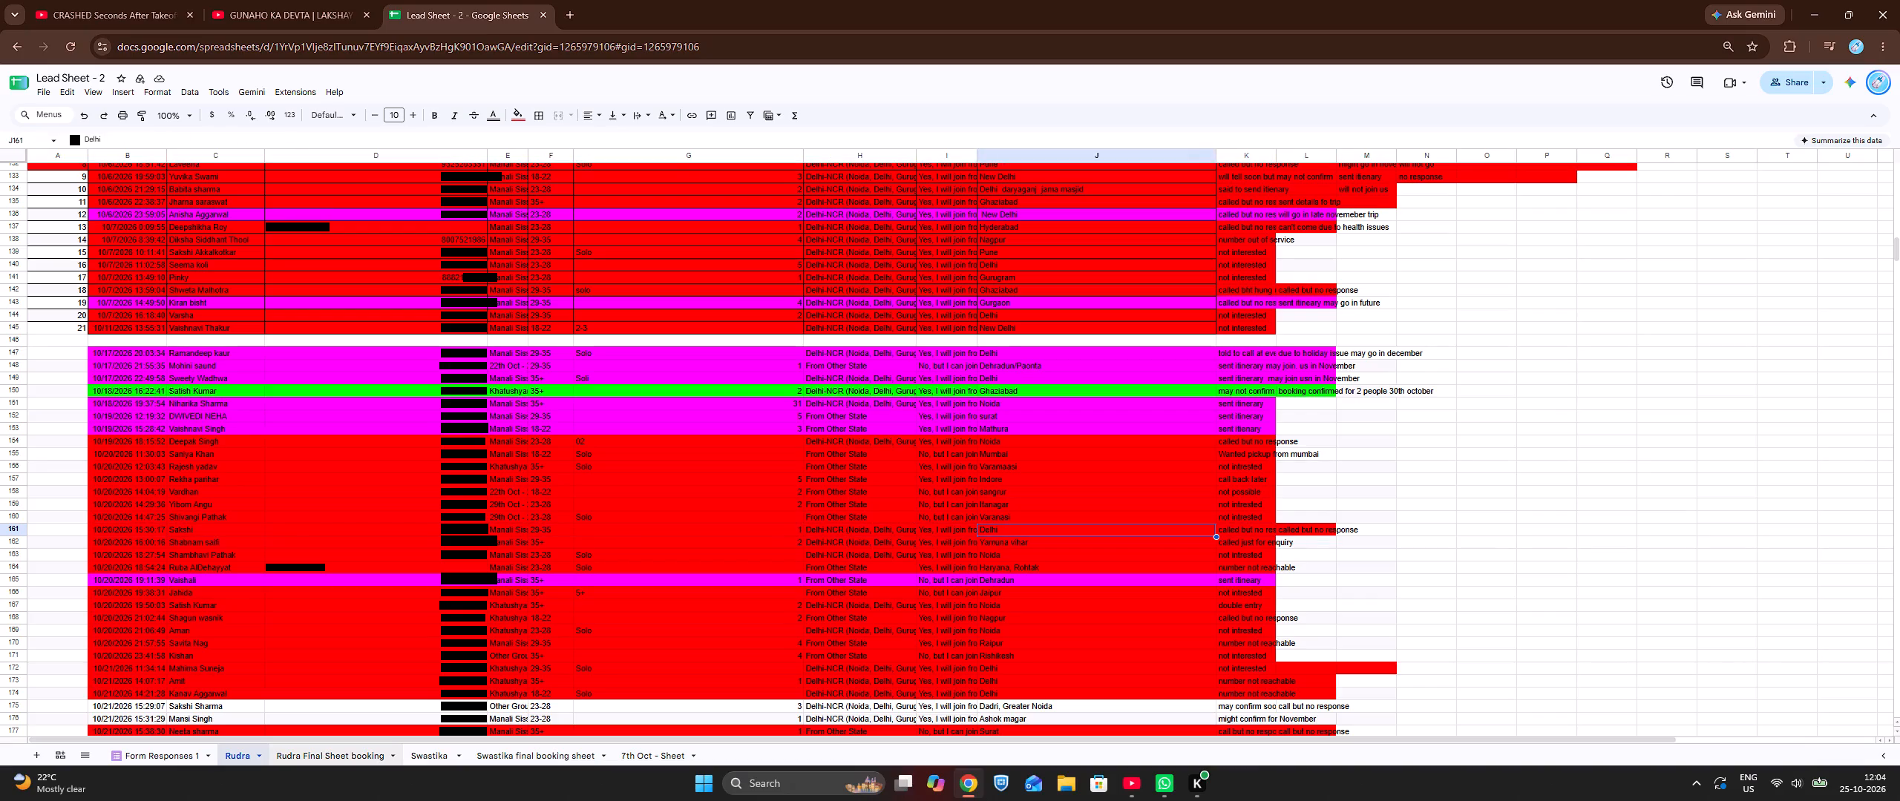
pyautogui.press('Right')
pyautogui.press('Right')
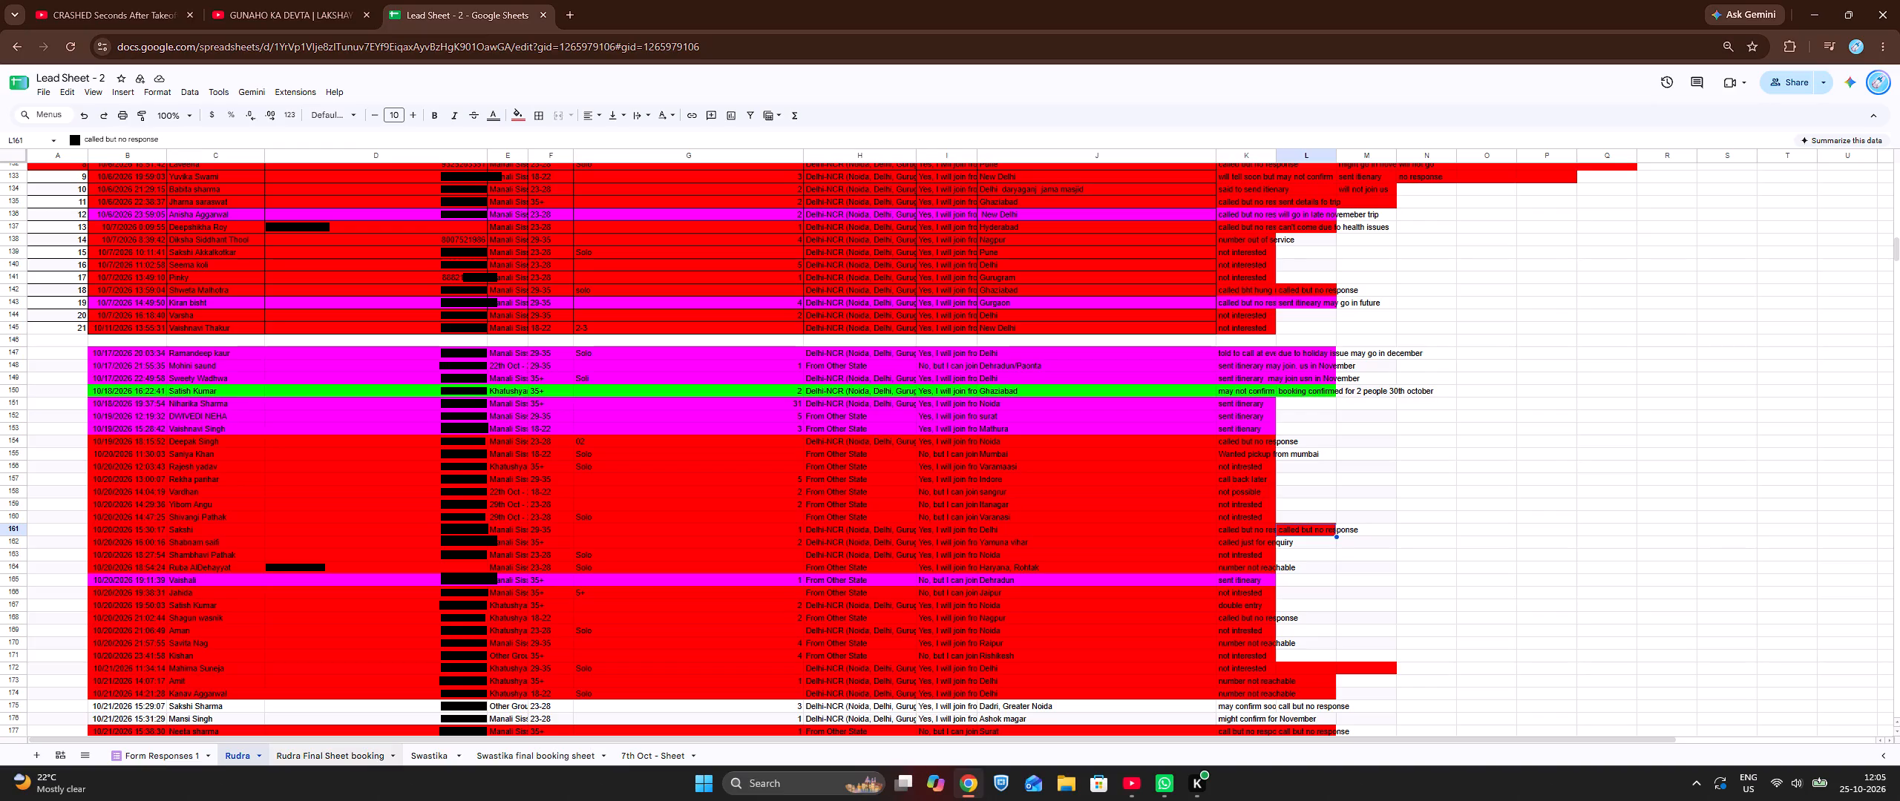
pyautogui.write('will call back later')
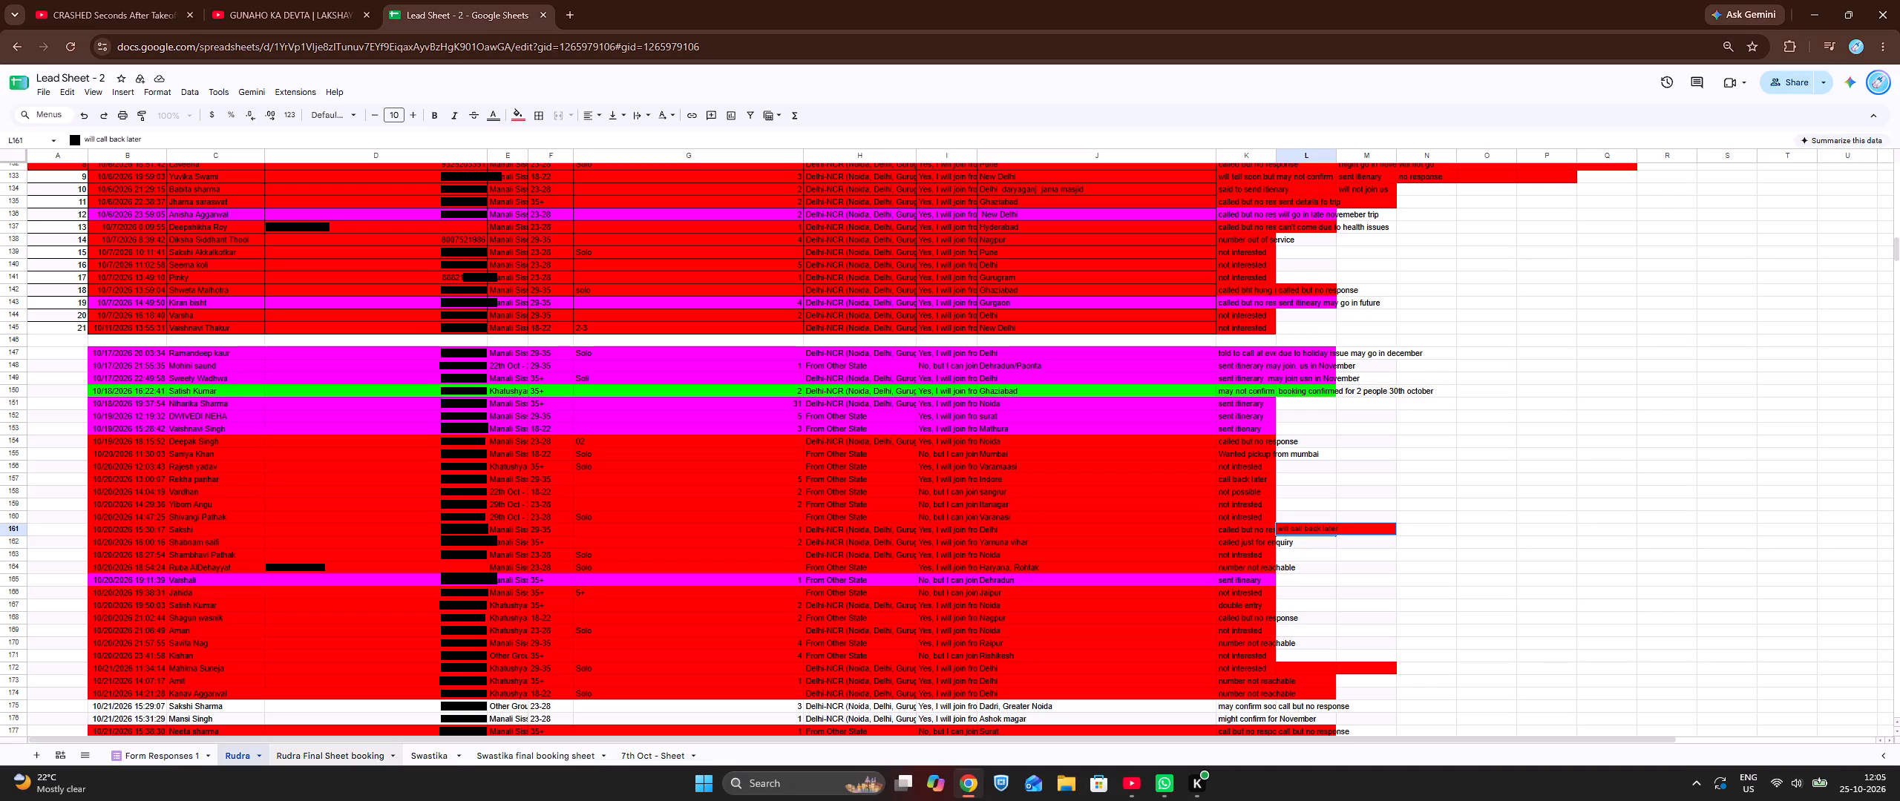
# Fill row 161 with magenta from column B through the remark in column L.
pyautogui.keyDown('shift'); pyautogui.click(105, 531); pyautogui.keyUp('shift')
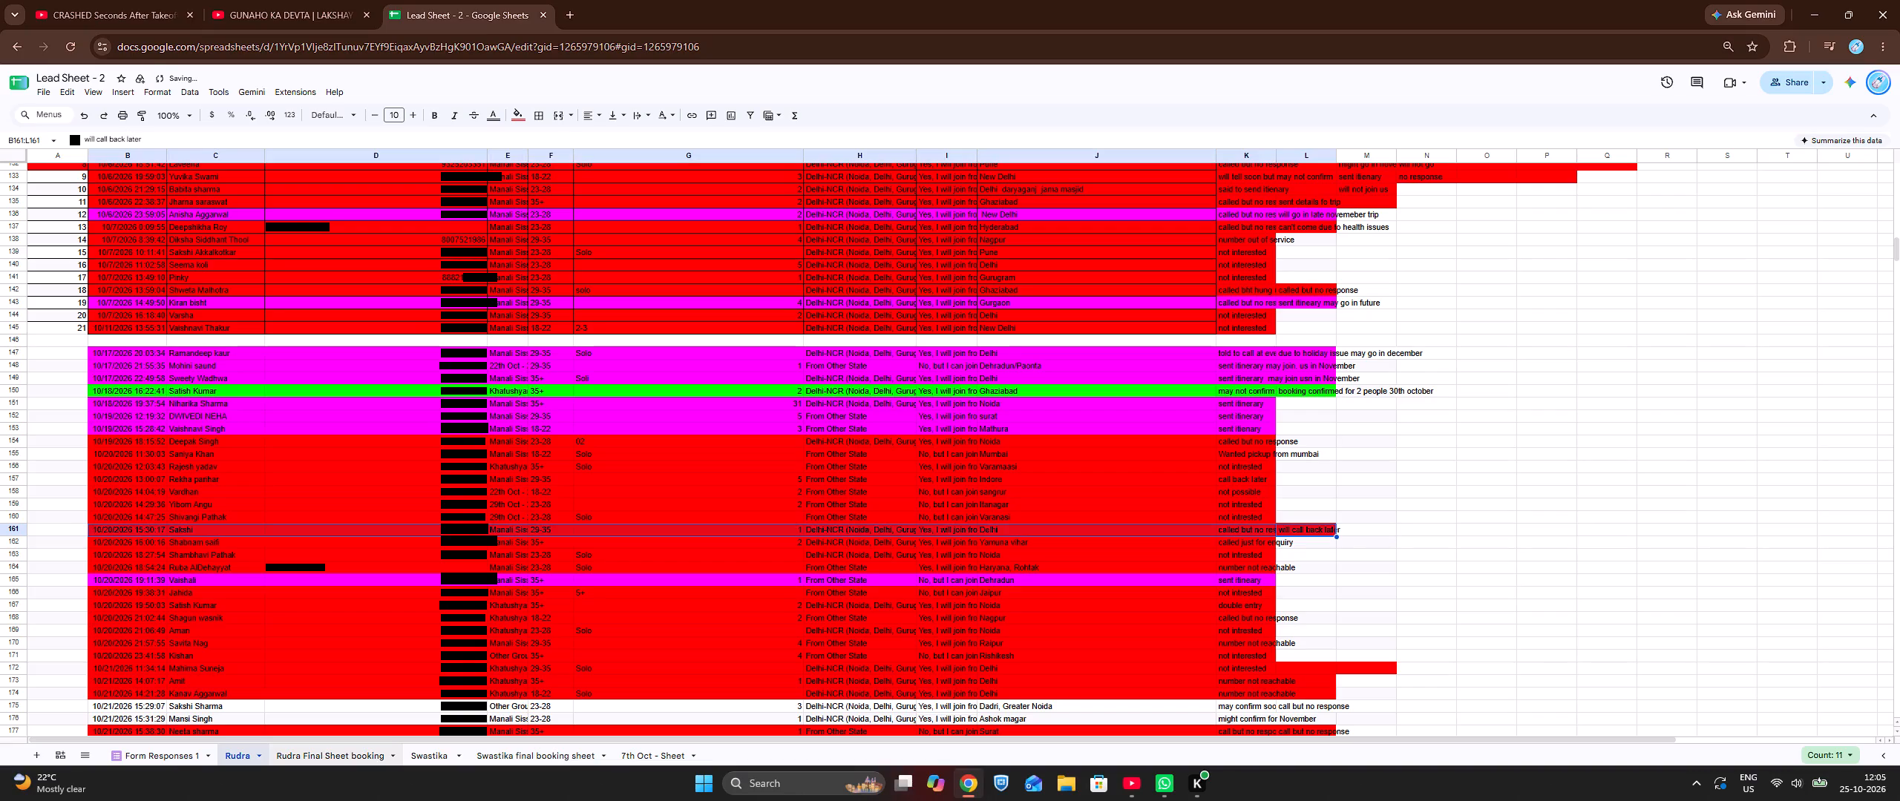
pyautogui.click(513, 111)
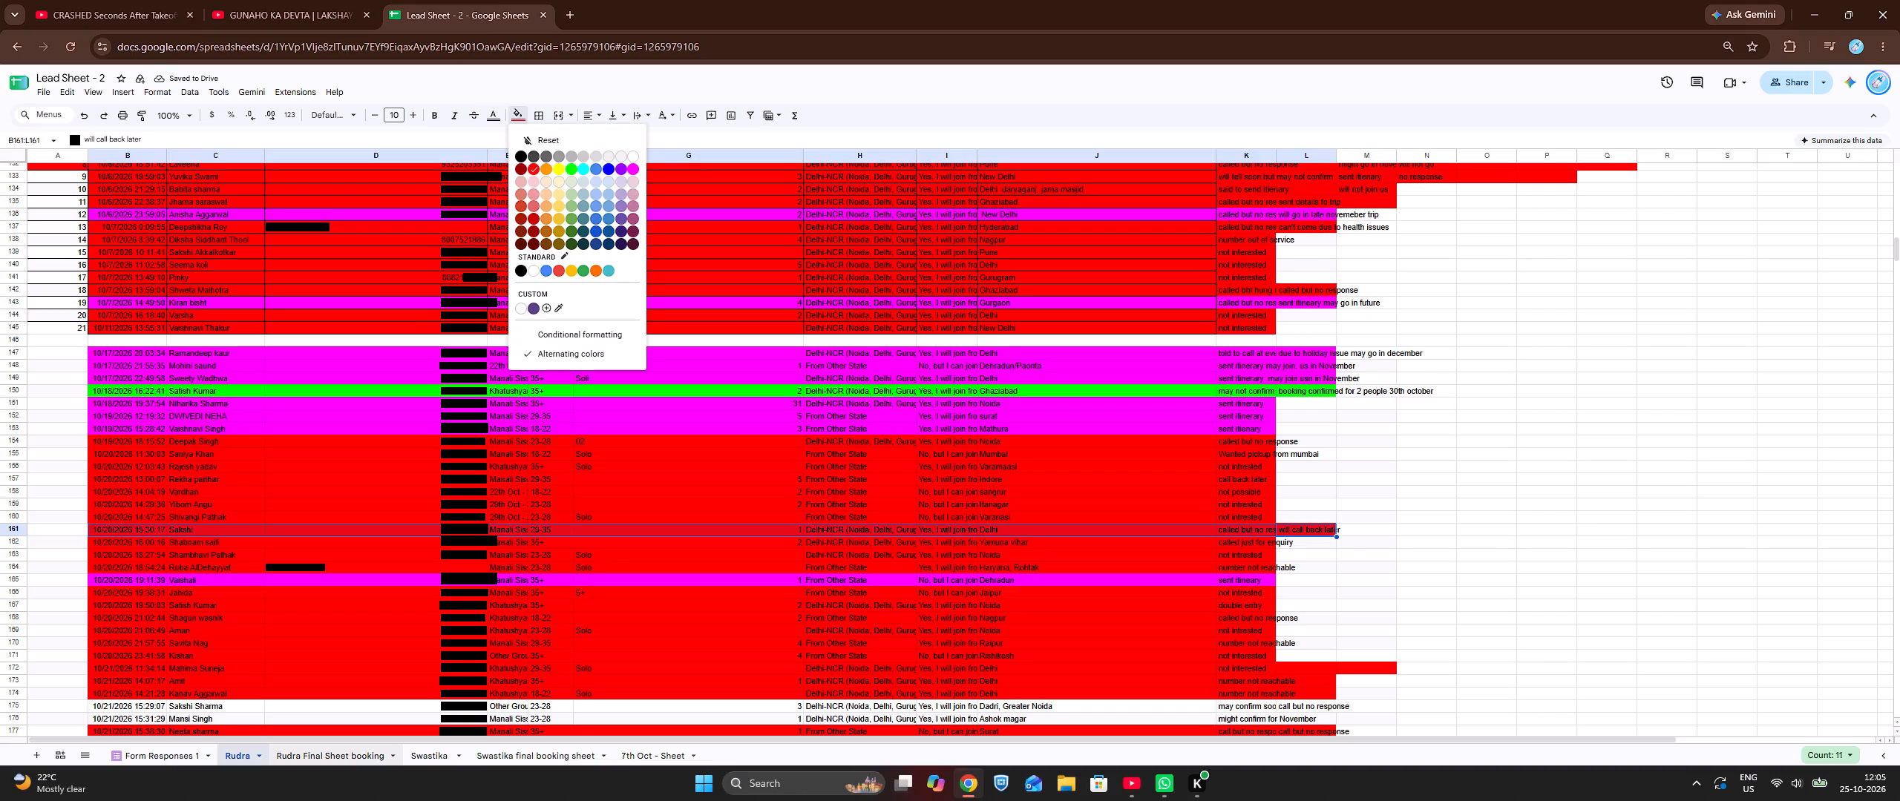
pyautogui.click(634, 166)
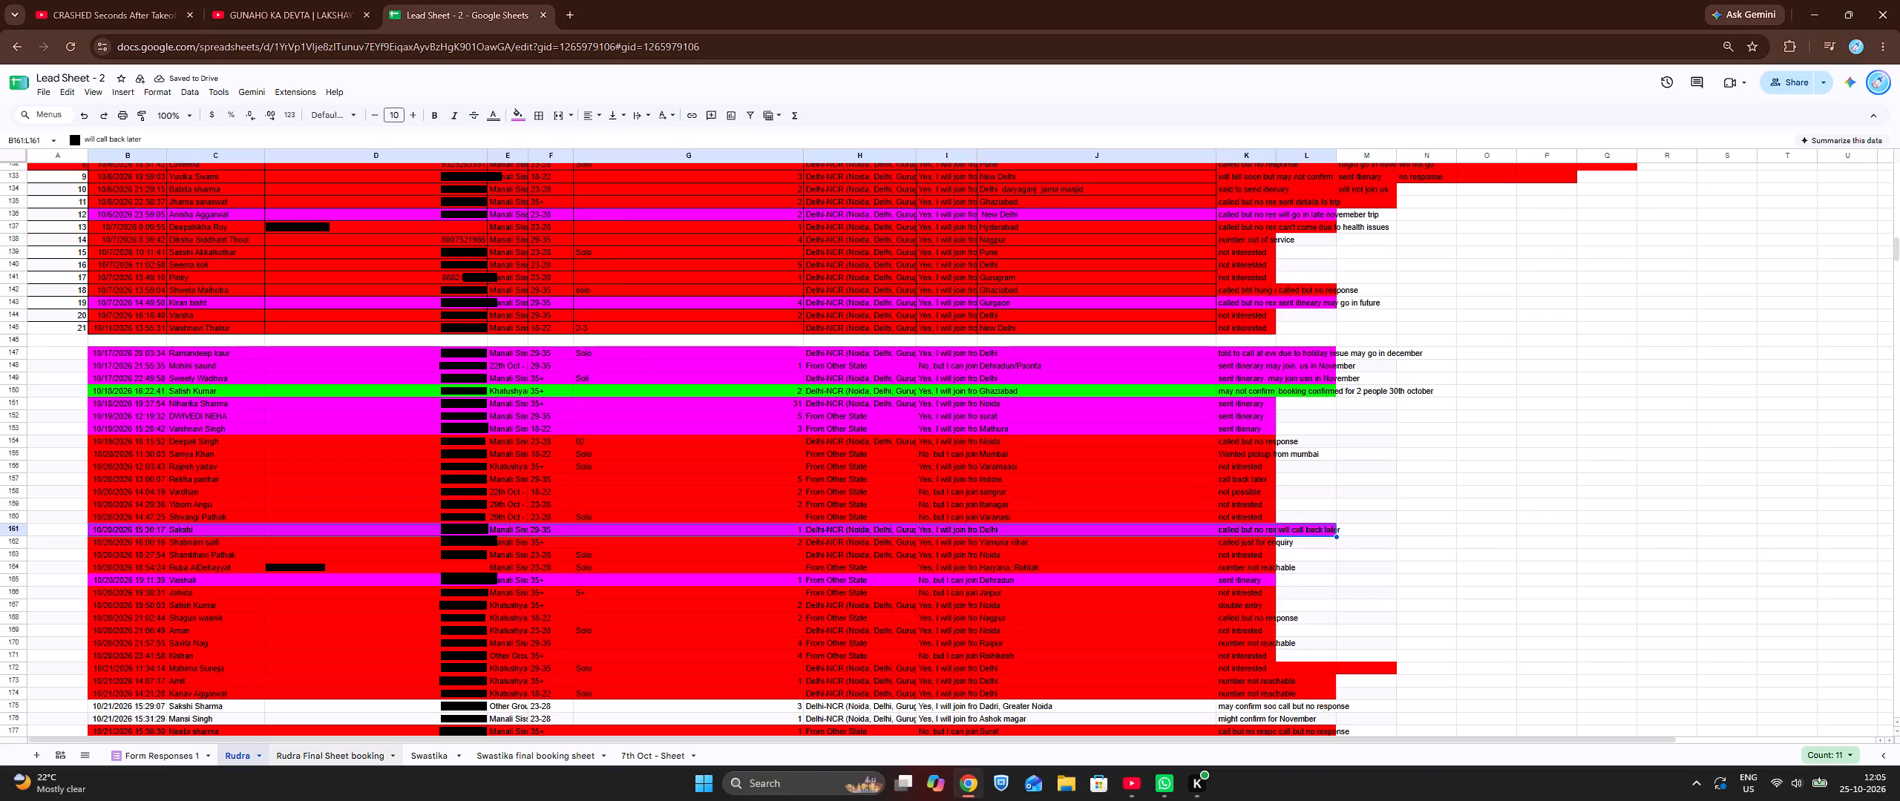
# Examine the row 153 lead's details, from the contact entry in column D across to the remarks columns.
pyautogui.click(380, 426)
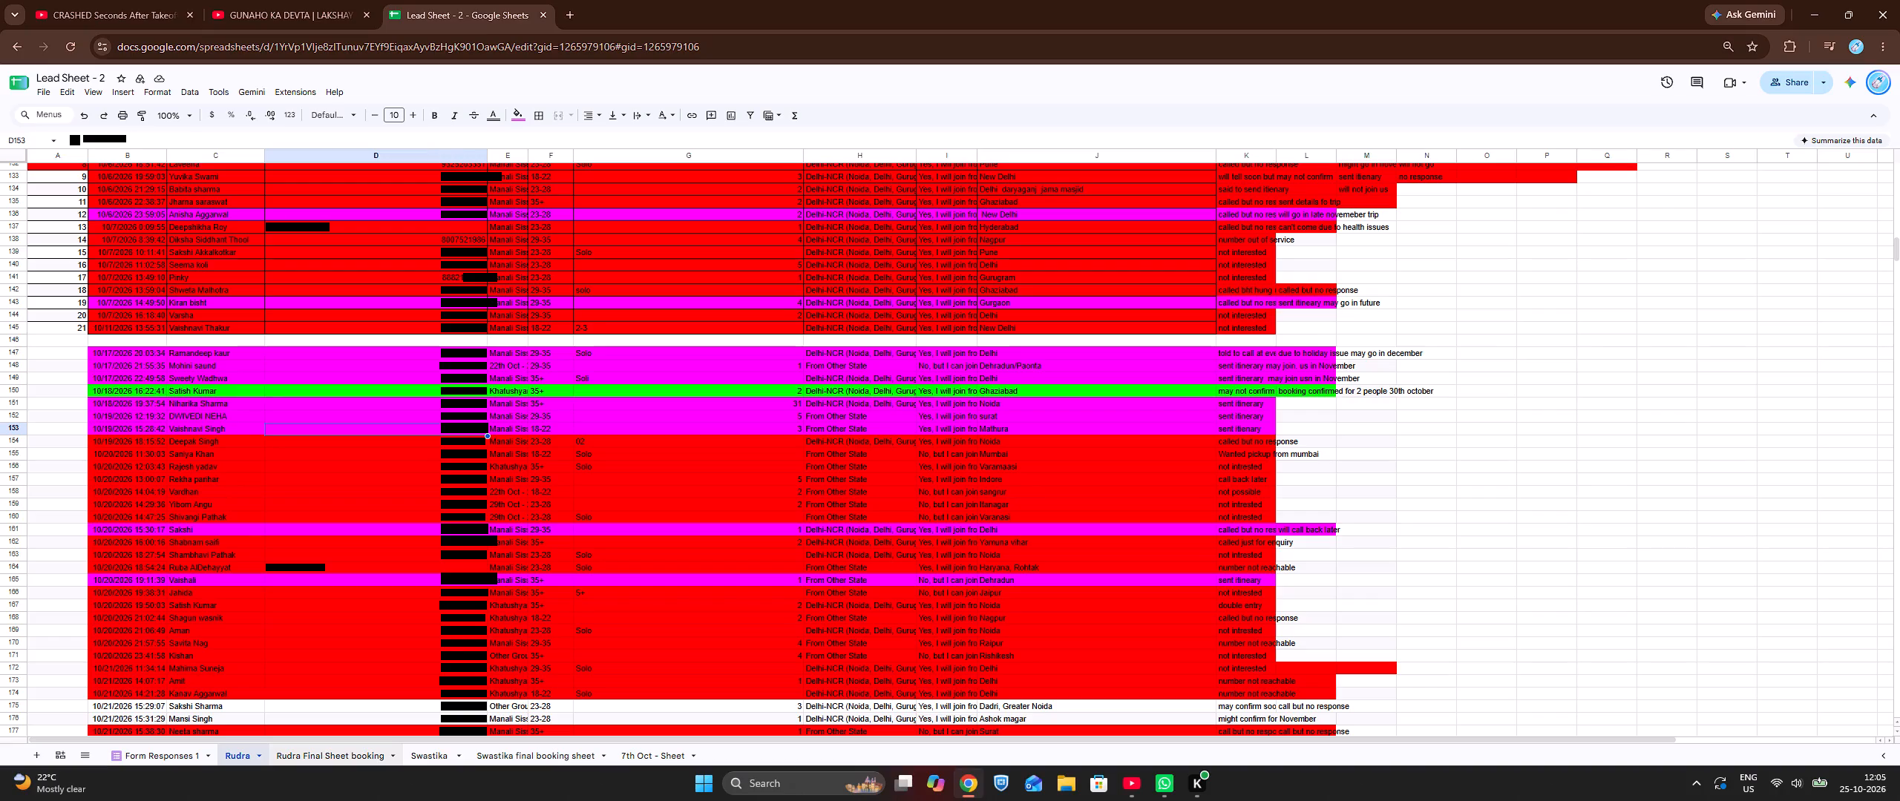
pyautogui.press('Right')
pyautogui.press('Right')
pyautogui.press('Right')
pyautogui.press('Right')
pyautogui.press('Right')
pyautogui.press('Right')
pyautogui.press('Right')
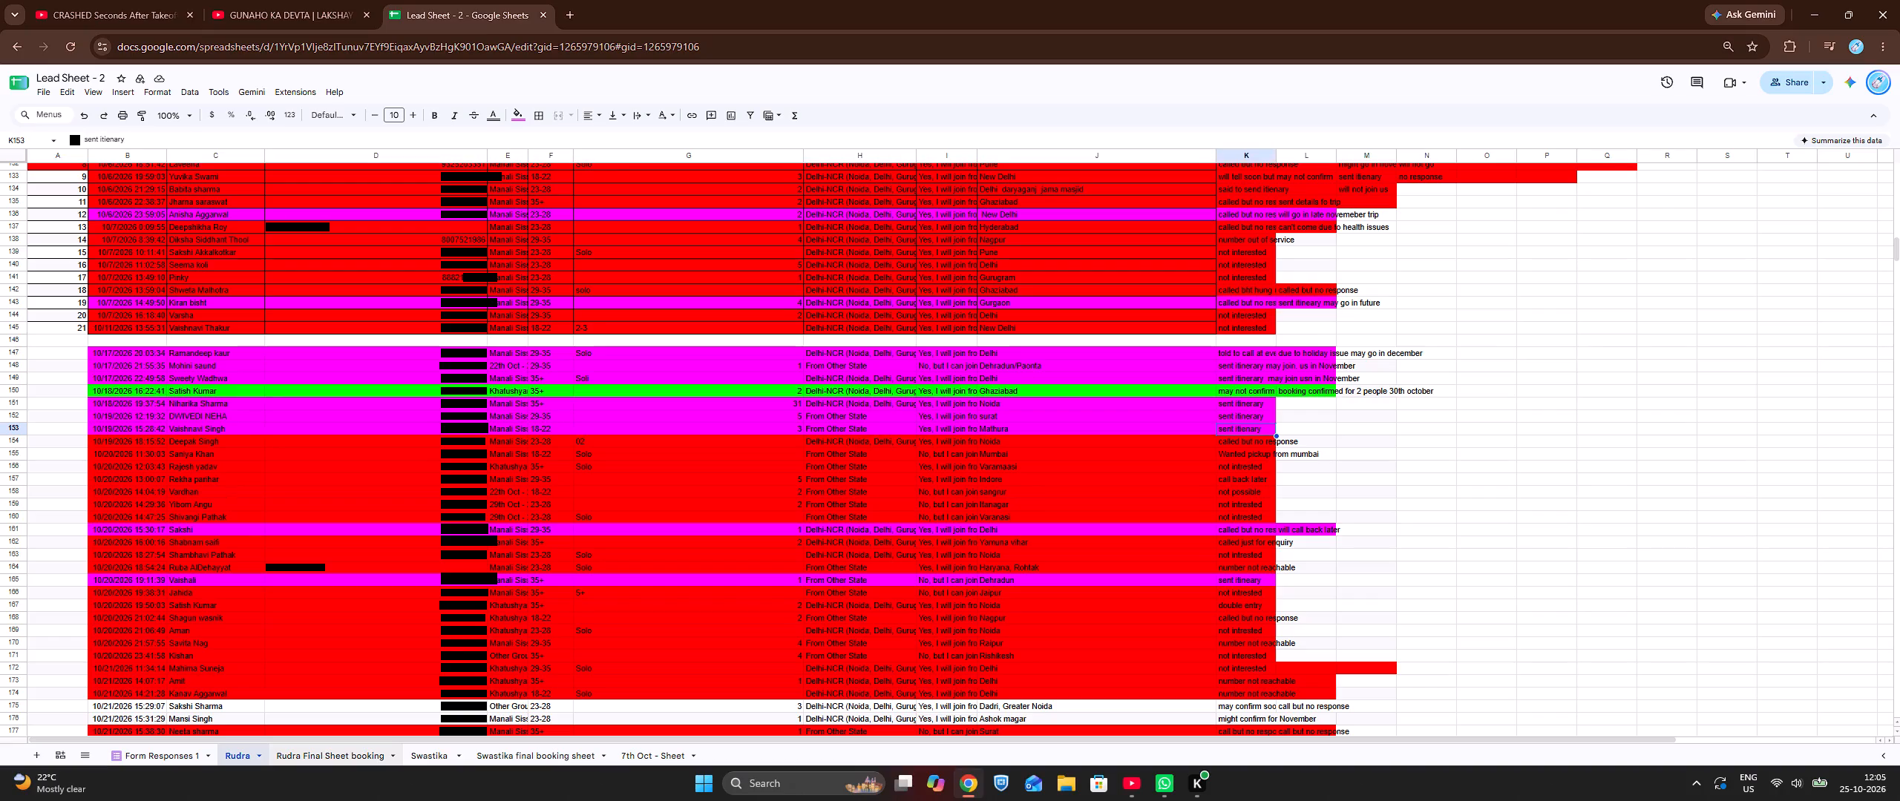
pyautogui.press('Right')
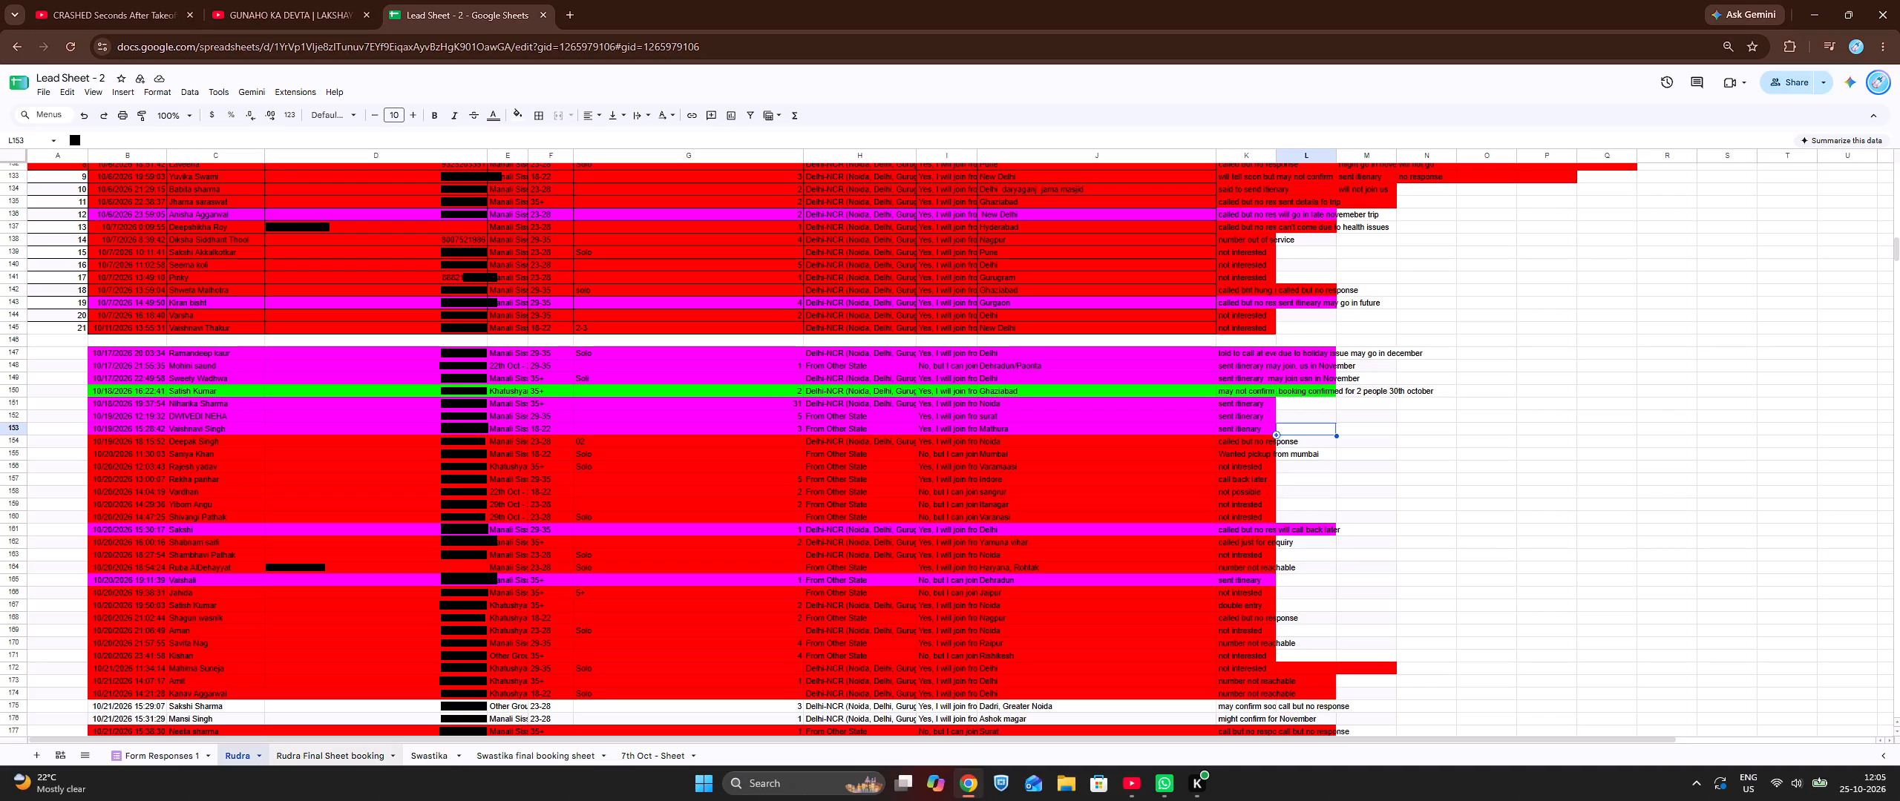
pyautogui.press('Left')
pyautogui.press('Left')
pyautogui.press('Left')
pyautogui.press('Left')
pyautogui.press('Left')
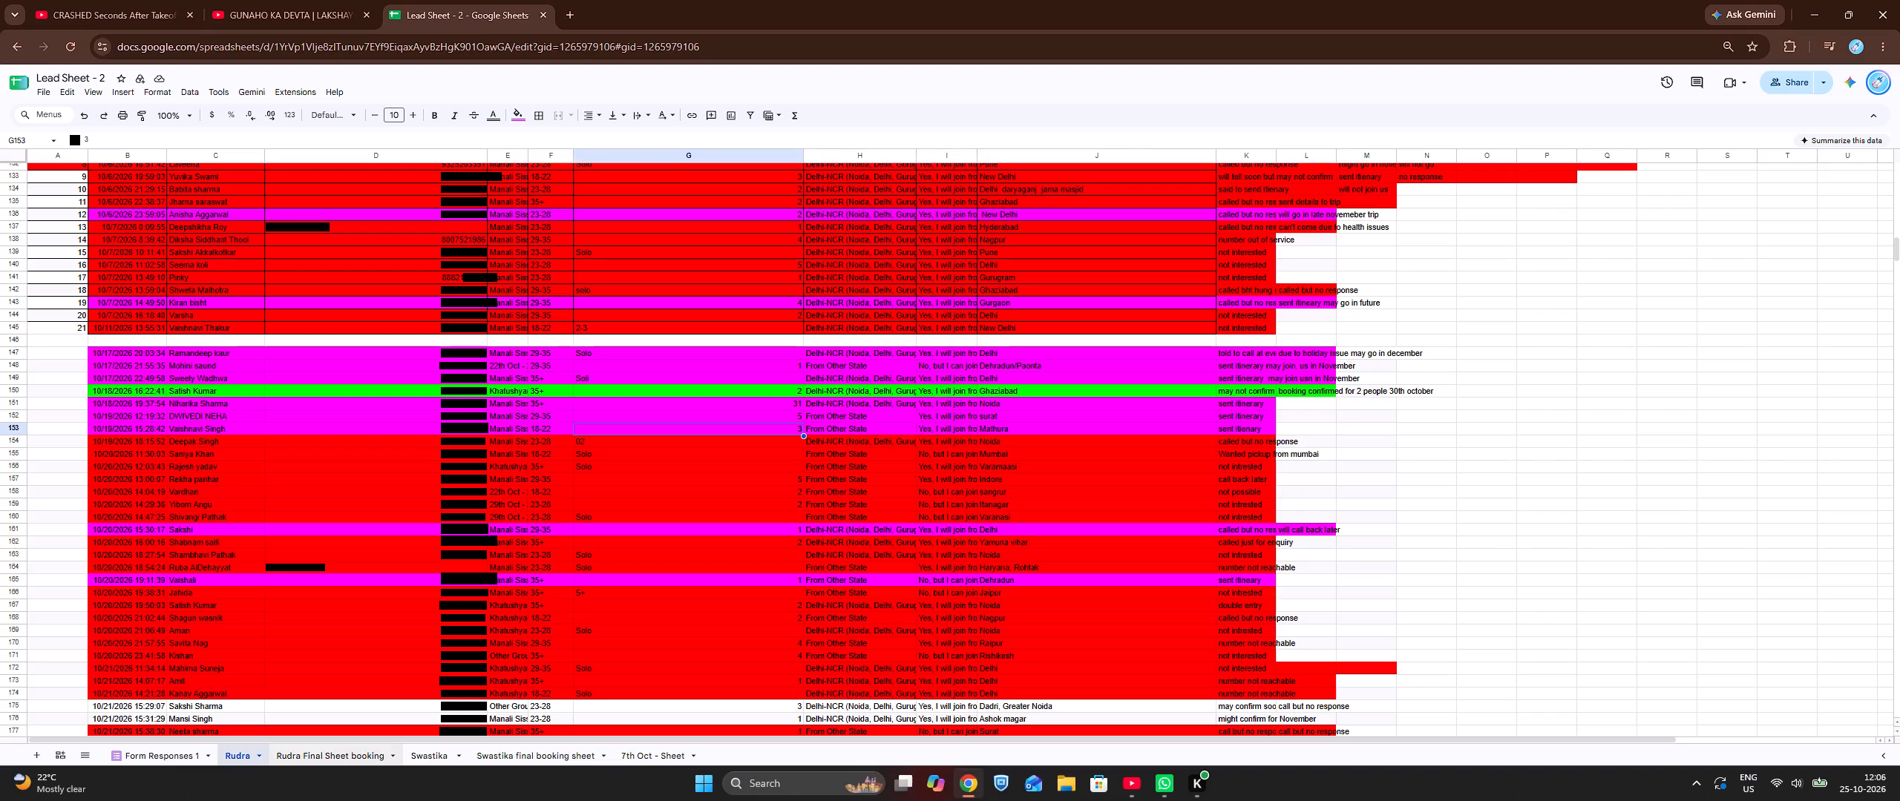
pyautogui.press('Left')
pyautogui.press('Left')
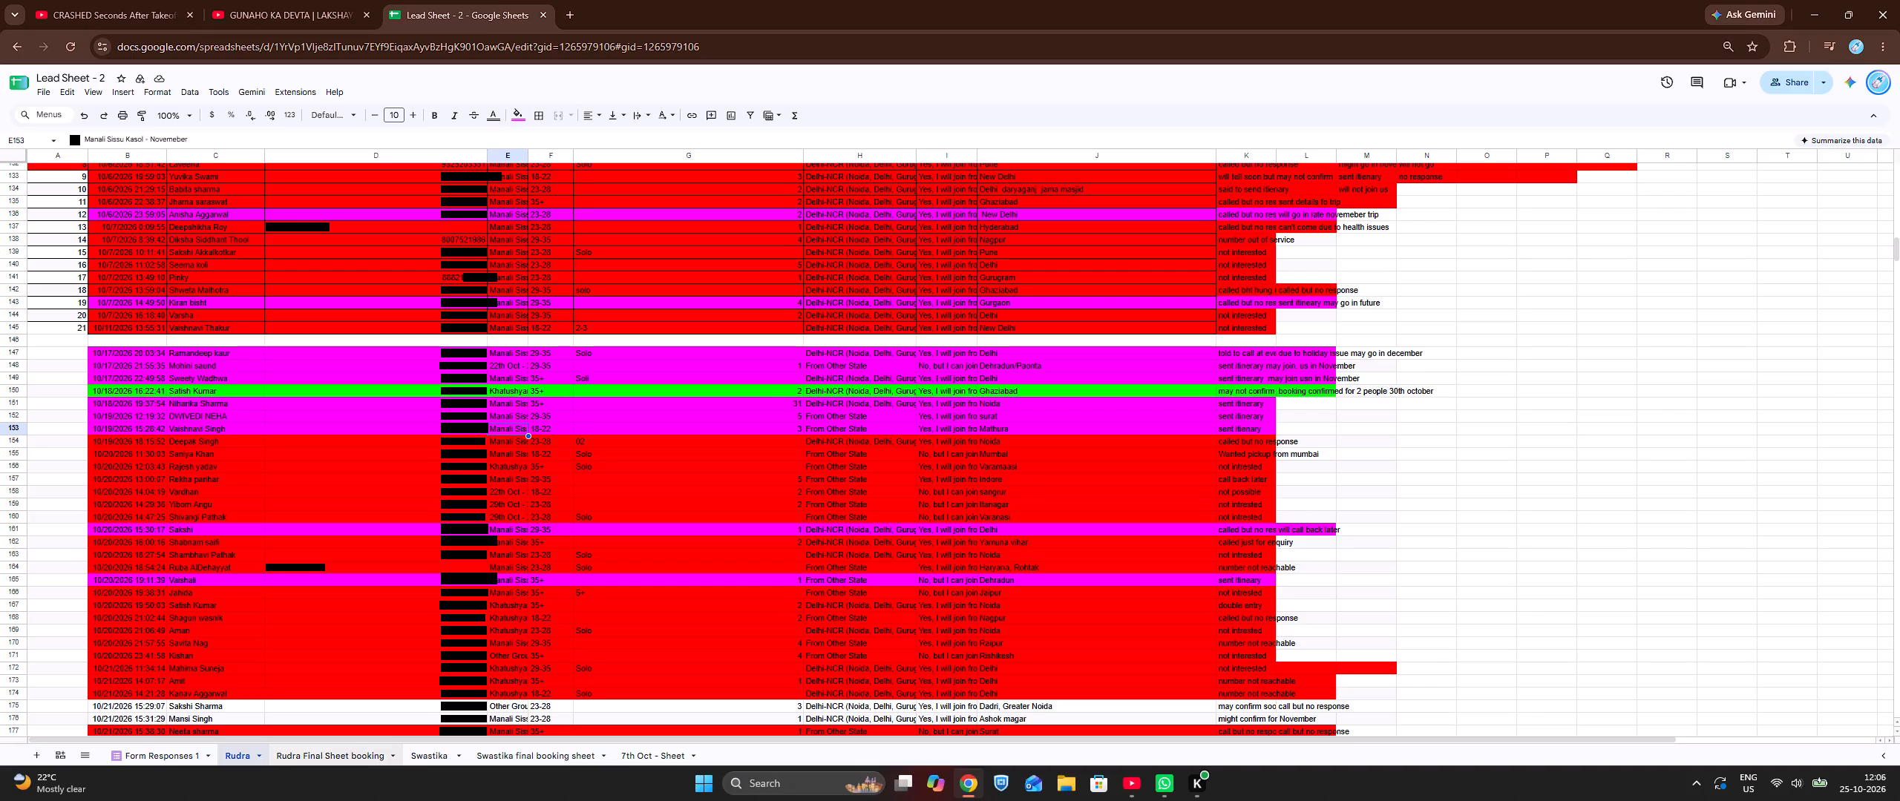
pyautogui.press('Left')
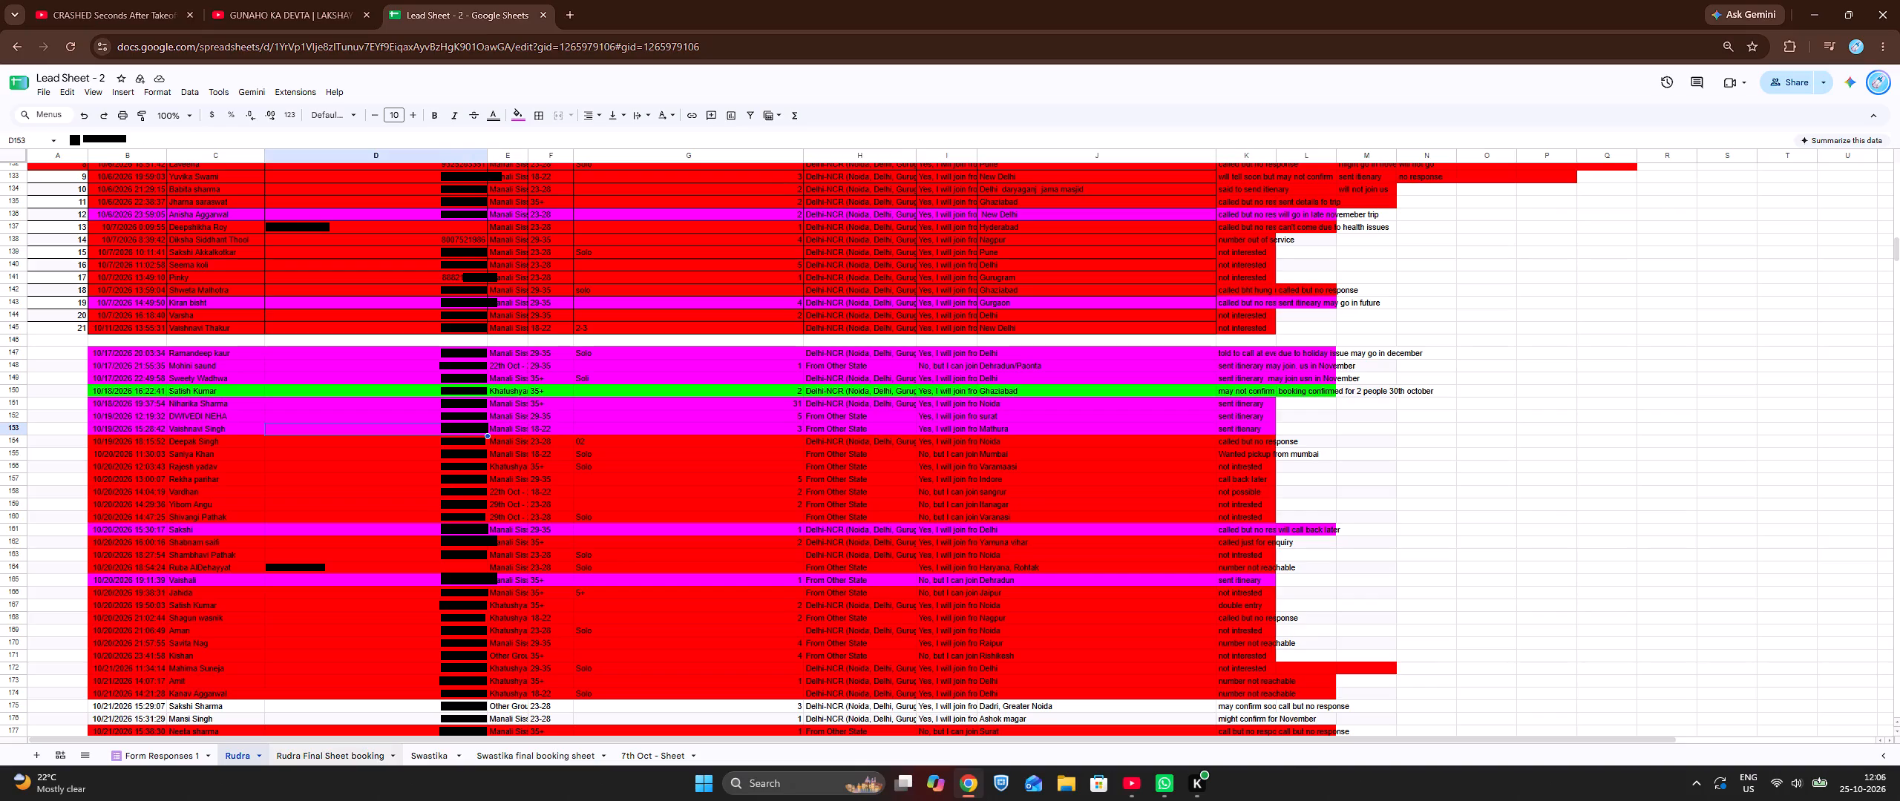
pyautogui.press('Right')
pyautogui.press('Right')
pyautogui.press('Right')
pyautogui.press('Right')
pyautogui.press('Right')
pyautogui.press('Right')
pyautogui.press('Right')
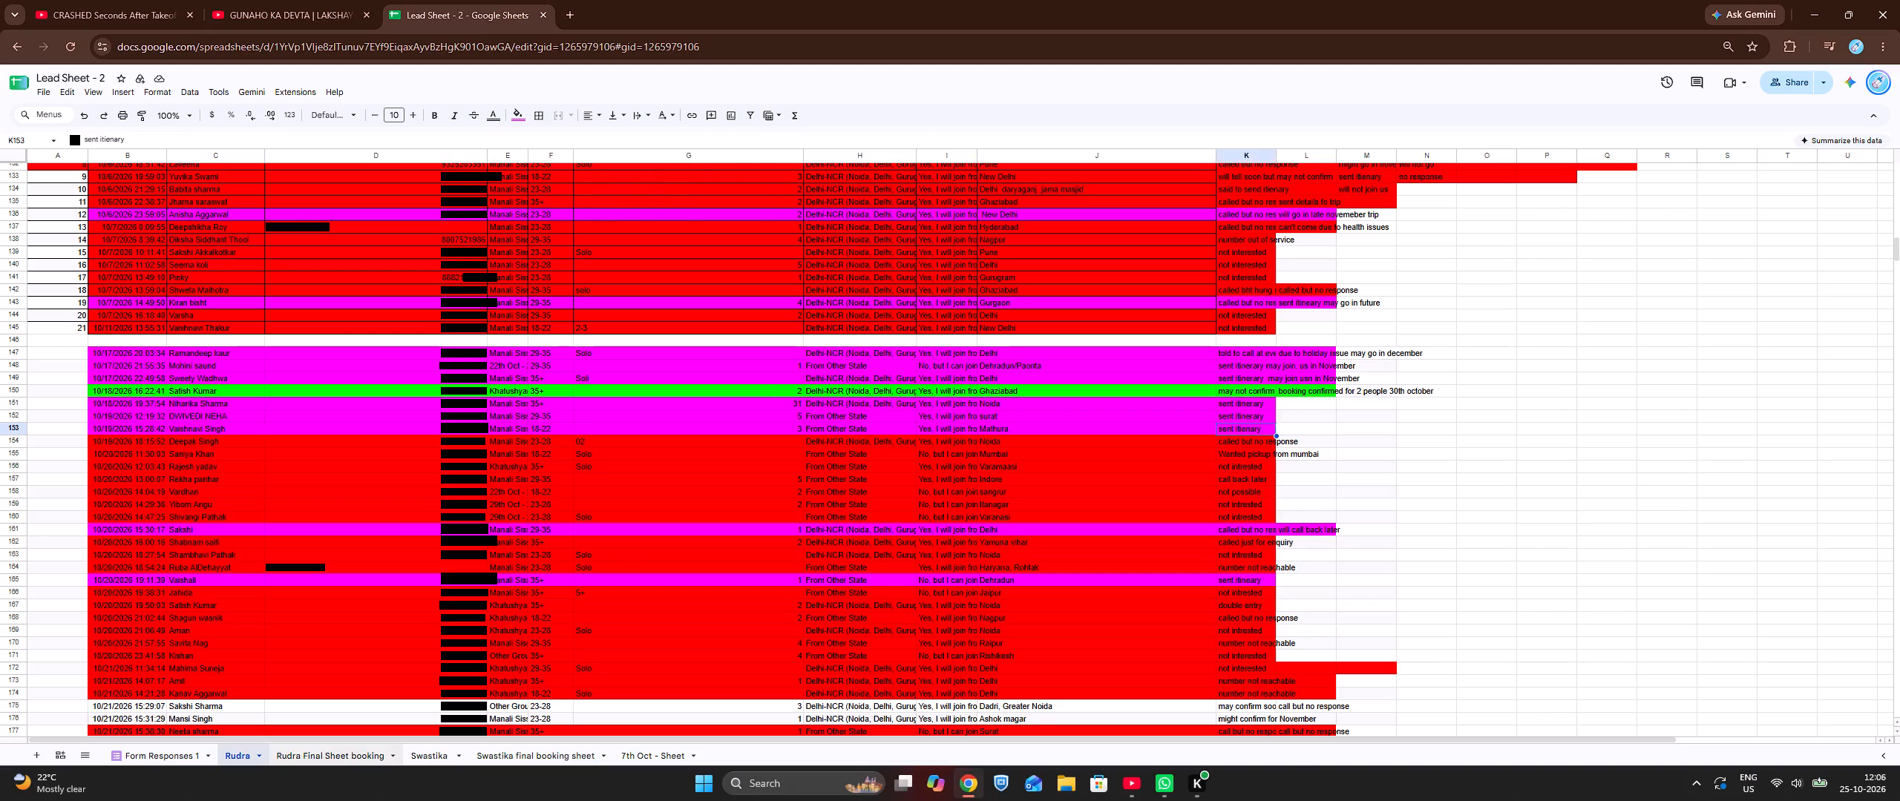
pyautogui.press('Right')
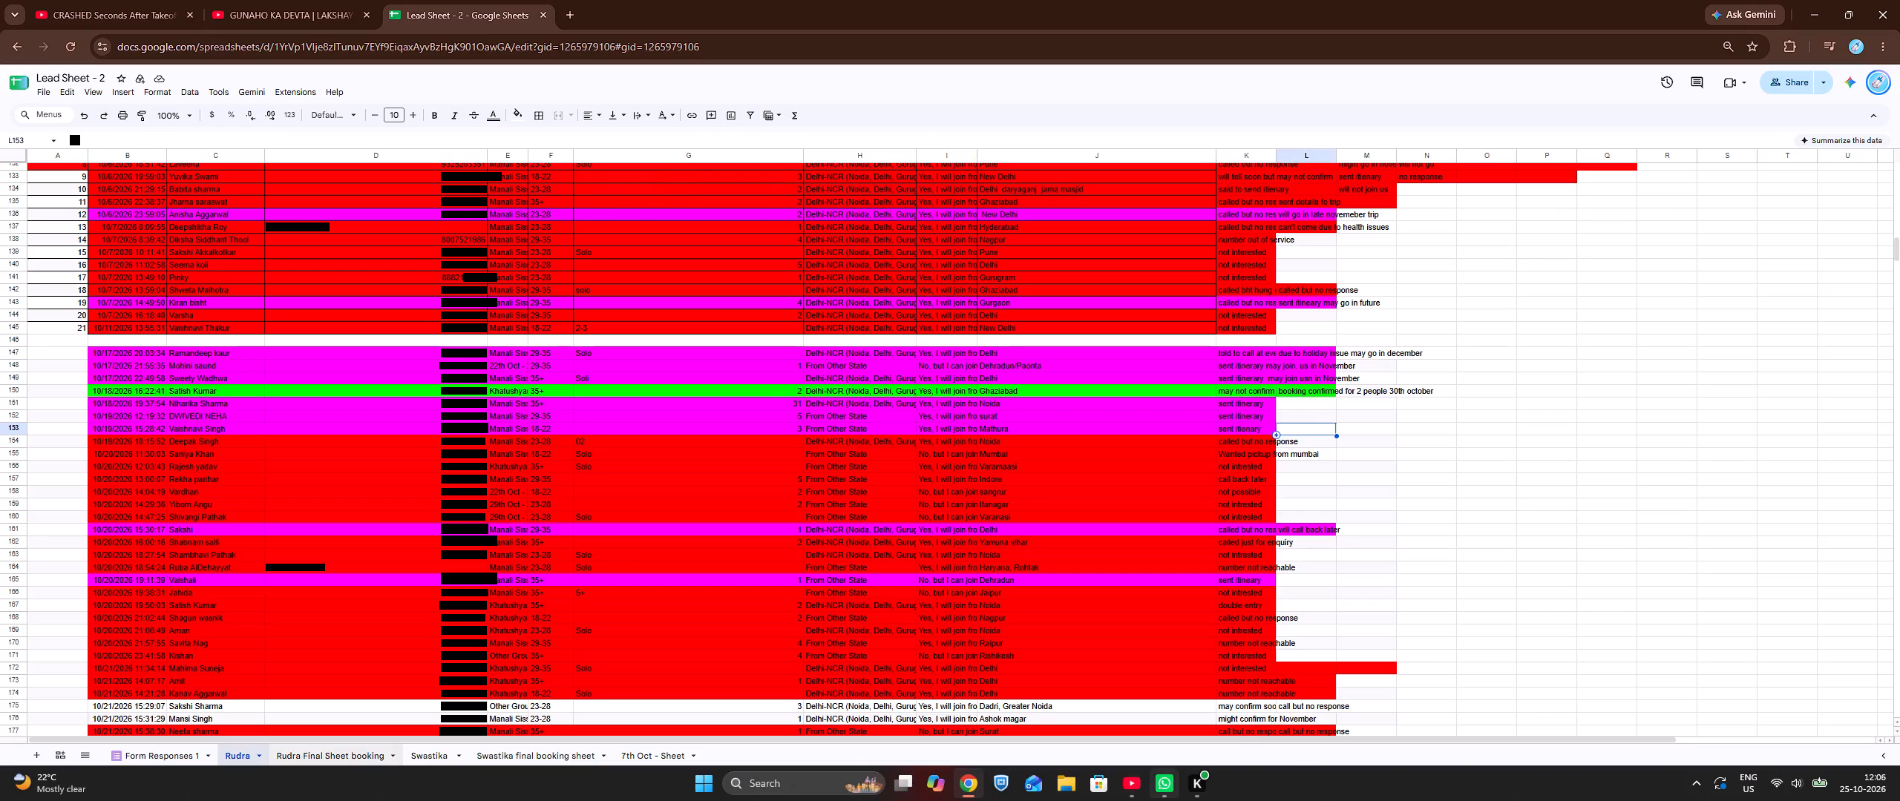
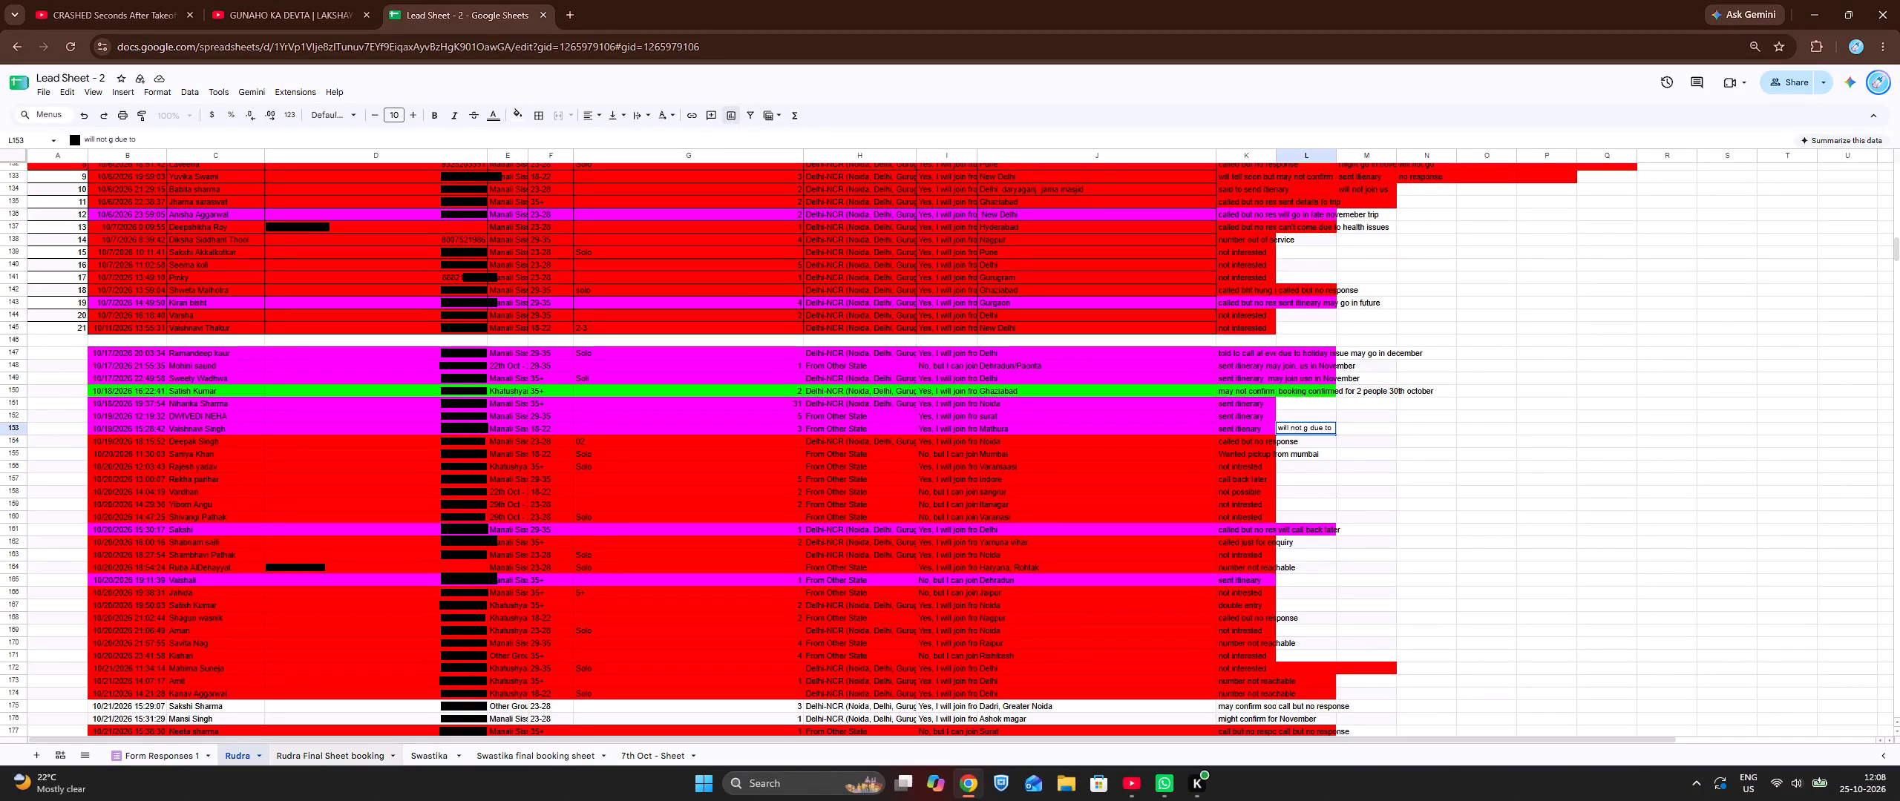
# Complete the remark in cell L153 so it reads "will not g due to exams may look forward to 12th nov".
pyautogui.write('exa,s')
pyautogui.press('BackSpace')
pyautogui.press('BackSpace')
pyautogui.write('ms')
pyautogui.press('space')
pyautogui.write('may')
pyautogui.press('space')
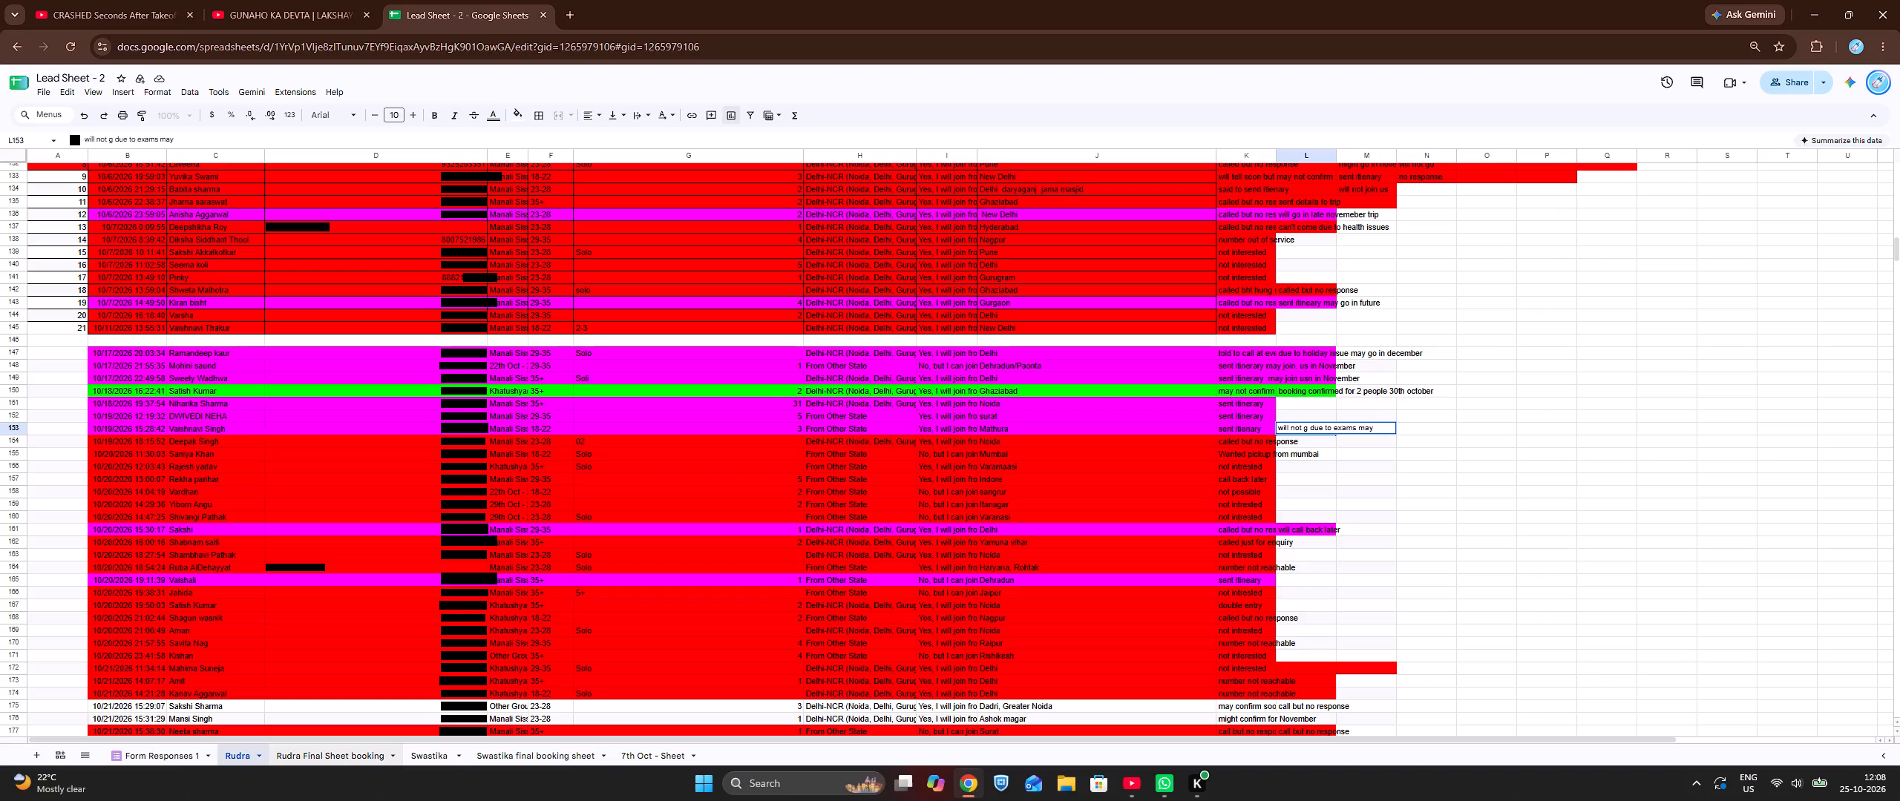
pyautogui.write('look forward to 13')
pyautogui.press('BackSpace')
pyautogui.write('2h')
pyautogui.press('BackSpace')
pyautogui.write('th nov')
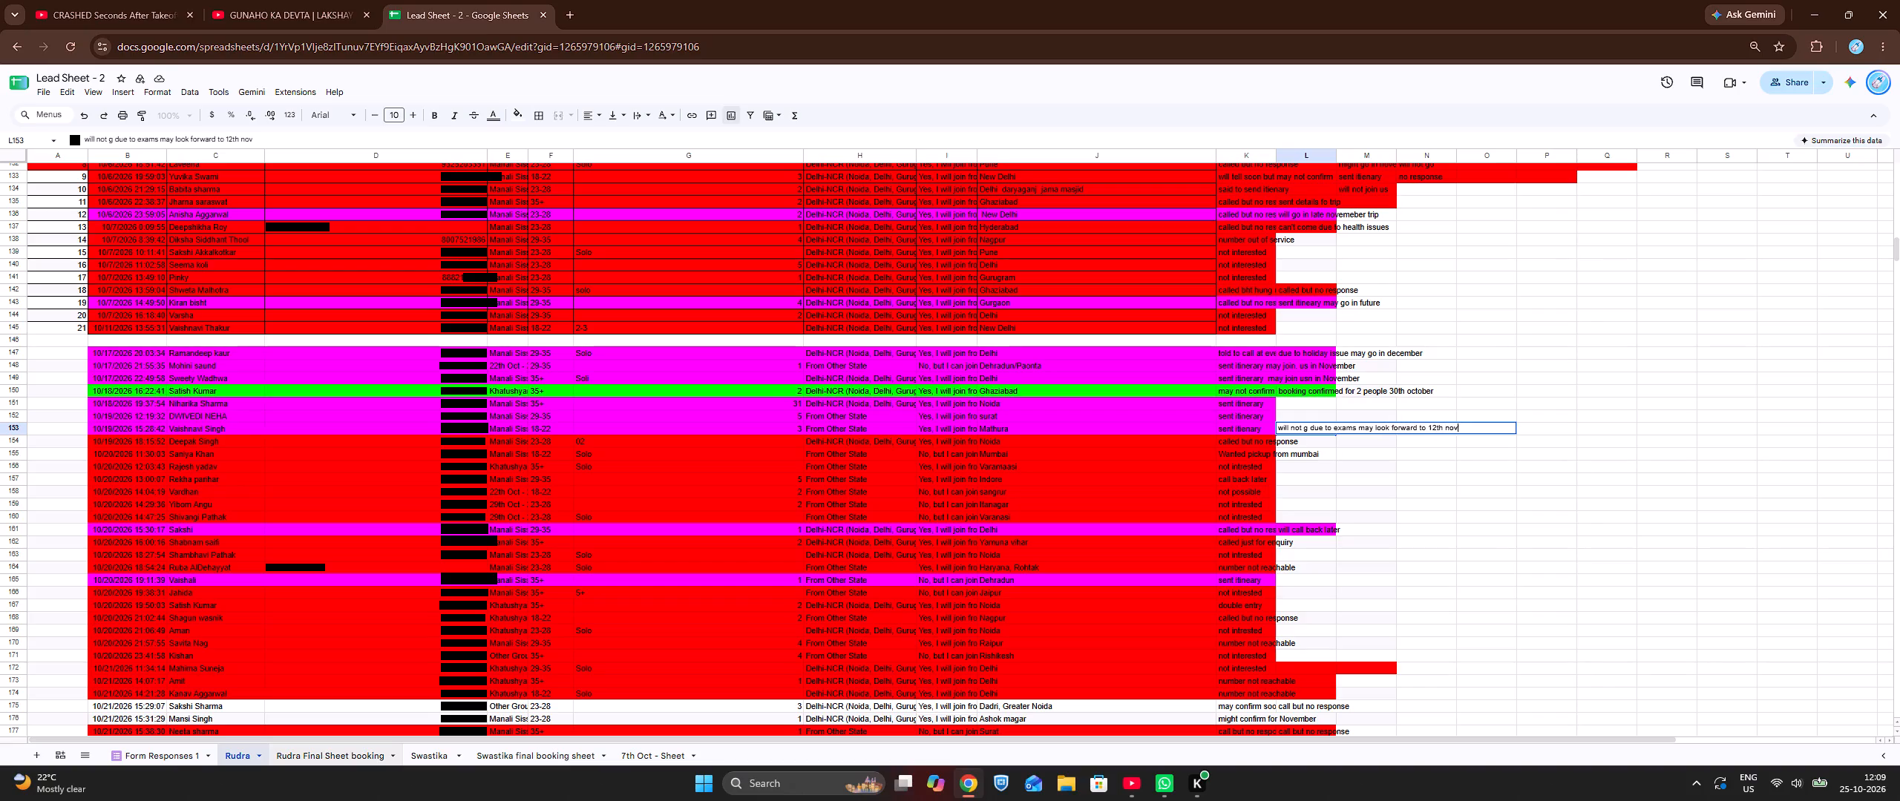
pyautogui.press('Up')
# Examine the row 152 lead's details, from the contact entry across to the empty remark cell in column L.
pyautogui.press('Left')
pyautogui.press('Left')
pyautogui.press('Left')
pyautogui.press('Left')
pyautogui.press('Left')
pyautogui.press('Left')
pyautogui.press('Left')
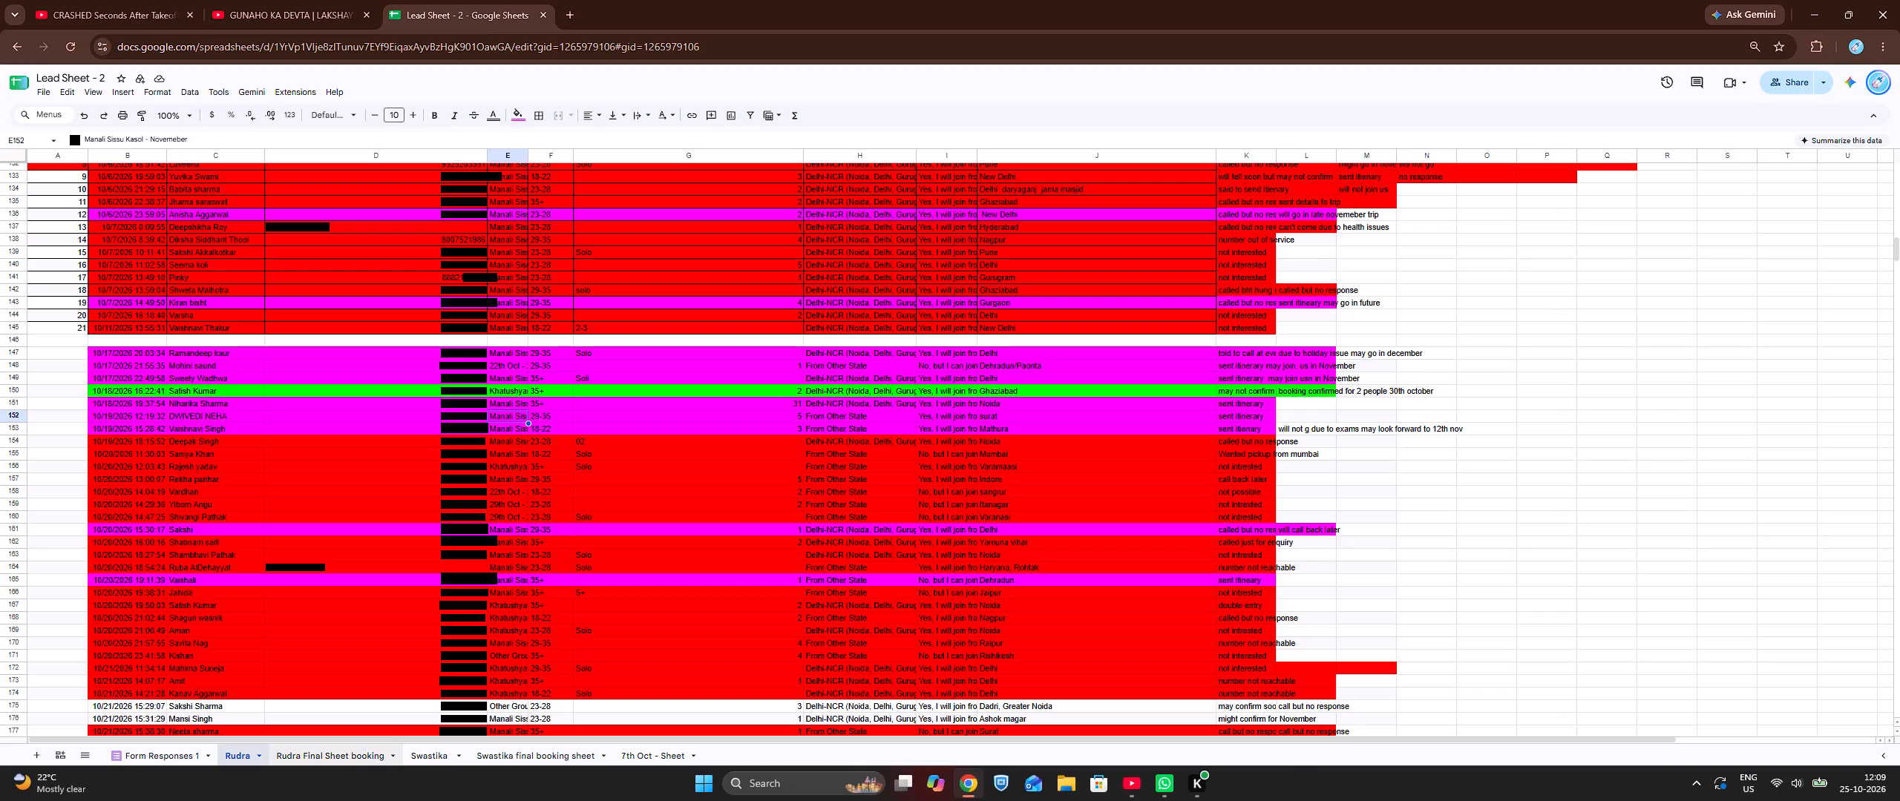
pyautogui.press('Left')
pyautogui.press('Left')
pyautogui.press('Right')
pyautogui.press('Right')
pyautogui.press('Right')
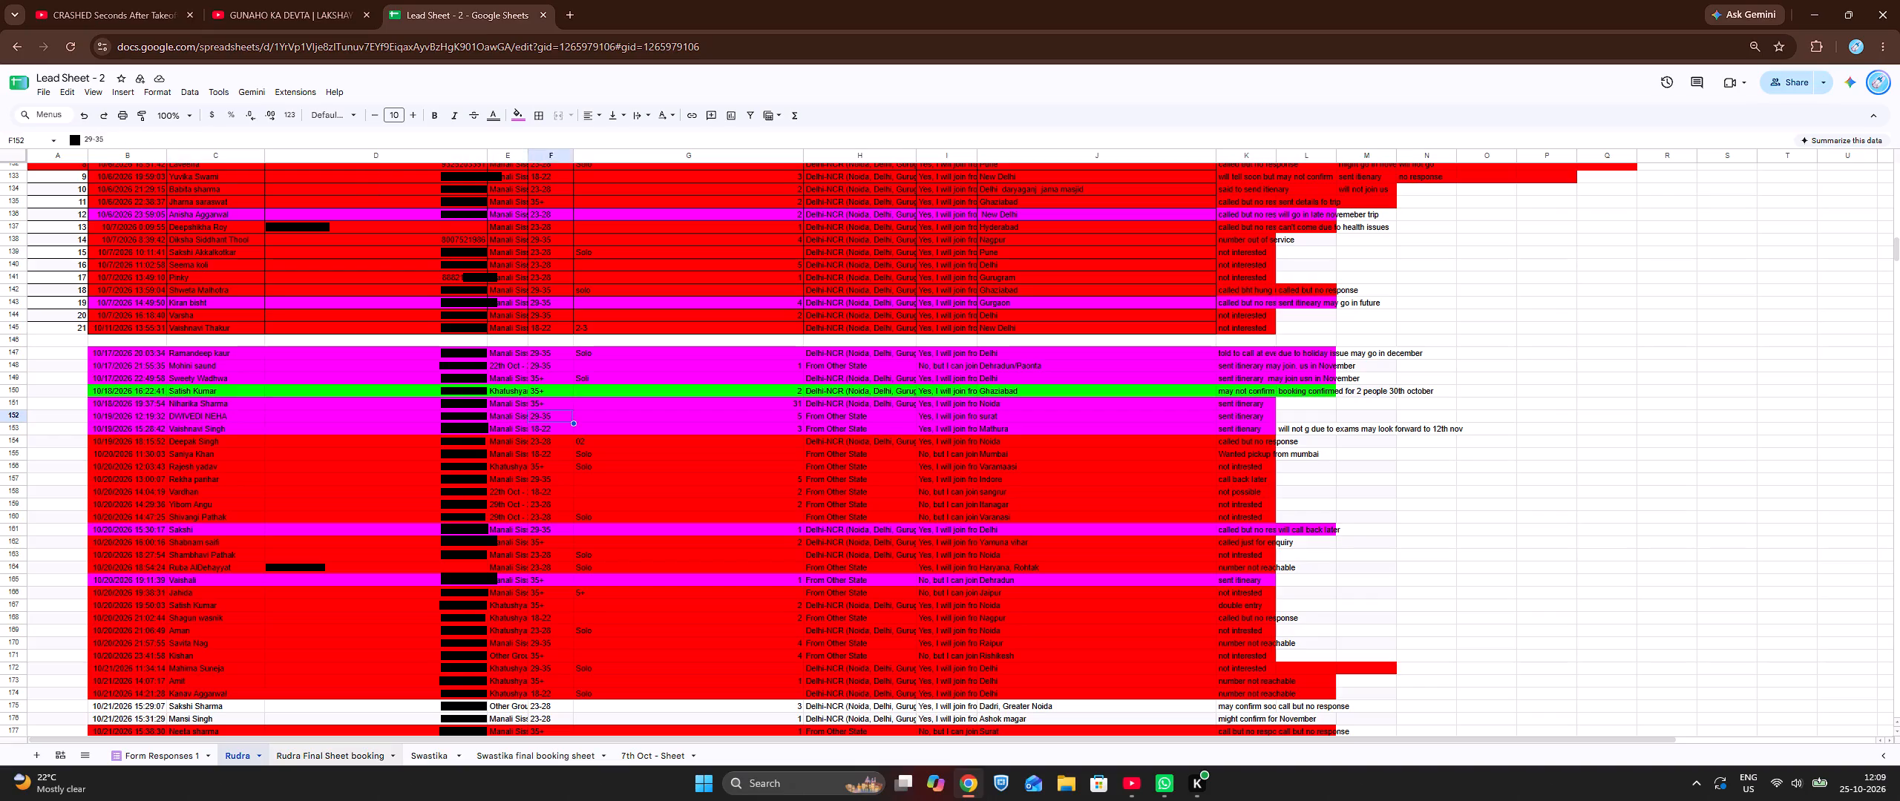
pyautogui.press('Right')
pyautogui.press('Right')
pyautogui.press('Right')
pyautogui.press('Right')
pyautogui.press('Right')
pyautogui.press('Right')
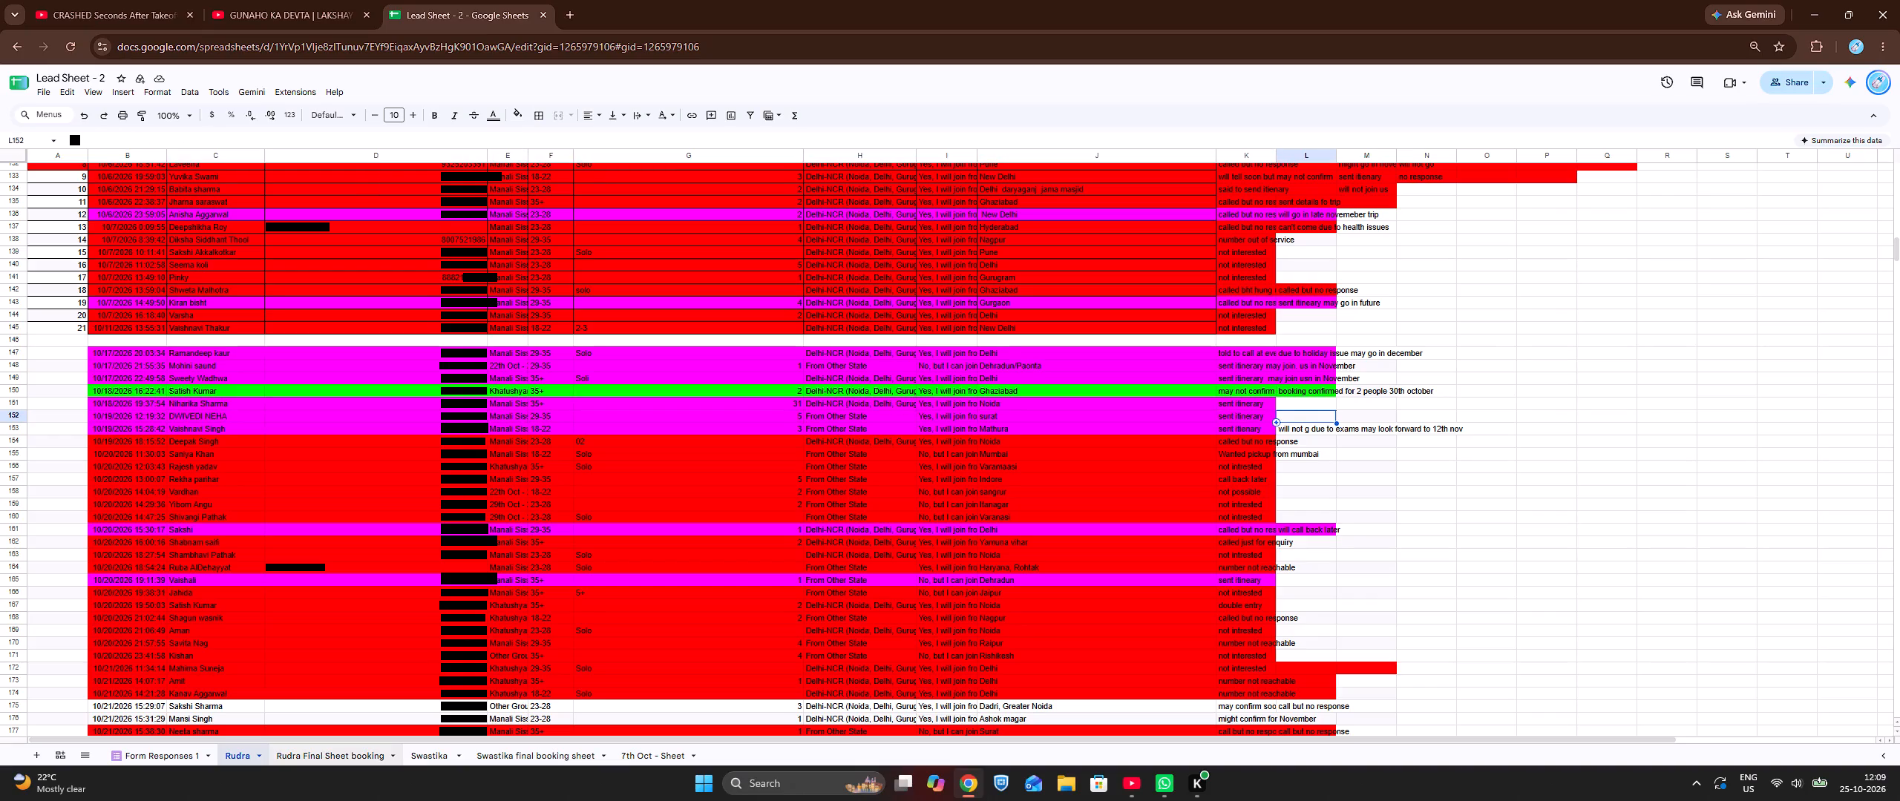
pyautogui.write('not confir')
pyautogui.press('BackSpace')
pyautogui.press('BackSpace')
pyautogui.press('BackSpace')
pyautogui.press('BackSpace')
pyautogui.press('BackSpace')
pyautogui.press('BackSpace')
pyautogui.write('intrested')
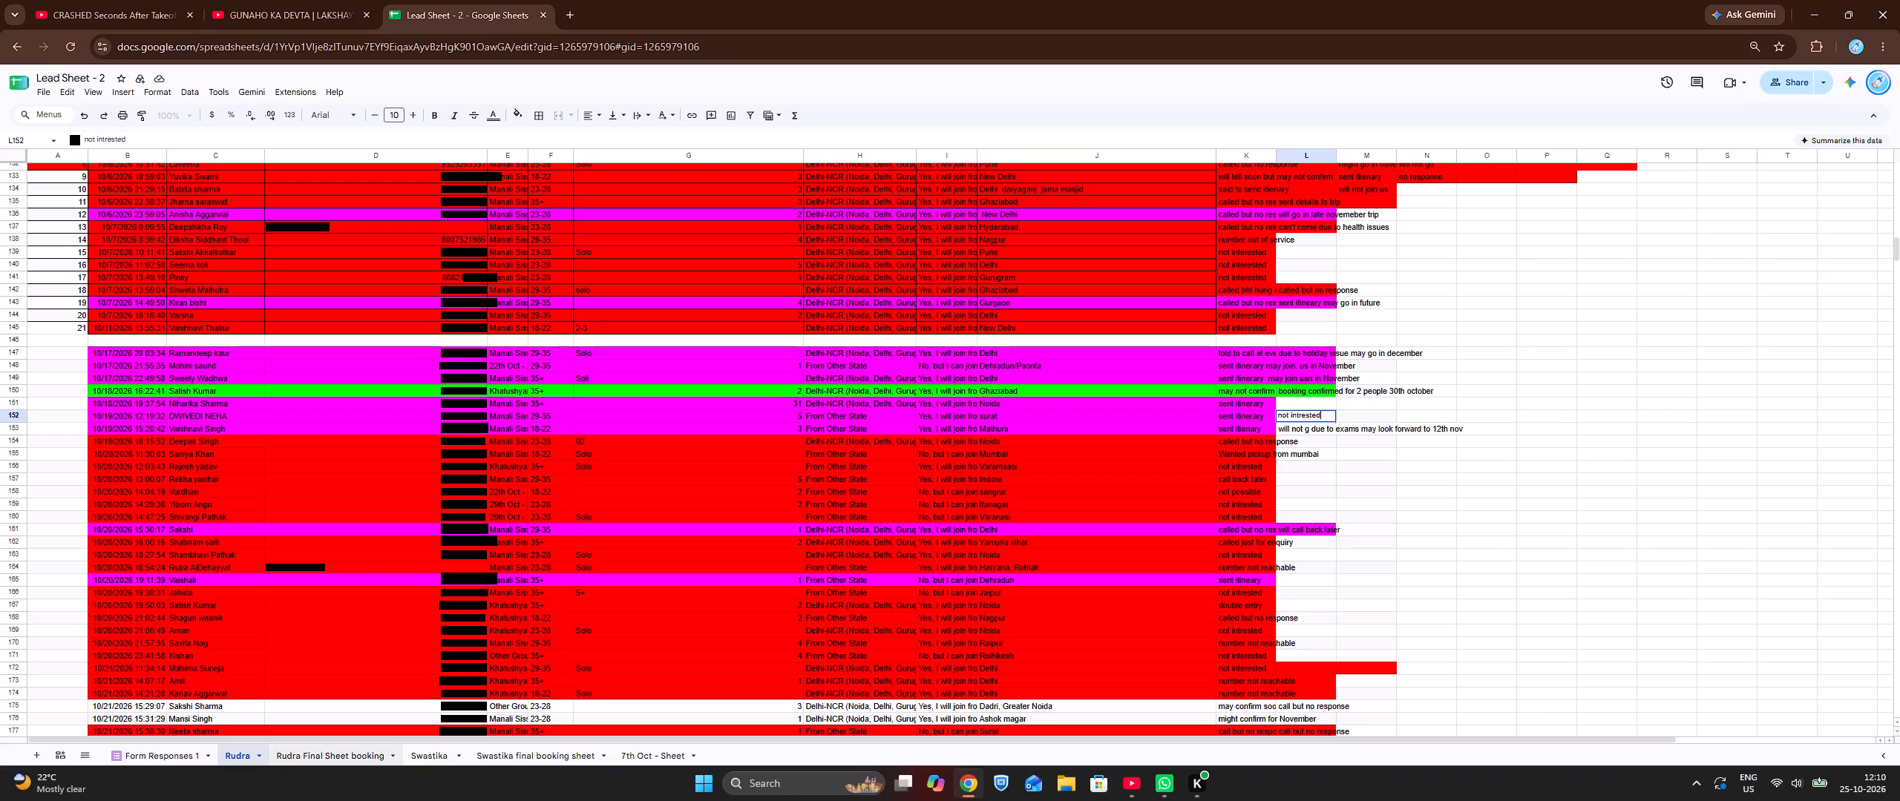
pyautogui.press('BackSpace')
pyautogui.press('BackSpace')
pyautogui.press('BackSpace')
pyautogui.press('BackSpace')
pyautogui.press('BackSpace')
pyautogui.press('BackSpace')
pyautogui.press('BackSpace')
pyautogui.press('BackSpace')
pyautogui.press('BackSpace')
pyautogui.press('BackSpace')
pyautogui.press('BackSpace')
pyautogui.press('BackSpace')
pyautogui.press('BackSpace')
# Enter the remark "call at 2PM" in cell L152.
pyautogui.write('call at 2PM')
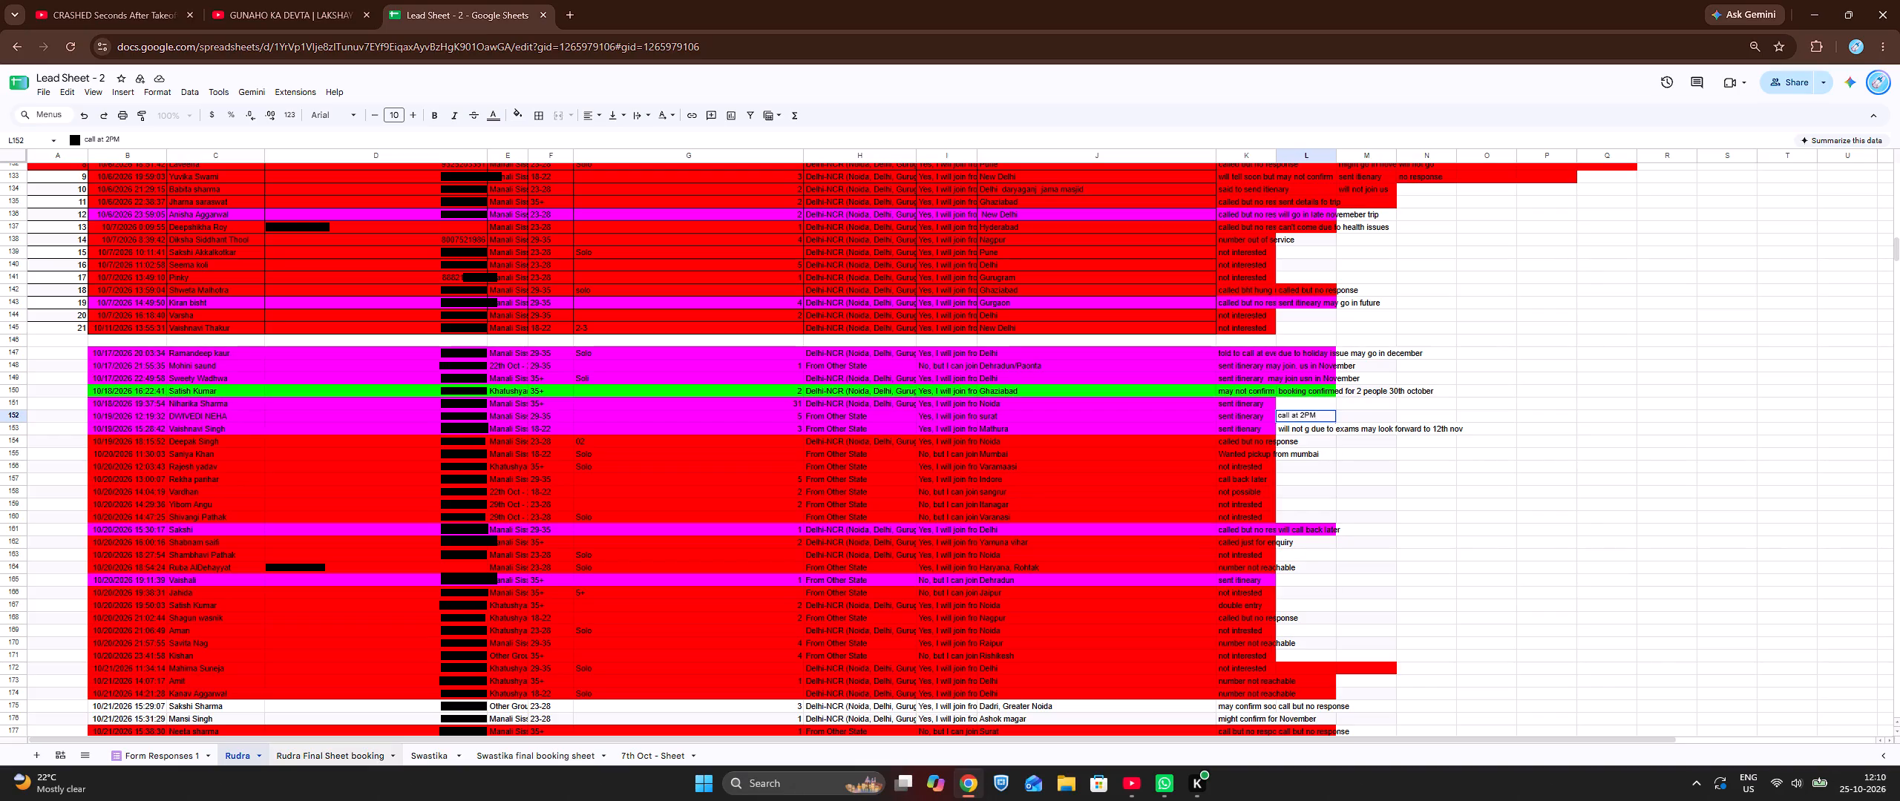
pyautogui.click(1859, 789)
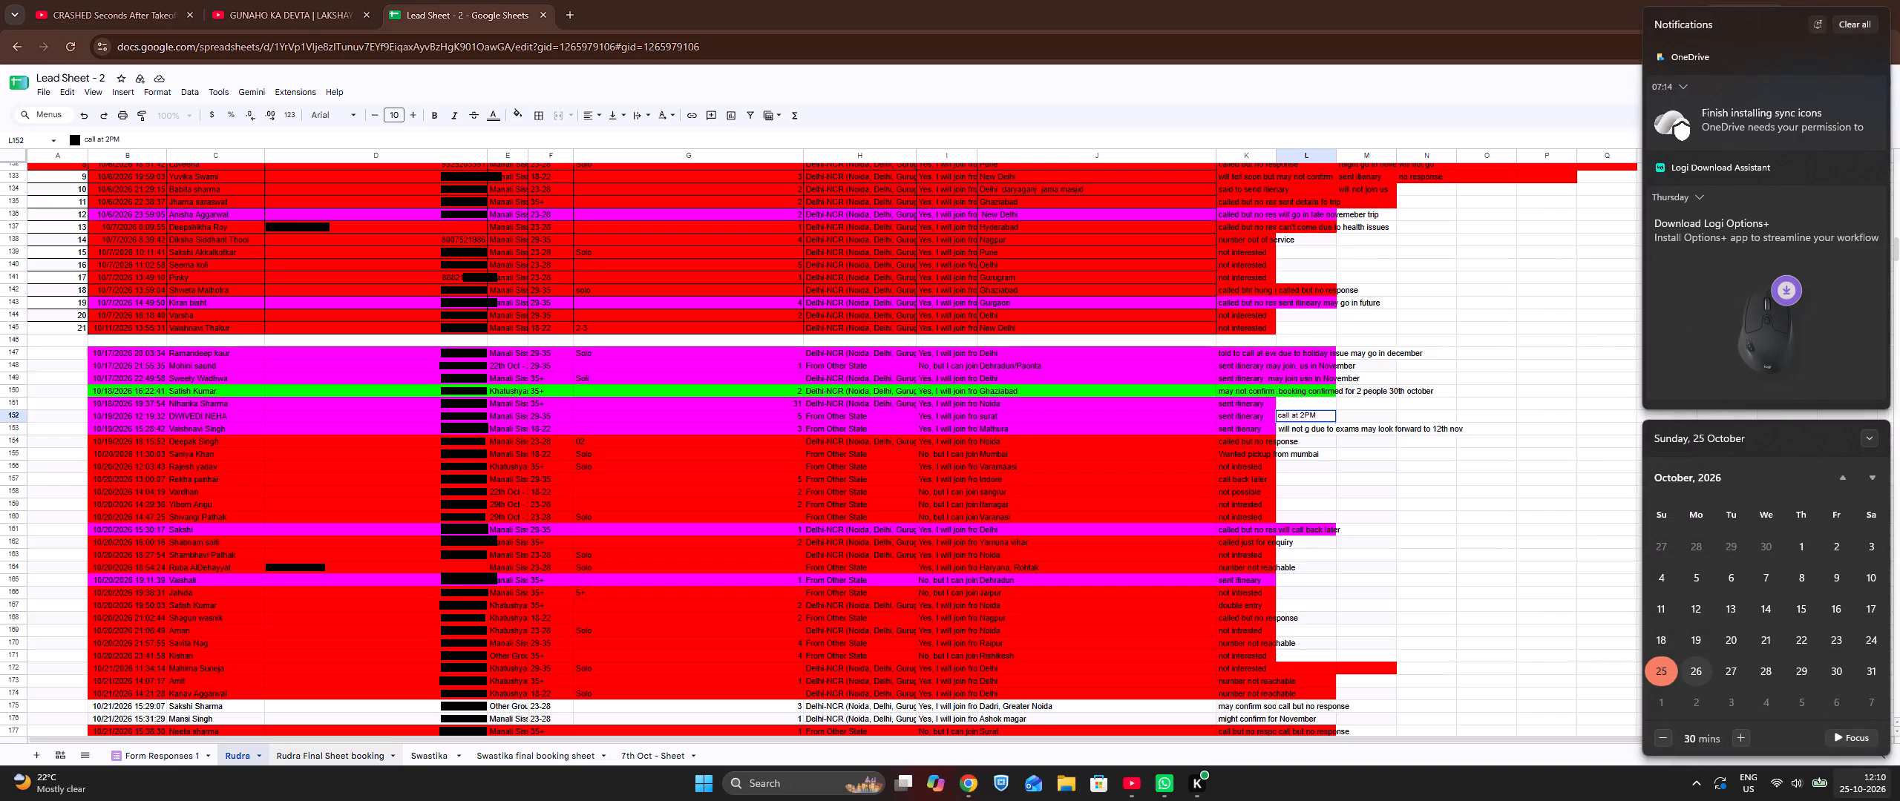
# Fill row 152 with cyan from column B through the new remark in column L.
pyautogui.keyDown('shift'); pyautogui.click(97, 416); pyautogui.keyUp('shift')
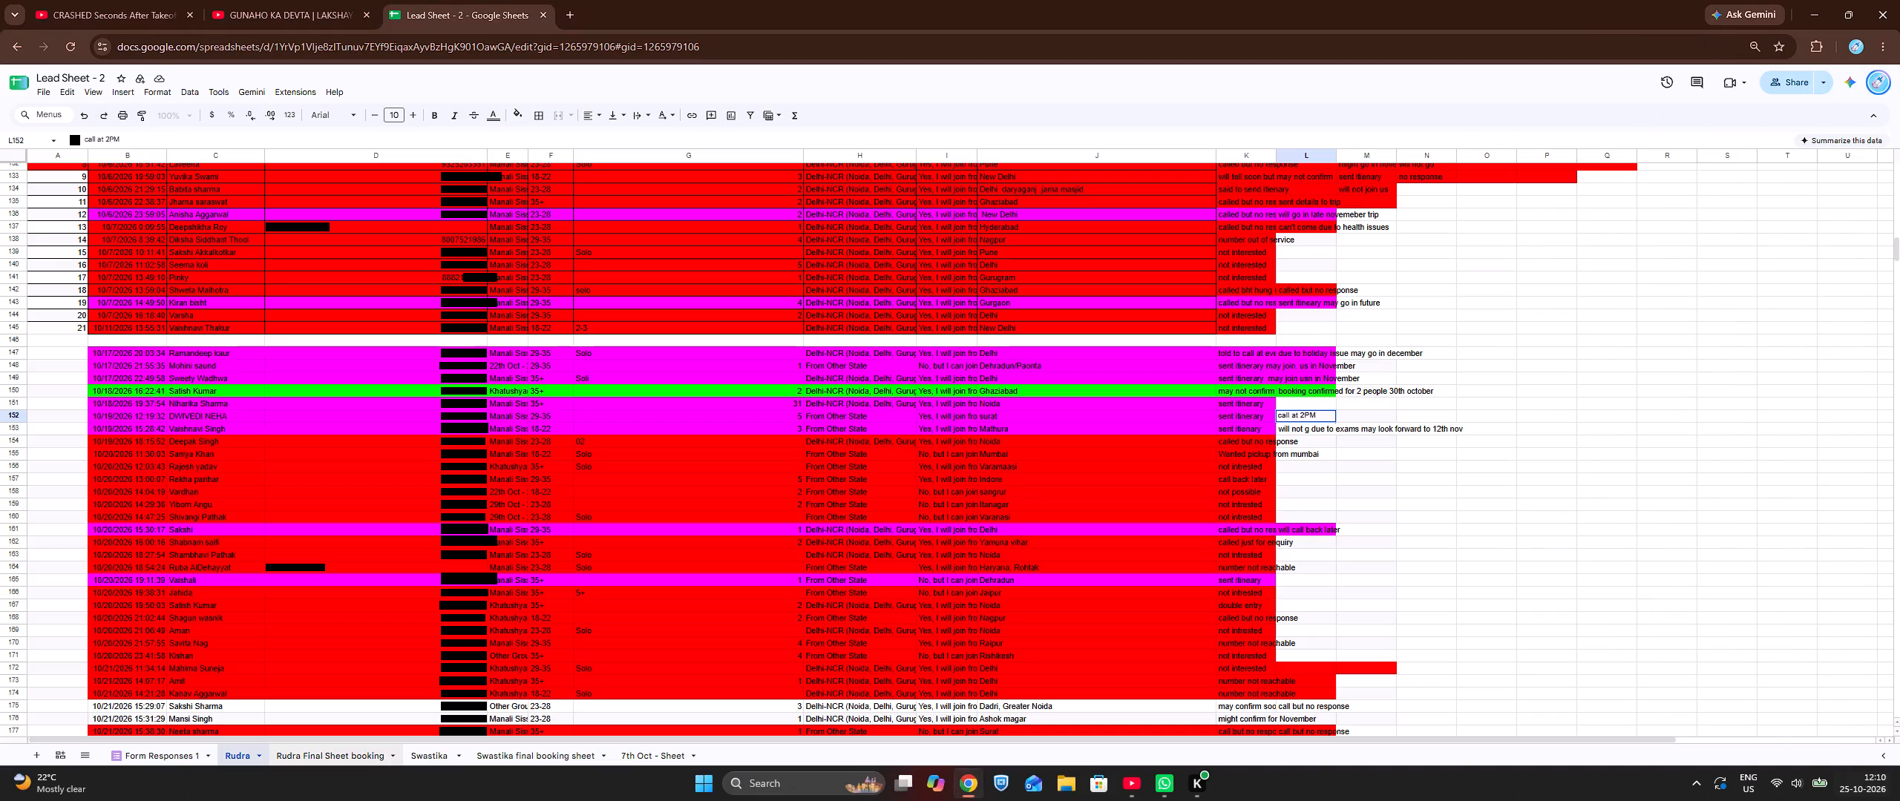
pyautogui.click(516, 105)
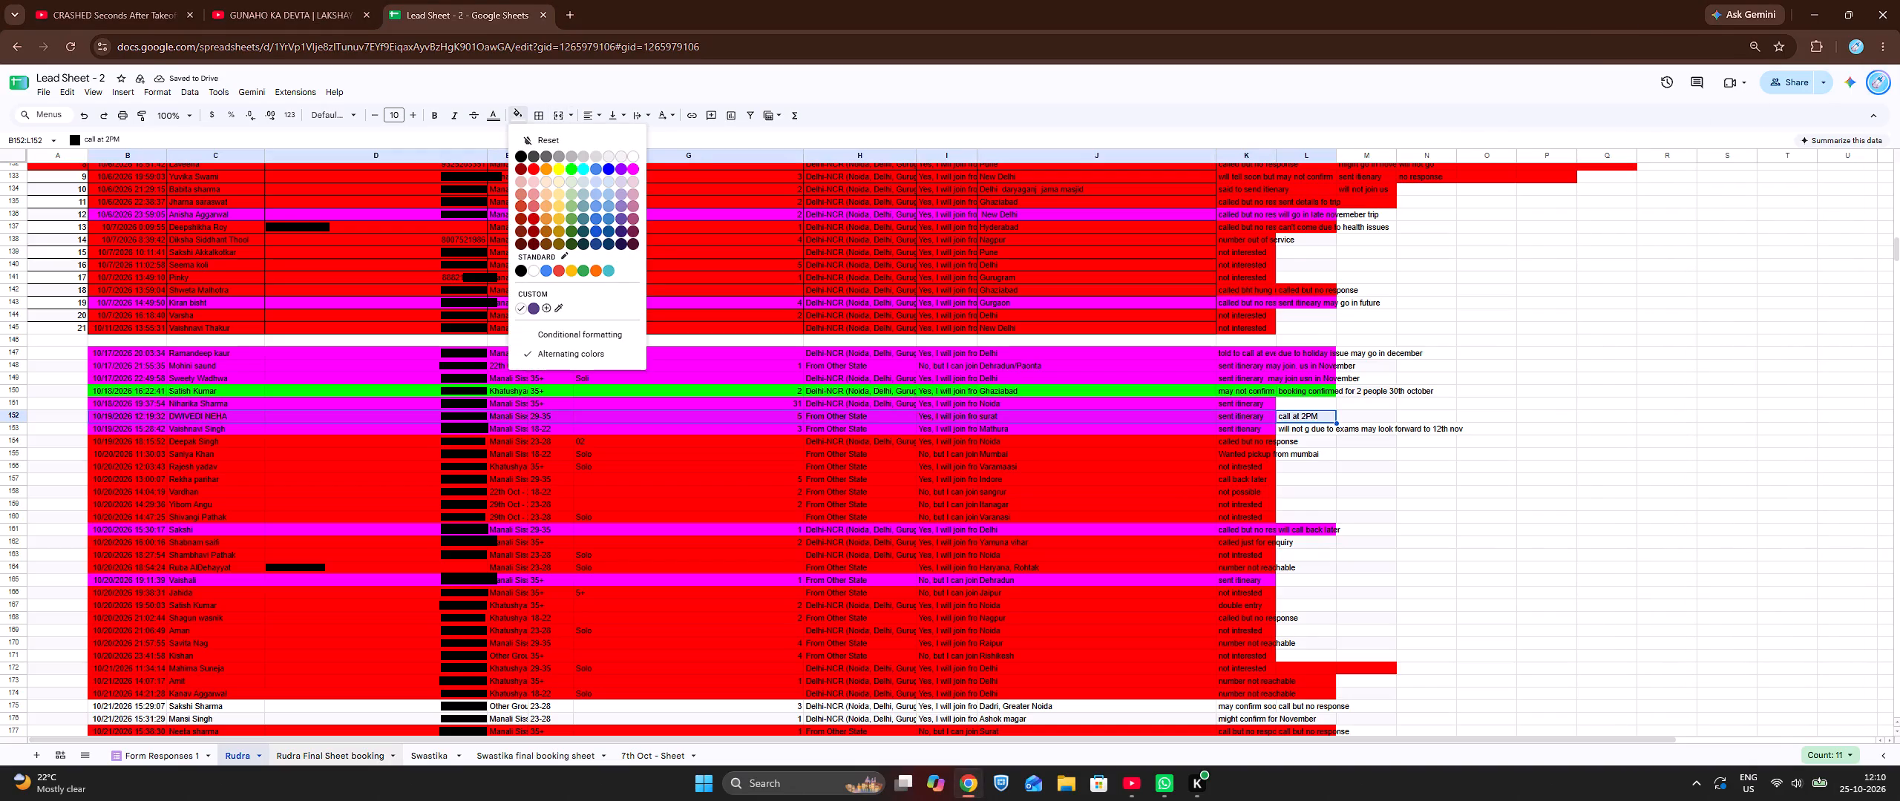
pyautogui.click(586, 167)
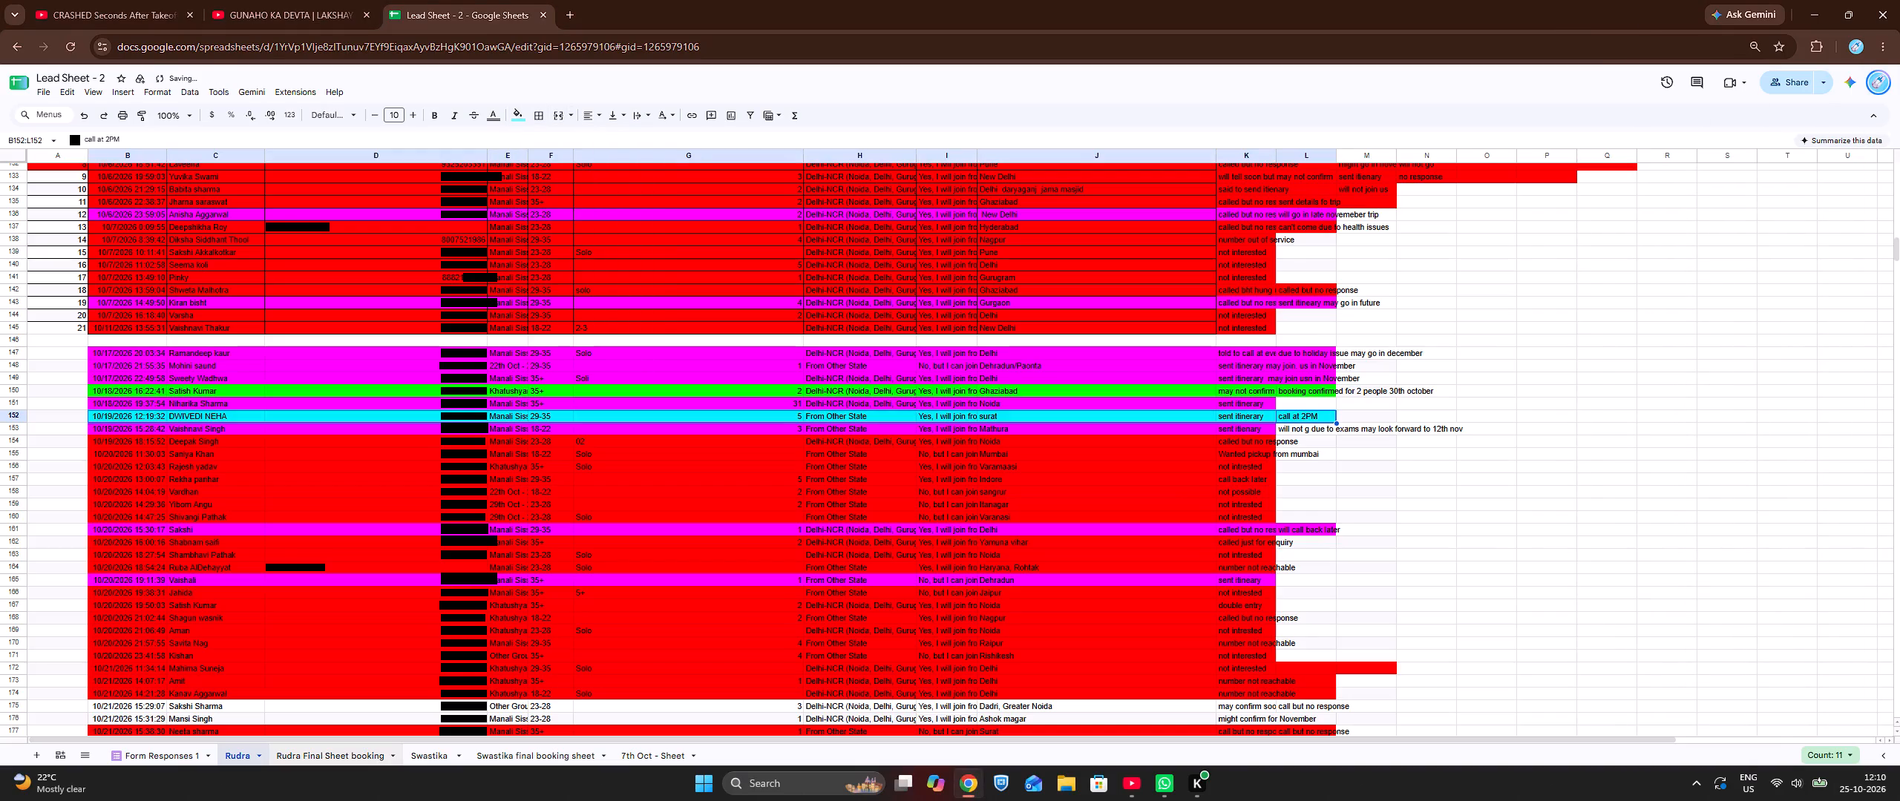
# Search the web for "diwali 2026" in a new tab.
pyautogui.click(1123, 404)
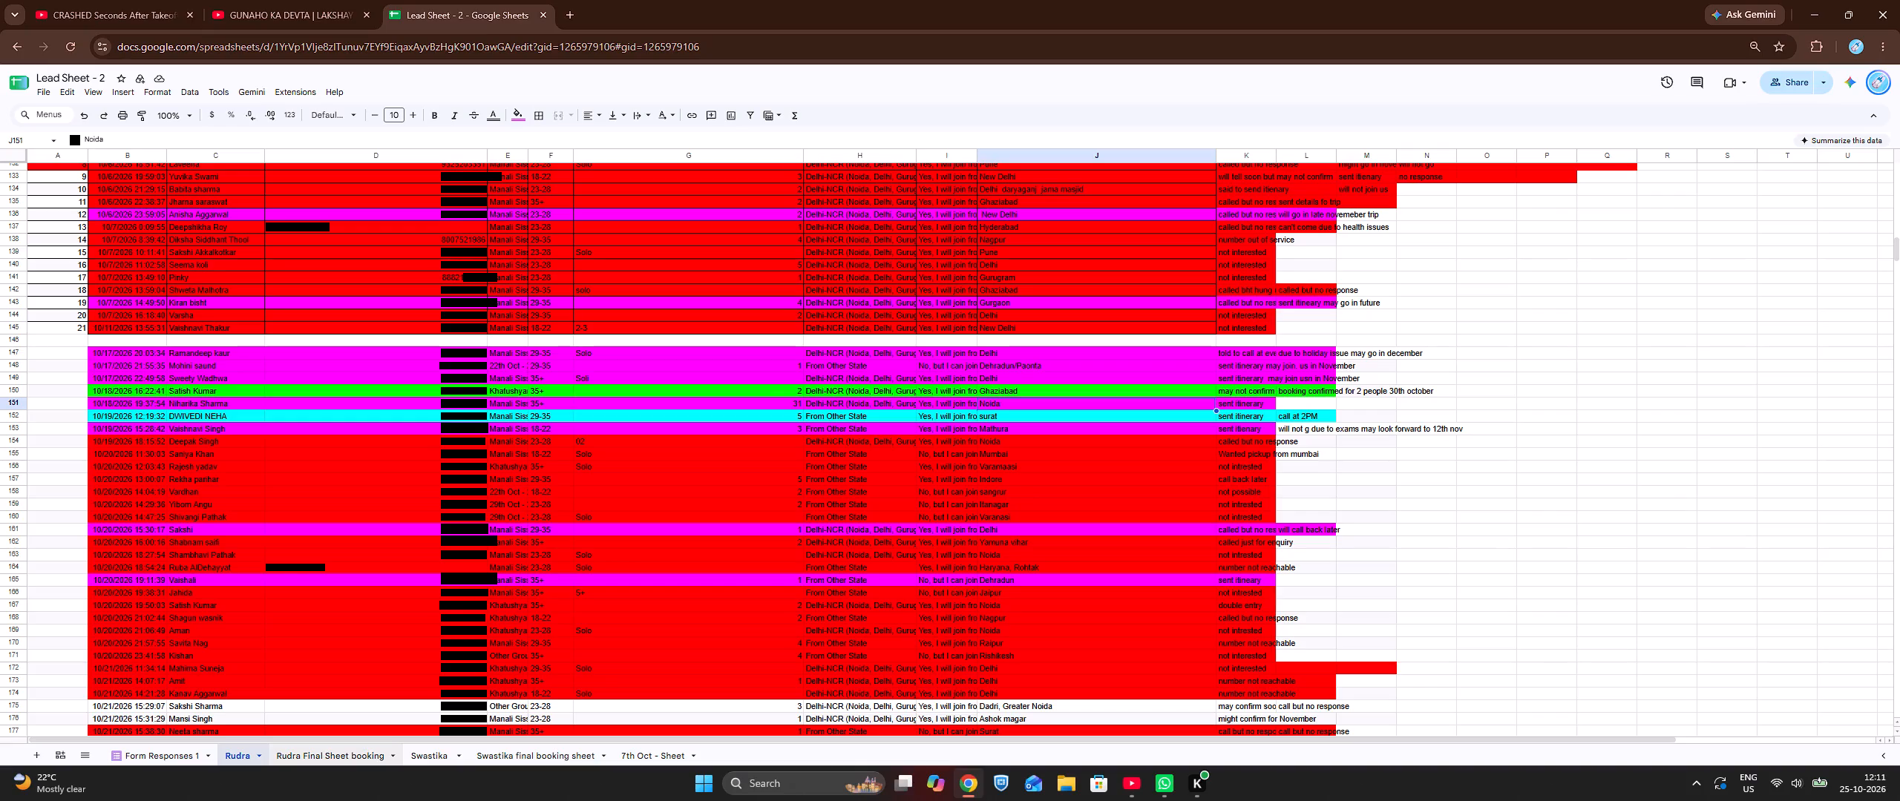
pyautogui.hotkey('ctrl', 't')
pyautogui.write('diwali')
pyautogui.press('space')
pyautogui.press('Return')
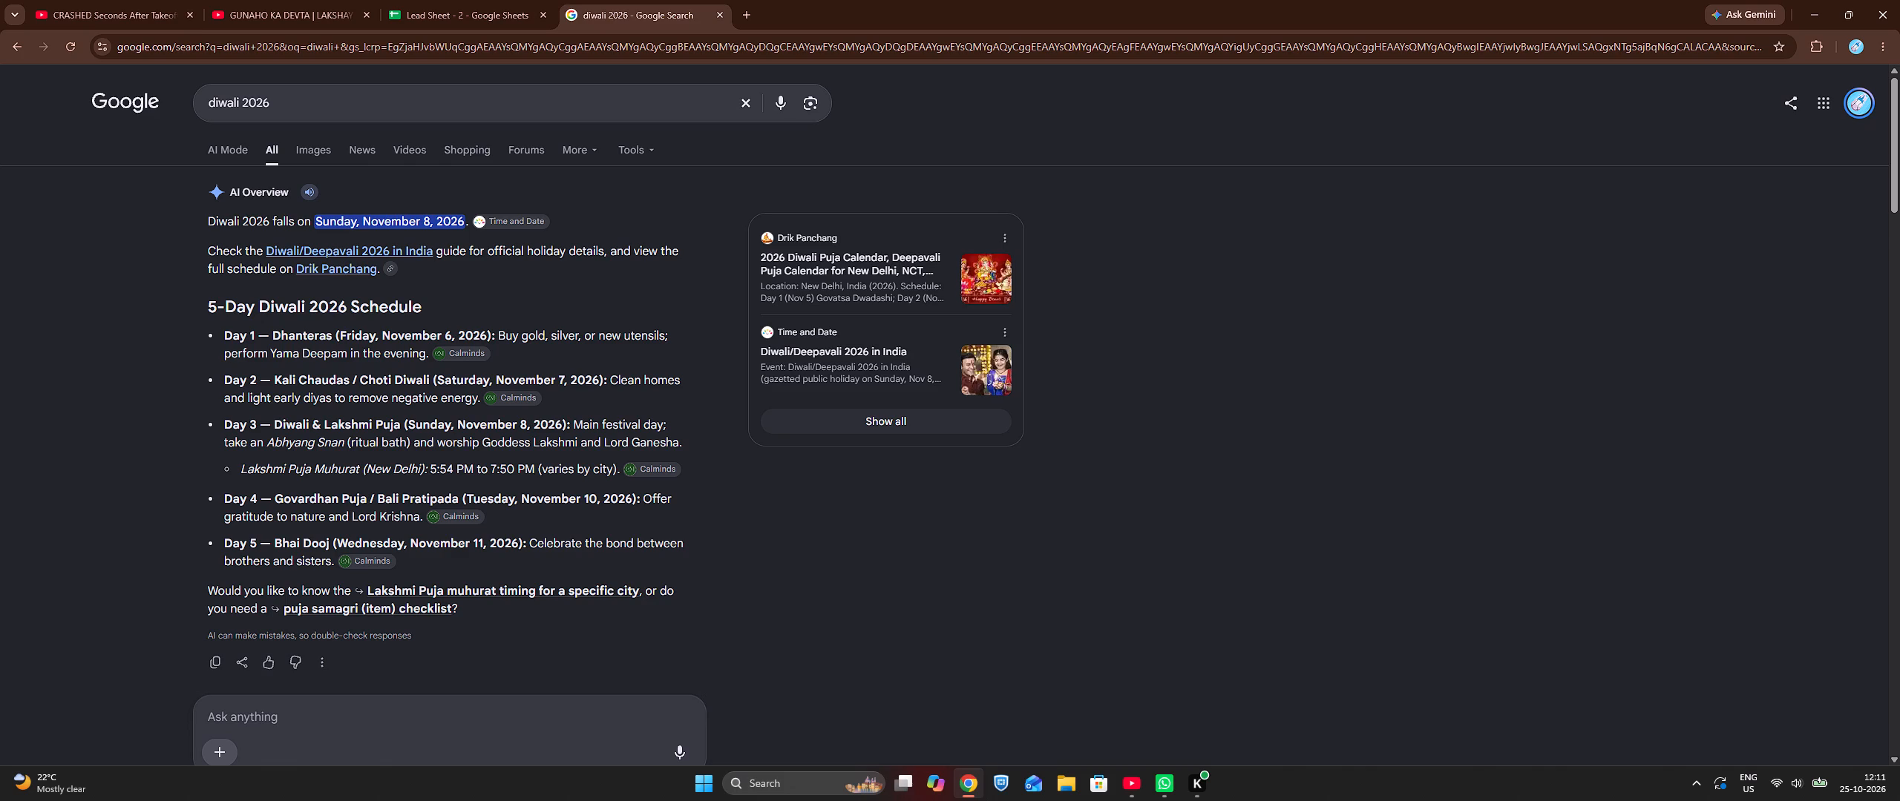
# Return to the Lead Sheet - 2 spreadsheet and enter the remark "call but no response" in cell L151.
pyautogui.hotkey('ctrl', 'Tab')
pyautogui.hotkey('ctrl', 'Tab')
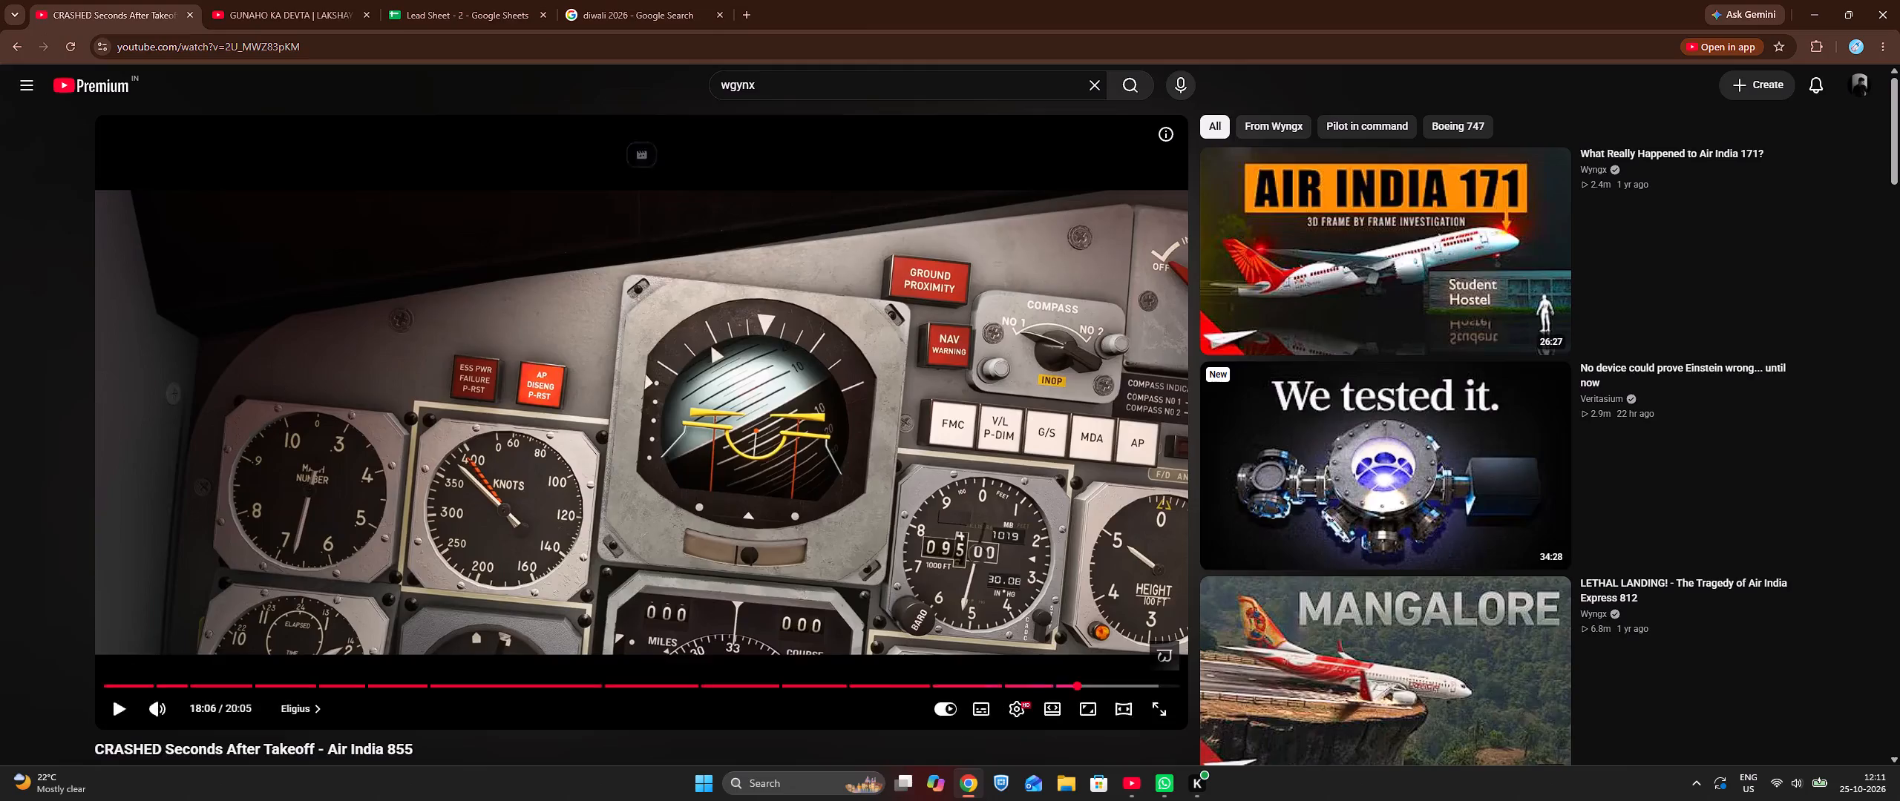
pyautogui.hotkey('ctrl', 'Tab')
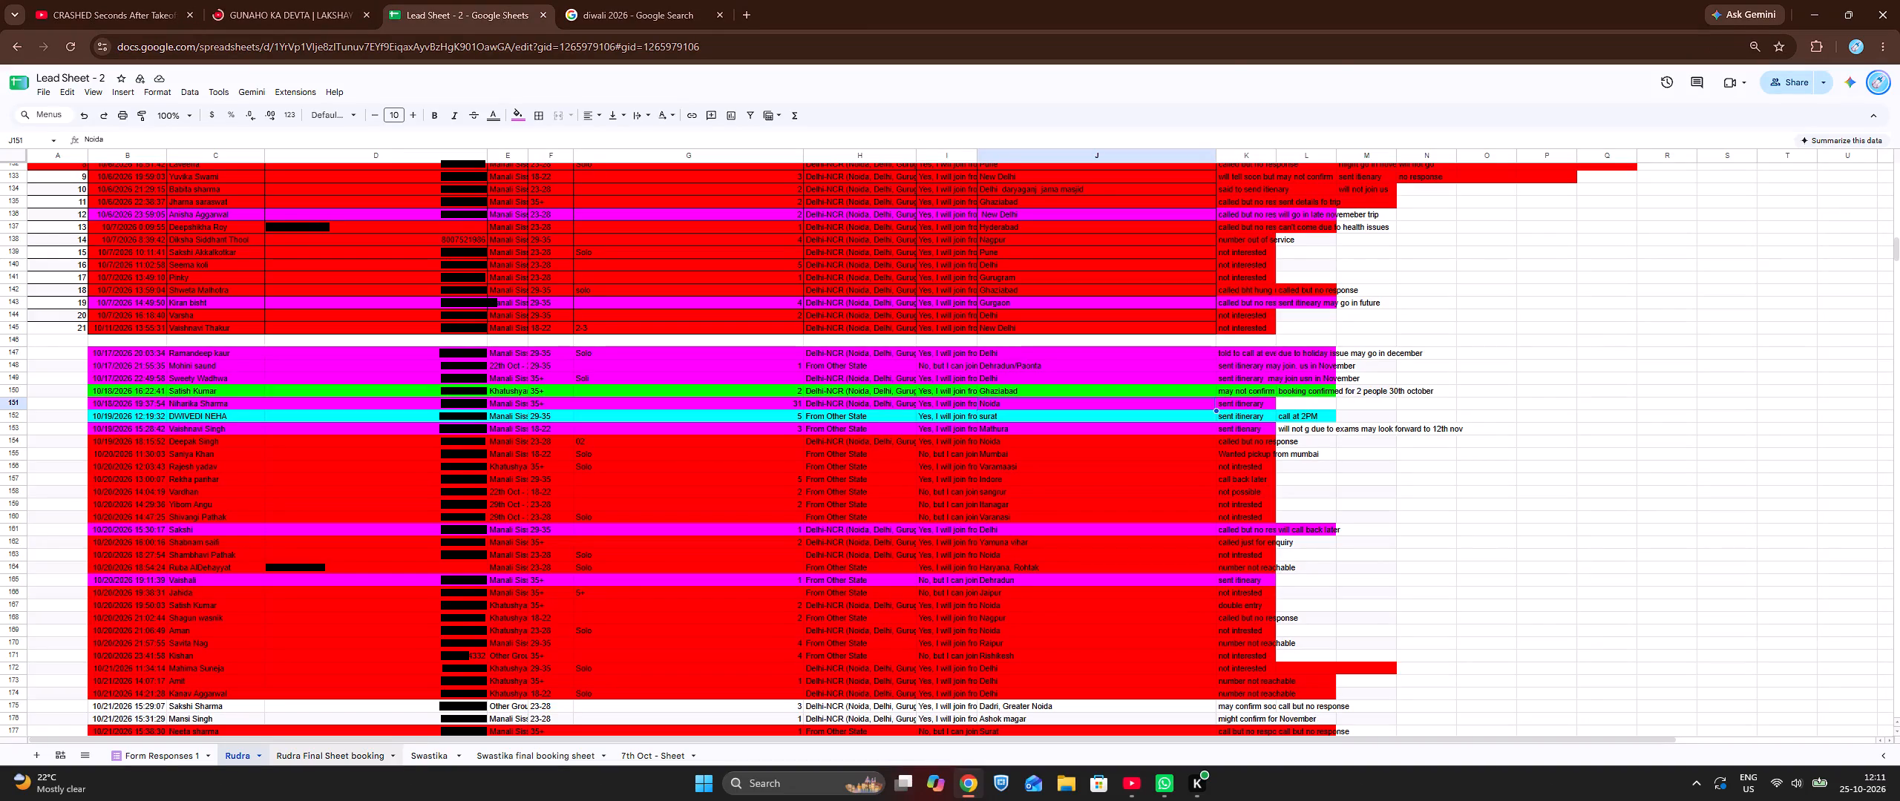
pyautogui.press('Right')
pyautogui.press('Right')
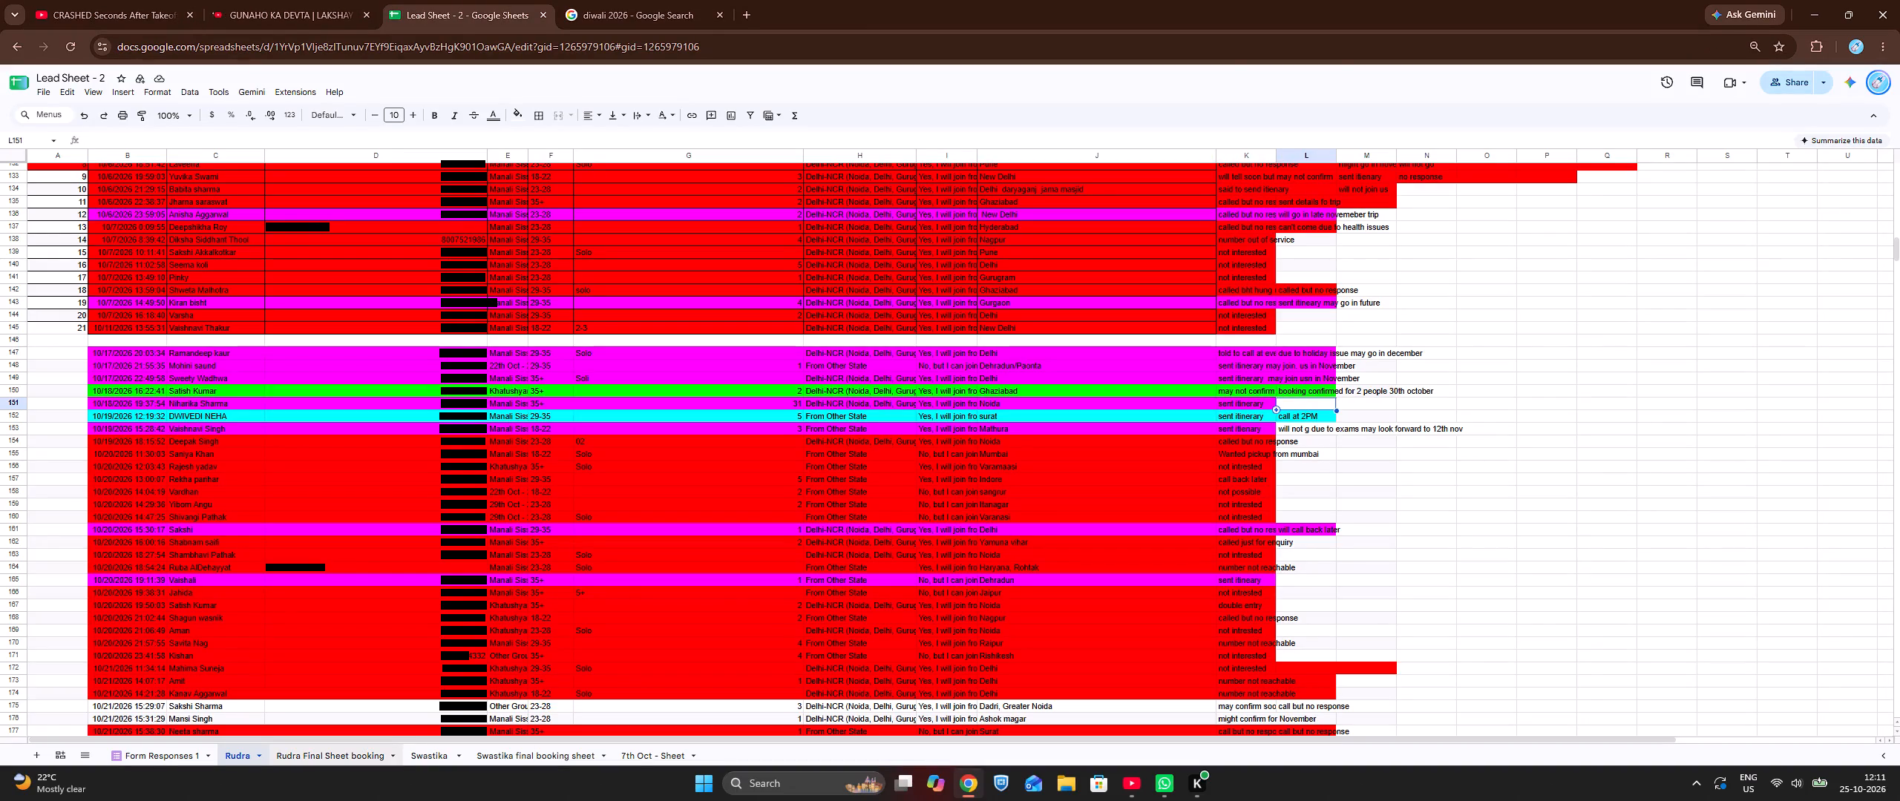
pyautogui.write('call but no response')
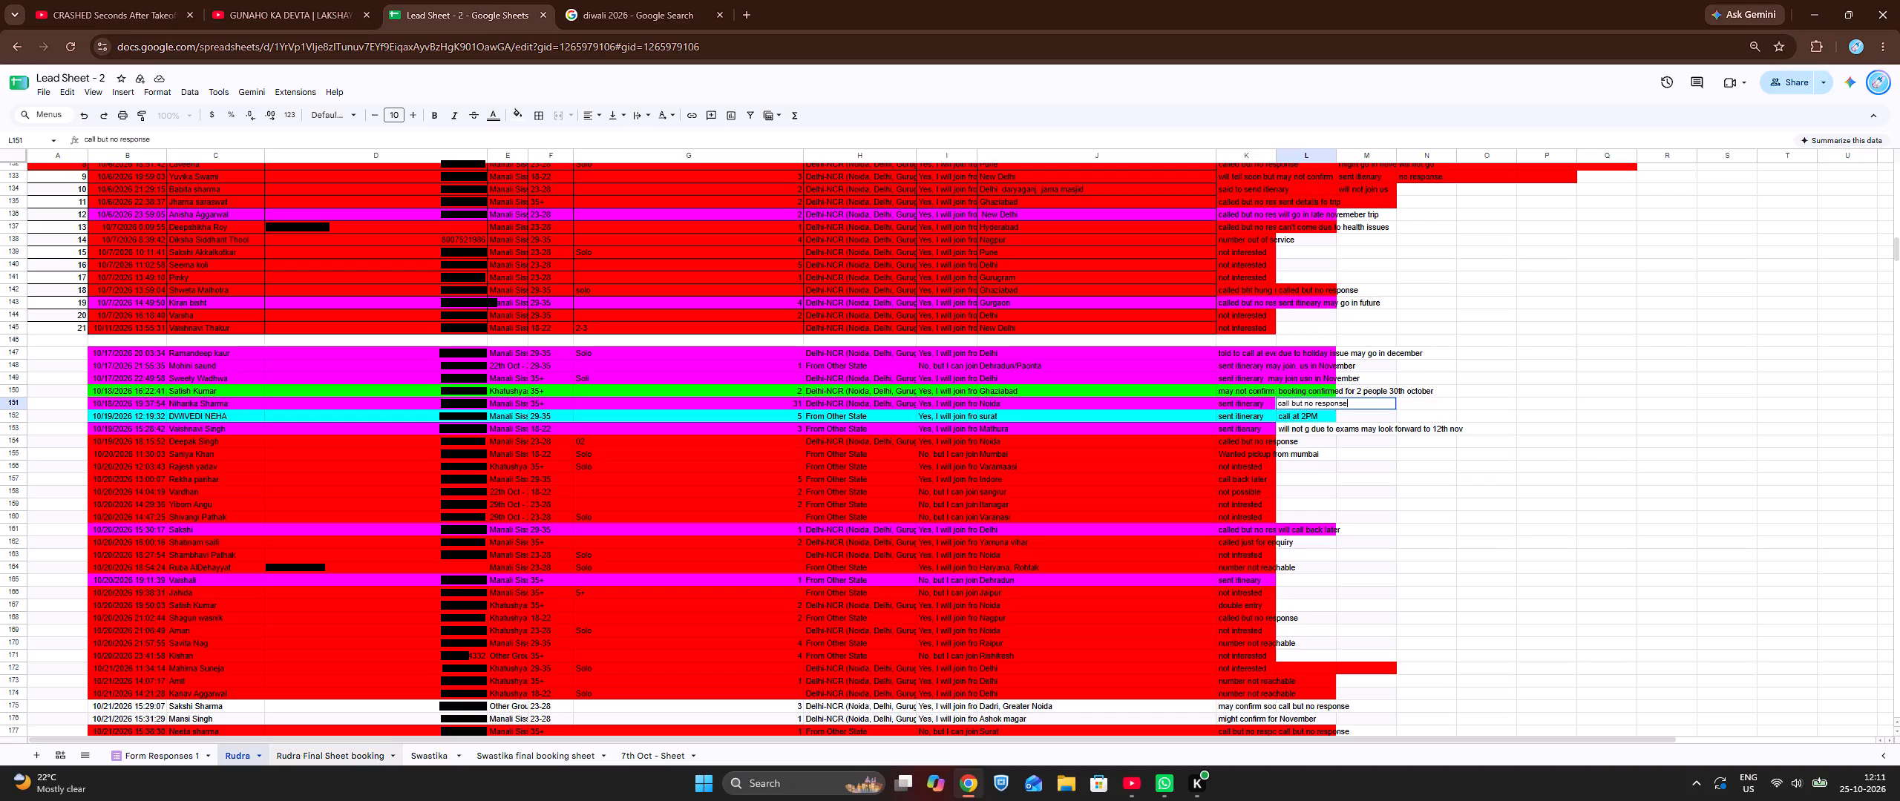
pyautogui.press('Up')
# Examine the earlier leads' remarks in column L, from row 150 up to the start of the numbered lead block around row 125.
pyautogui.press('Up')
pyautogui.press('Up')
pyautogui.press('Up')
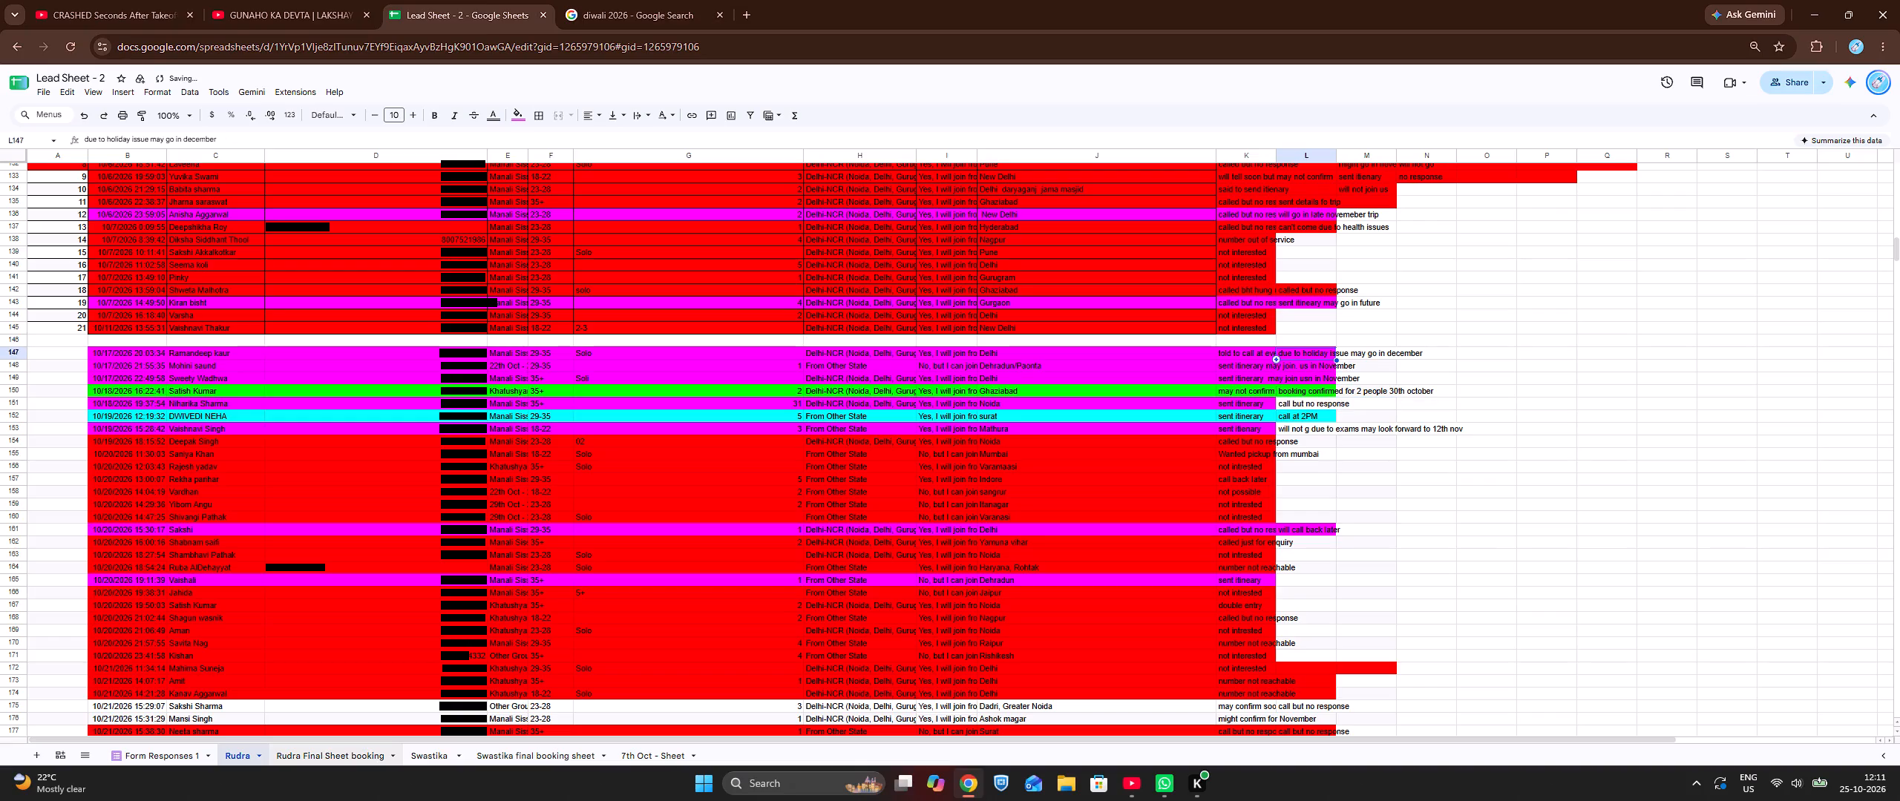
pyautogui.press('Down')
pyautogui.press('Down')
pyautogui.press('Down')
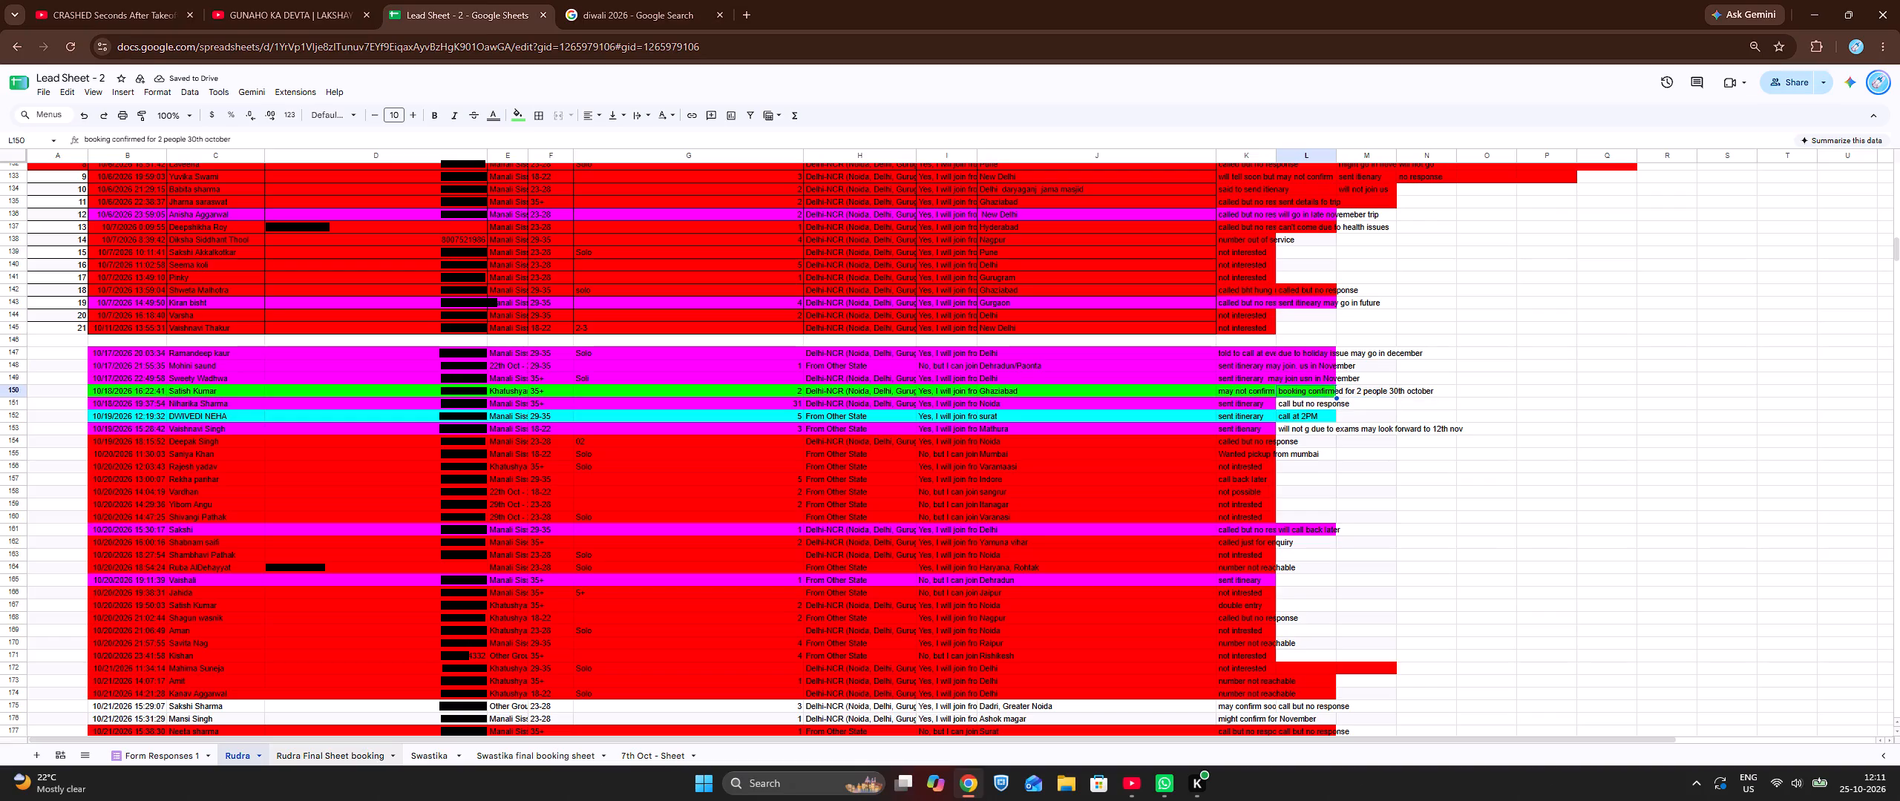
pyautogui.press('Up')
pyautogui.press('Up')
pyautogui.press('Up')
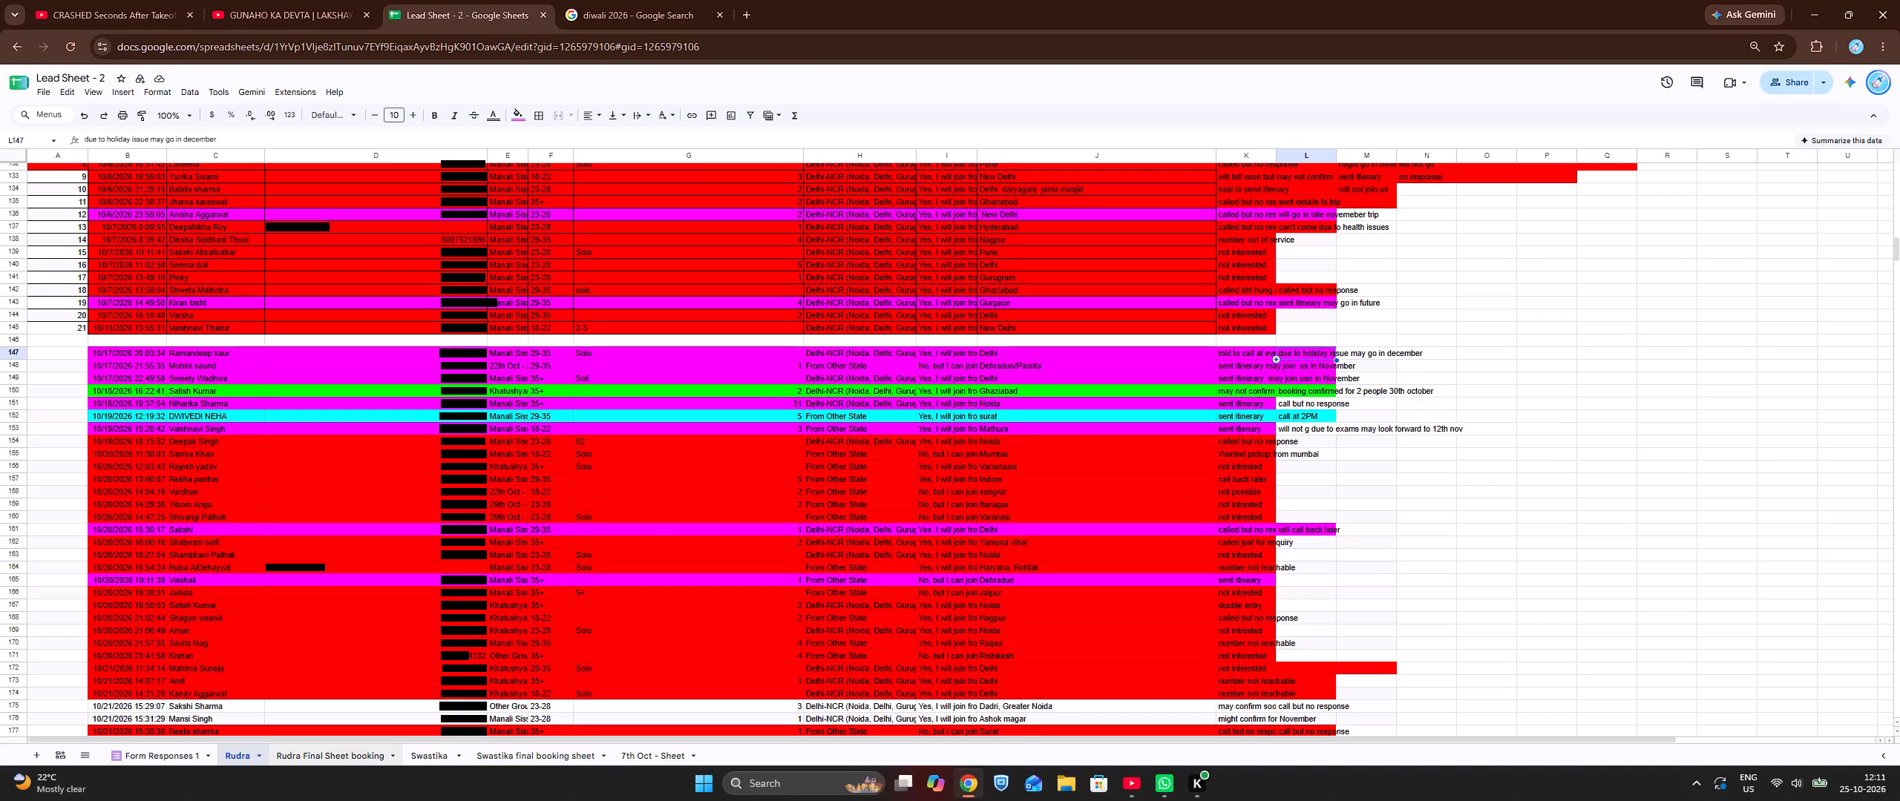
pyautogui.press('Up')
pyautogui.press('Up')
pyautogui.press('Up')
pyautogui.press('Up')
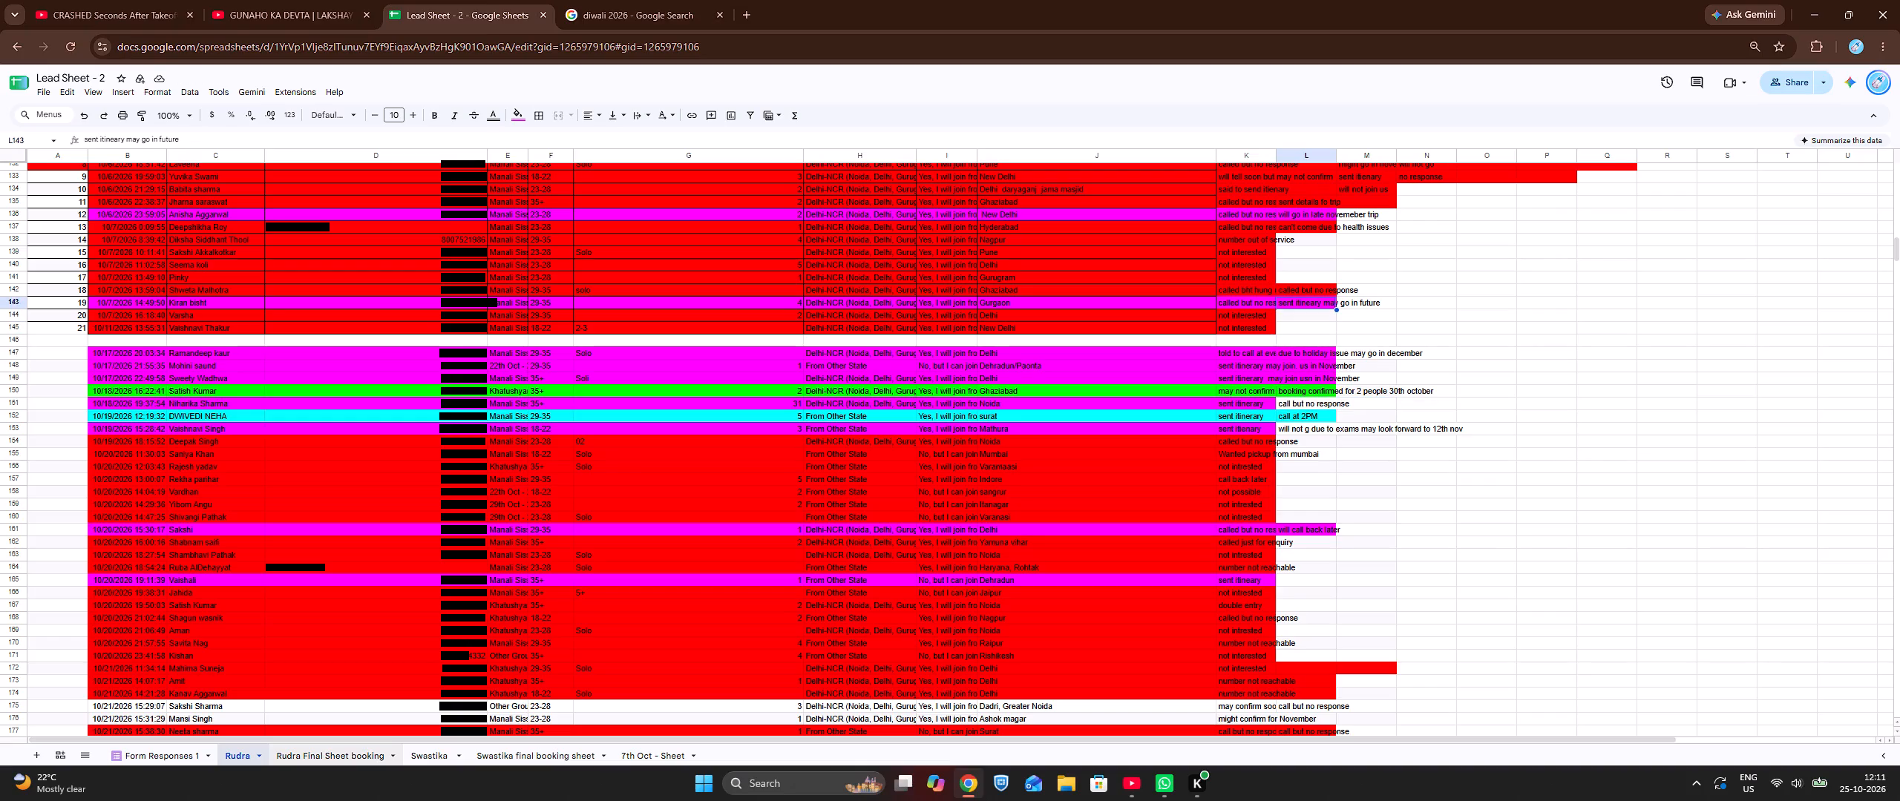
pyautogui.press('Up')
pyautogui.press('Up')
pyautogui.press('Up')
pyautogui.press('Up')
pyautogui.press('Up')
pyautogui.press('Up')
pyautogui.press('Up')
pyautogui.press('Up')
pyautogui.press('Up')
pyautogui.press('Up')
pyautogui.press('Up')
pyautogui.press('Up')
pyautogui.press('Up')
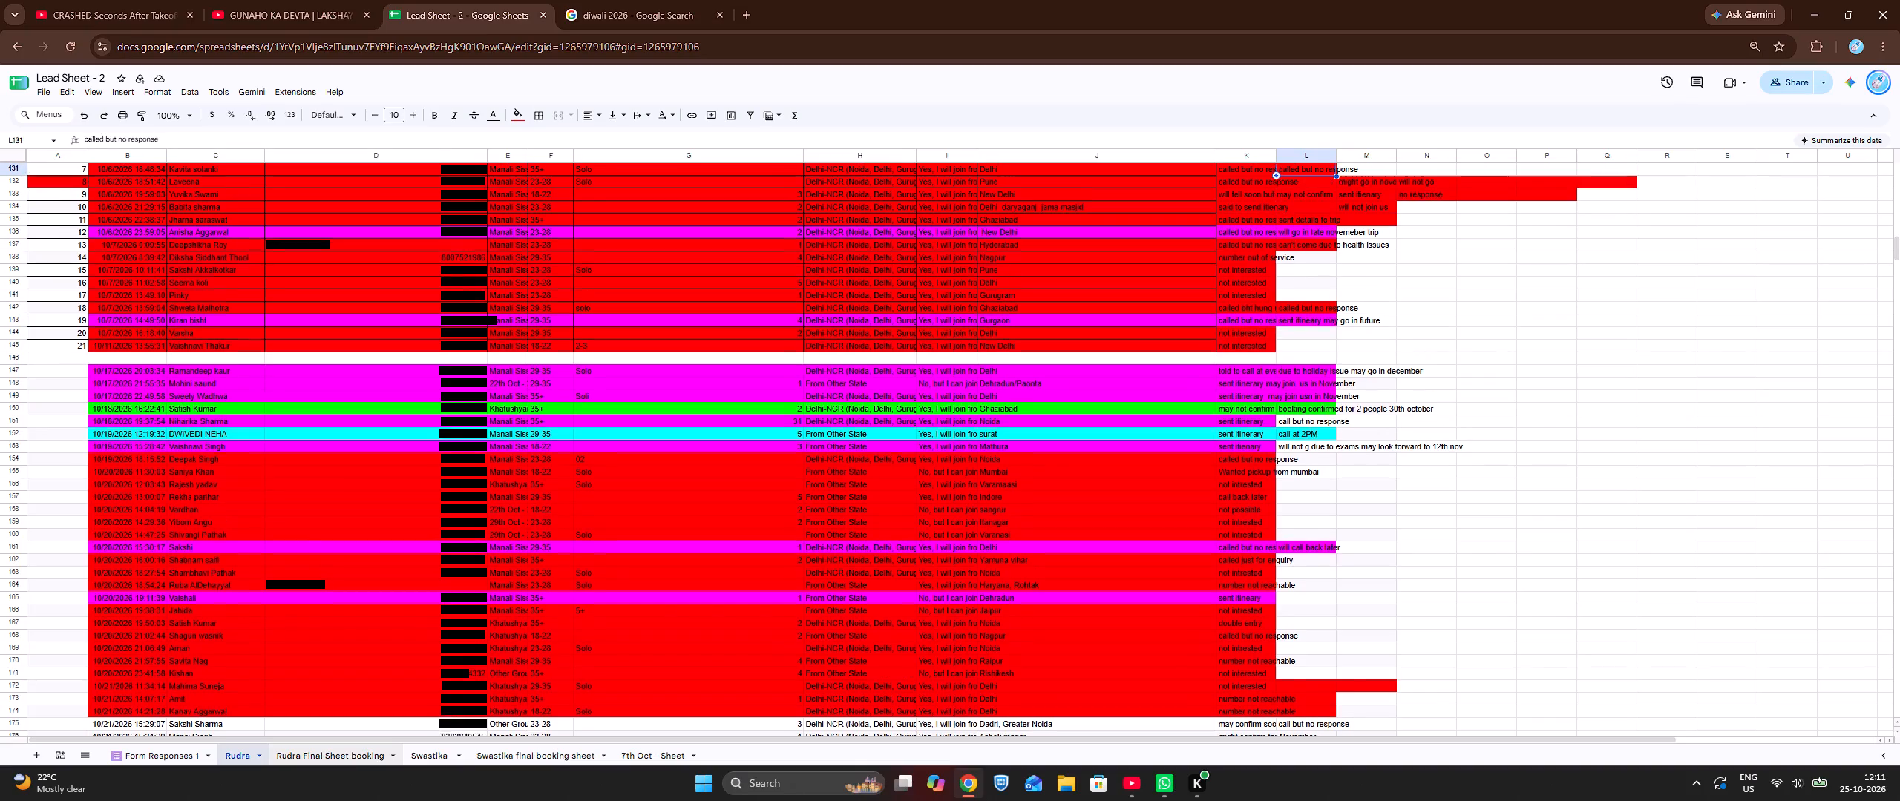
pyautogui.press('Up')
pyautogui.press('Up')
pyautogui.press('Up')
pyautogui.press('Up')
pyautogui.press('Up')
pyautogui.press('Down')
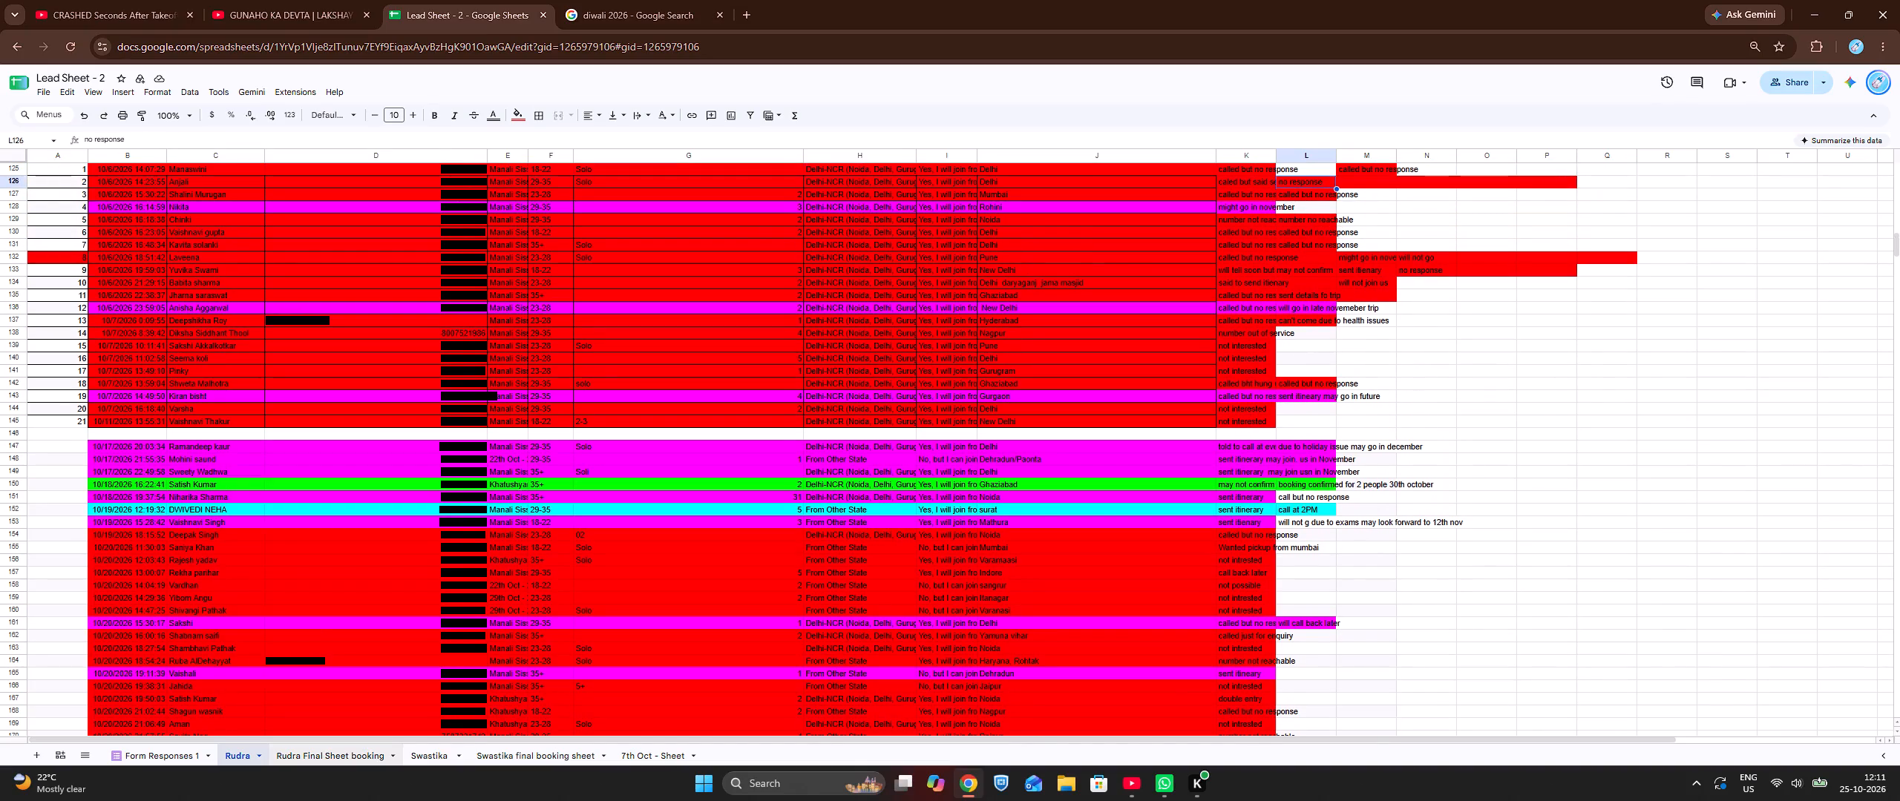
pyautogui.press('Down')
pyautogui.press('Down')
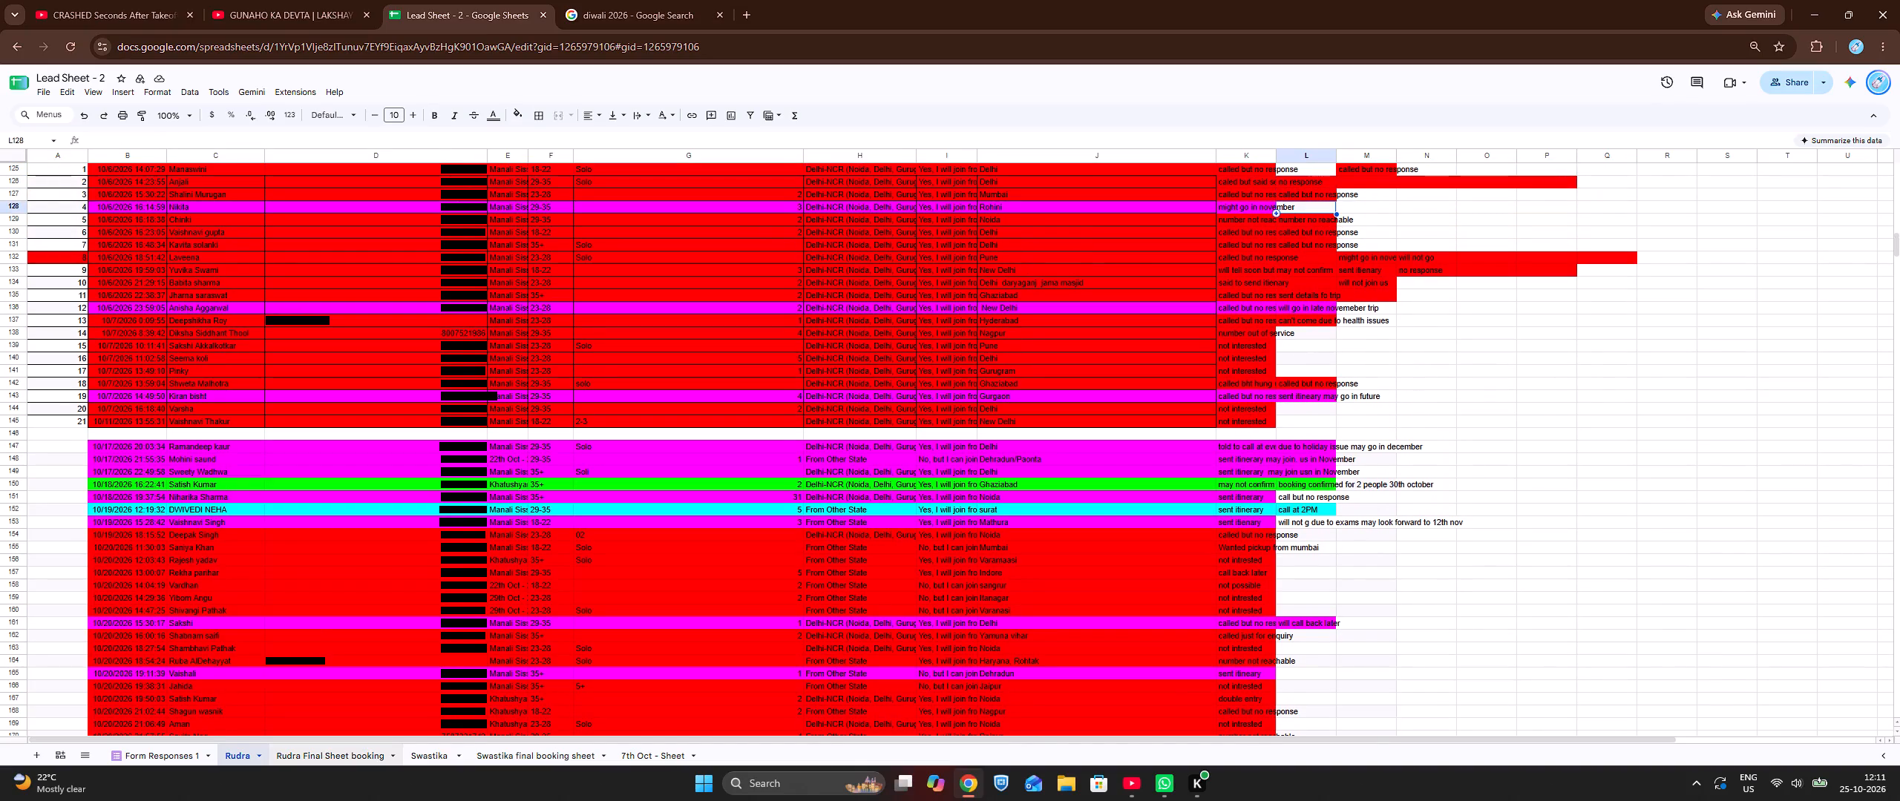
# Examine the older lead rows above the numbered block, going up from row 127 to row 87.
pyautogui.press('Left')
pyautogui.press('Left')
pyautogui.press('Left')
pyautogui.press('Up')
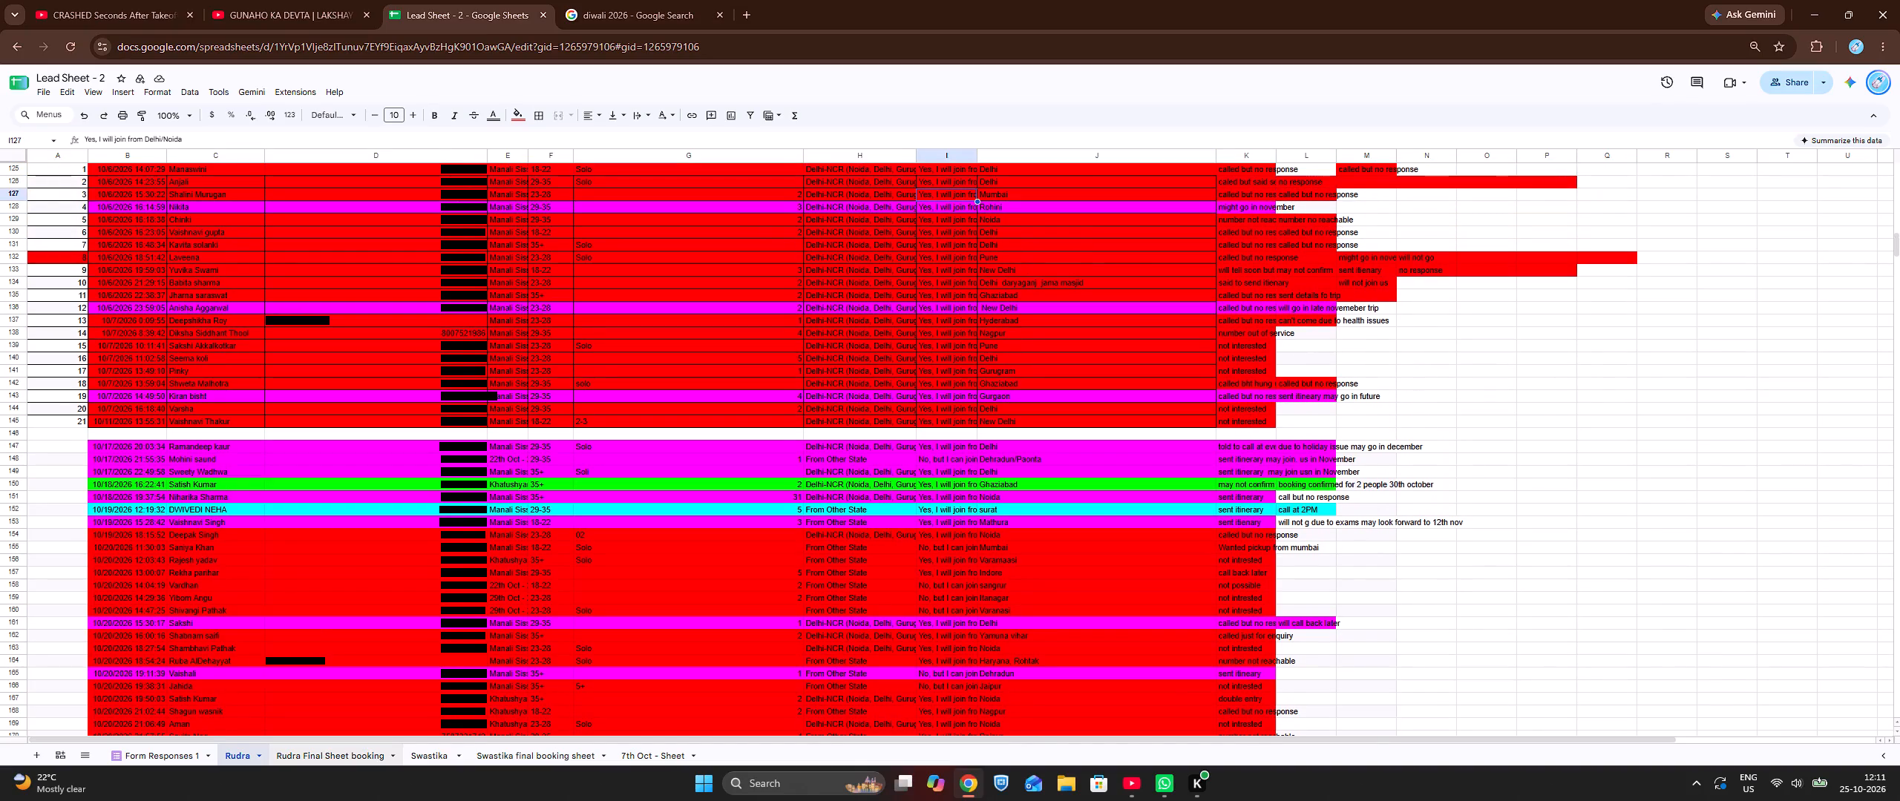
pyautogui.press('Up')
pyautogui.press('Up')
pyautogui.press('Up')
pyautogui.press('Up')
pyautogui.press('Up')
pyautogui.press('Up')
pyautogui.press('Up')
pyautogui.press('Up')
pyautogui.press('Up')
pyautogui.press('Up')
pyautogui.press('Up')
pyautogui.press('Up')
pyautogui.press('Up')
pyautogui.press('Up')
pyautogui.press('Up')
pyautogui.press('Up')
pyautogui.press('Up')
pyautogui.press('Up')
pyautogui.press('Up')
pyautogui.press('Up')
pyautogui.press('Up')
pyautogui.press('Up')
pyautogui.press('Up')
pyautogui.press('Up')
pyautogui.press('Up')
pyautogui.press('Up')
pyautogui.press('Up')
pyautogui.press('Up')
pyautogui.press('Up')
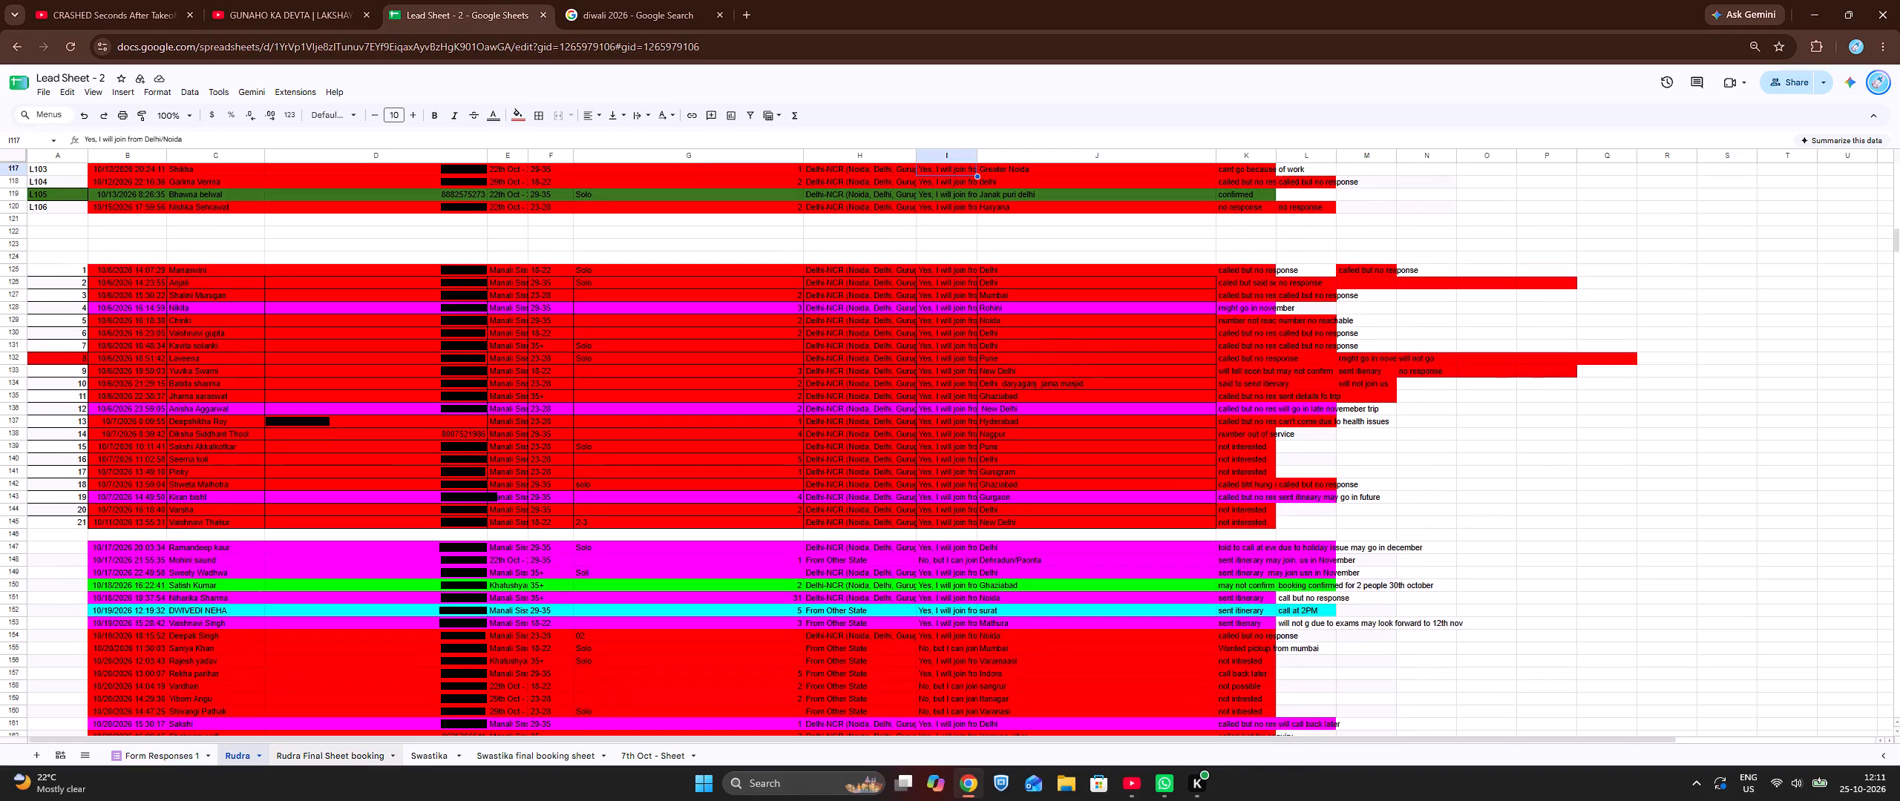
# Examine the older leads going down from row 87 to row 103, including the column K remark in row 103.
pyautogui.press('Down')
pyautogui.press('Down')
pyautogui.press('Down')
pyautogui.press('Down')
pyautogui.press('Down')
pyautogui.press('Down')
pyautogui.press('Down')
pyautogui.press('Down')
pyautogui.press('Down')
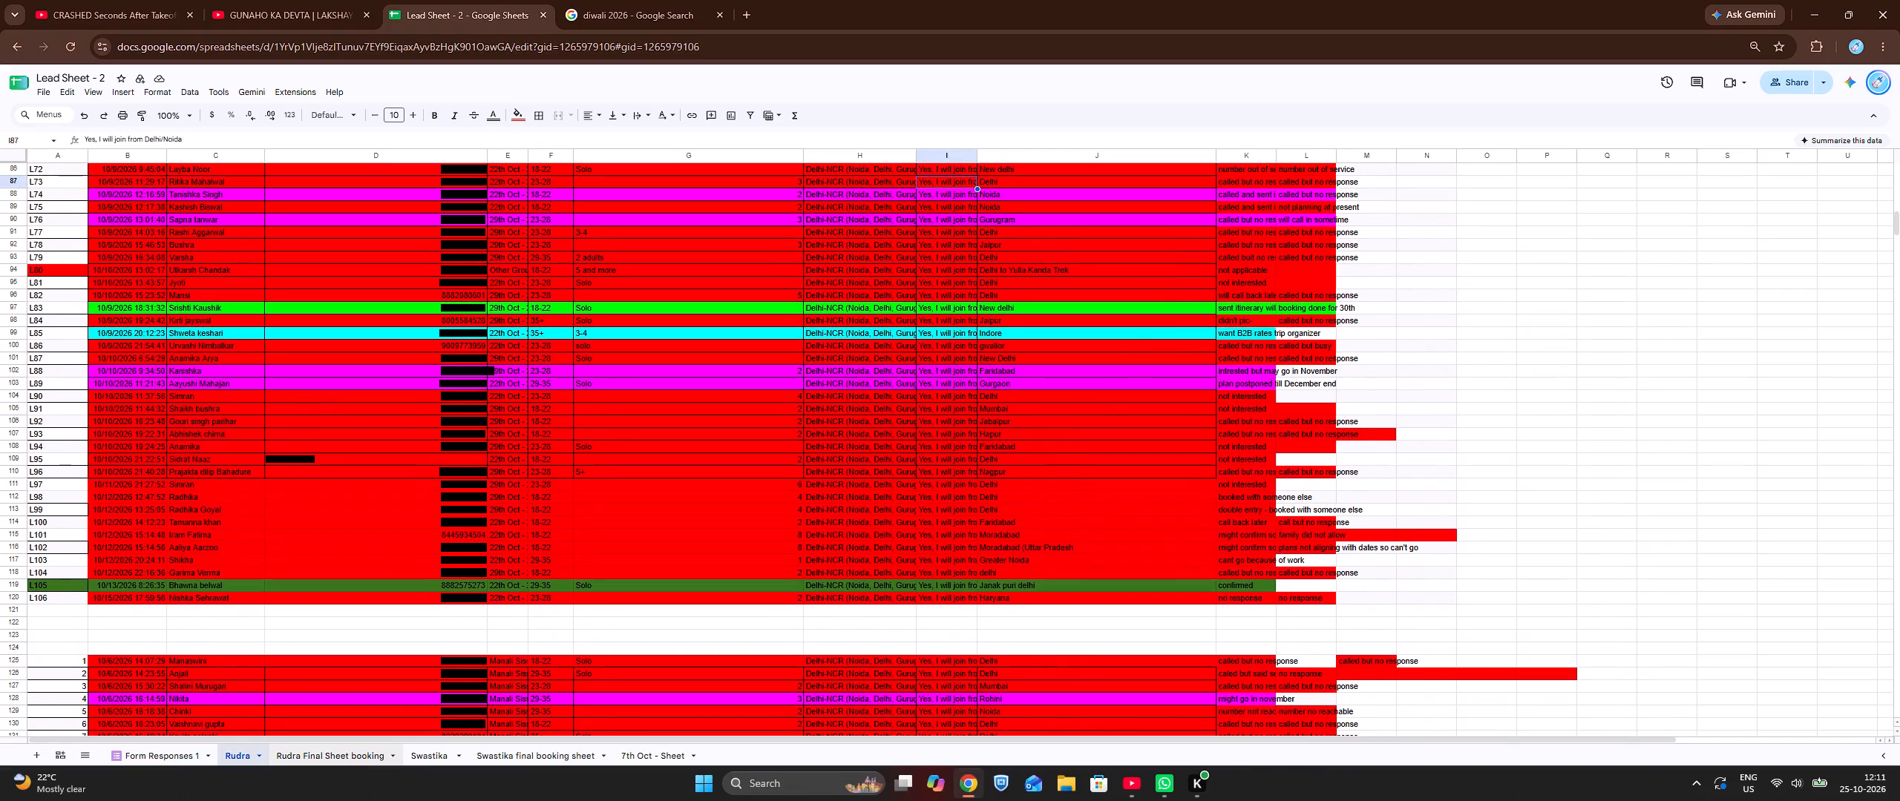
pyautogui.press('Down')
pyautogui.press('Down')
pyautogui.press('Down')
pyautogui.press('Down')
pyautogui.press('Down')
pyautogui.press('Down')
pyautogui.press('Down')
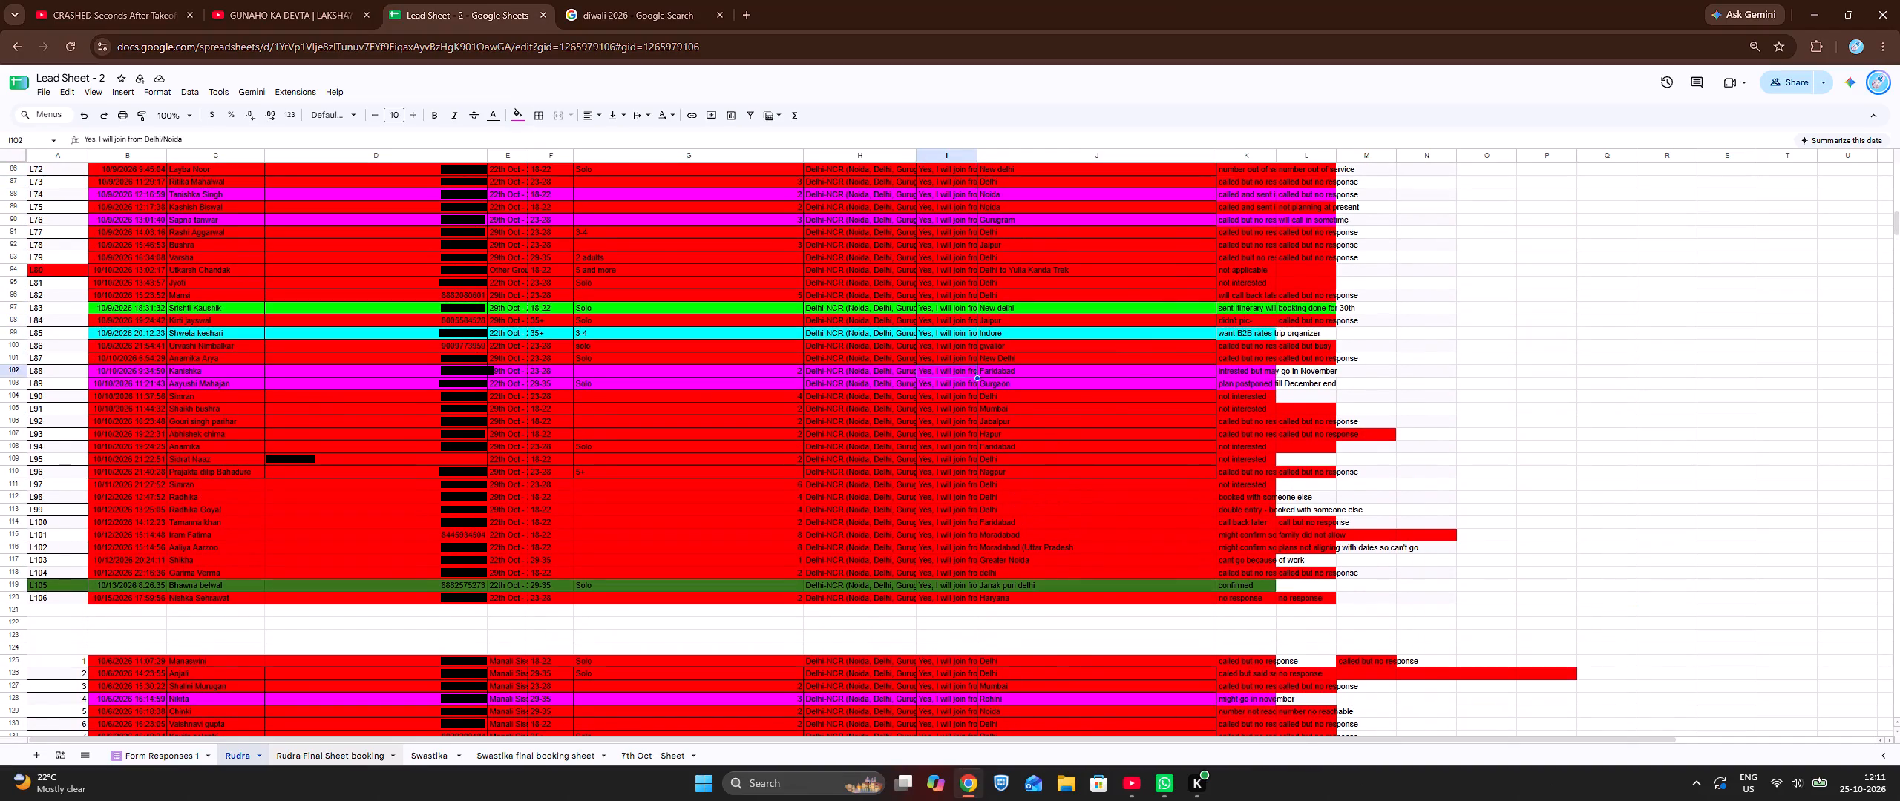
pyautogui.press('Down')
pyautogui.press('Up')
pyautogui.press('Down')
pyautogui.press('Right')
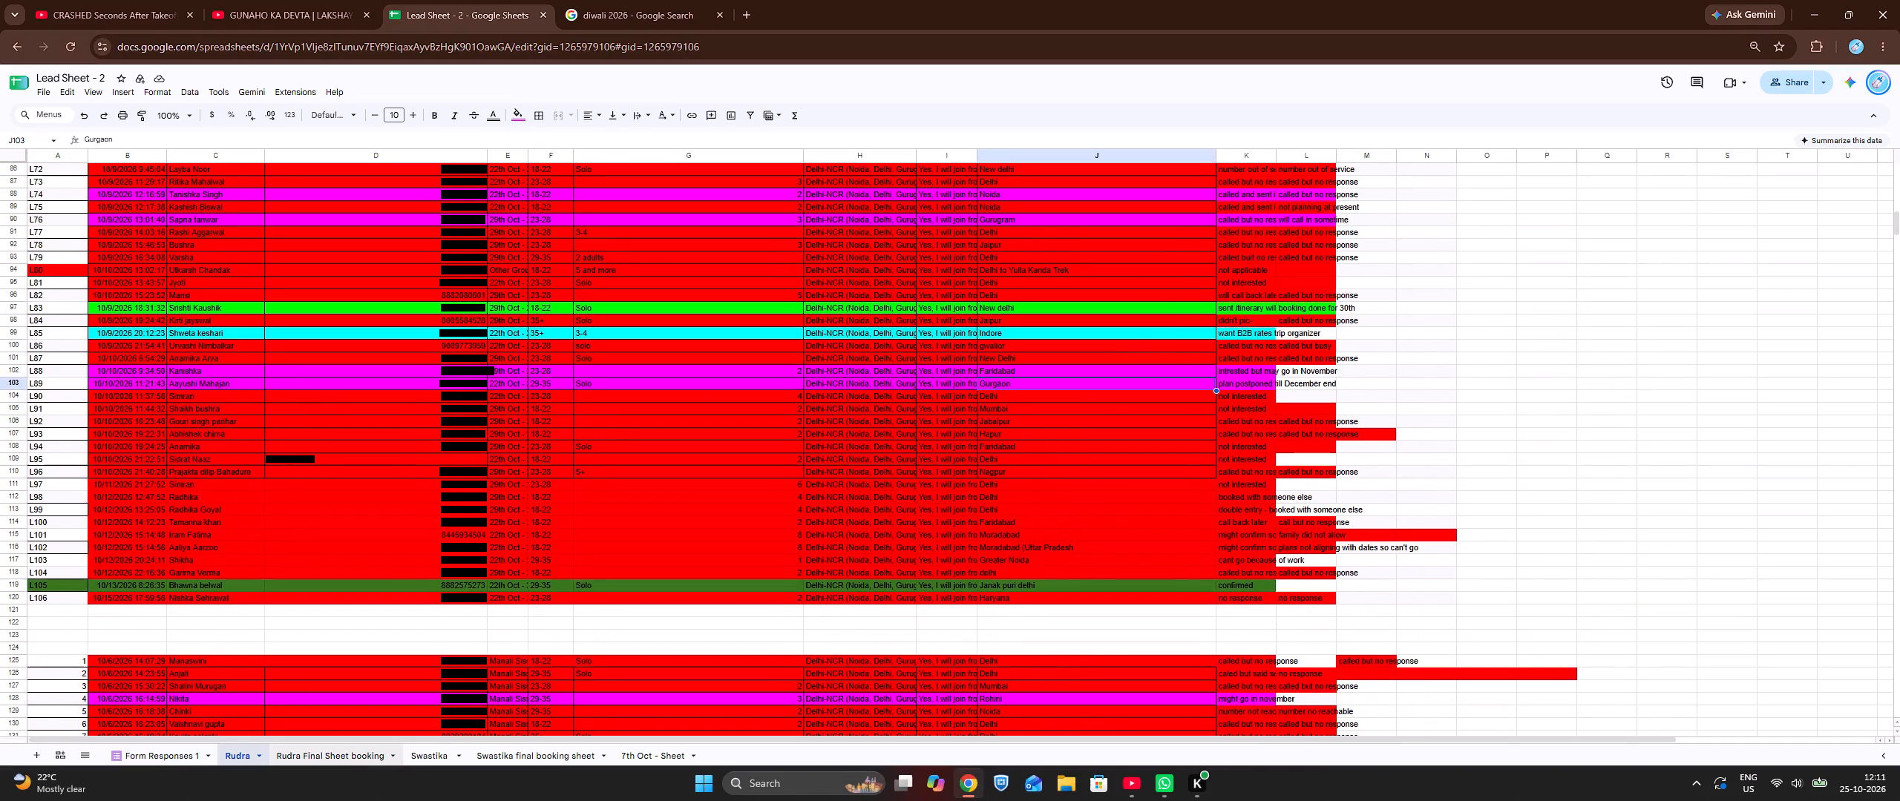
pyautogui.press('Right')
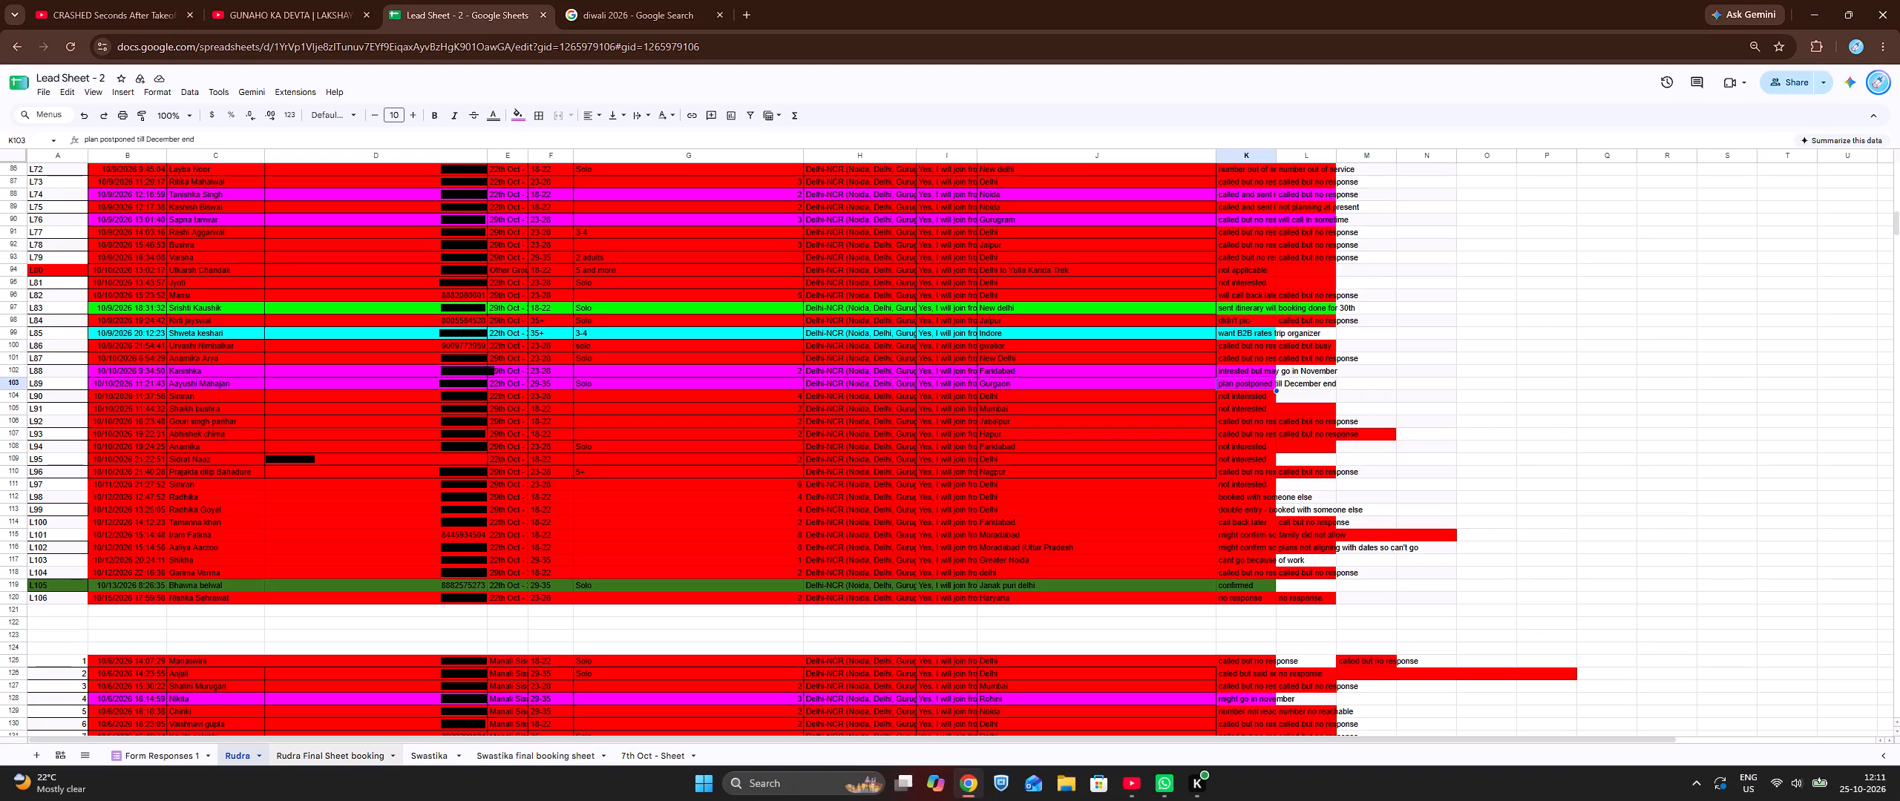
# Examine the follow-up remarks in column K going up from row 103 to the leads around rows 82 to 84.
pyautogui.press('Up')
pyautogui.press('Up')
pyautogui.press('Up')
pyautogui.press('Up')
pyautogui.press('Up')
pyautogui.press('Up')
pyautogui.press('Up')
pyautogui.press('Up')
pyautogui.press('Up')
pyautogui.press('Up')
pyautogui.press('Up')
pyautogui.press('Up')
pyautogui.press('Up')
pyautogui.press('Up')
pyautogui.press('Up')
pyautogui.press('Up')
pyautogui.press('Up')
pyautogui.press('Up')
pyautogui.press('Up')
pyautogui.press('Up')
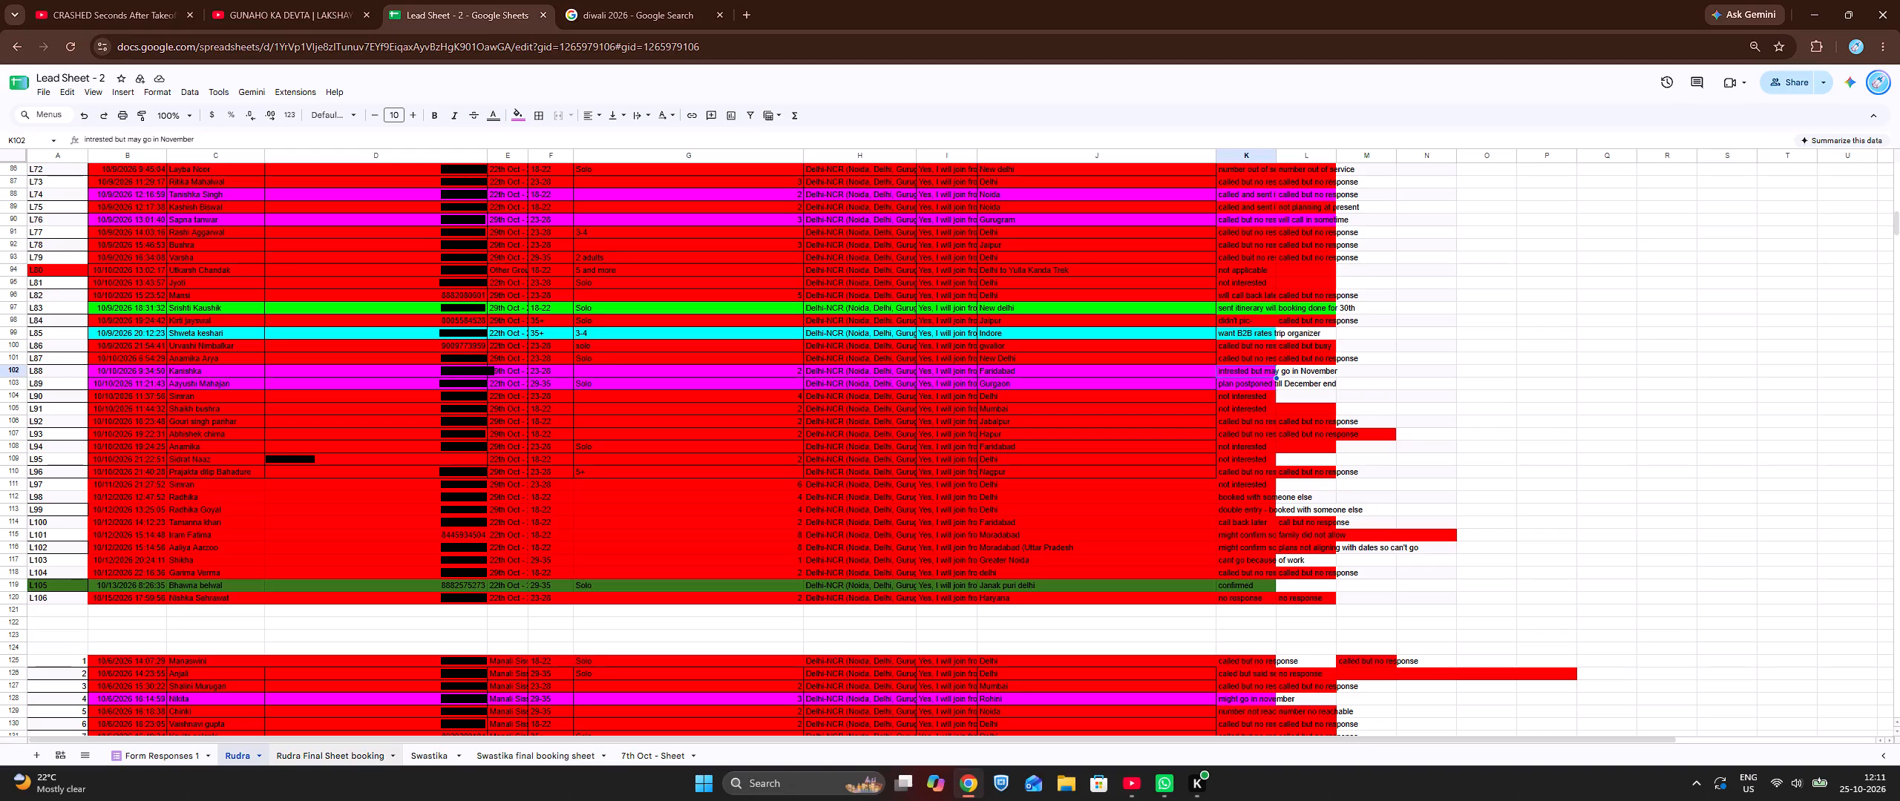
pyautogui.press('Down')
pyautogui.press('Down')
pyautogui.press('Down')
pyautogui.press('Down')
pyautogui.press('Down')
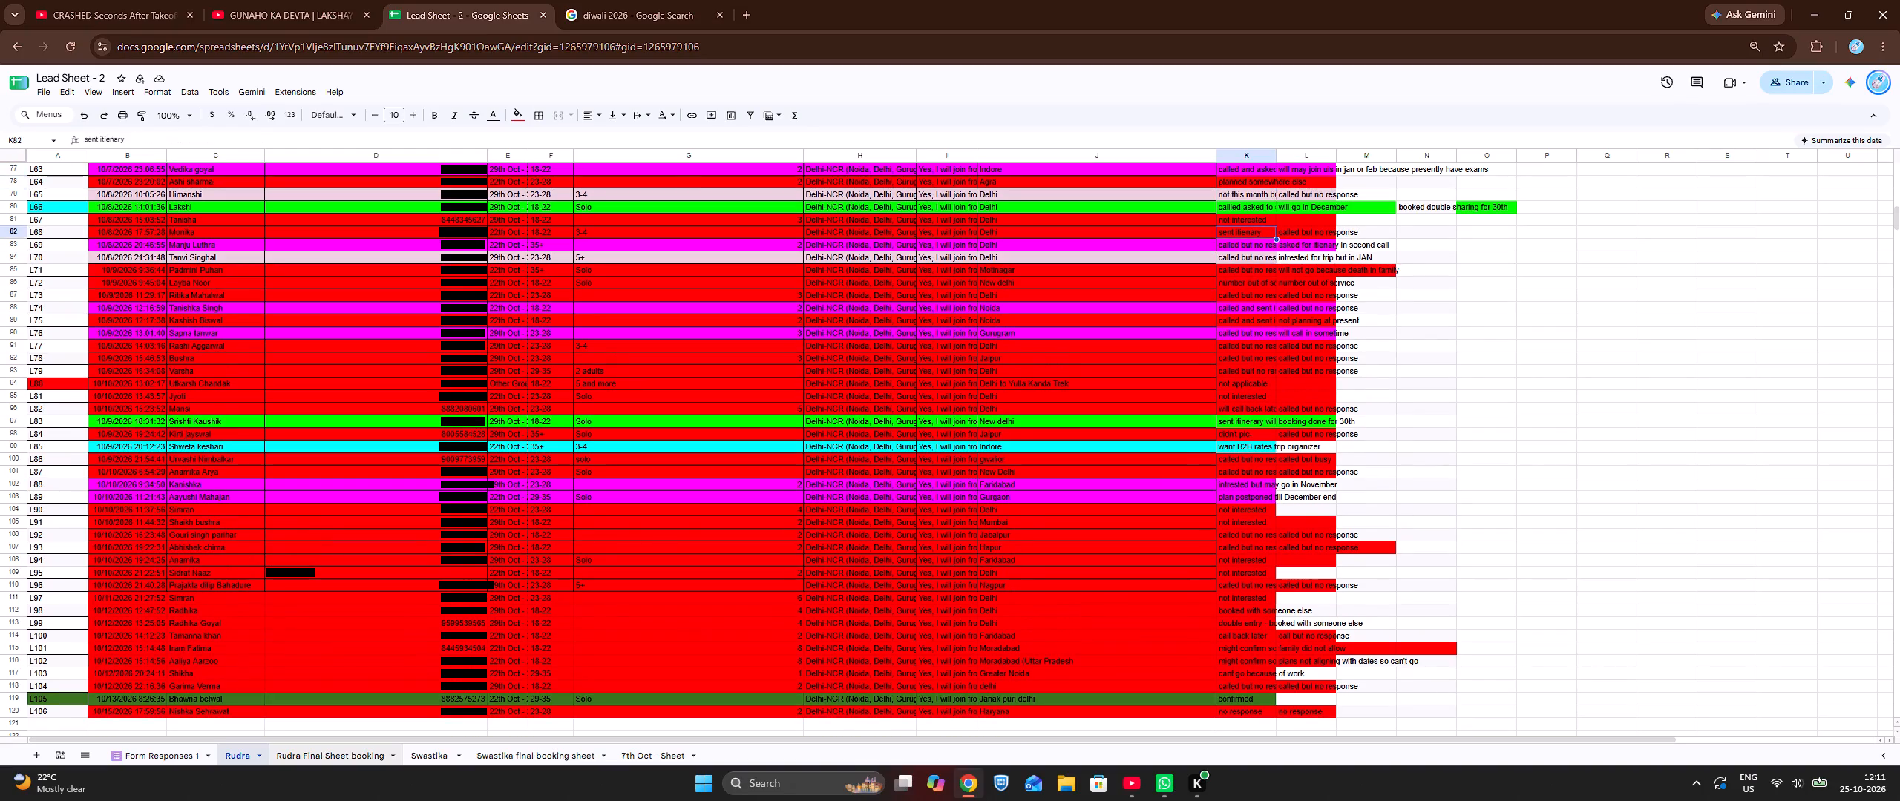
pyautogui.press('Down')
pyautogui.press('Down')
pyautogui.press('Down')
pyautogui.press('Up')
pyautogui.press('Up')
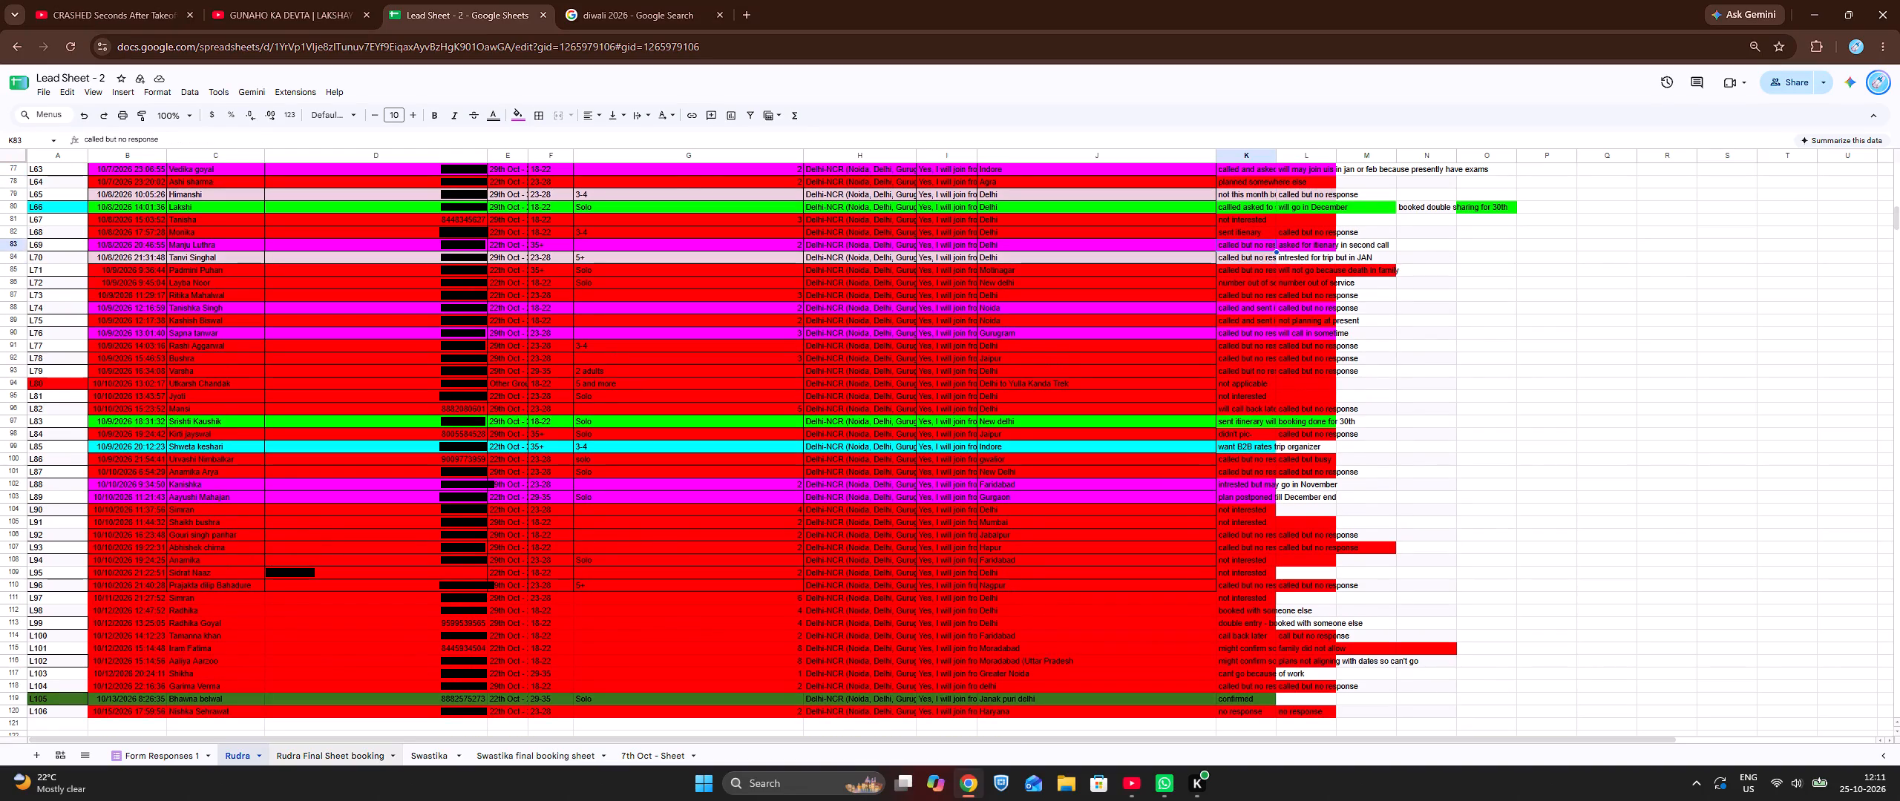
pyautogui.press('Down')
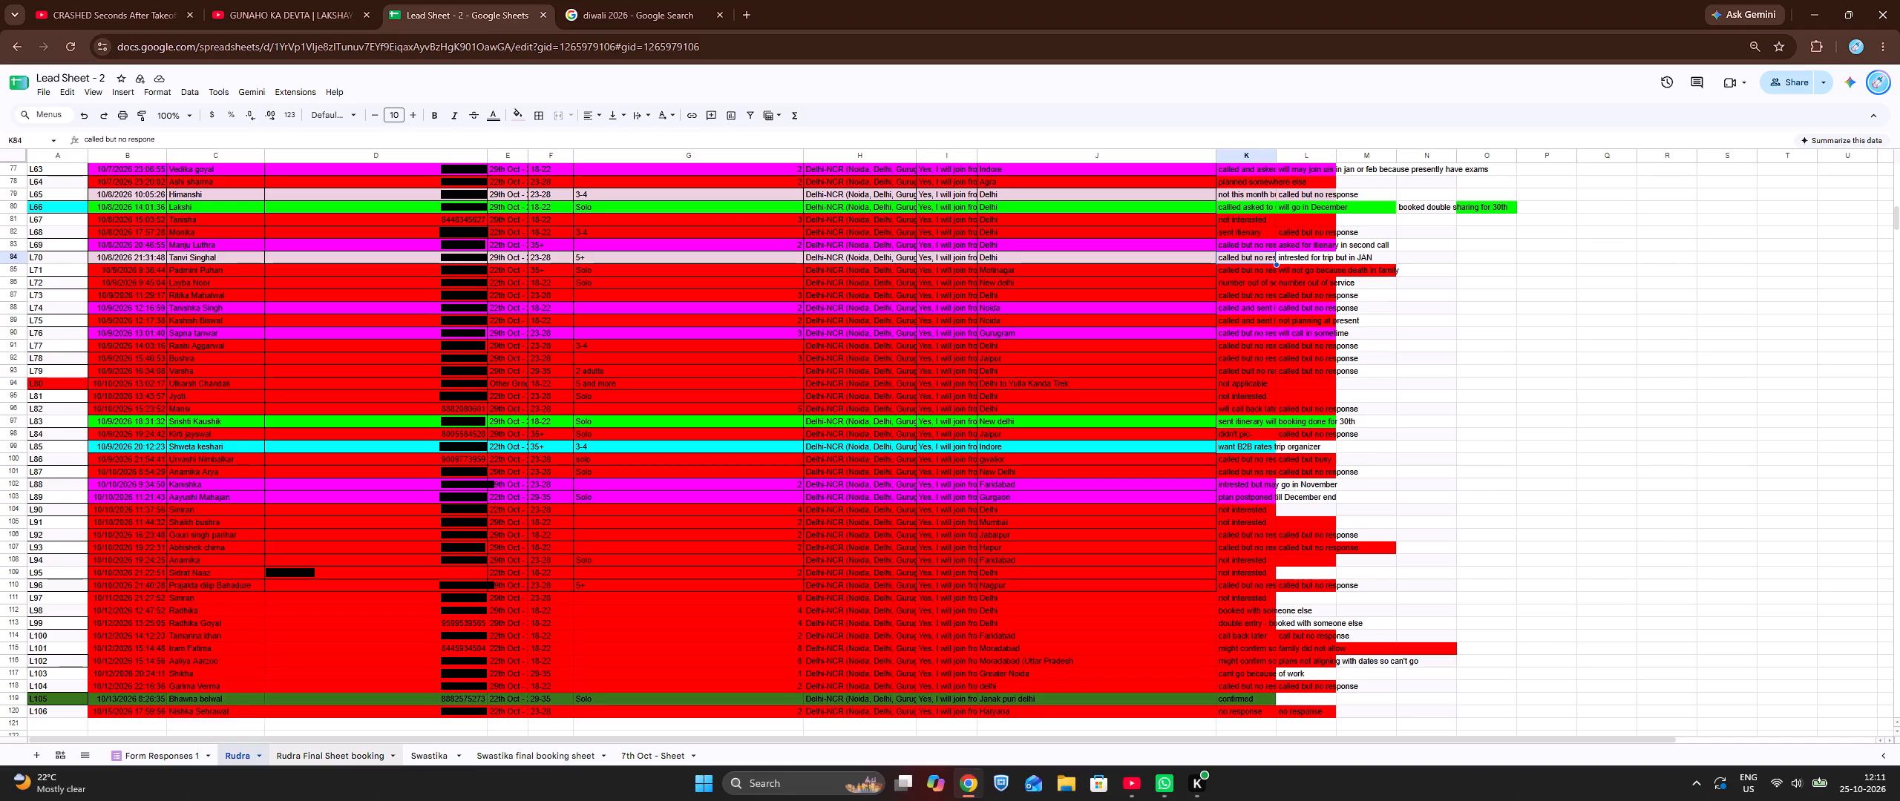
# Clear the remark in cell K84 of the L70 lead row.
pyautogui.press('`')
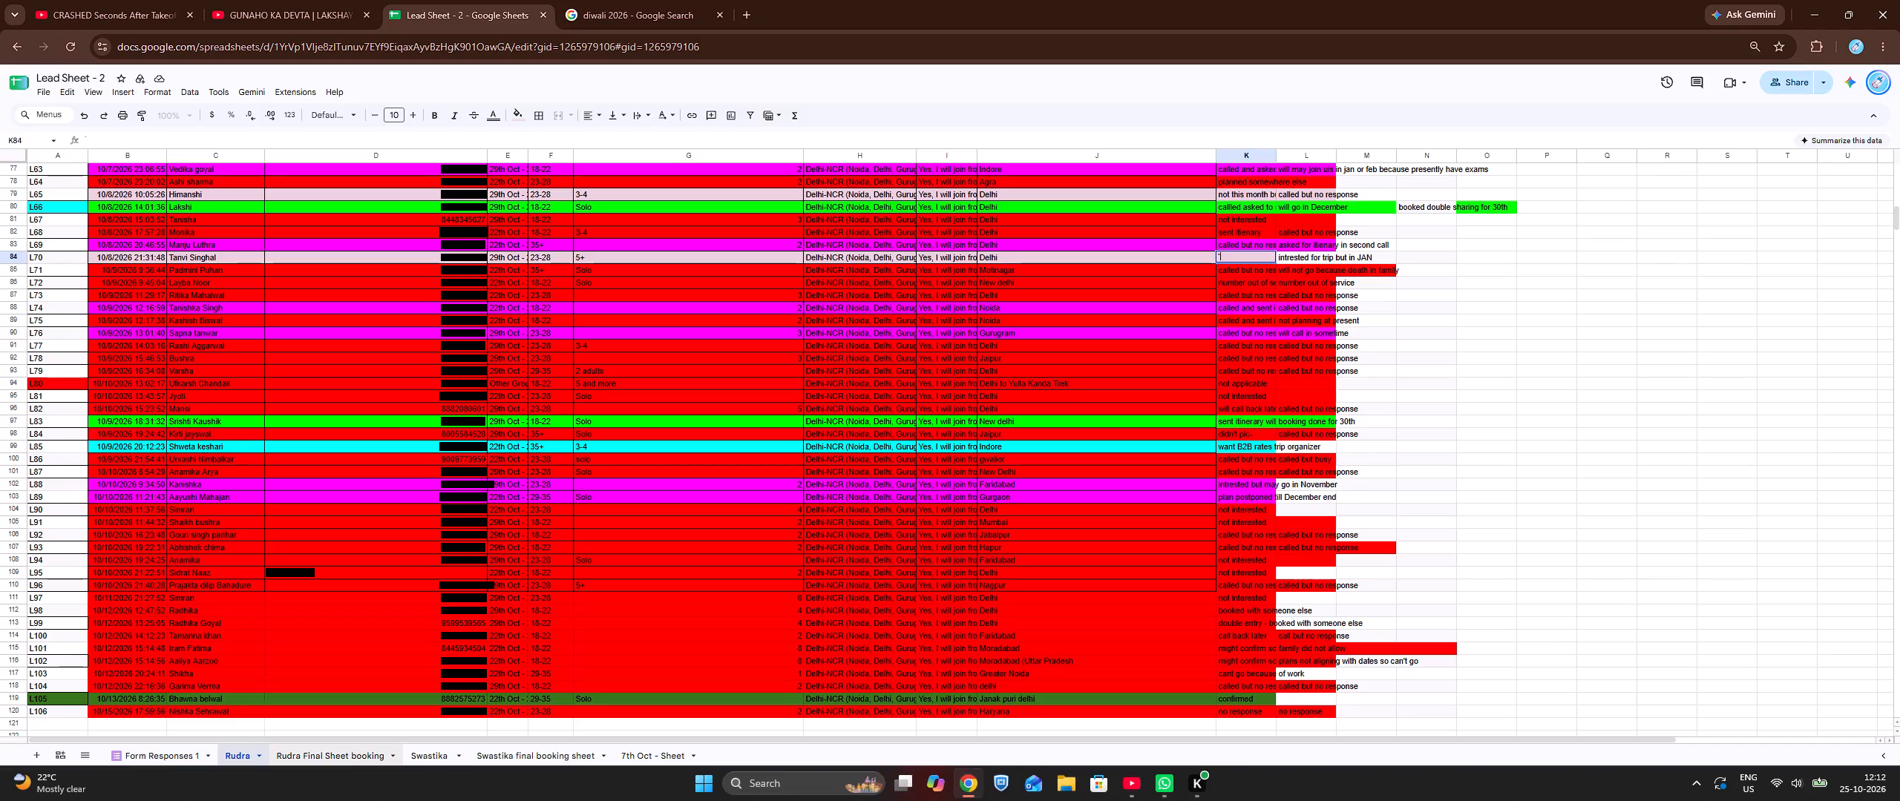
pyautogui.press('BackSpace')
pyautogui.hotkey('ctrl', 'z')
pyautogui.hotkey('ctrl', 'BackSpace')
pyautogui.hotkey('ctrl', 'z')
pyautogui.hotkey('ctrl', 'z')
pyautogui.hotkey('ctrl', 'z')
pyautogui.hotkey('ctrl', 'z')
pyautogui.click(1319, 470)
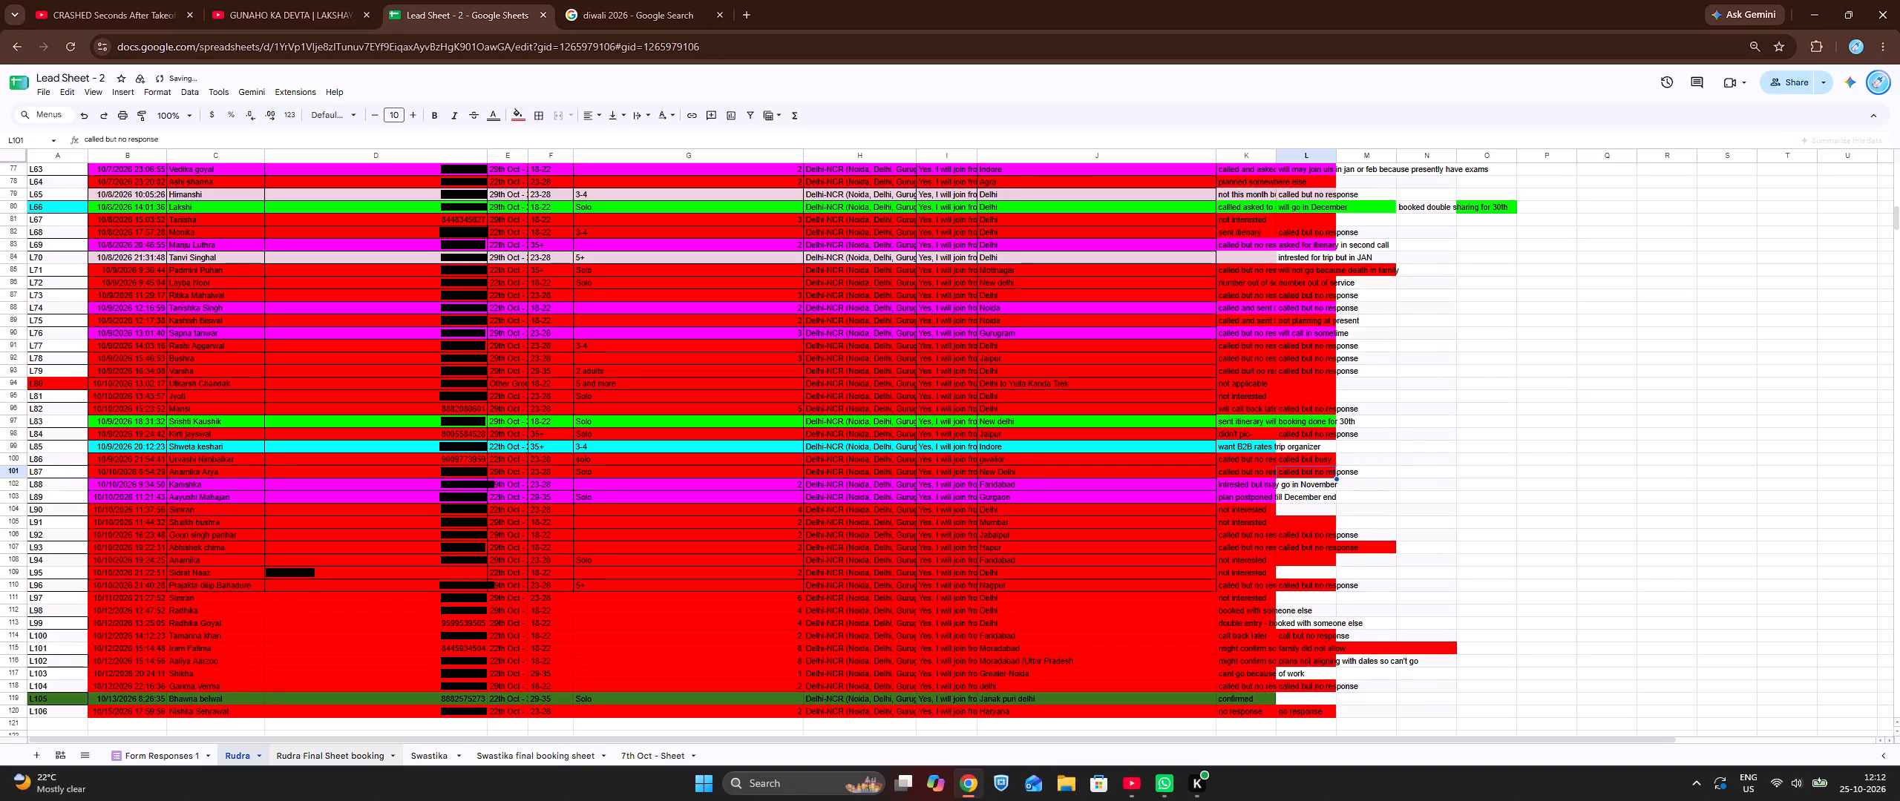
# Examine the leads in Table2 at the start of the Rudra sheet and look up the contact number of the row 29 lead.
pyautogui.rightClick(1276, 470)
pyautogui.click(1179, 460)
pyautogui.scroll(6, 1179, 460)
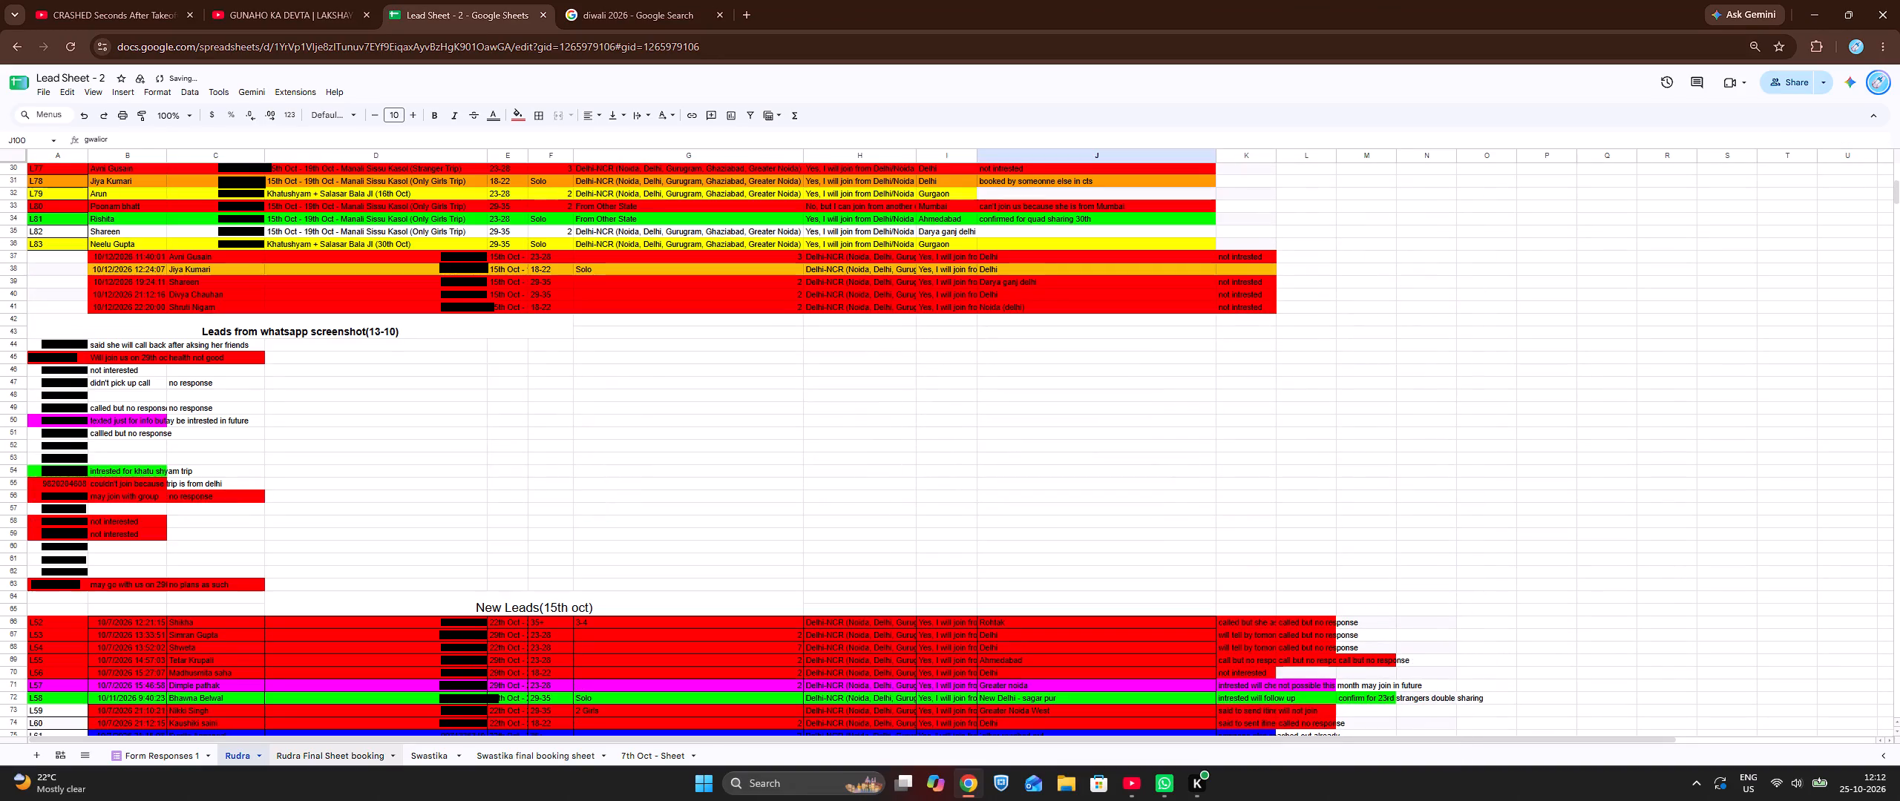
pyautogui.scroll(5, 823, 518)
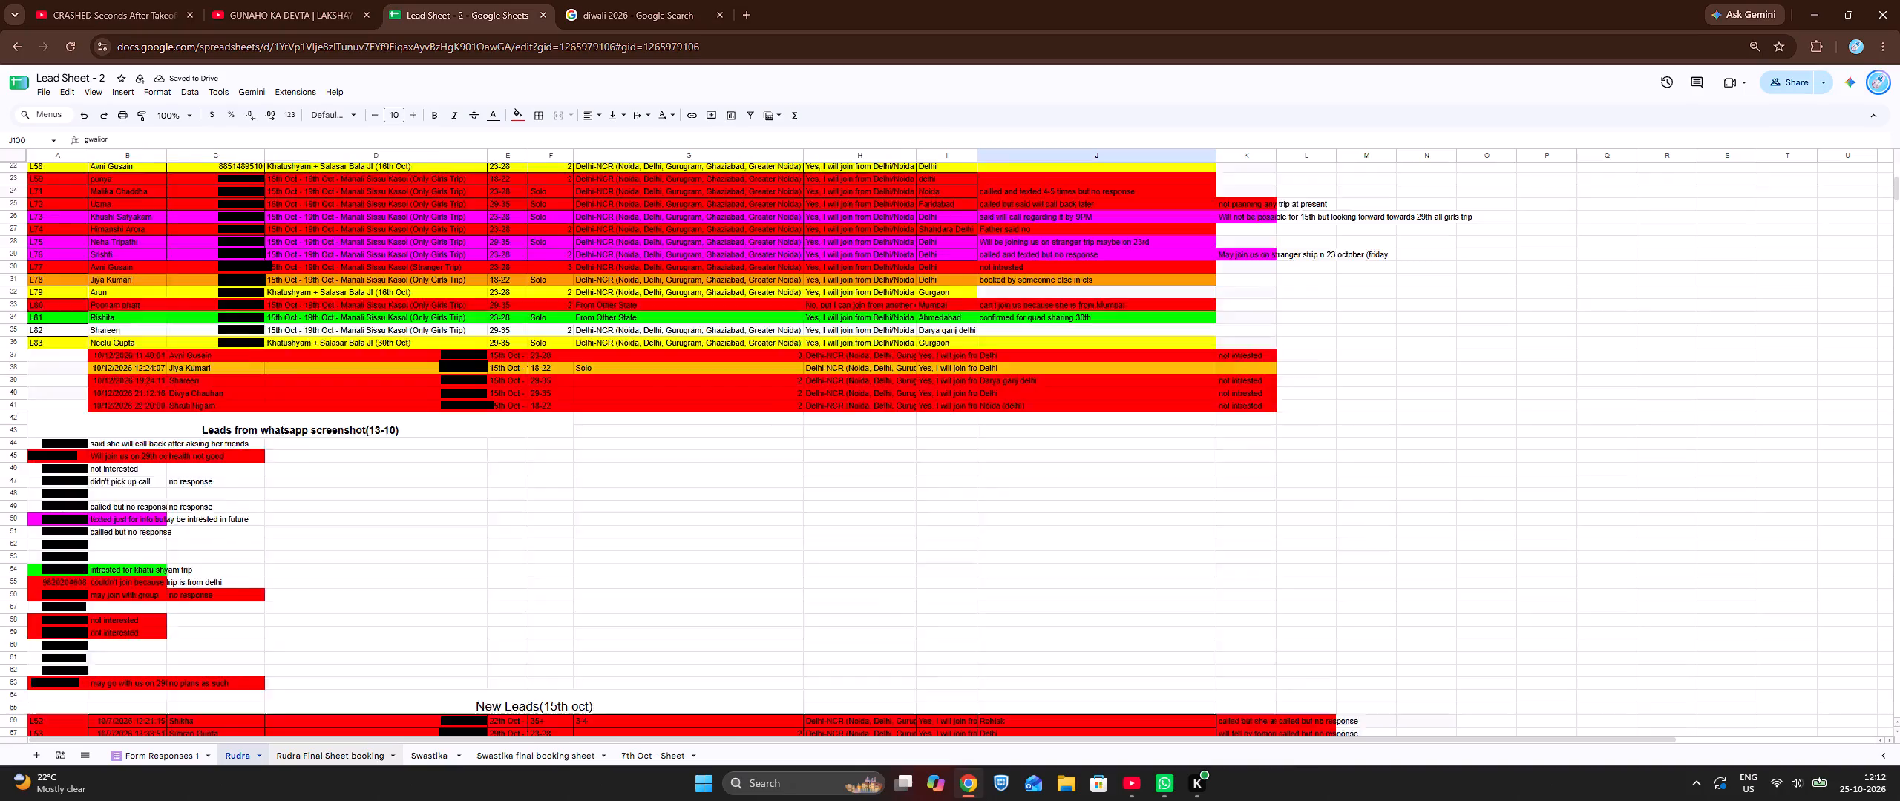
pyautogui.scroll(4, 796, 528)
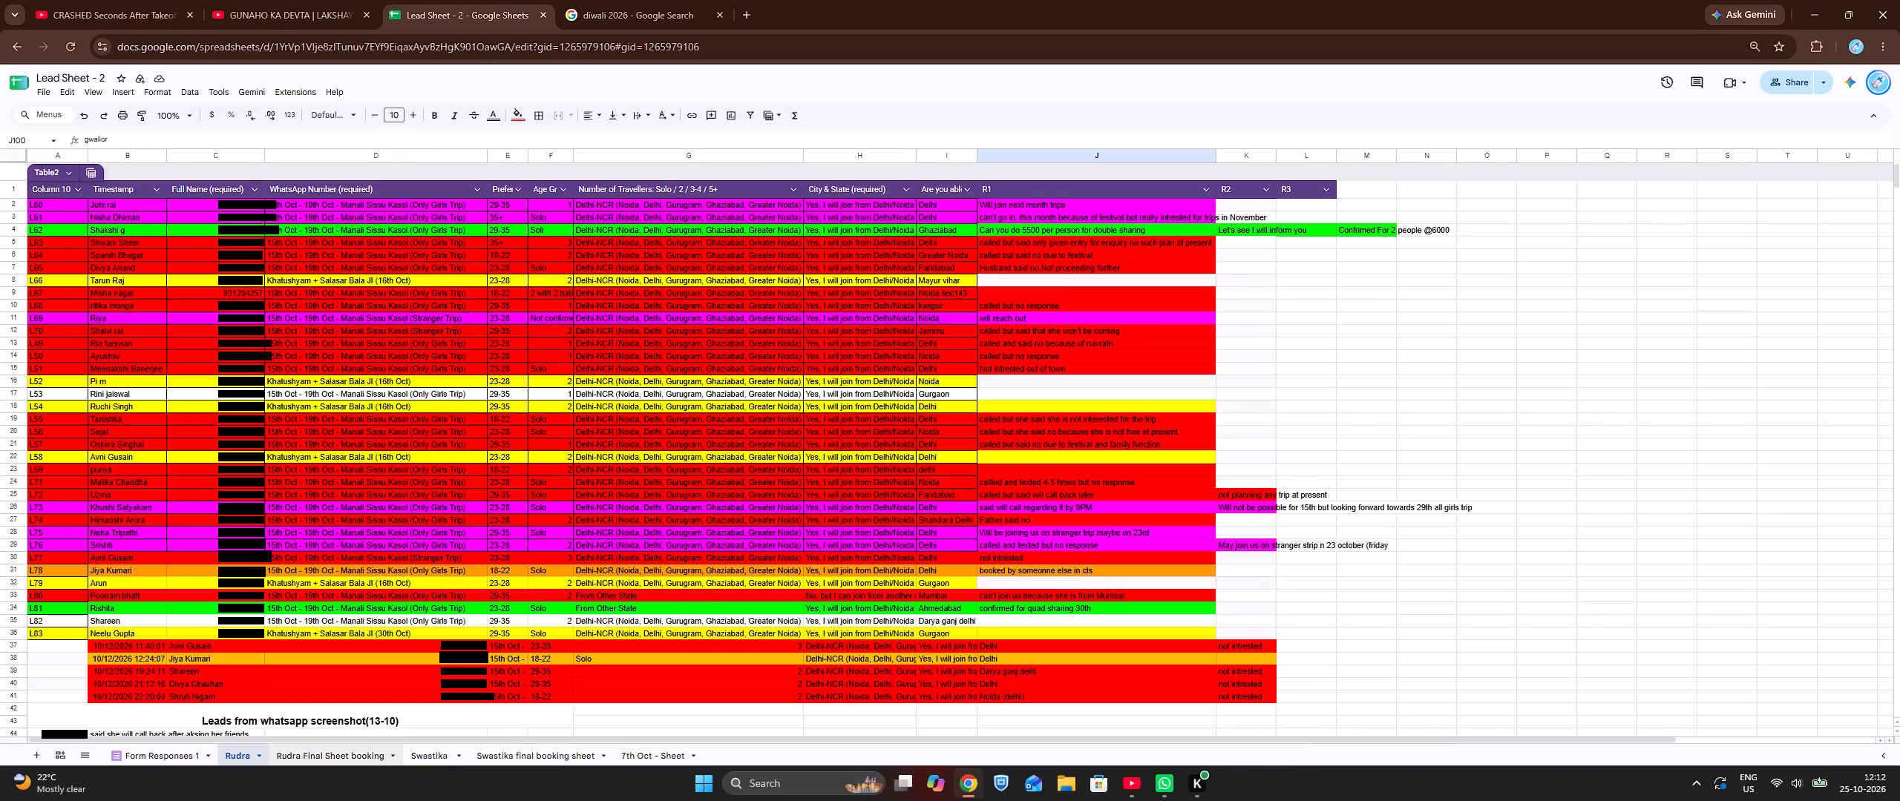
pyautogui.click(1095, 542)
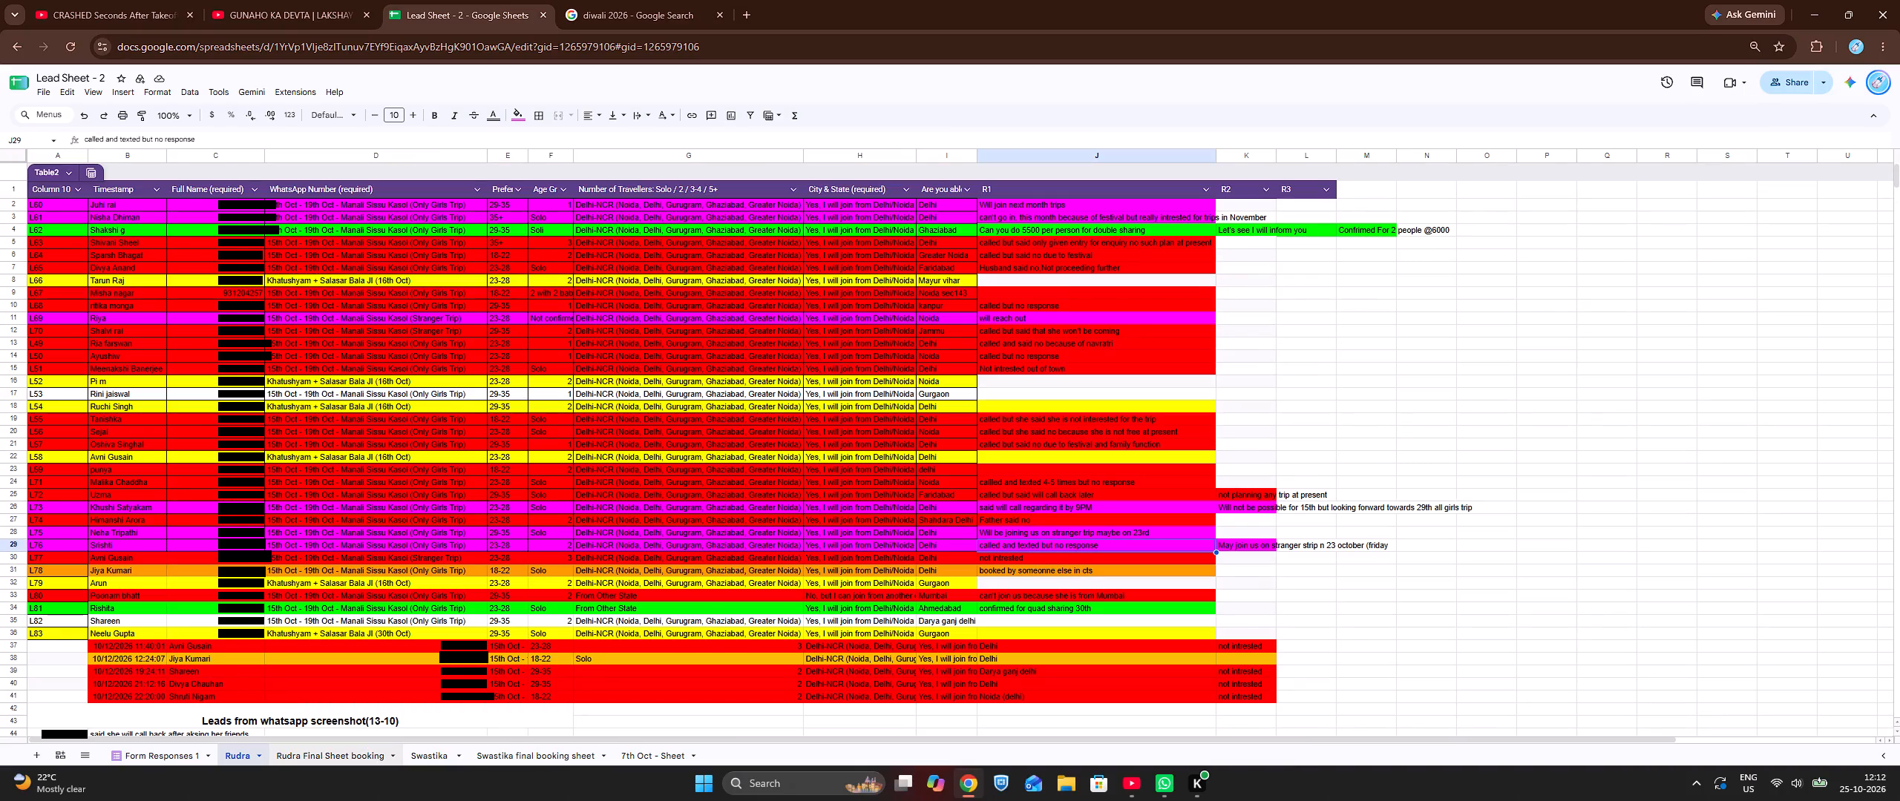
pyautogui.click(1236, 544)
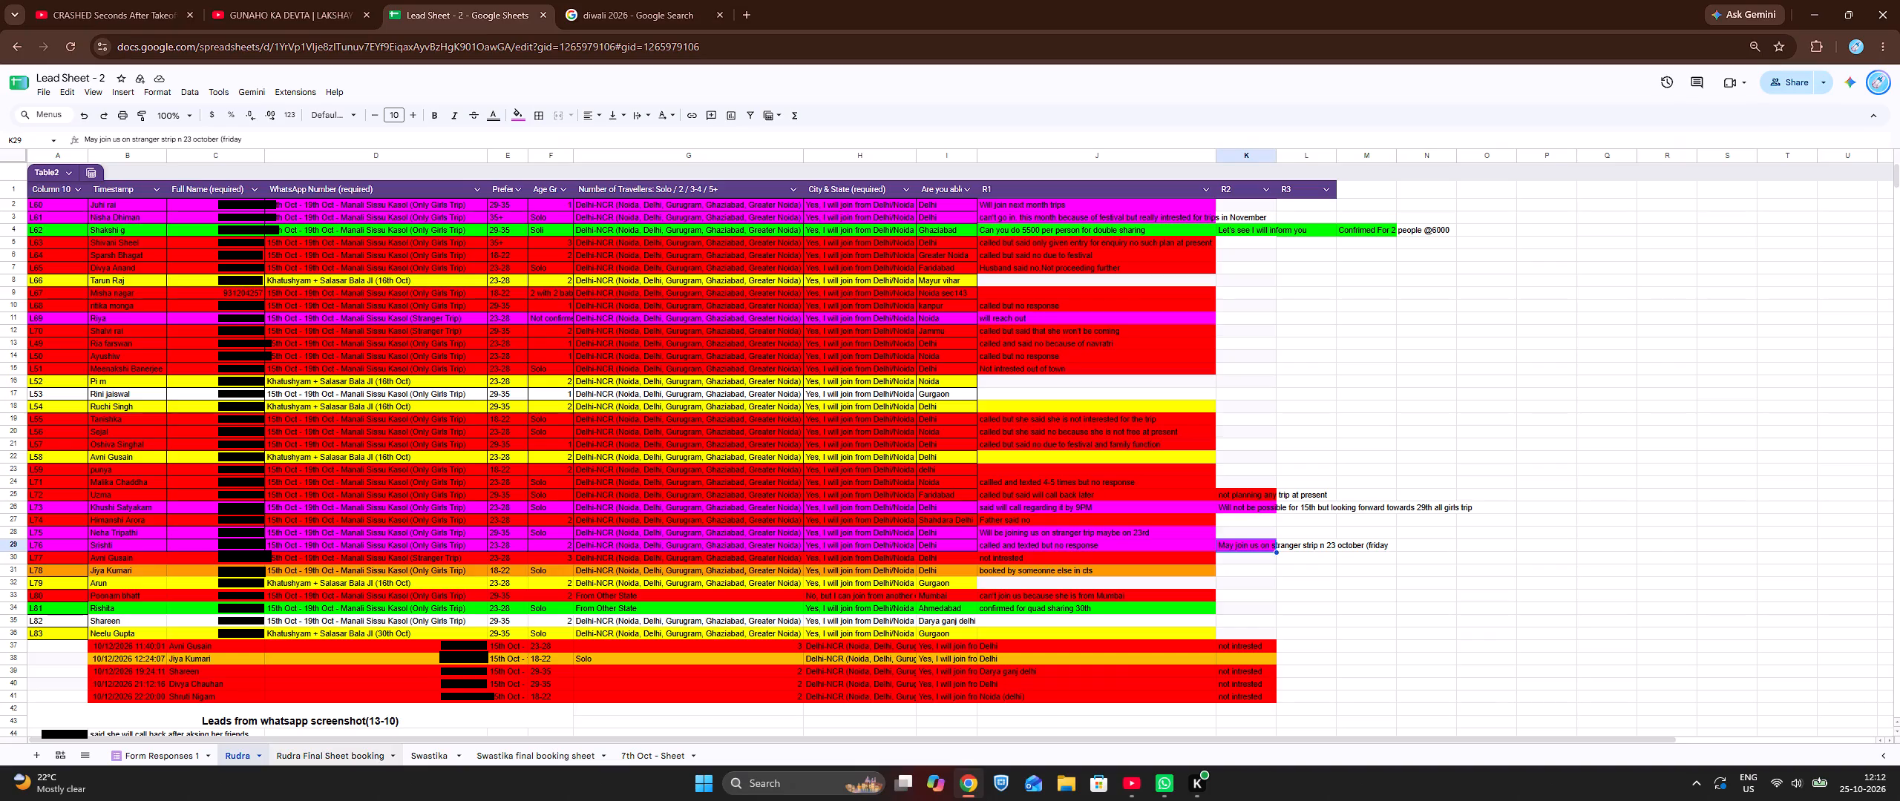
pyautogui.press('Left')
pyautogui.press('Left')
pyautogui.press('Left')
pyautogui.press('Left')
pyautogui.press('Left')
pyautogui.press('Left')
pyautogui.press('Left')
pyautogui.press('Left')
pyautogui.press('Left')
pyautogui.press('Left')
pyautogui.press('Left')
pyautogui.press('Left')
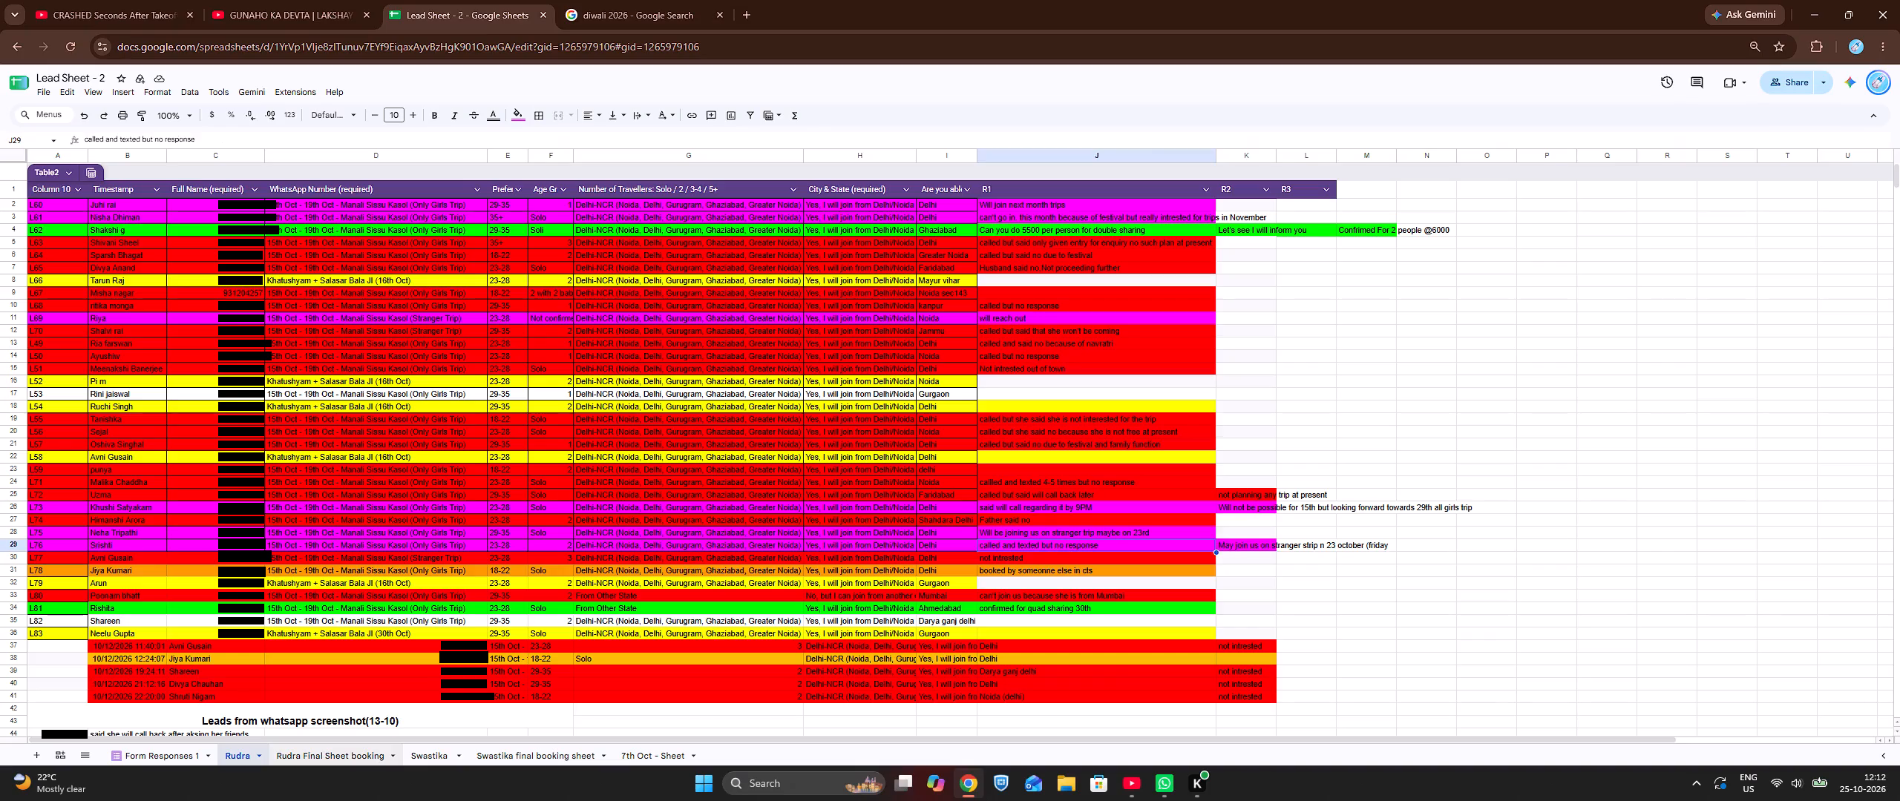
pyautogui.press('Right')
pyautogui.press('Right')
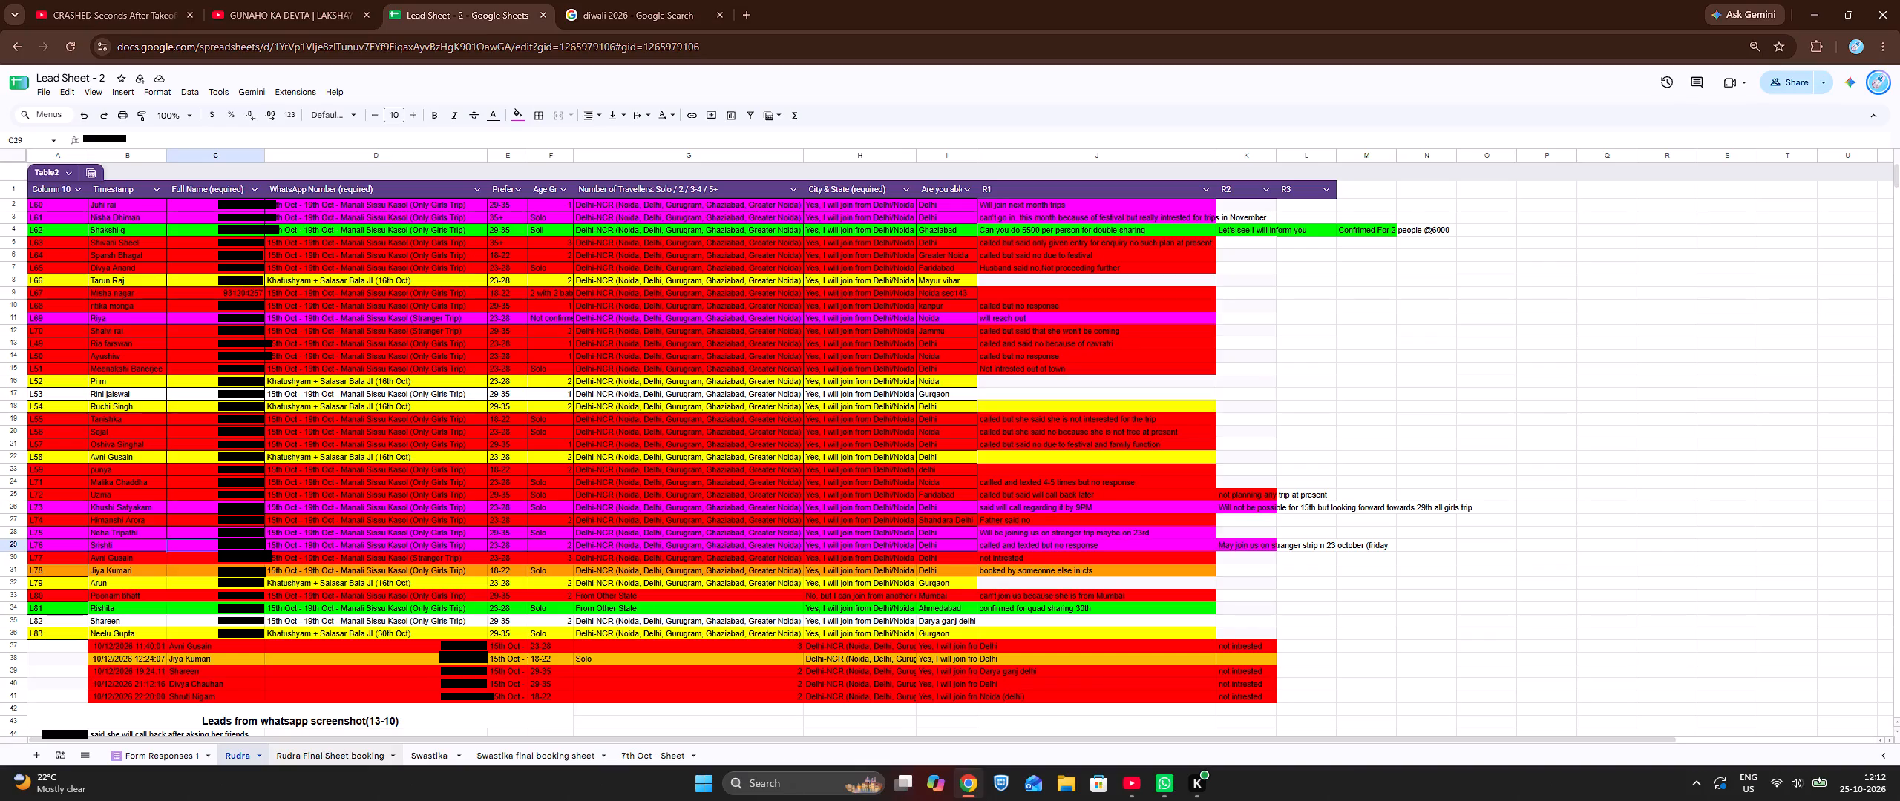
# Enter the remark "not intrested" in cell L29 for the lead in row 29.
pyautogui.press('Right')
pyautogui.press('Right')
pyautogui.press('Right')
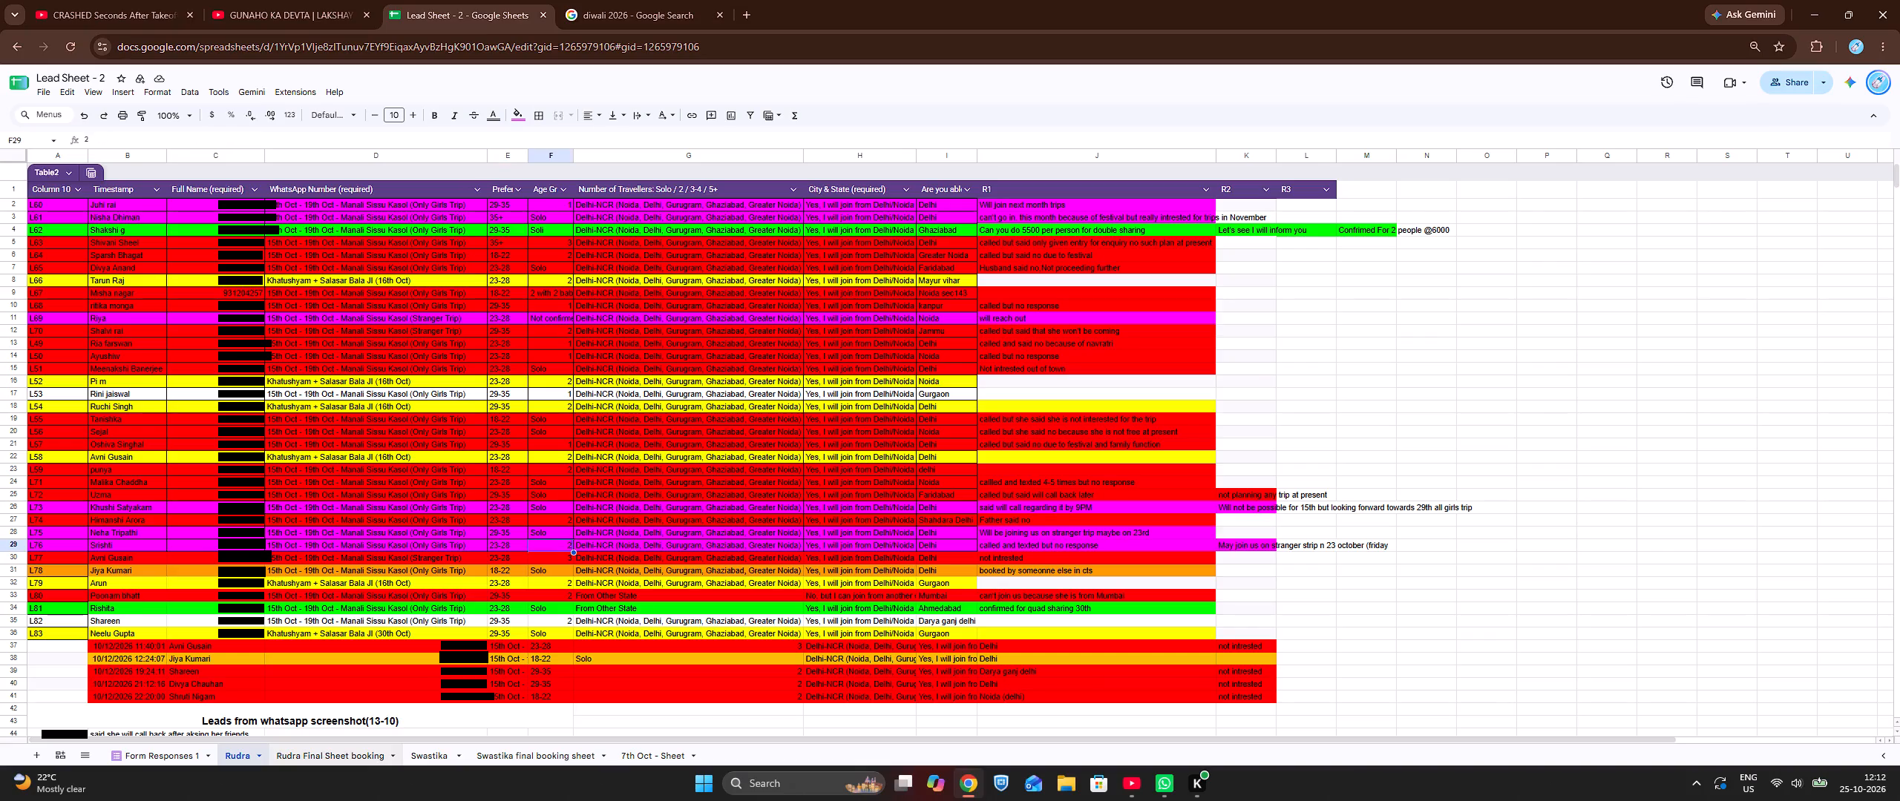
pyautogui.press('Right')
pyautogui.press('Right')
pyautogui.press('Right')
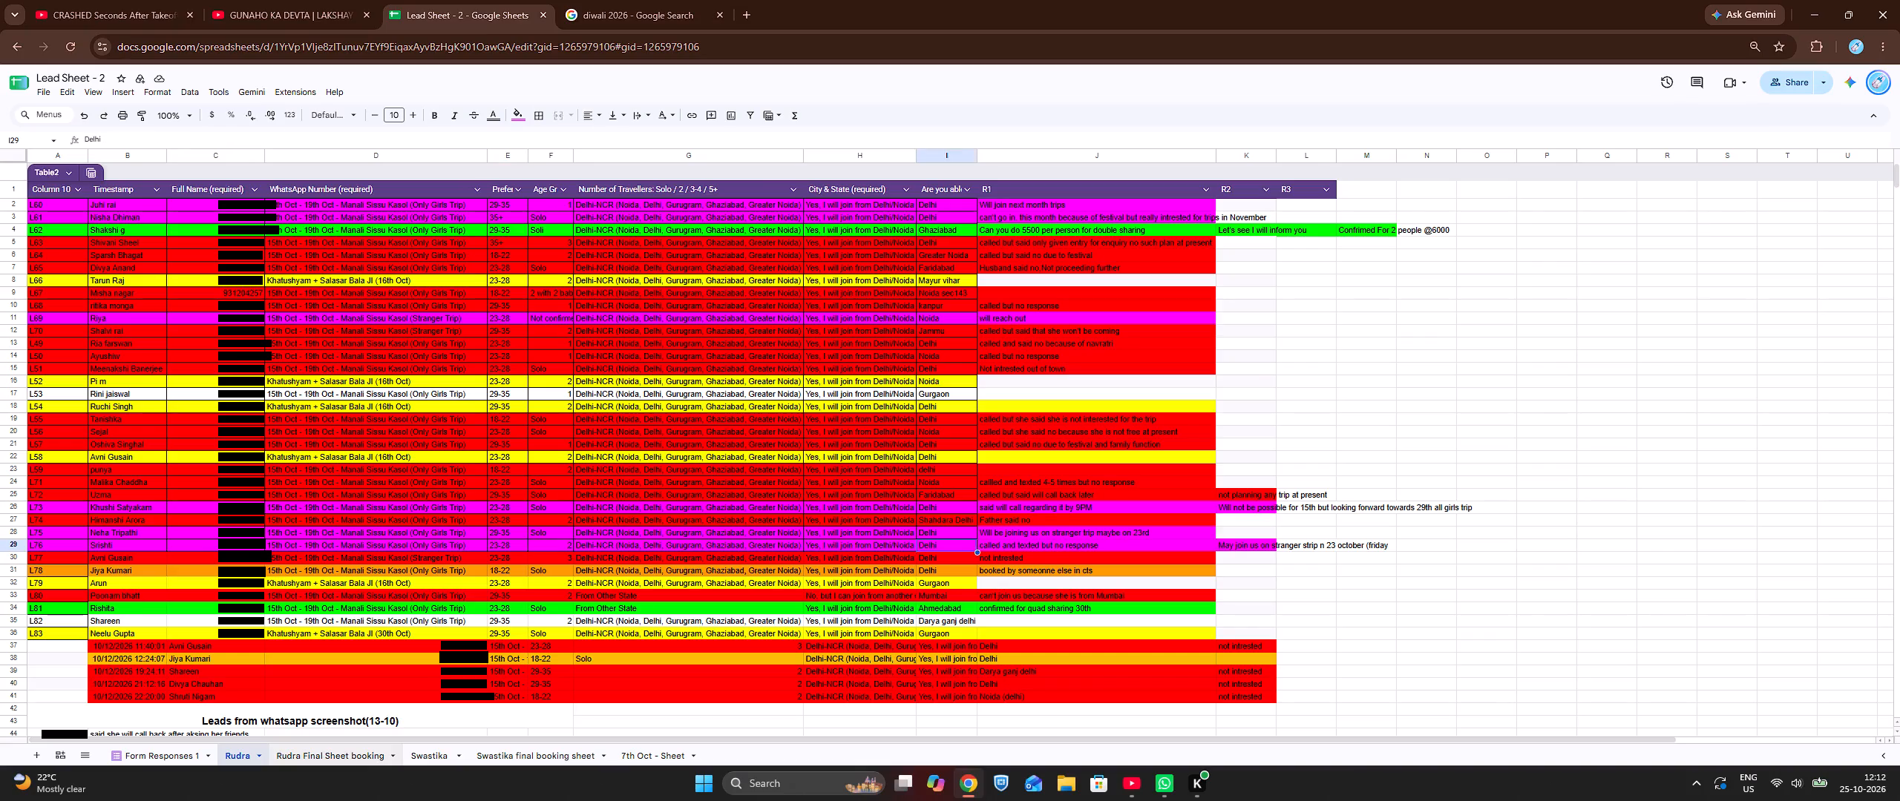
pyautogui.press('Right')
pyautogui.press('Right')
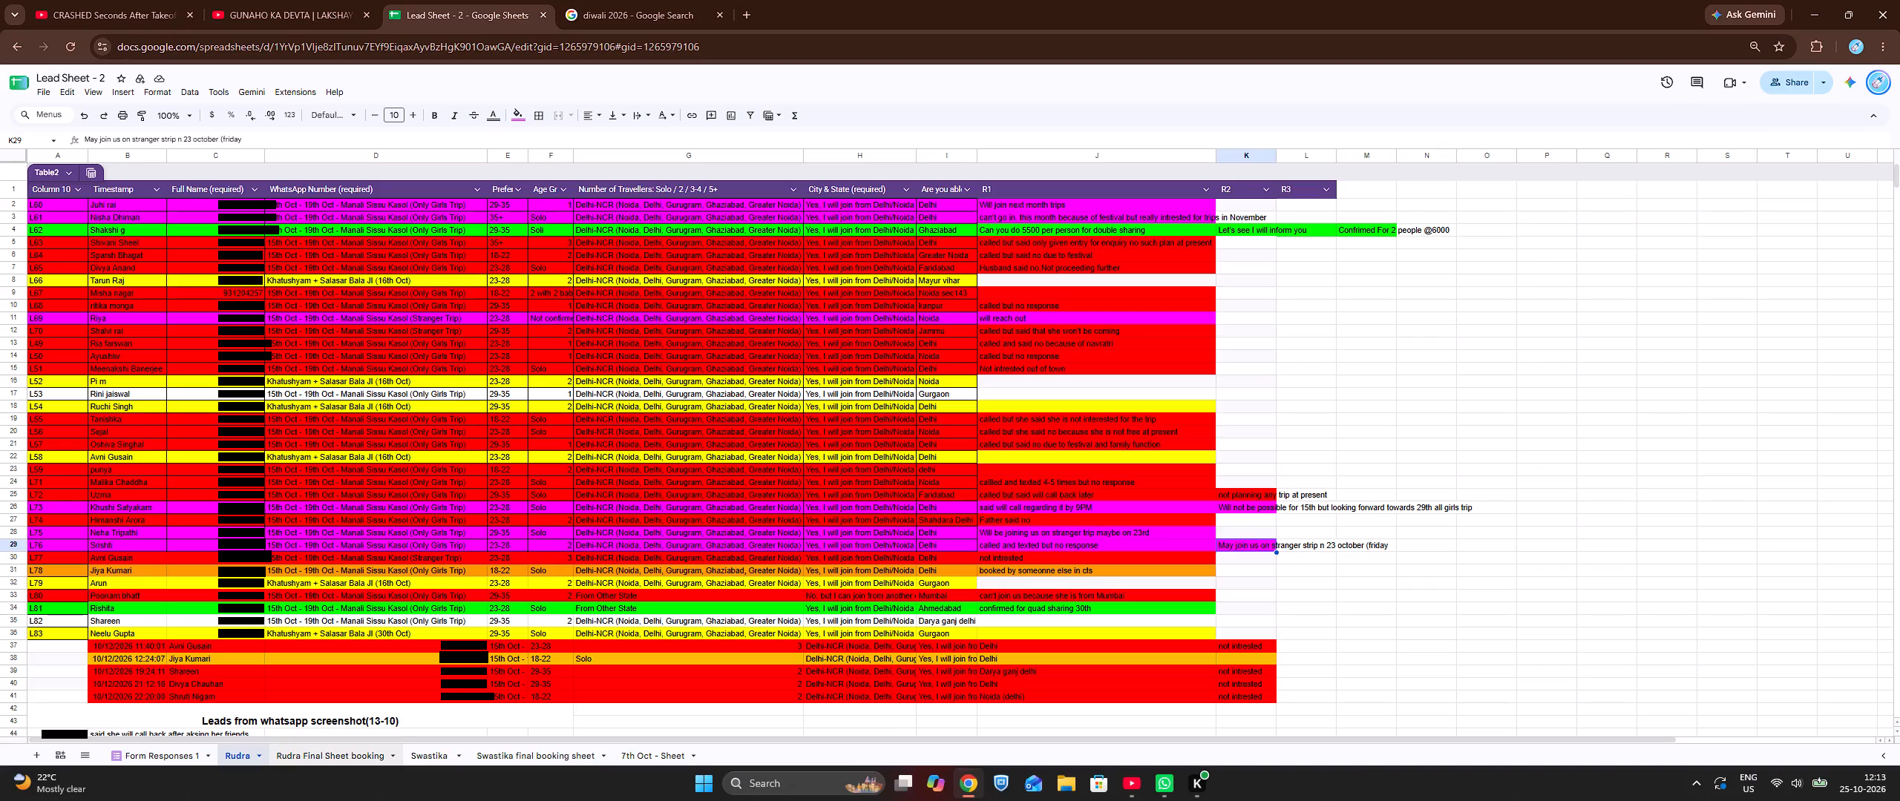
pyautogui.press('Right')
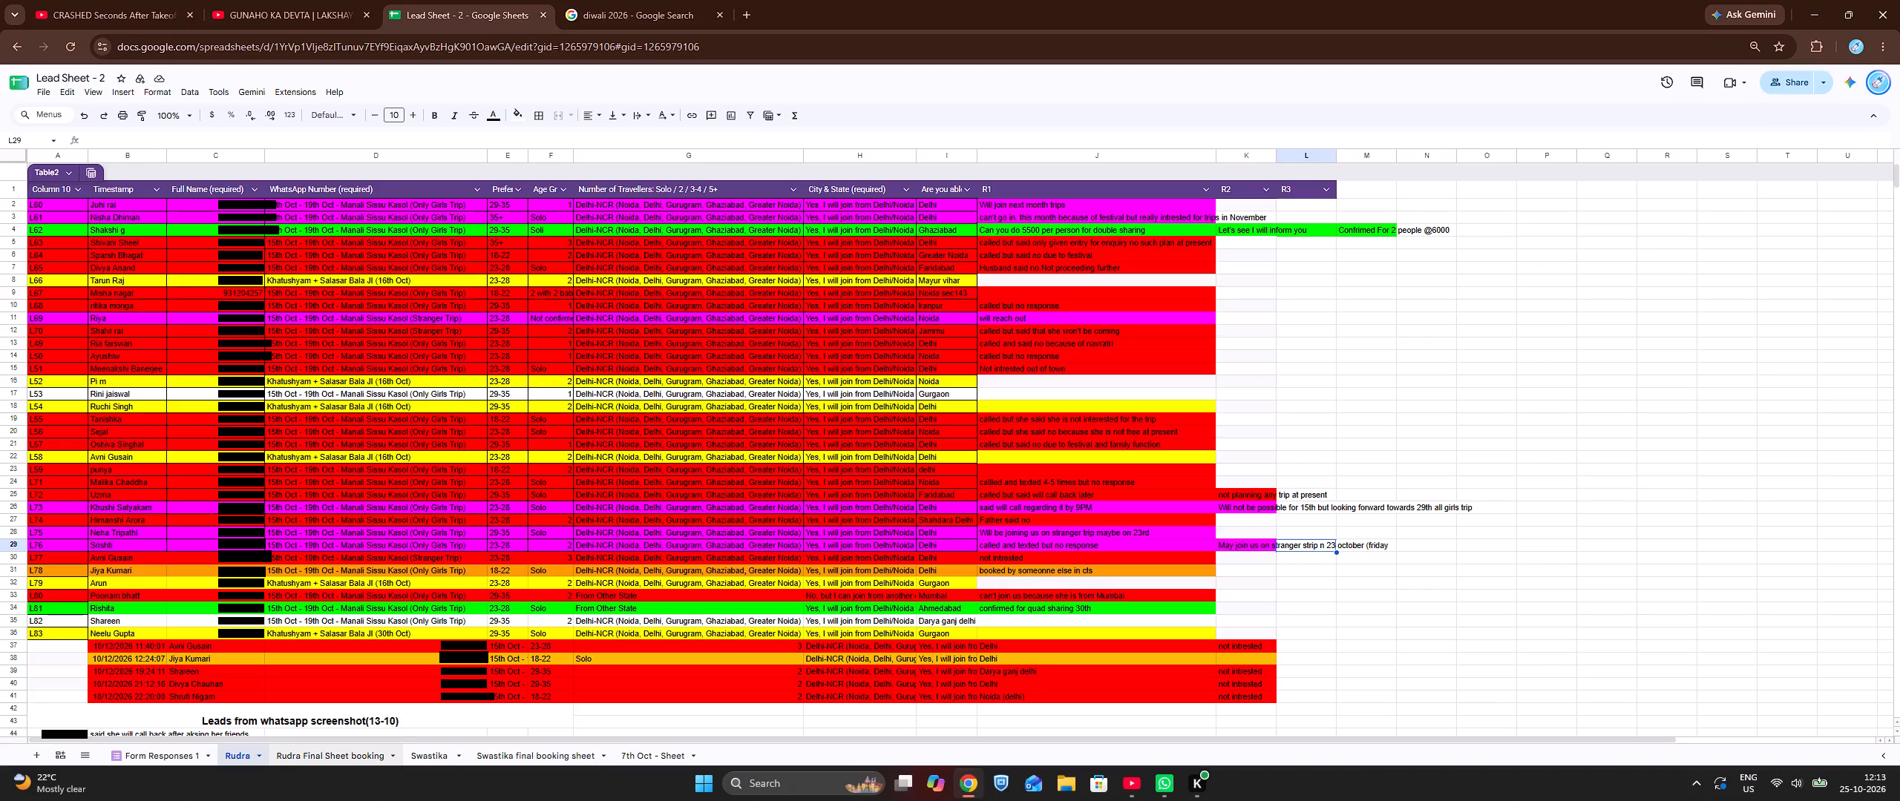
pyautogui.write('not intrested')
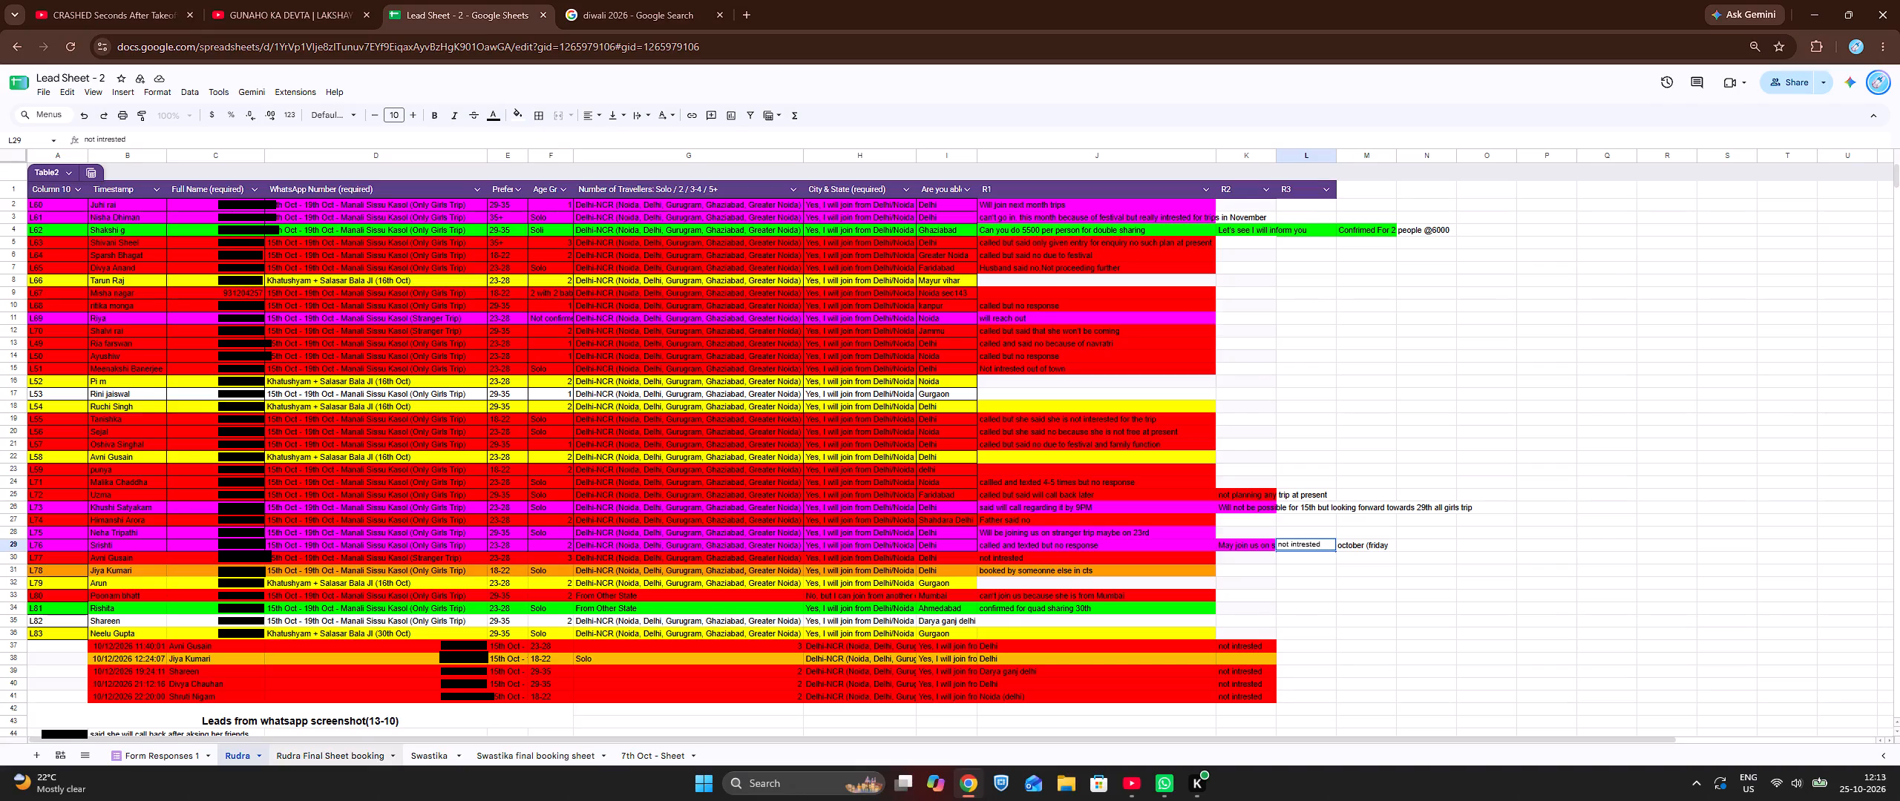
# Fill the lead row A29:L29 with red.
pyautogui.keyDown('shift'); pyautogui.click(74, 545); pyautogui.keyUp('shift')
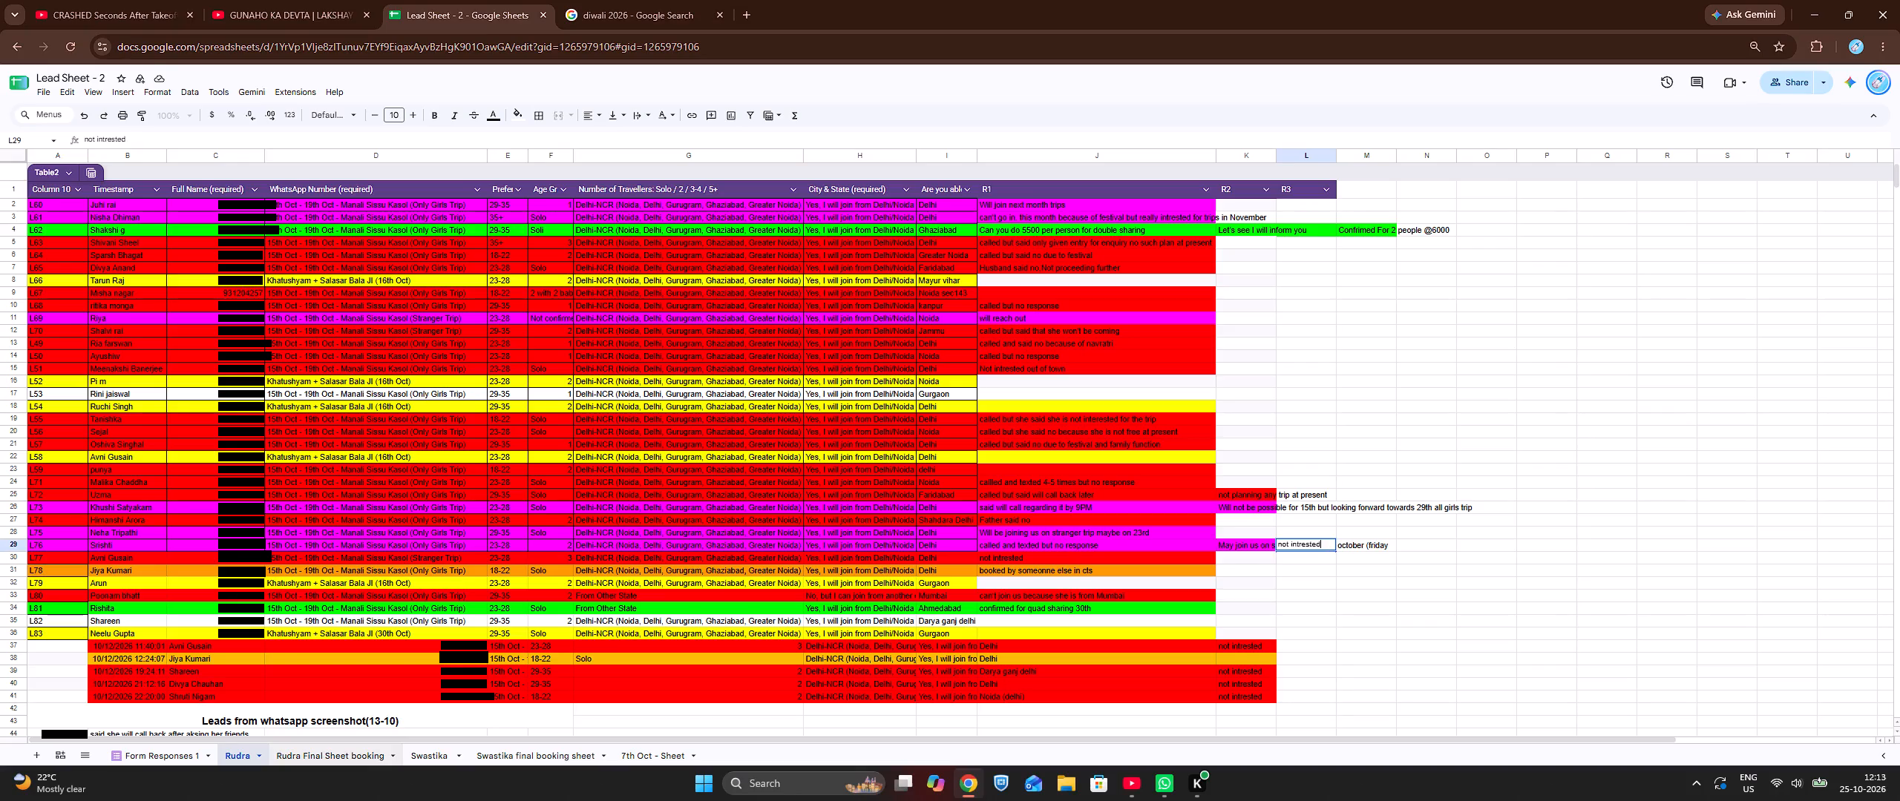
pyautogui.click(518, 117)
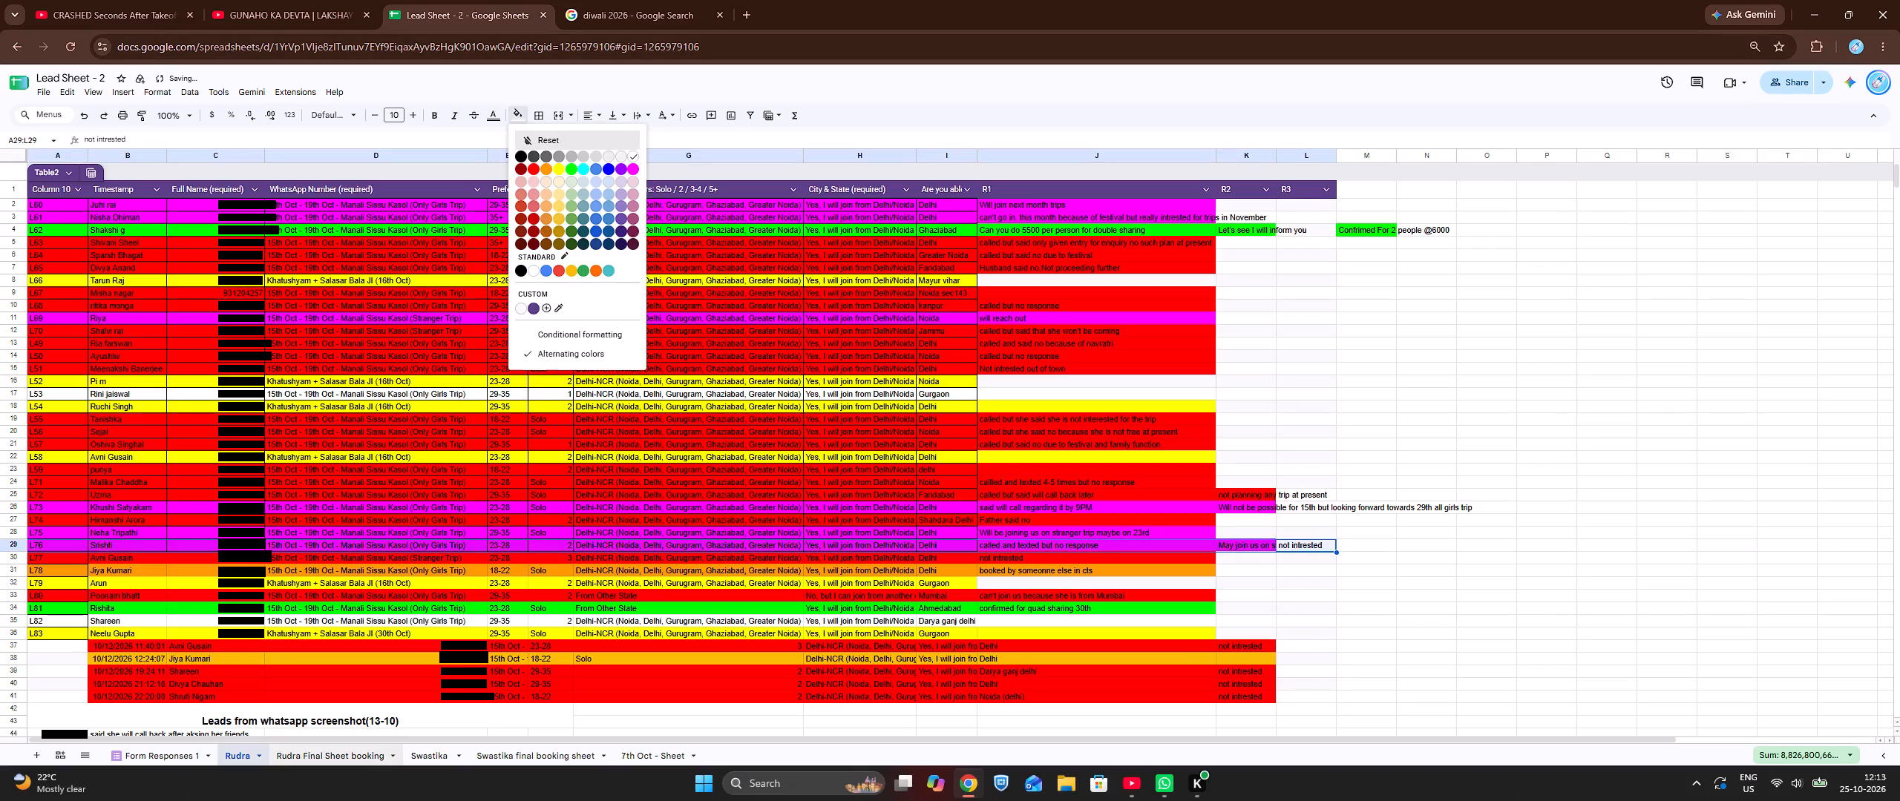
pyautogui.click(534, 165)
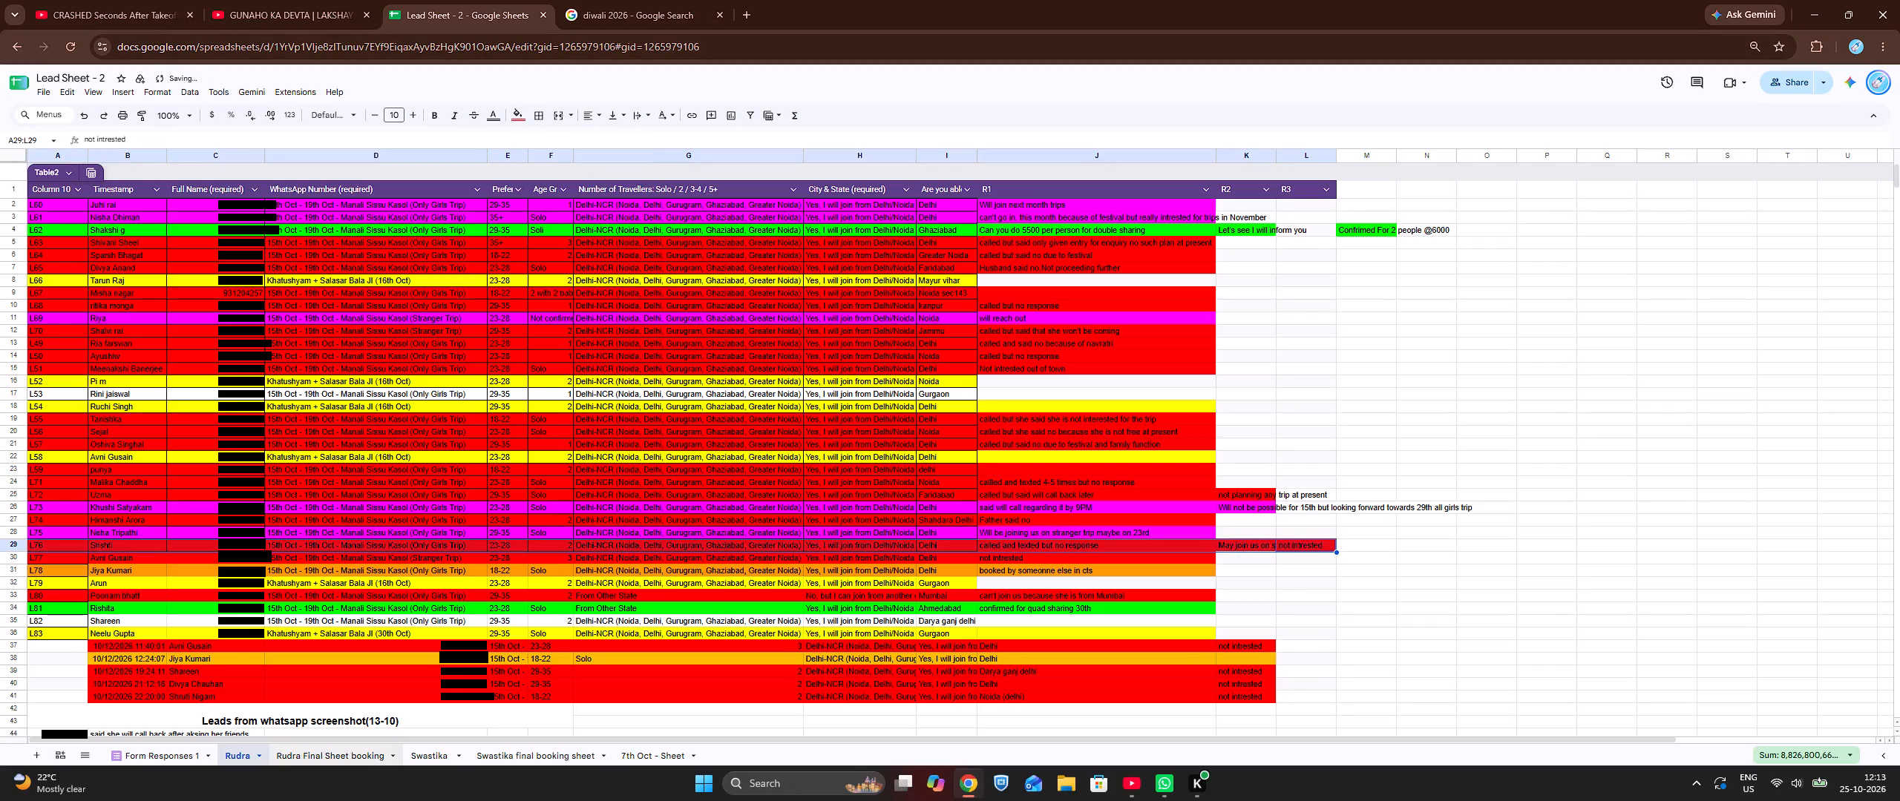
# Look up the contact number of the lead in row 28.
pyautogui.press('Up')
pyautogui.press('Left')
pyautogui.press('Left')
pyautogui.press('Left')
pyautogui.press('Left')
pyautogui.press('Left')
pyautogui.press('Left')
pyautogui.press('Left')
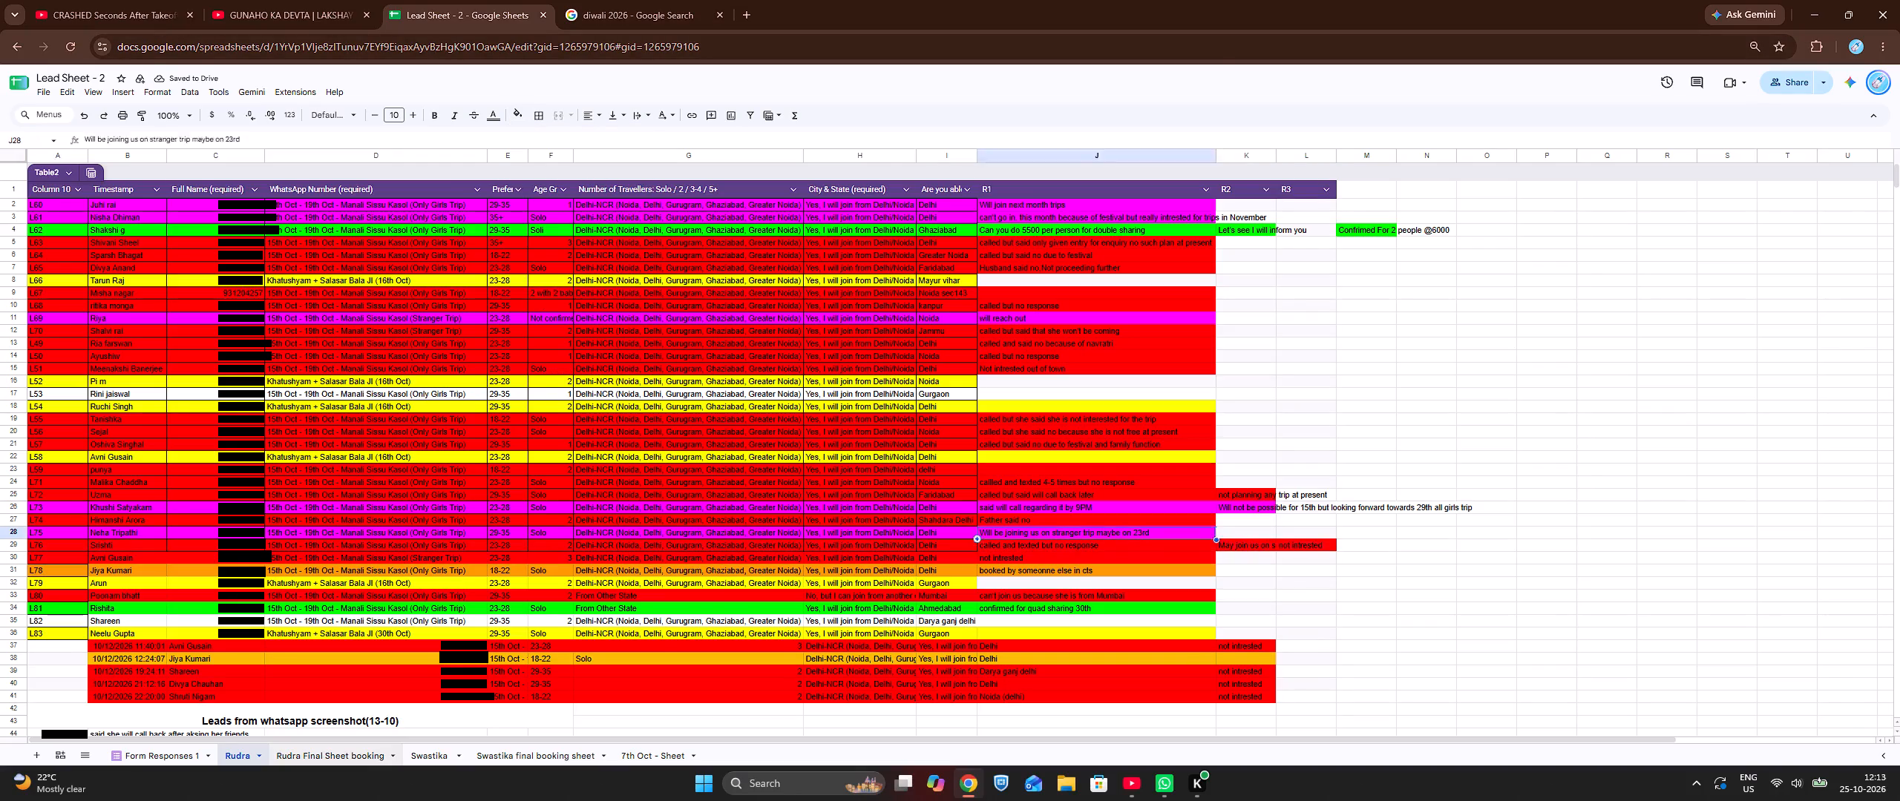
pyautogui.press('Left')
pyautogui.press('Left')
pyautogui.press('Left')
pyautogui.press('Right')
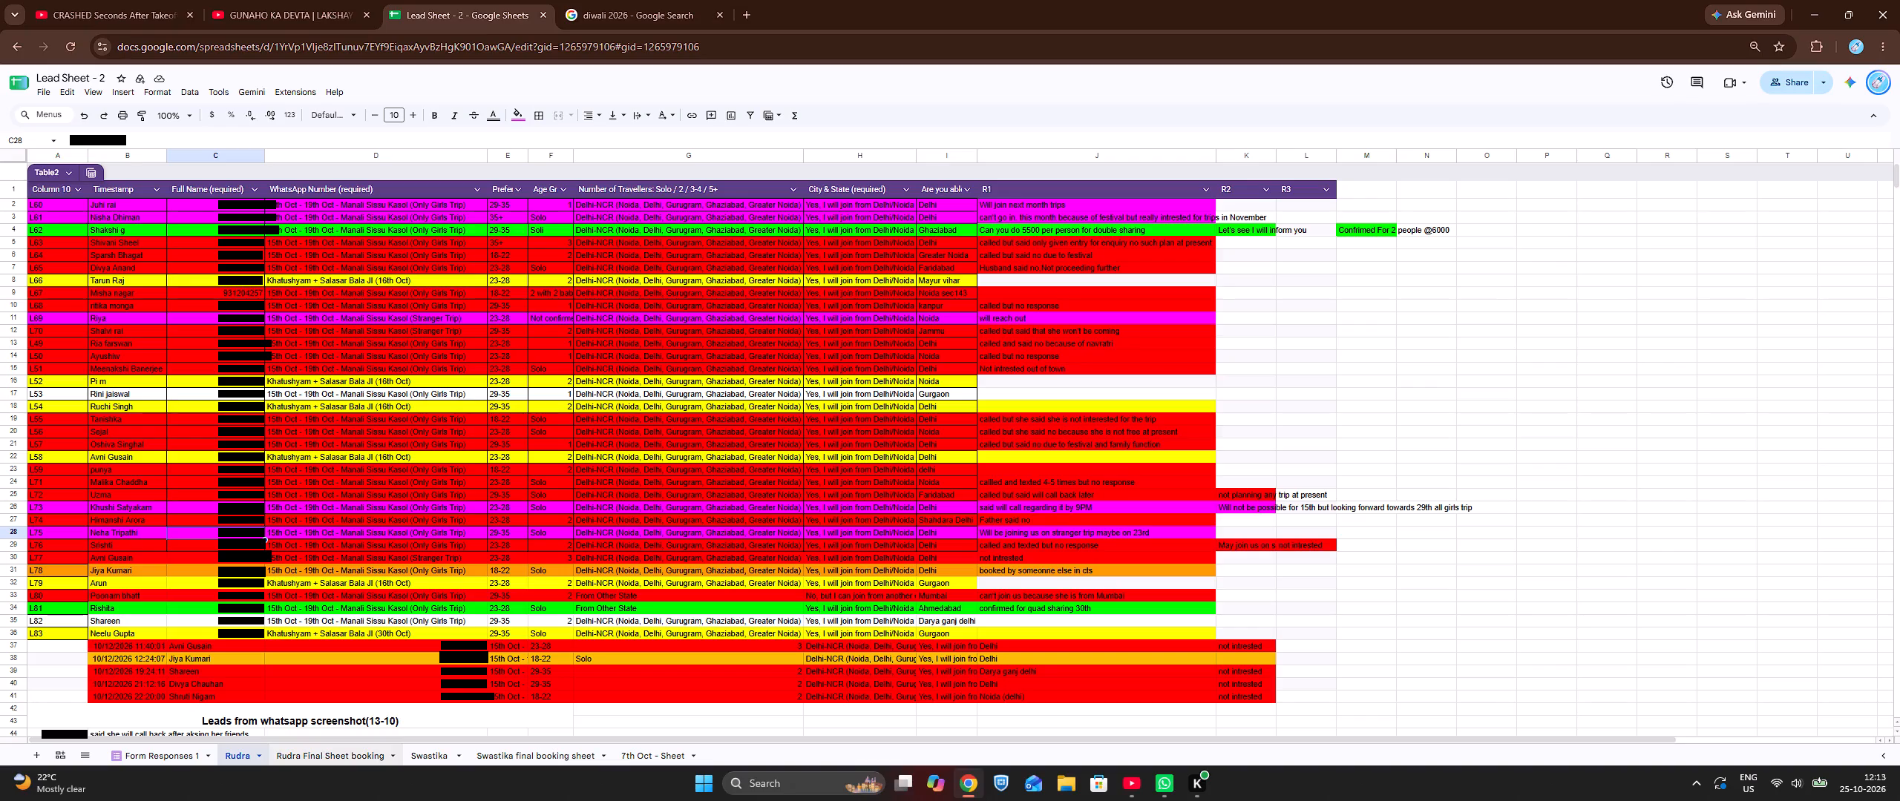
# Enter the remark "number not reachable" in cell K28 for the lead in row 28.
pyautogui.press('Right')
pyautogui.press('Right')
pyautogui.press('Right')
pyautogui.press('Right')
pyautogui.press('Right')
pyautogui.press('Right')
pyautogui.press('Right')
pyautogui.press('Right')
pyautogui.press('Right')
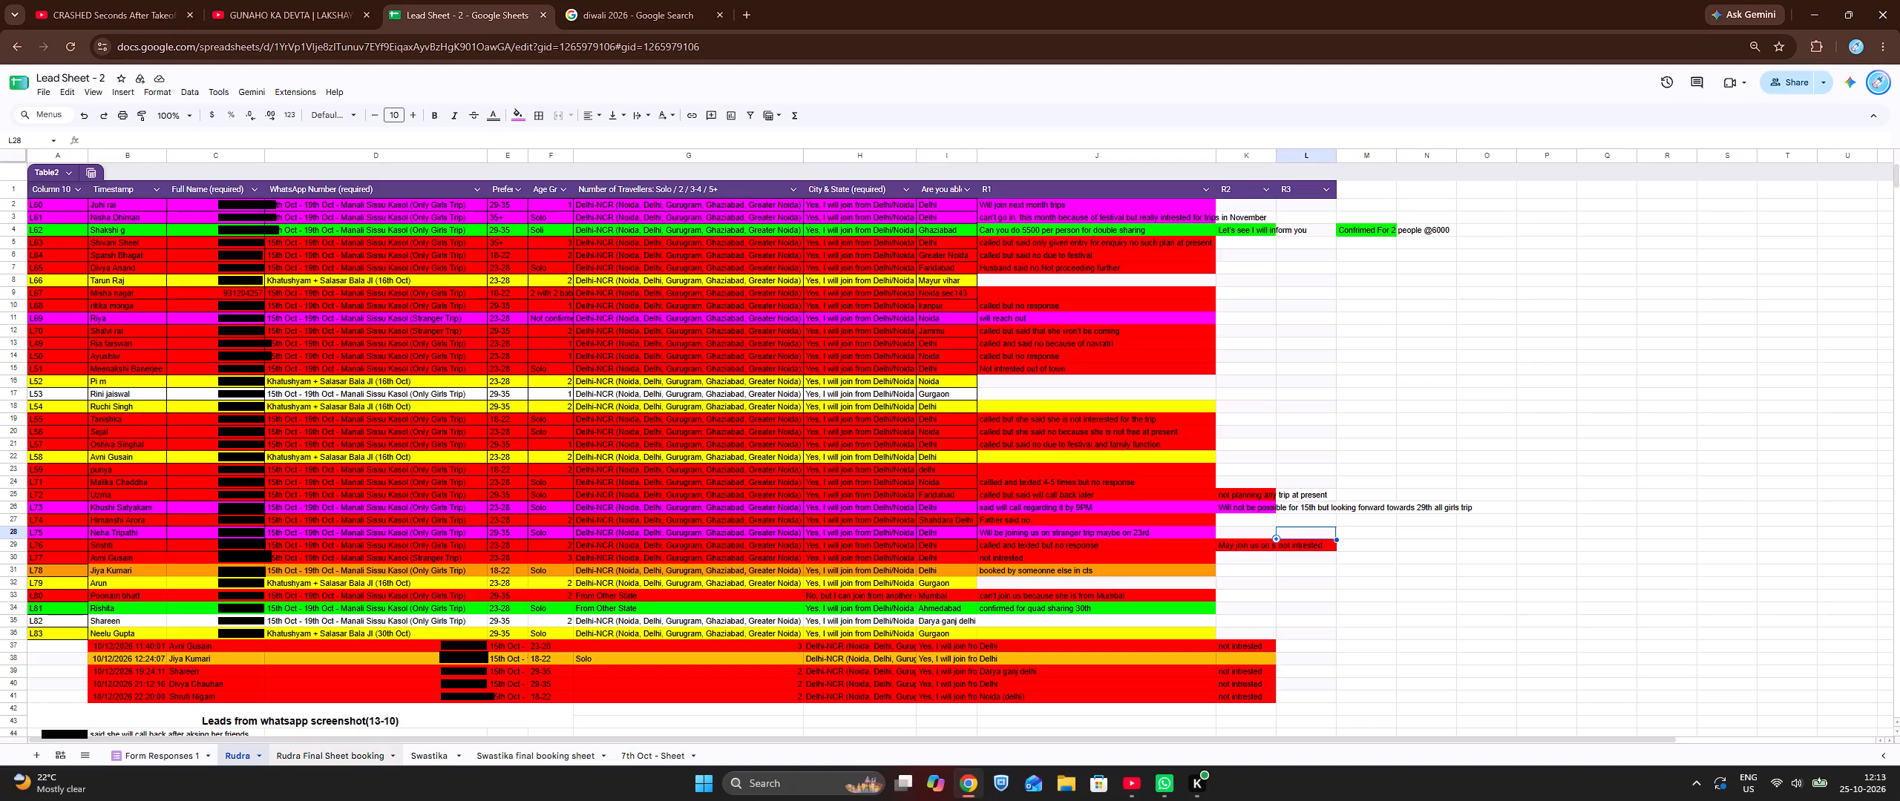
pyautogui.press('Left')
pyautogui.write('number not reachable')
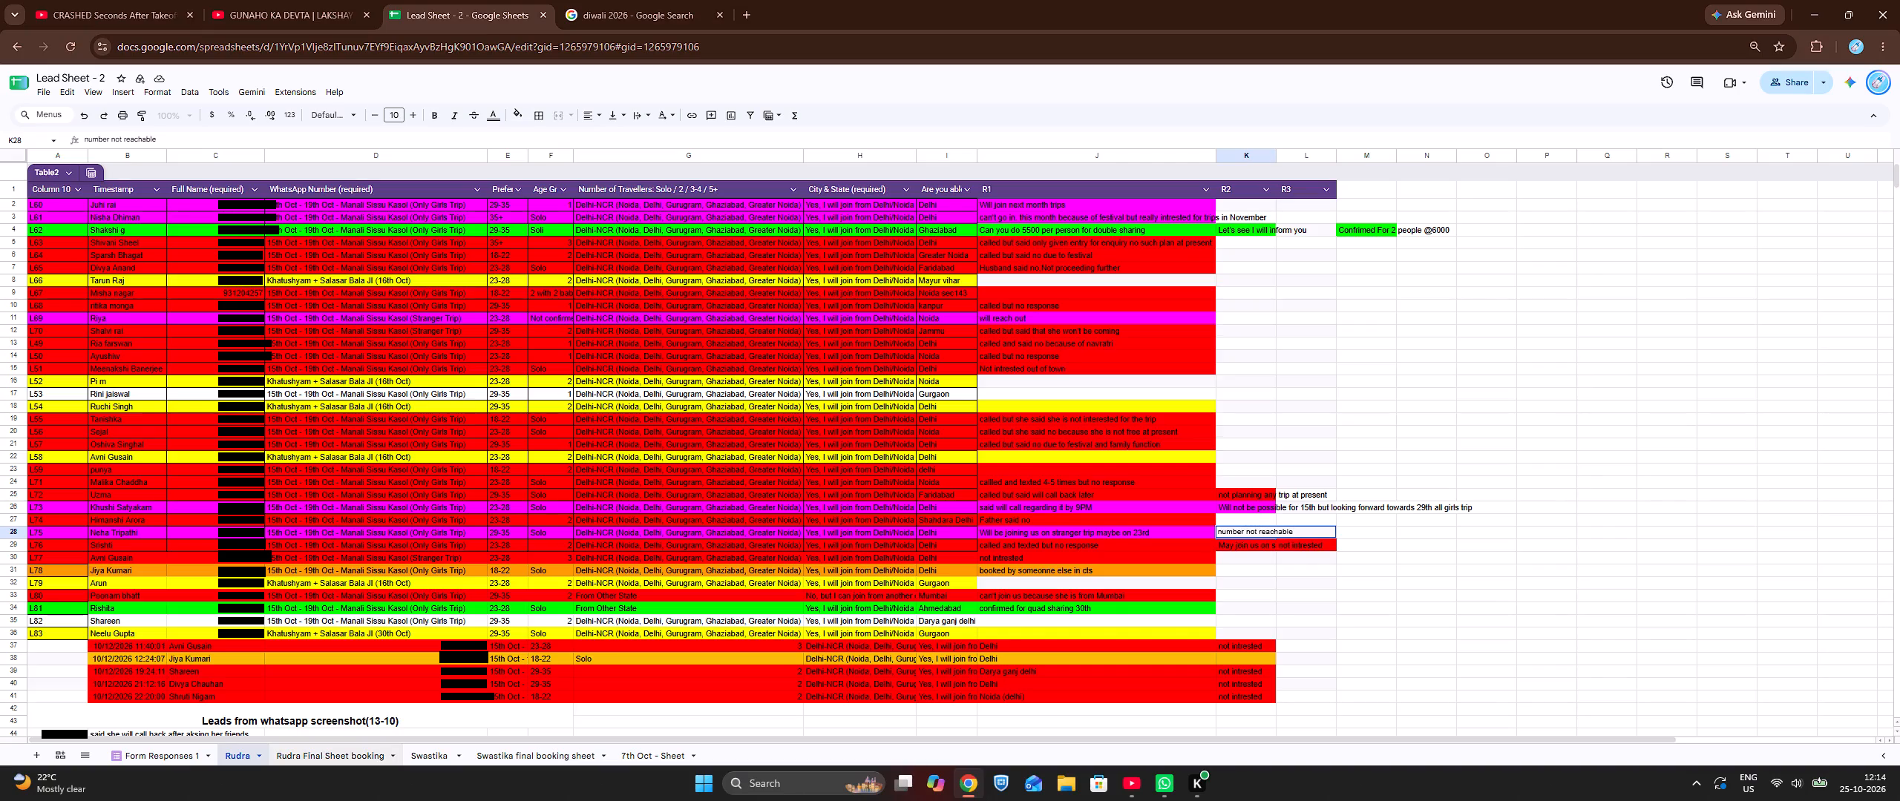
pyautogui.press('Up')
# Look up the contact number of the lead in row 26.
pyautogui.press('Up')
pyautogui.press('Left')
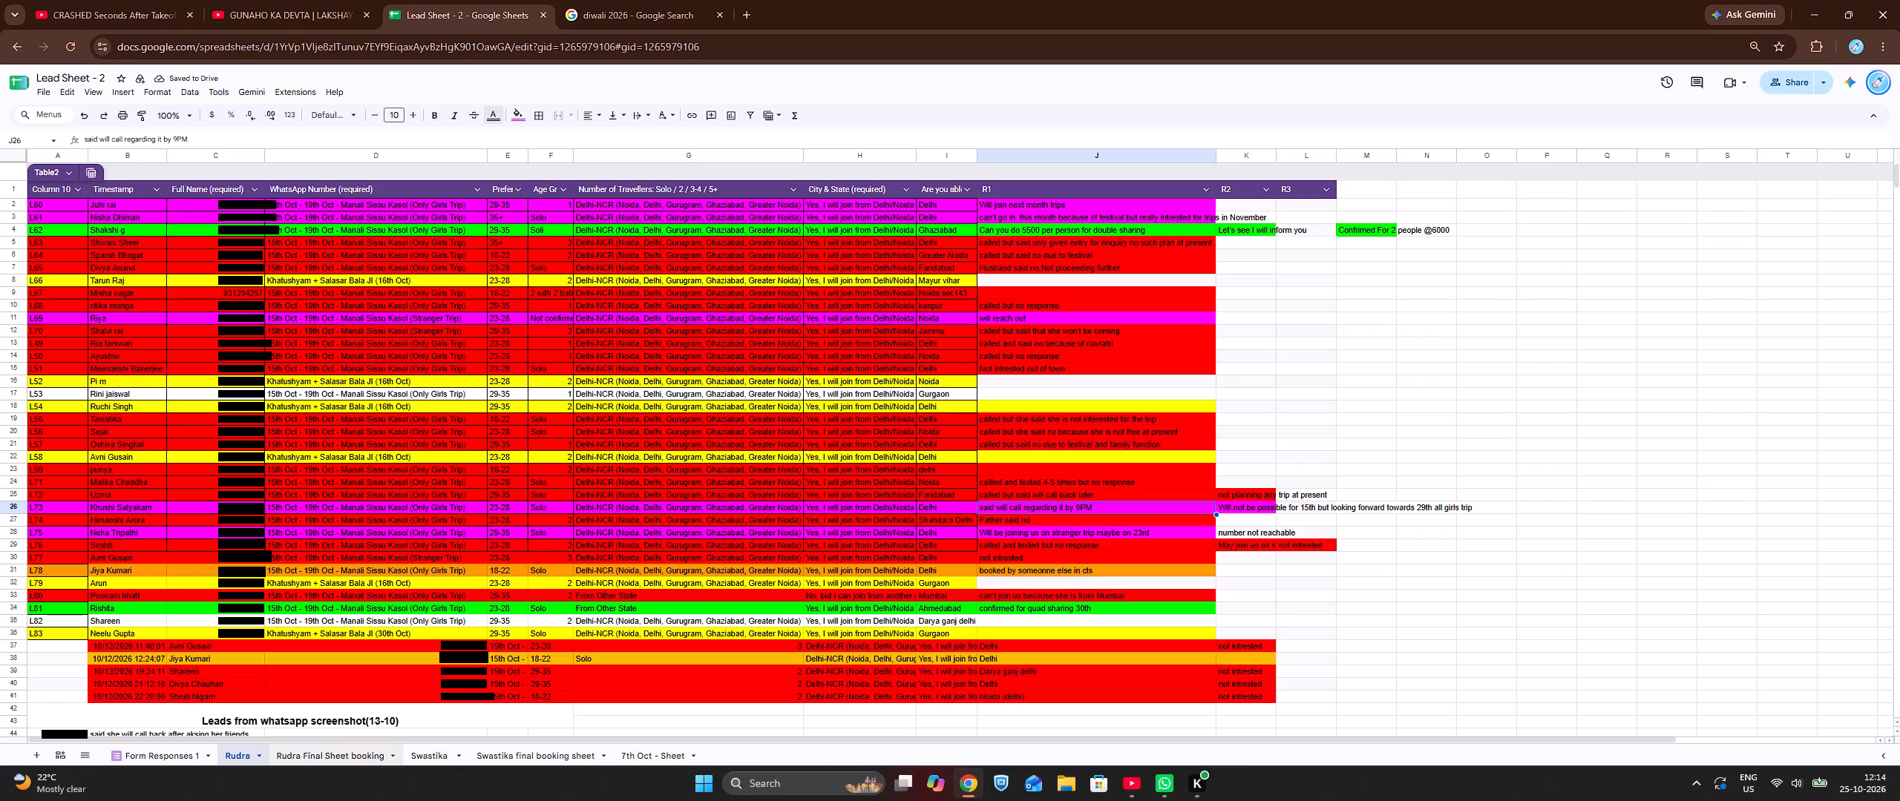
pyautogui.press('Left')
pyautogui.press('Left')
pyautogui.press('Left')
pyautogui.press('Left')
pyautogui.press('Left')
pyautogui.press('Left')
pyautogui.press('Left')
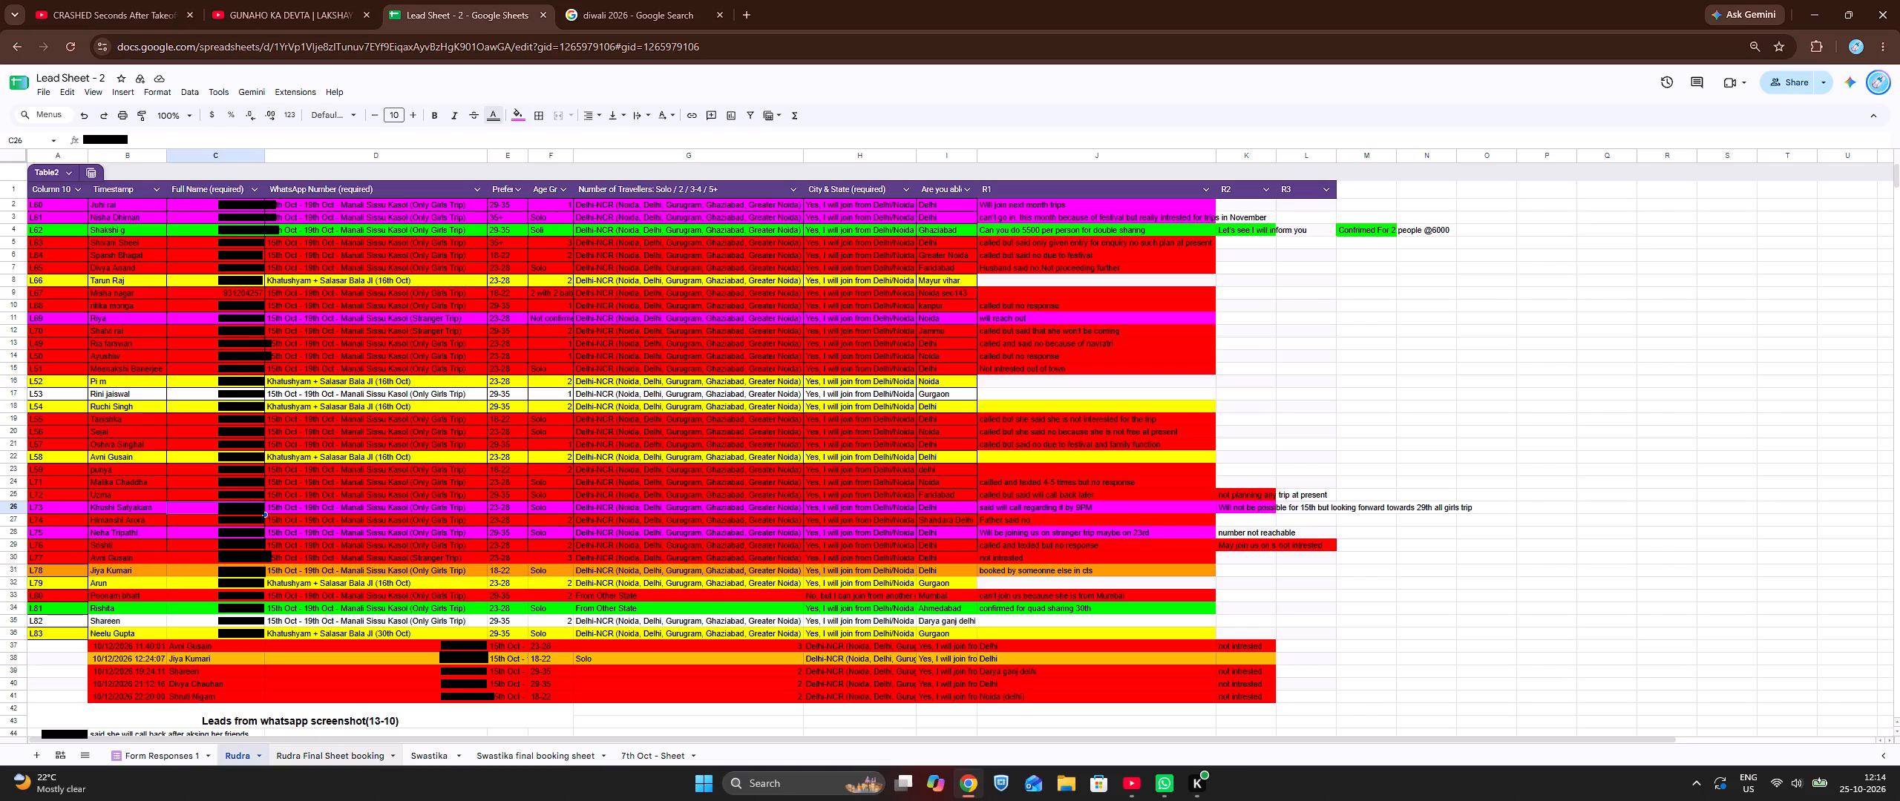
# Check the existing follow-up remarks for the lead in row 26.
pyautogui.press('Right')
pyautogui.press('Right')
pyautogui.press('Right')
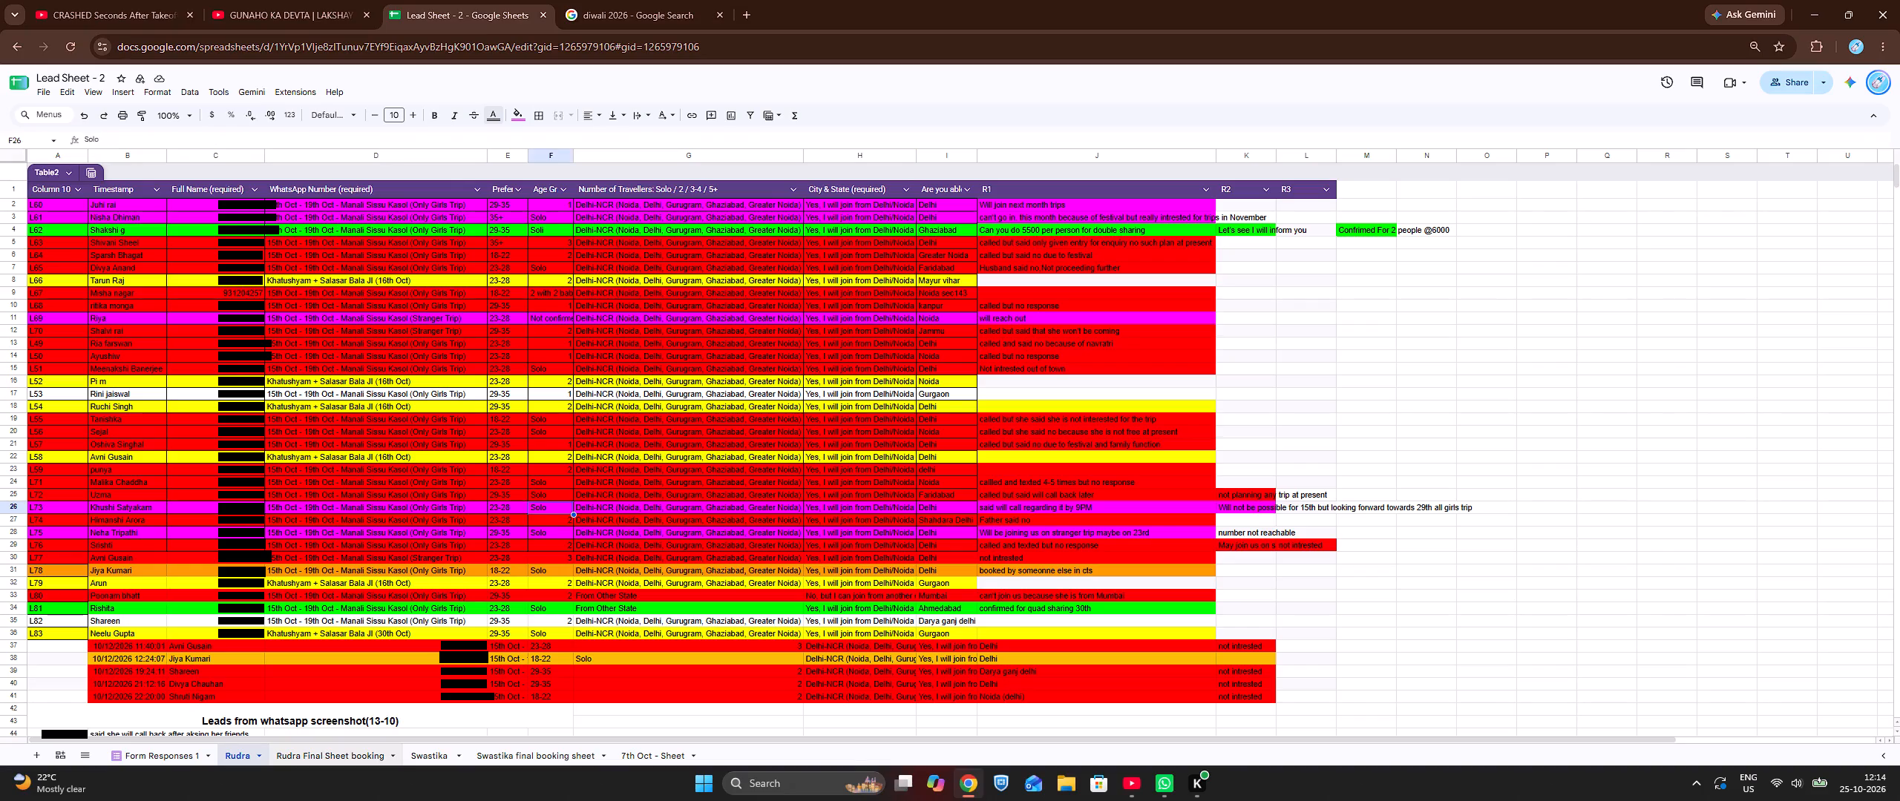
pyautogui.press('Right')
pyautogui.press('Right')
pyautogui.press('Right')
pyautogui.press('Right')
pyautogui.press('Right')
pyautogui.press('Right')
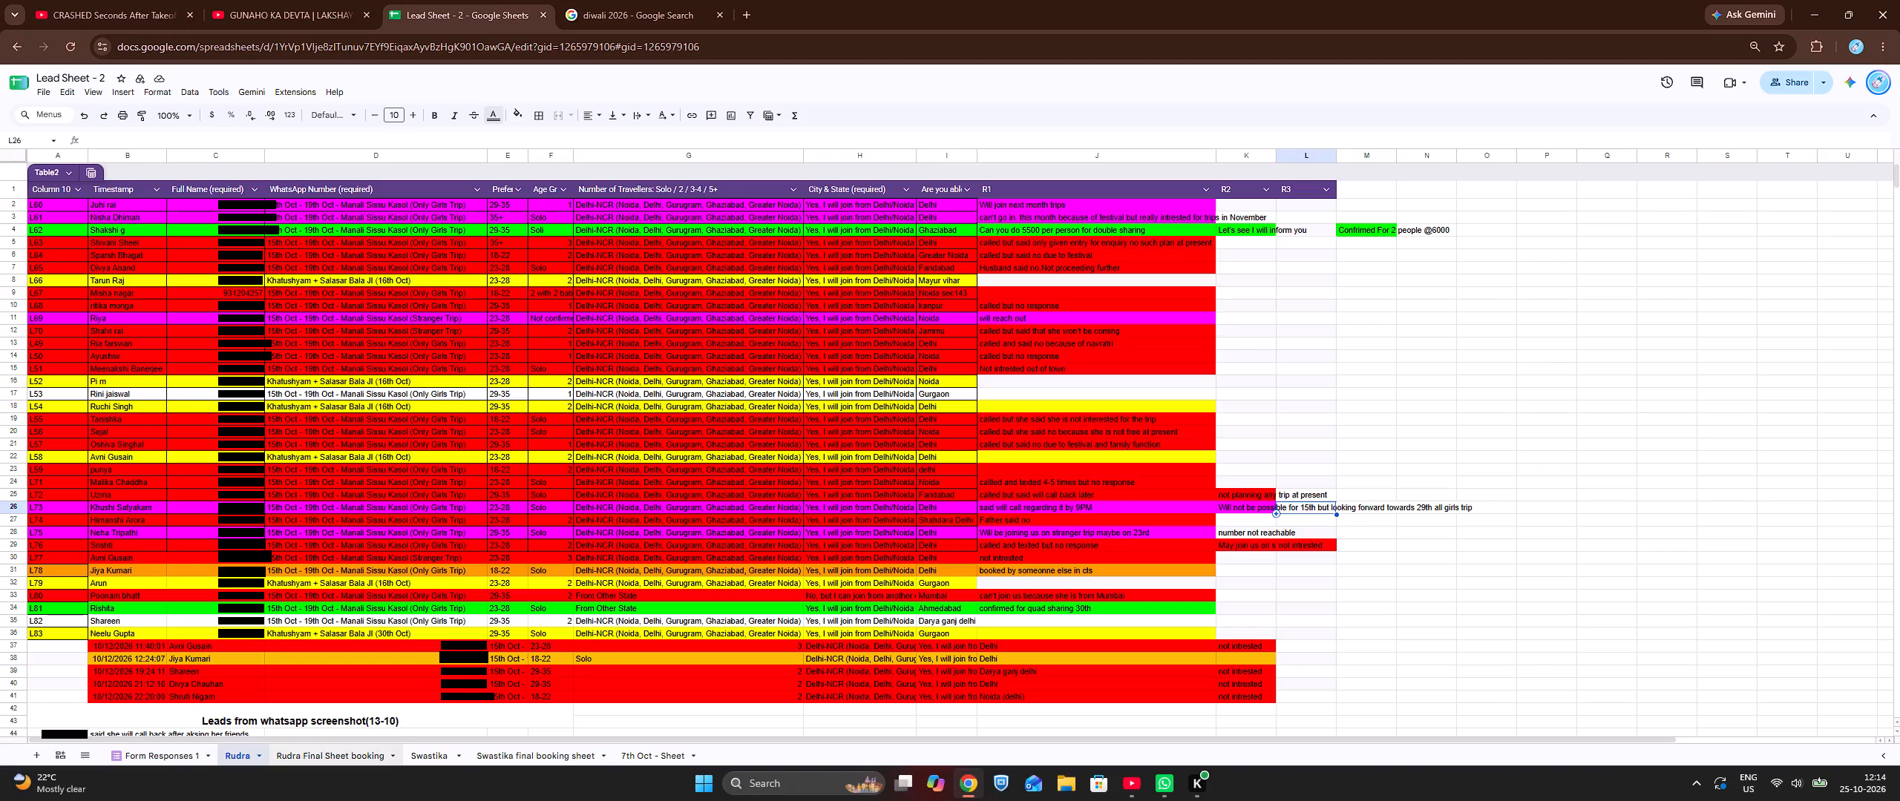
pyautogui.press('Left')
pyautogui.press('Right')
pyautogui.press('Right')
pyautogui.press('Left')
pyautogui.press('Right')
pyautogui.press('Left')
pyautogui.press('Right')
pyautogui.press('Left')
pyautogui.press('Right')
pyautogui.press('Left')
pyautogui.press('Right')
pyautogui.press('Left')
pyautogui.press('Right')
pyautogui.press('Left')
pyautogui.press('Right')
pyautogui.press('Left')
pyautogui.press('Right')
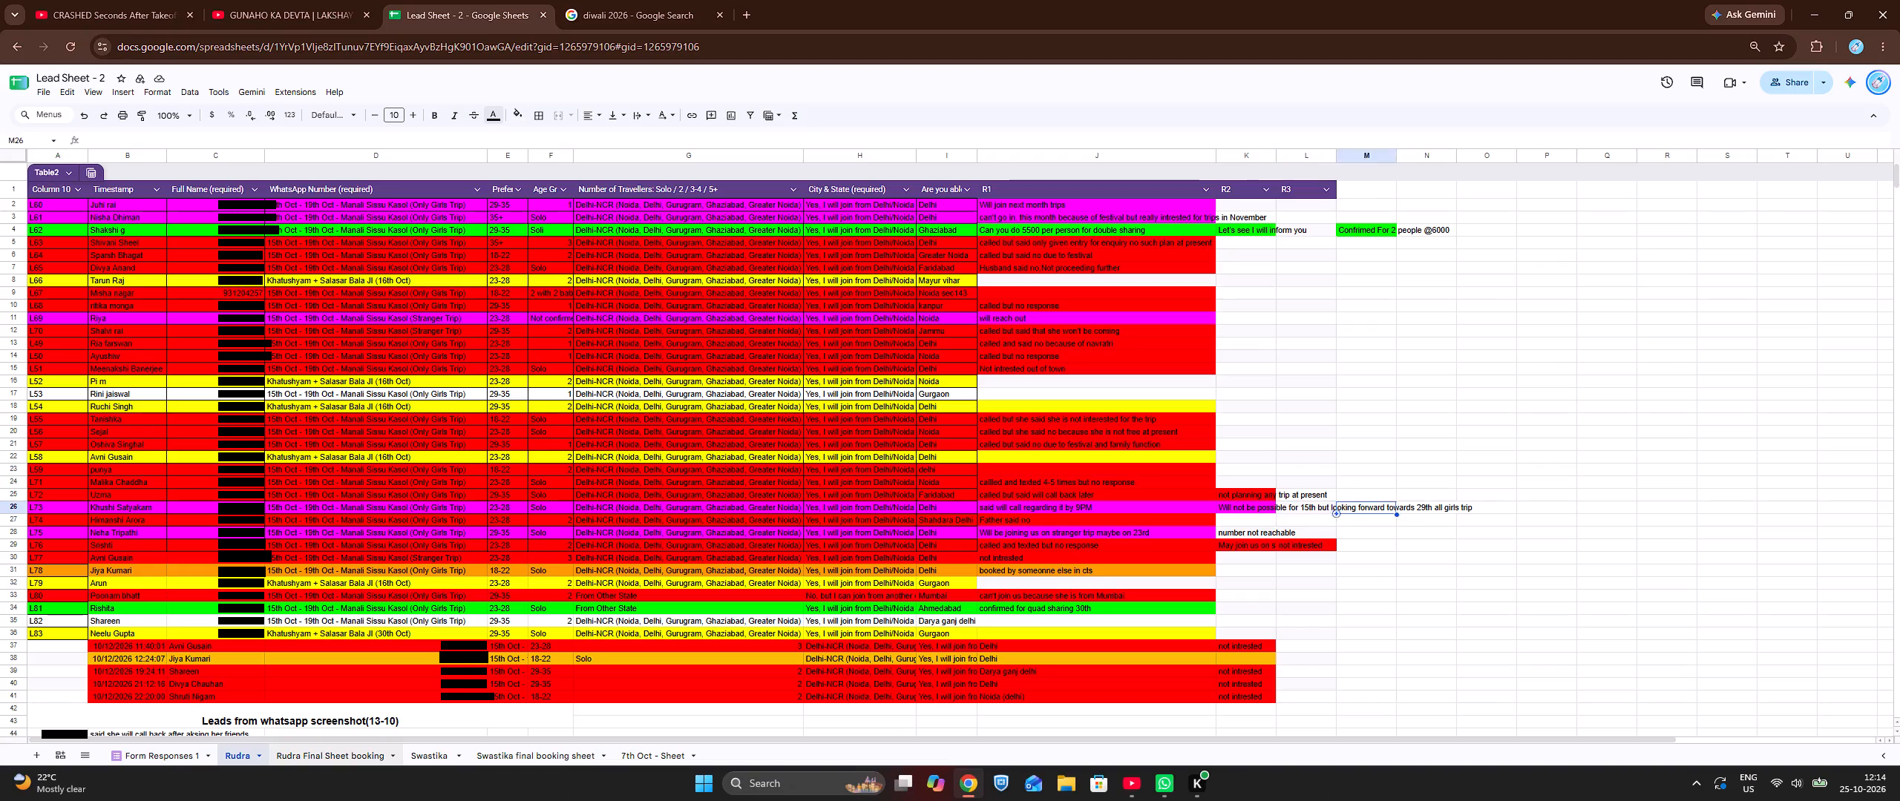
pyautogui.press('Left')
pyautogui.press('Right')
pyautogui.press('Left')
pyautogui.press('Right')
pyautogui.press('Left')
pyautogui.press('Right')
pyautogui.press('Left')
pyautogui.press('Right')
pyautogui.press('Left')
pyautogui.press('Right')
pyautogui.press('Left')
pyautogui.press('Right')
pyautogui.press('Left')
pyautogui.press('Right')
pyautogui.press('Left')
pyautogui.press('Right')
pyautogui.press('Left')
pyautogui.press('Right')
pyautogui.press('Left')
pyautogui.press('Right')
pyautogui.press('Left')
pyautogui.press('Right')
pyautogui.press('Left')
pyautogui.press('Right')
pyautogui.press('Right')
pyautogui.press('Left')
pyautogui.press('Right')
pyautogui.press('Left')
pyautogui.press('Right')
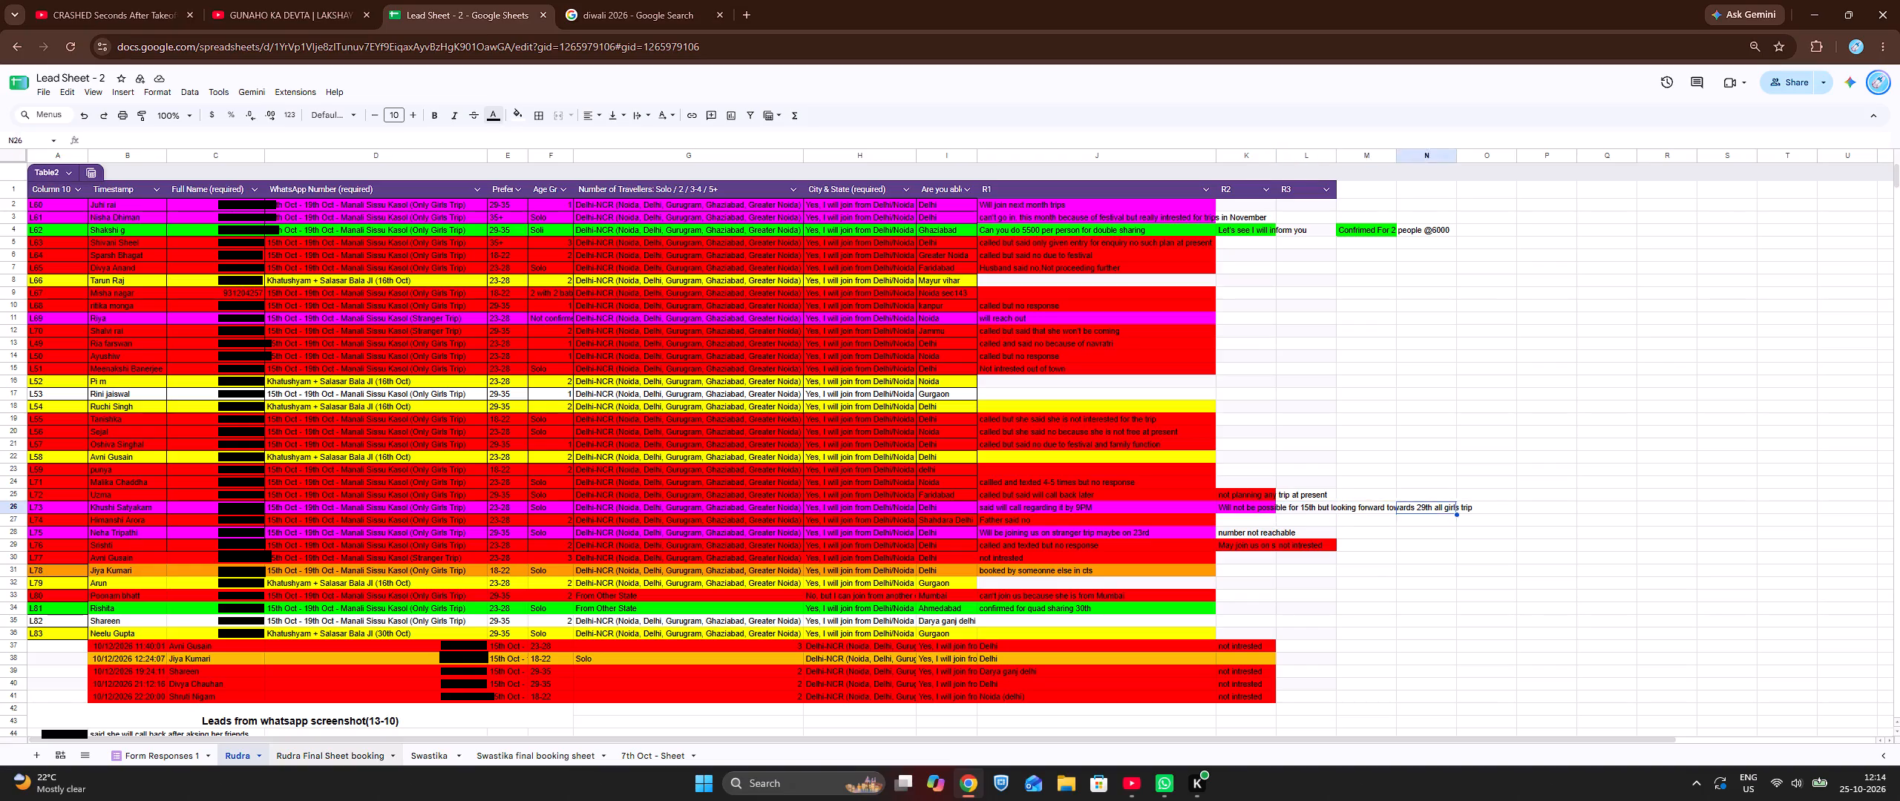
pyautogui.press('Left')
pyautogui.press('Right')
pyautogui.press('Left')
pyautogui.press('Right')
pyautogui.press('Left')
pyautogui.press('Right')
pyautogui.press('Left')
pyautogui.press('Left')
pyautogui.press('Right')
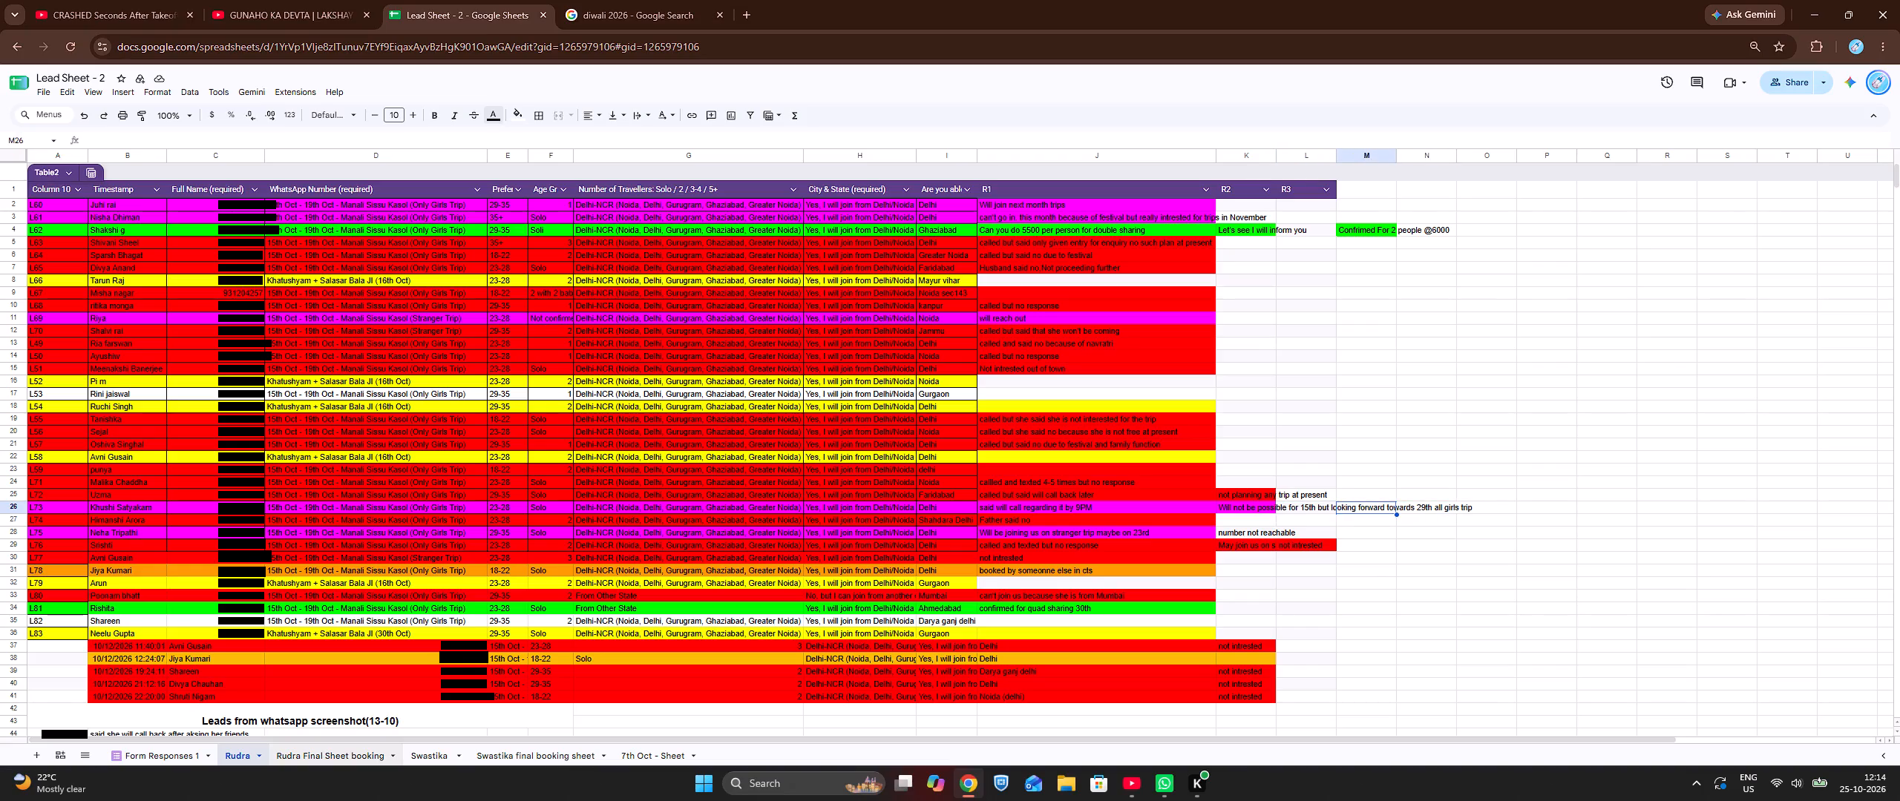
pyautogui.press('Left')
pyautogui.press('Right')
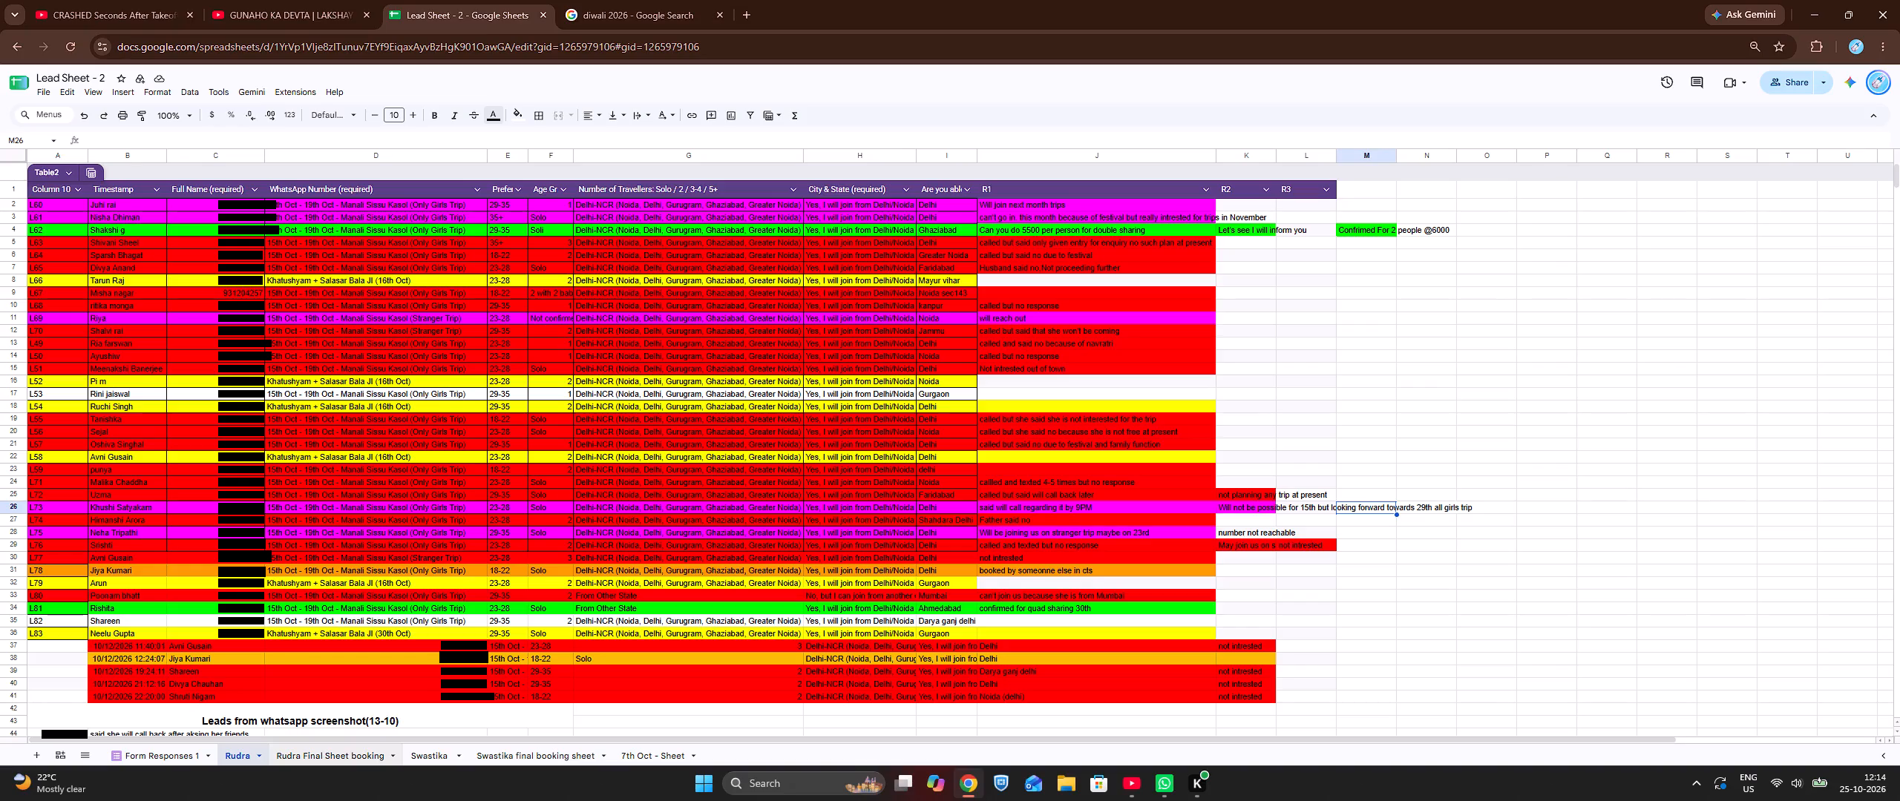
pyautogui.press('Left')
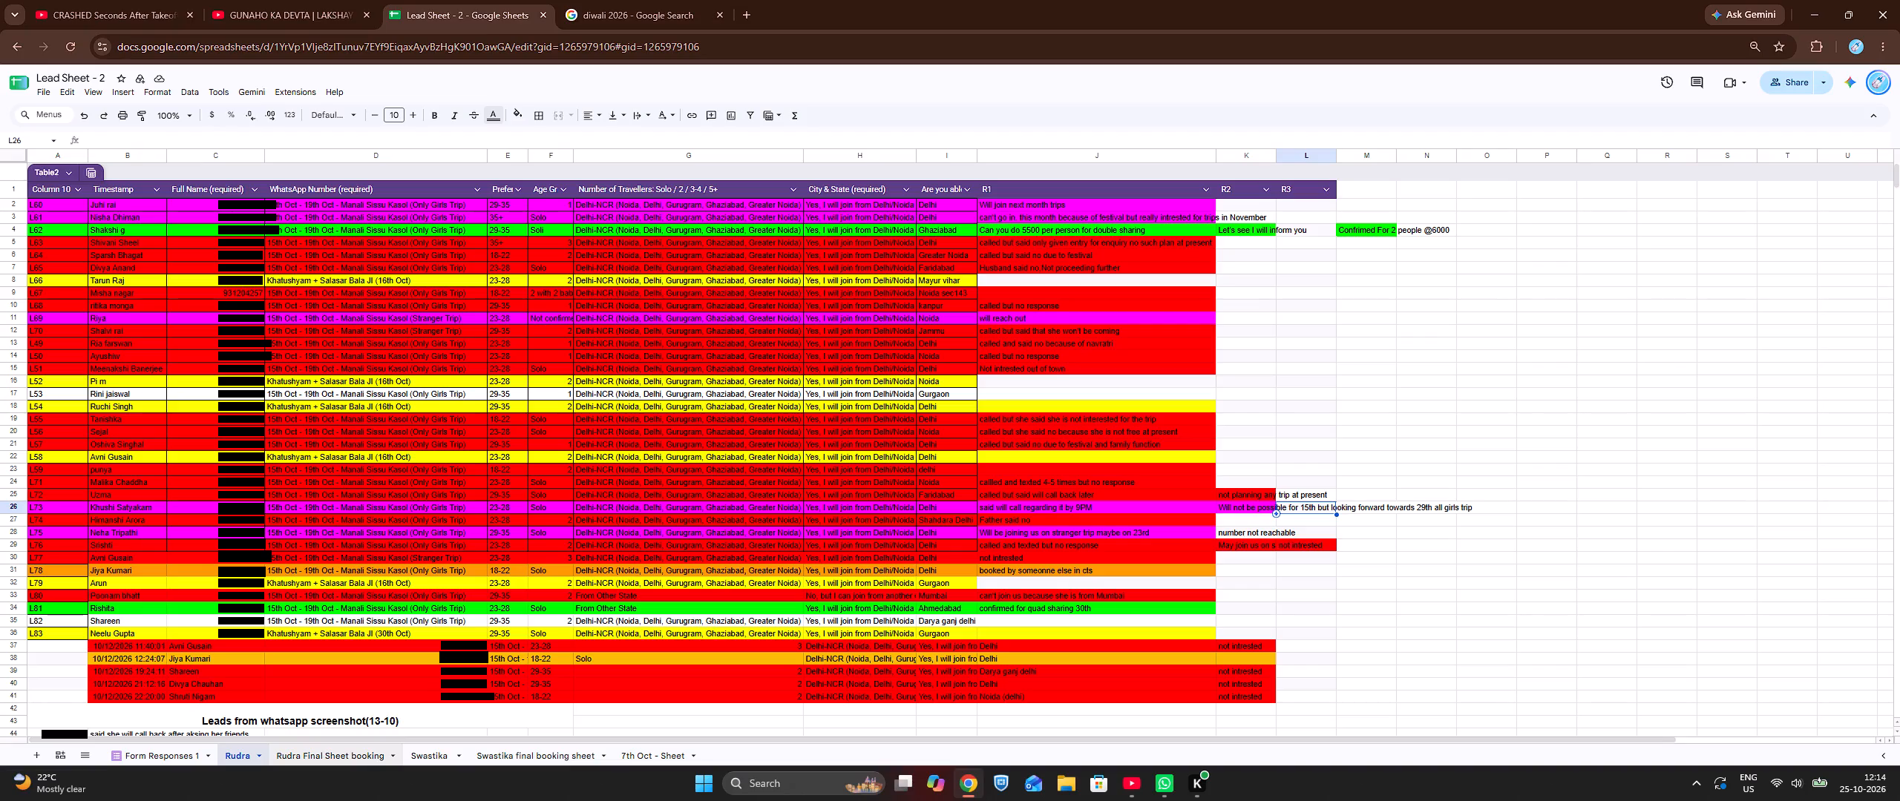
# Look up the name of the lead in row 26.
pyautogui.press('Left')
pyautogui.press('Left')
pyautogui.press('Left')
pyautogui.press('Left')
pyautogui.press('Left')
pyautogui.press('Left')
pyautogui.press('Left')
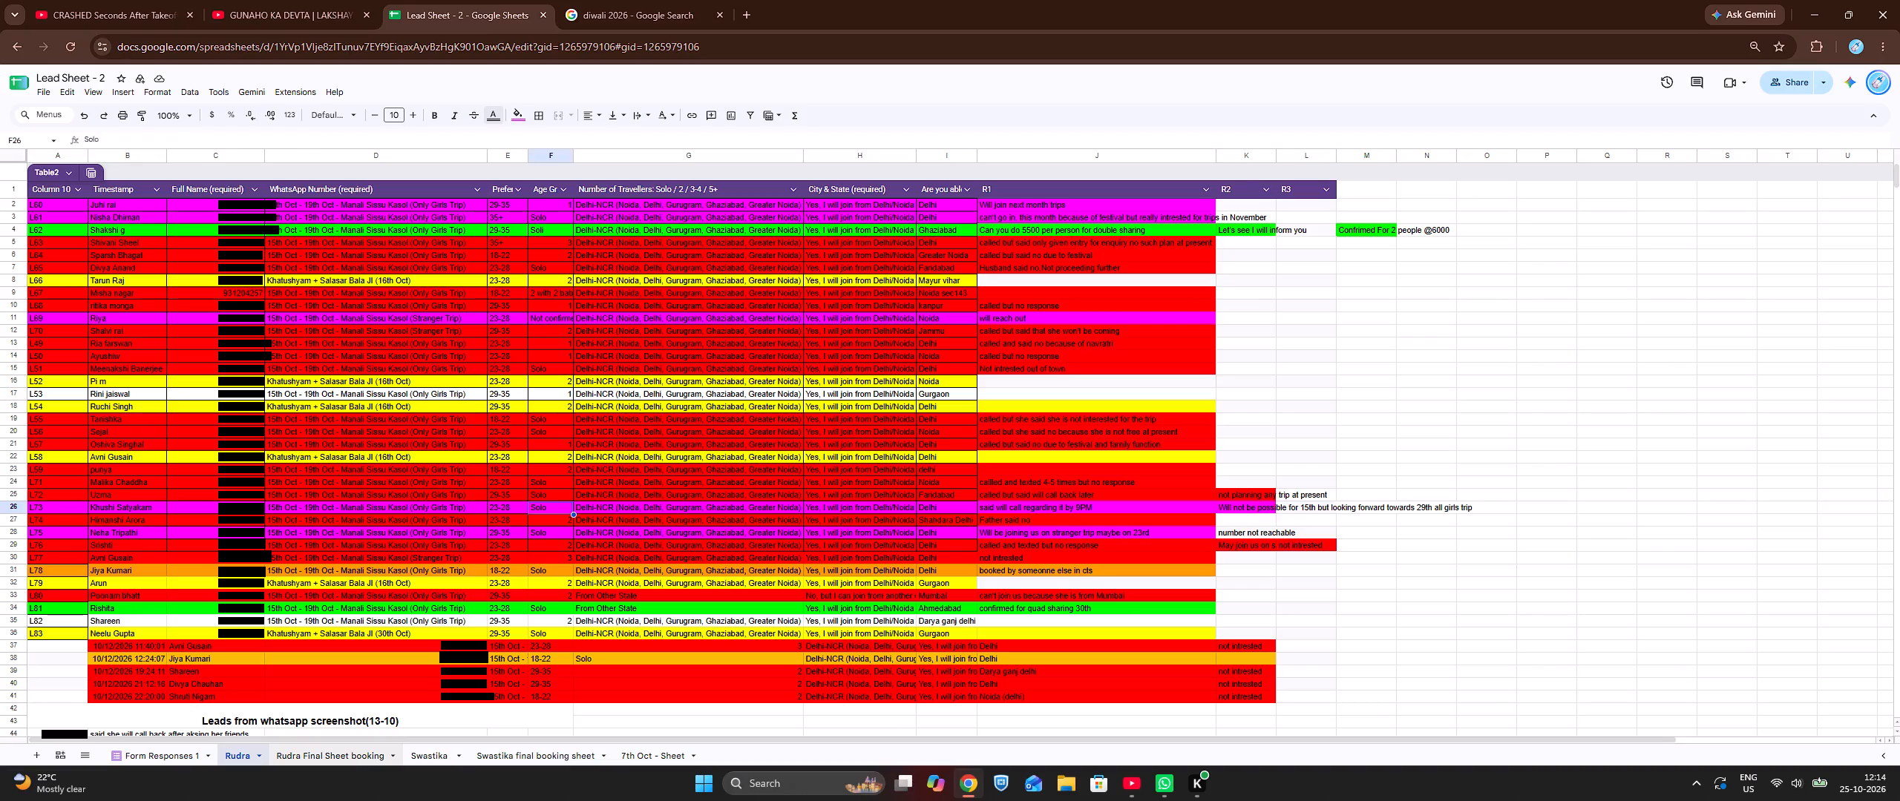
pyautogui.press('Left')
pyautogui.press('Left')
pyautogui.press('Left')
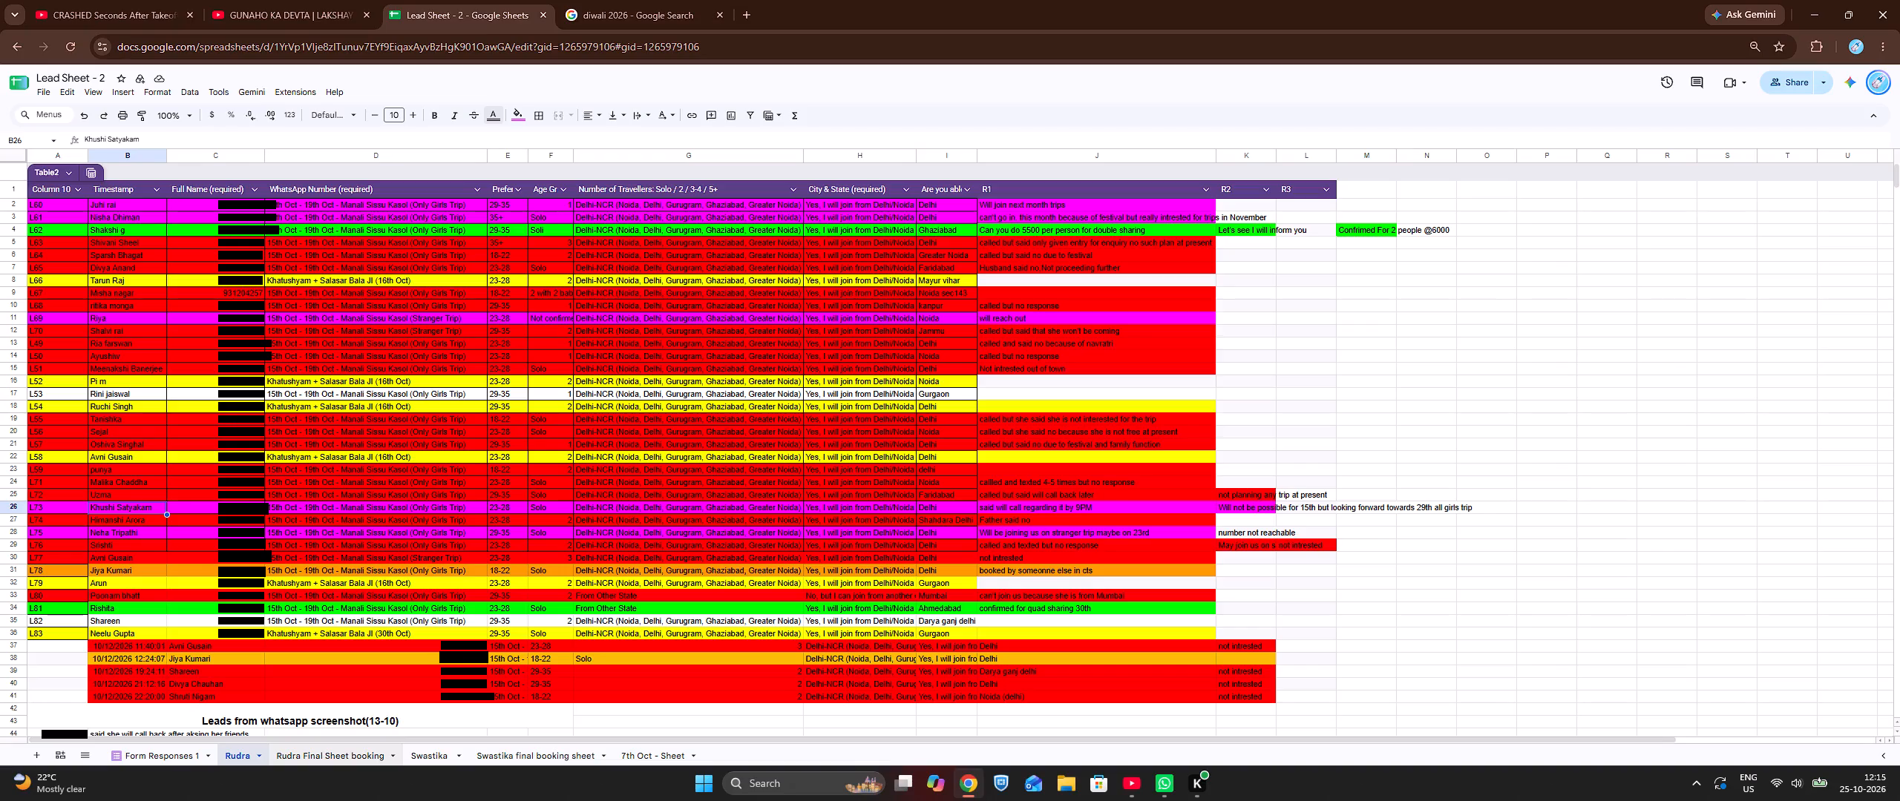
# Enter the remark "call but no response" in cell L26 for the lead in row 26.
pyautogui.press('Right')
pyautogui.press('Right')
pyautogui.press('Right')
pyautogui.press('Right')
pyautogui.press('Right')
pyautogui.press('Right')
pyautogui.press('Right')
pyautogui.press('Right')
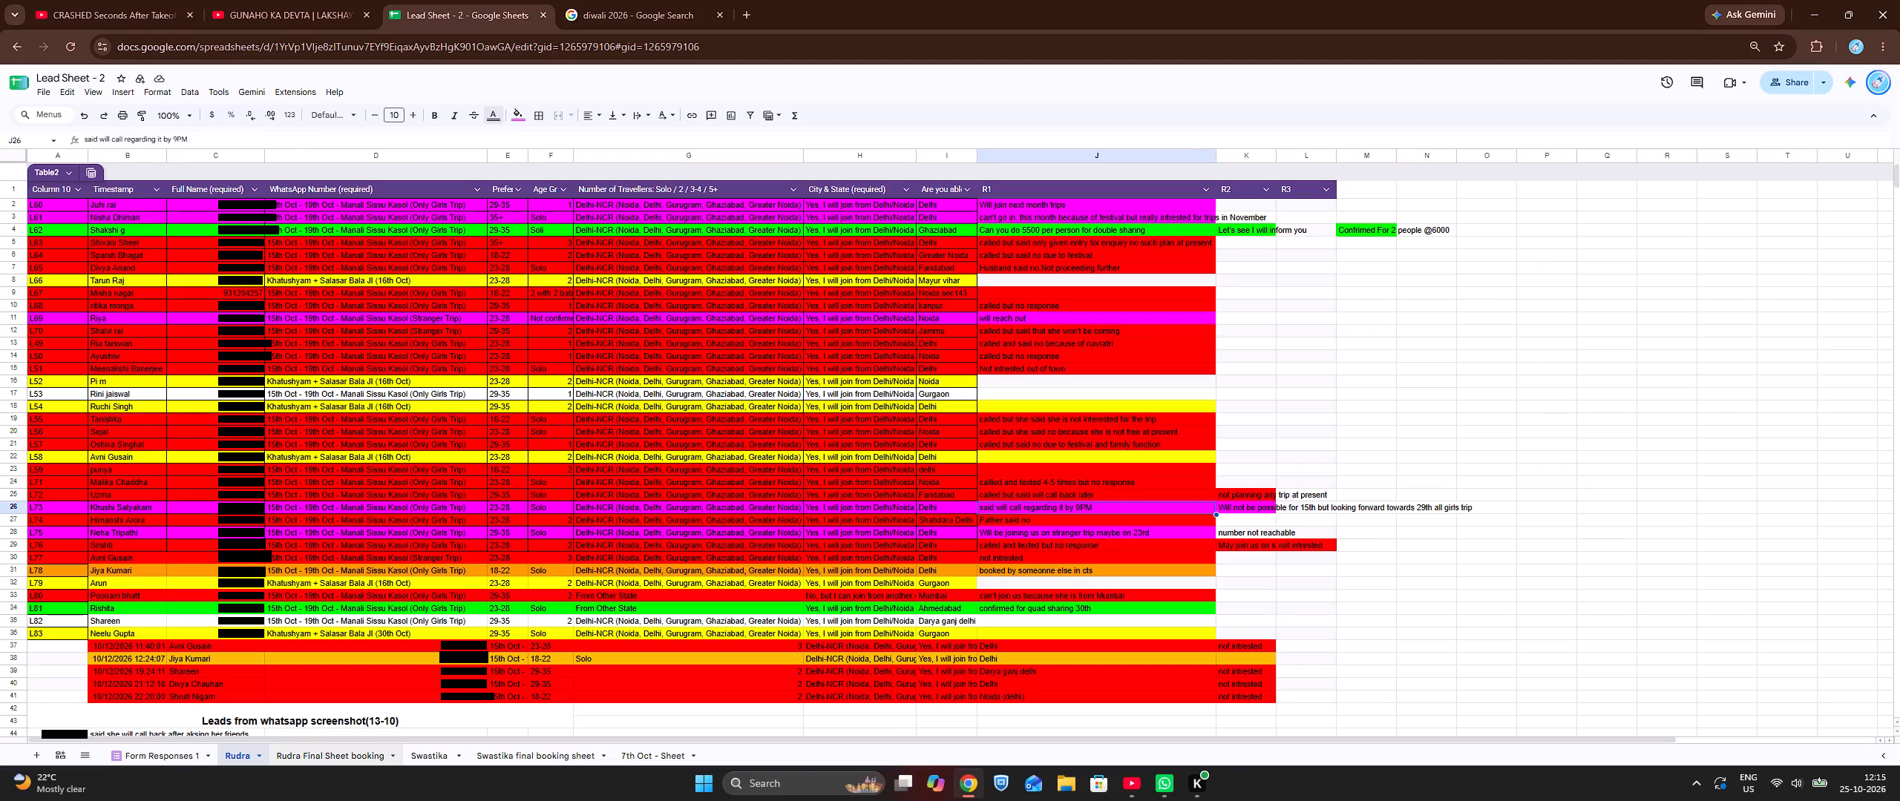
pyautogui.press('Right')
pyautogui.press('Right')
pyautogui.write('call but no response')
pyautogui.press('Up')
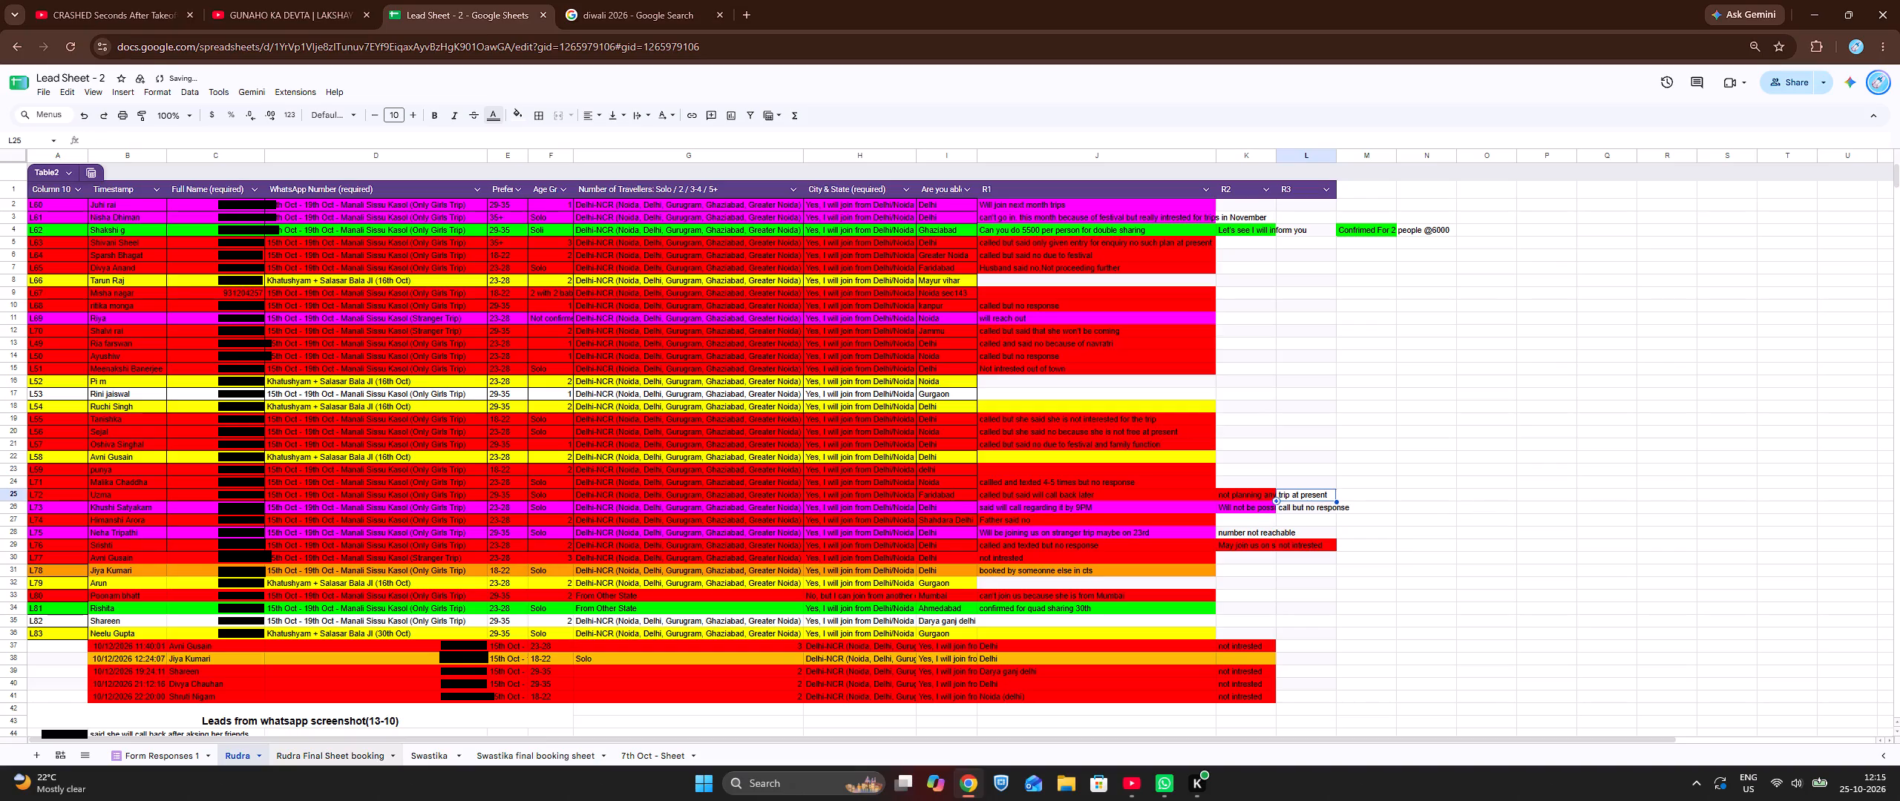
pyautogui.press('Up')
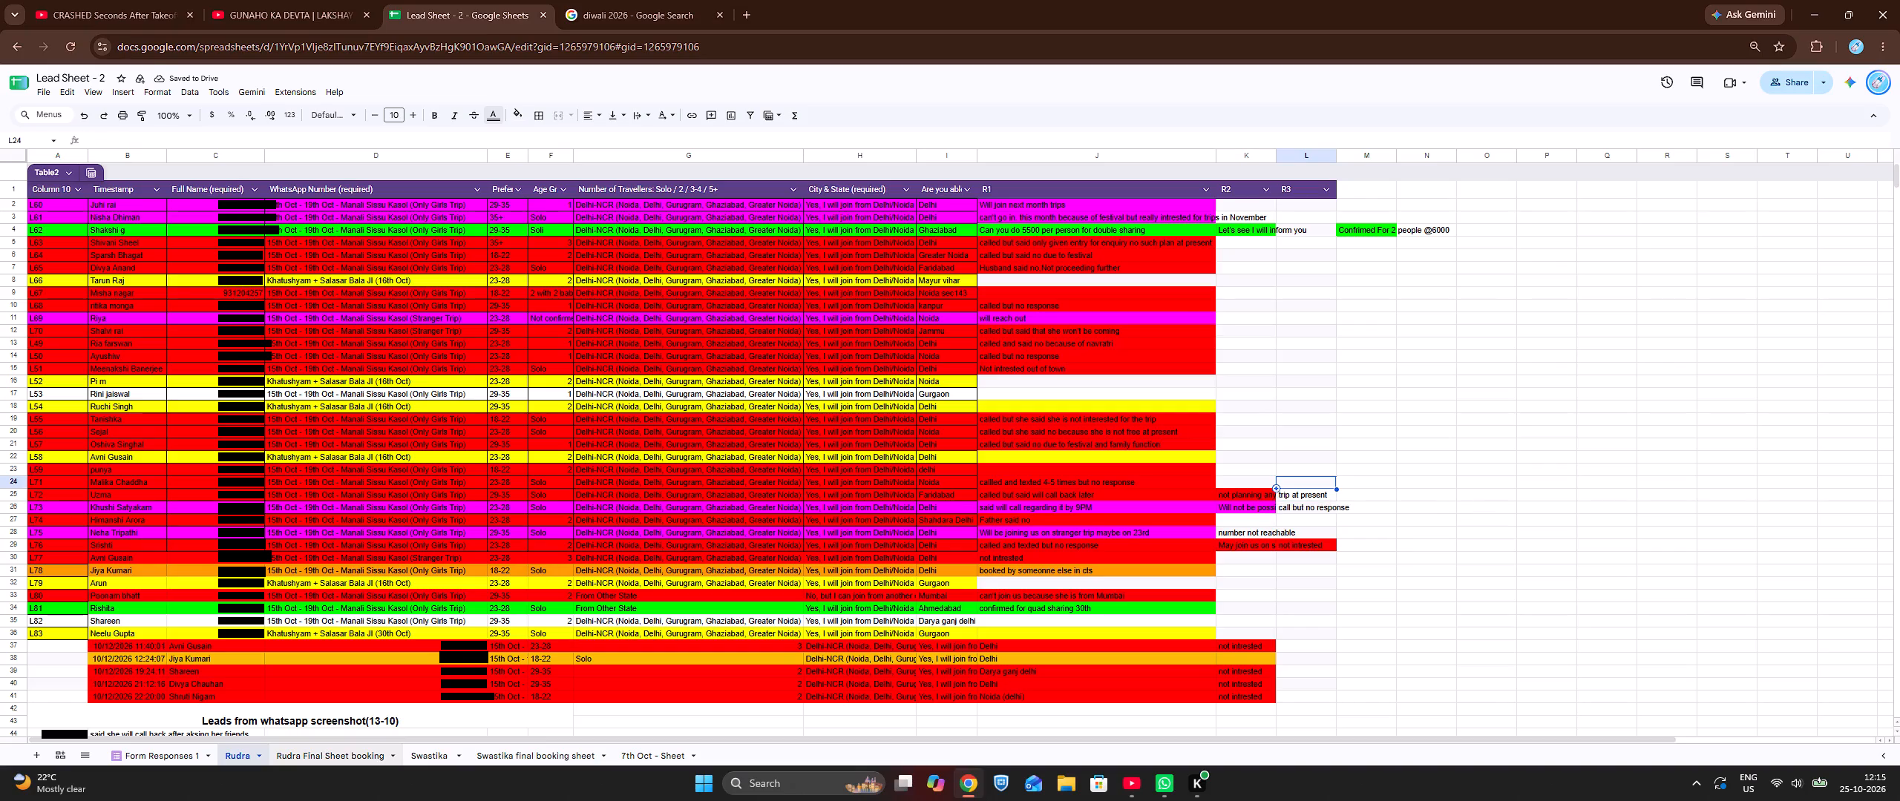
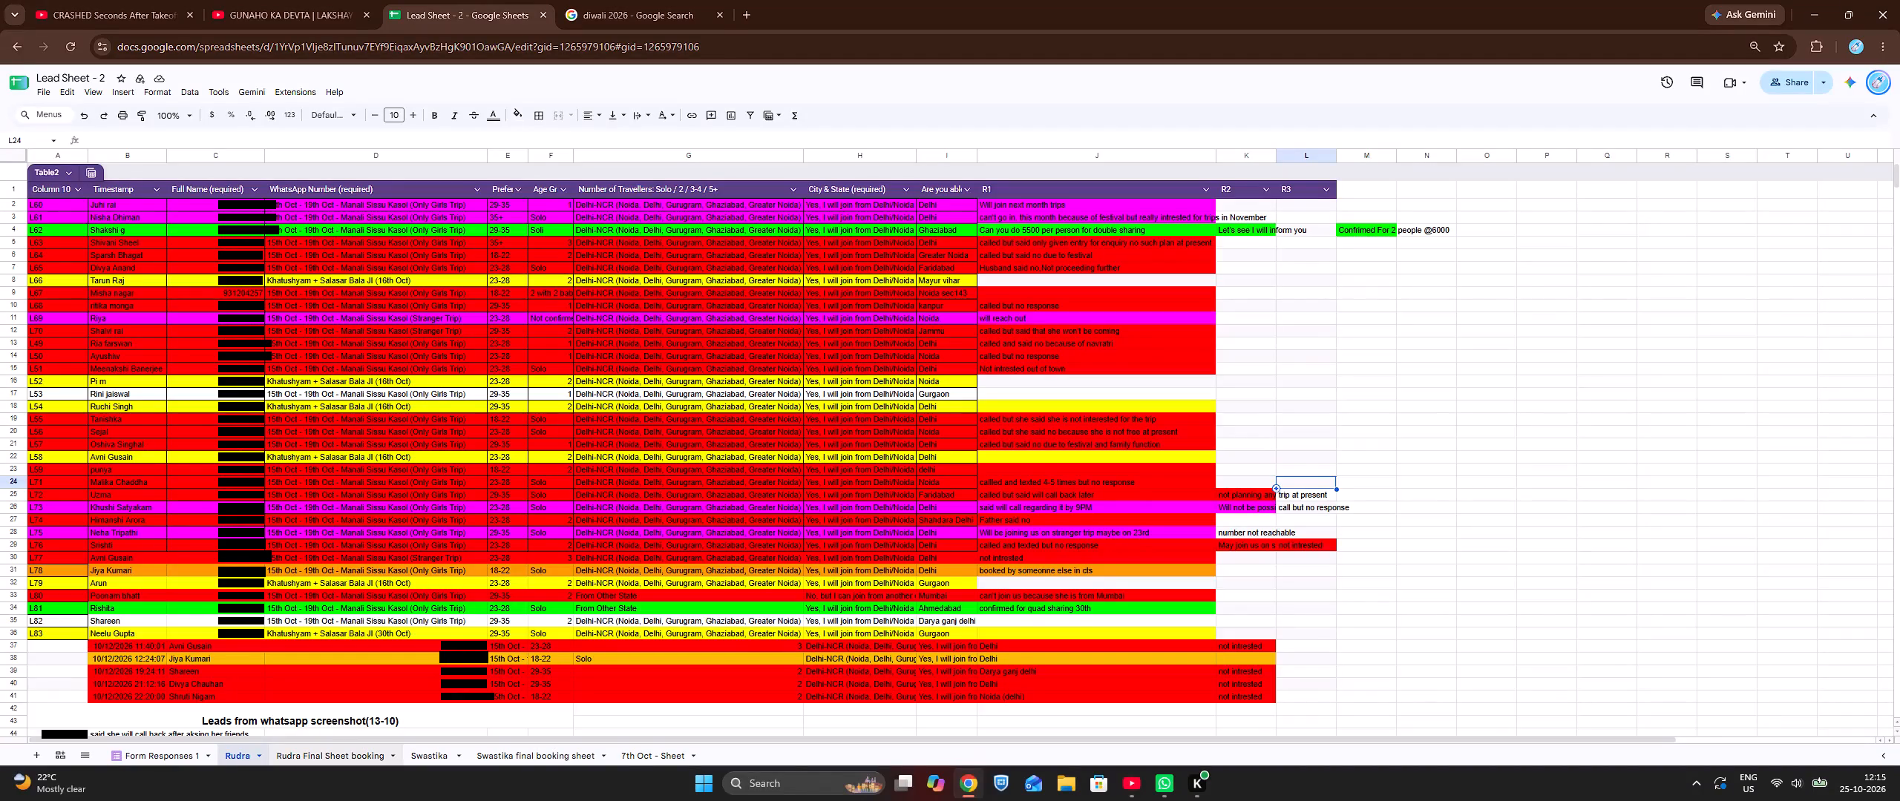
# Examine the color-marked leads and remarks on the Swastika sheet, from the top entries down through the WhatsApp screenshot leads.
pyautogui.tripleClick(426, 765)
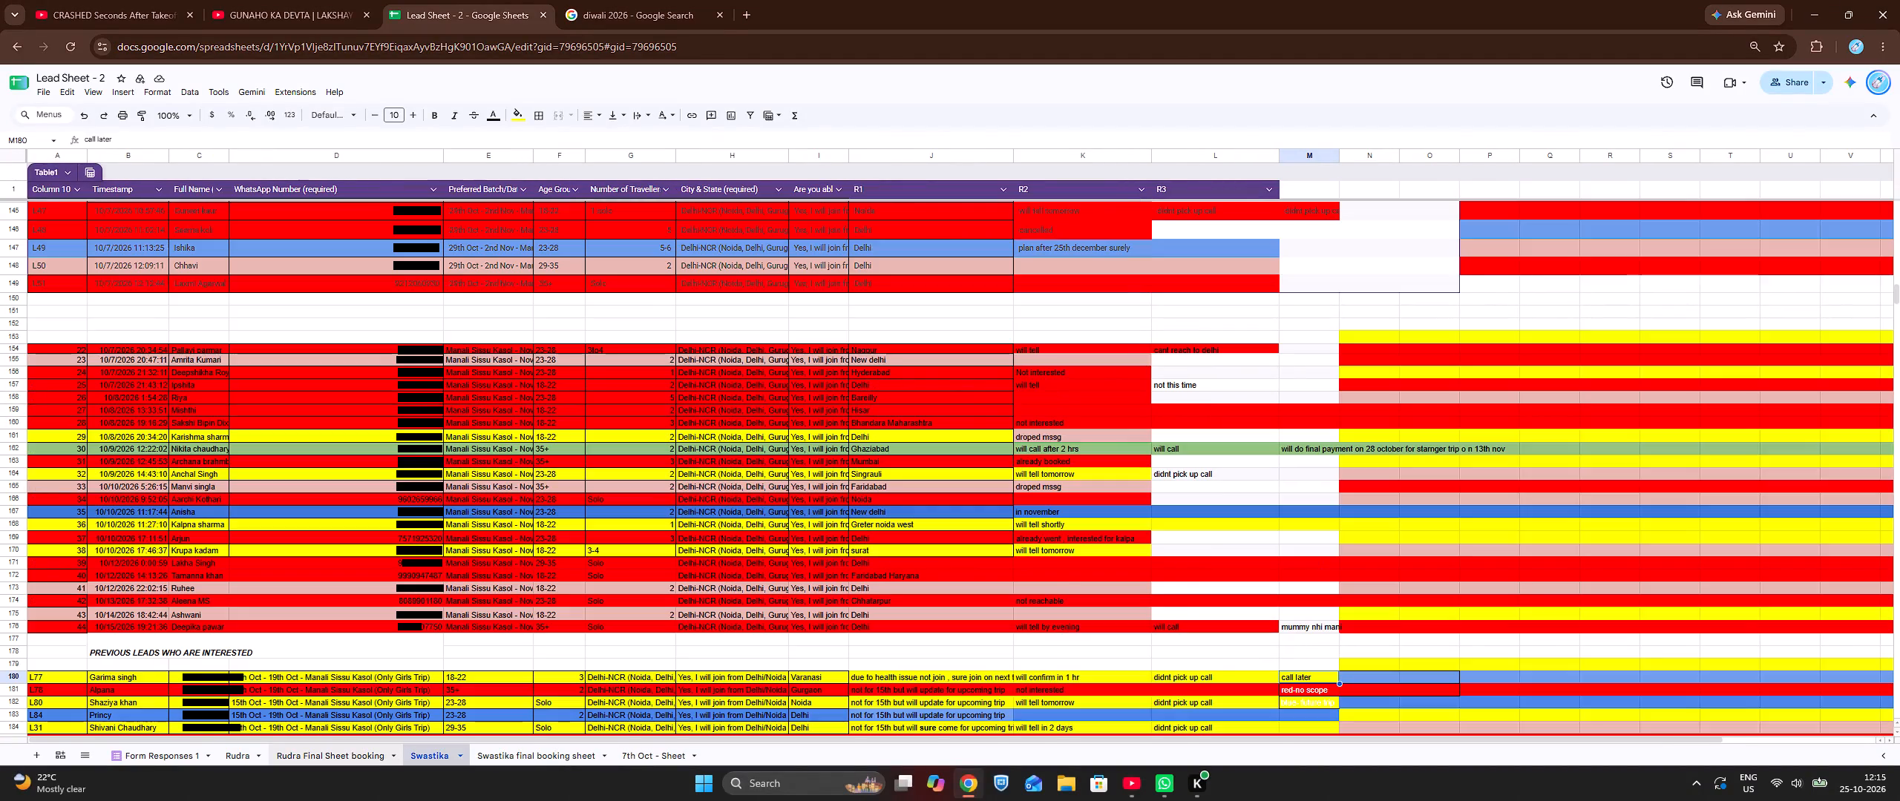
pyautogui.scroll(18, 380, 513)
pyautogui.scroll(12, 379, 497)
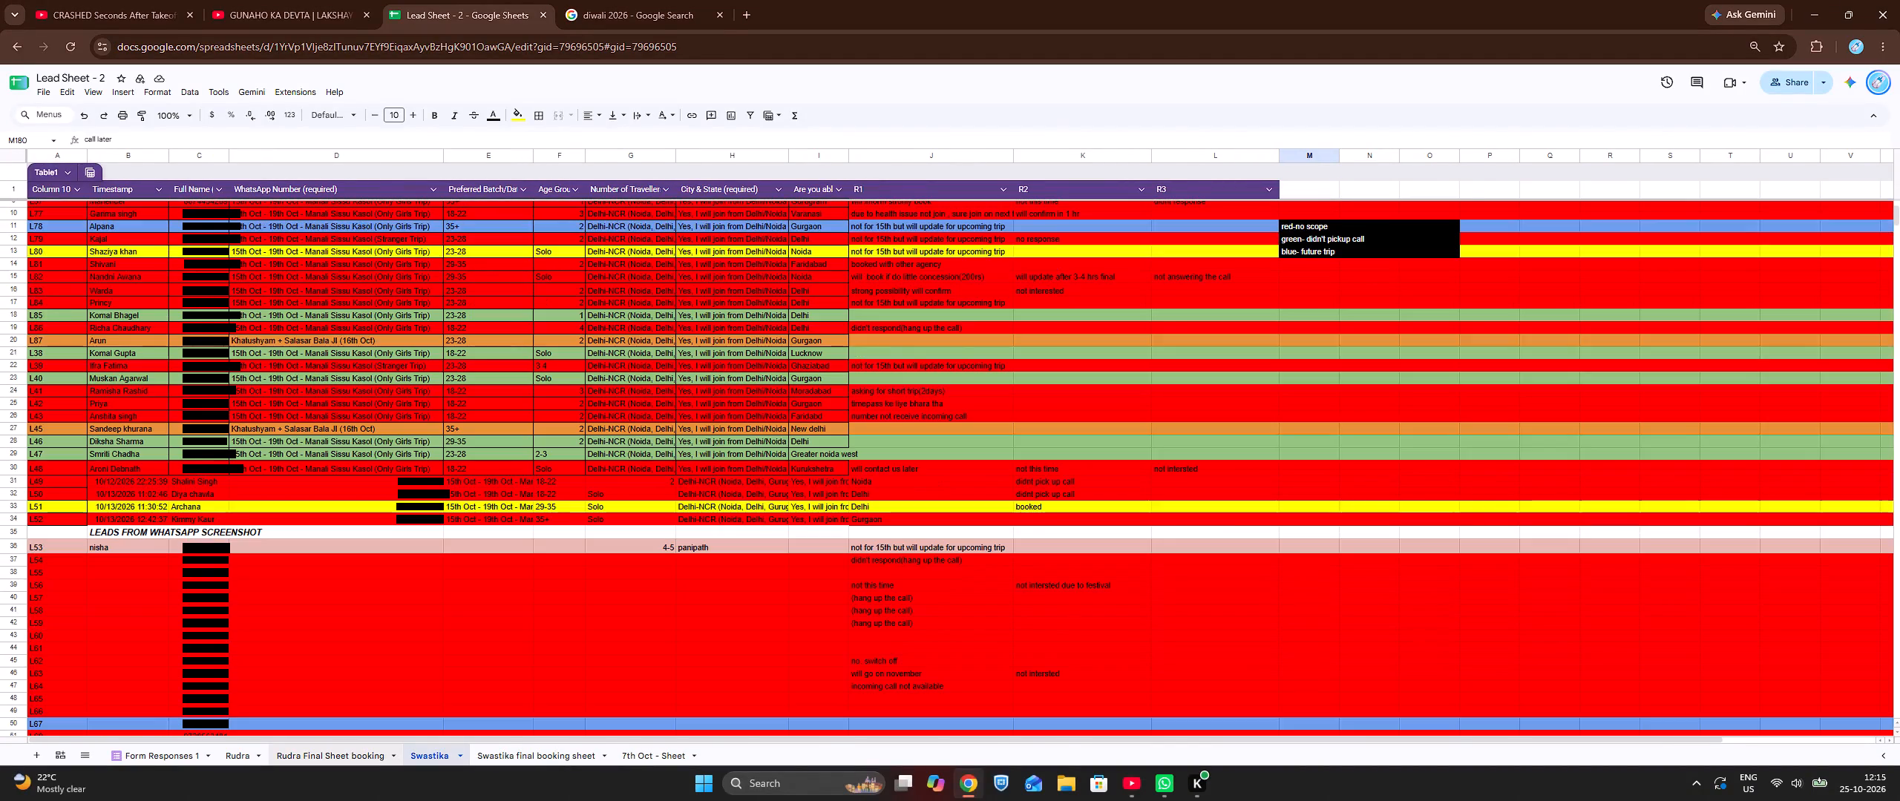
pyautogui.scroll(1, 380, 495)
pyautogui.click(138, 413)
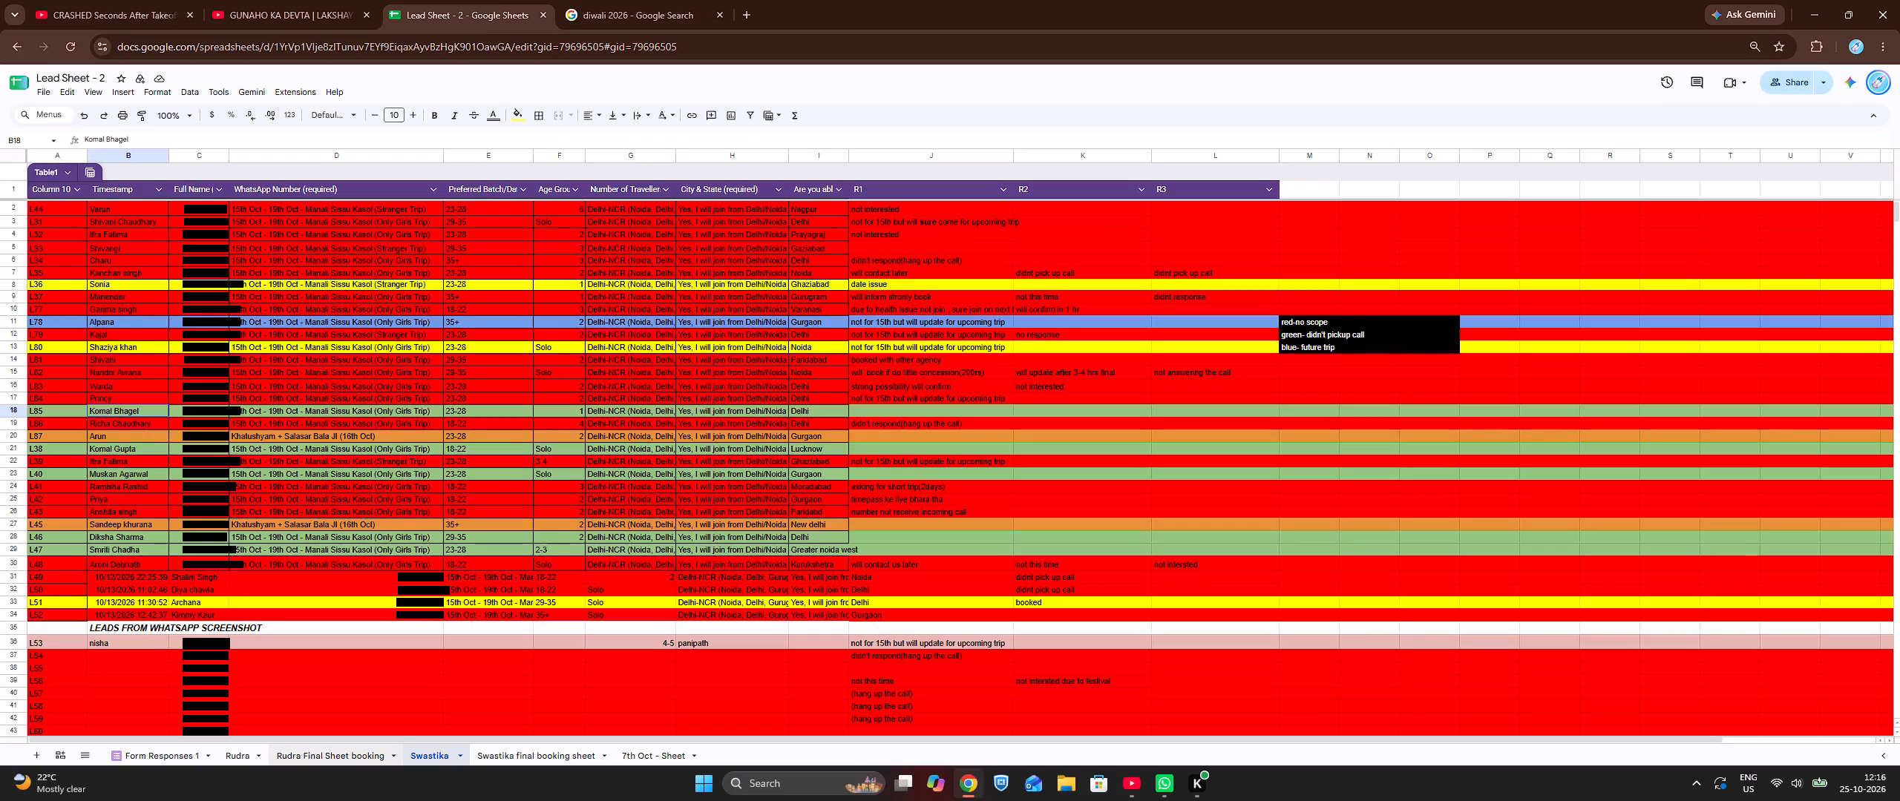
pyautogui.scroll(-5, 324, 471)
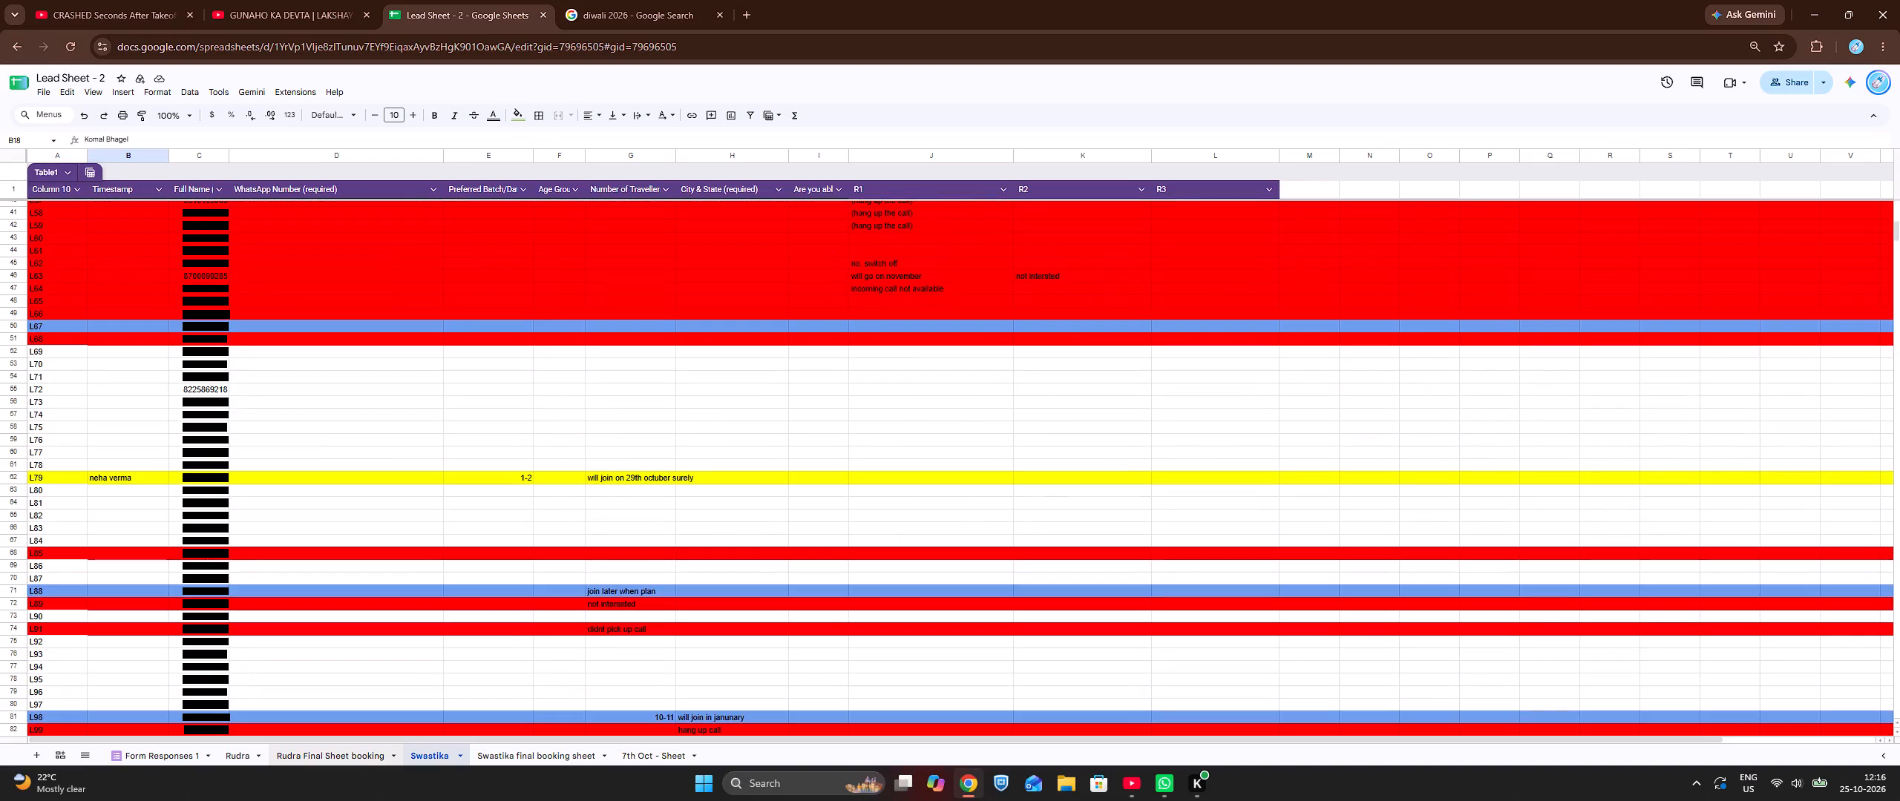
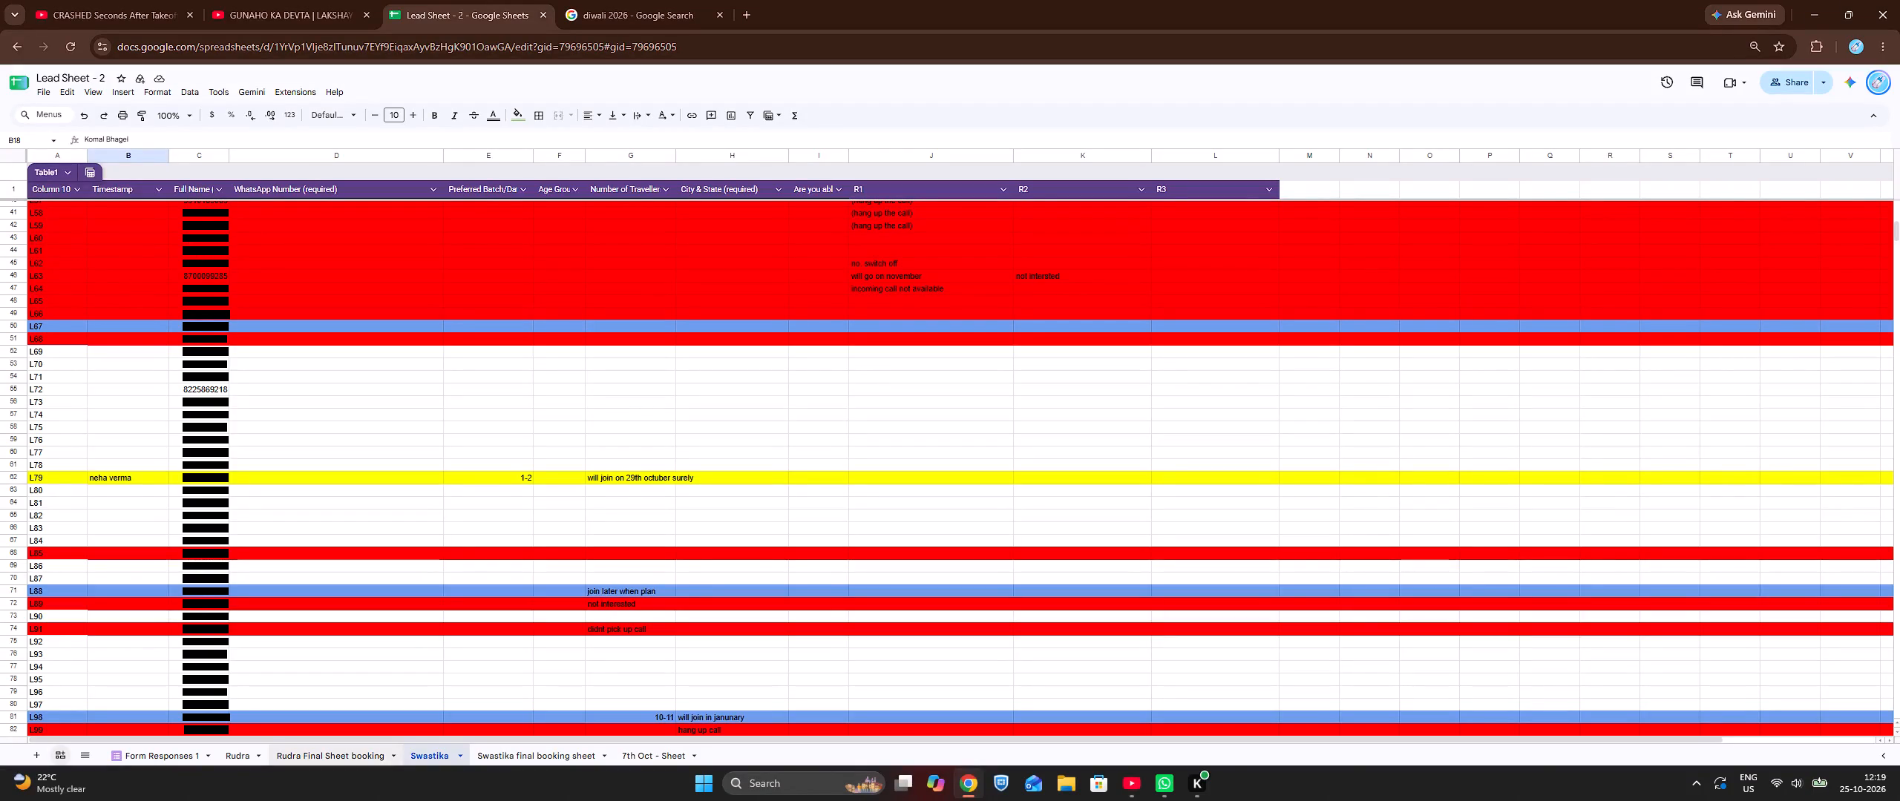
# Examine the remaining Swastika sheet leads and their follow-up remarks, down through the section of previous leads who are interested.
pyautogui.scroll(-11, 369, 408)
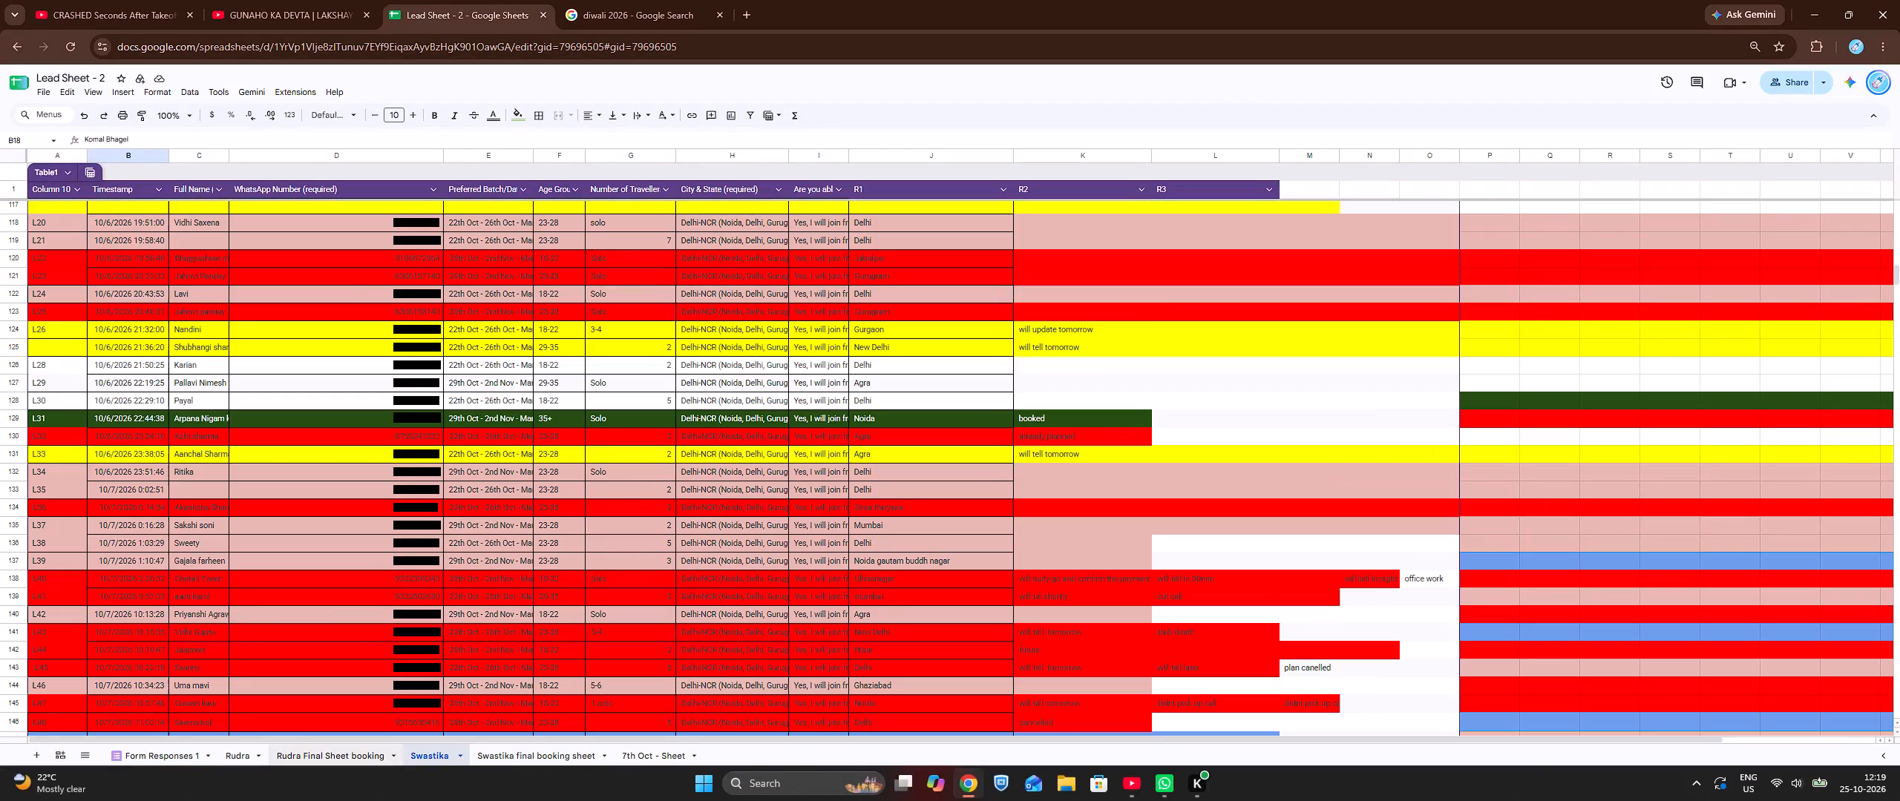
pyautogui.scroll(-1, 373, 438)
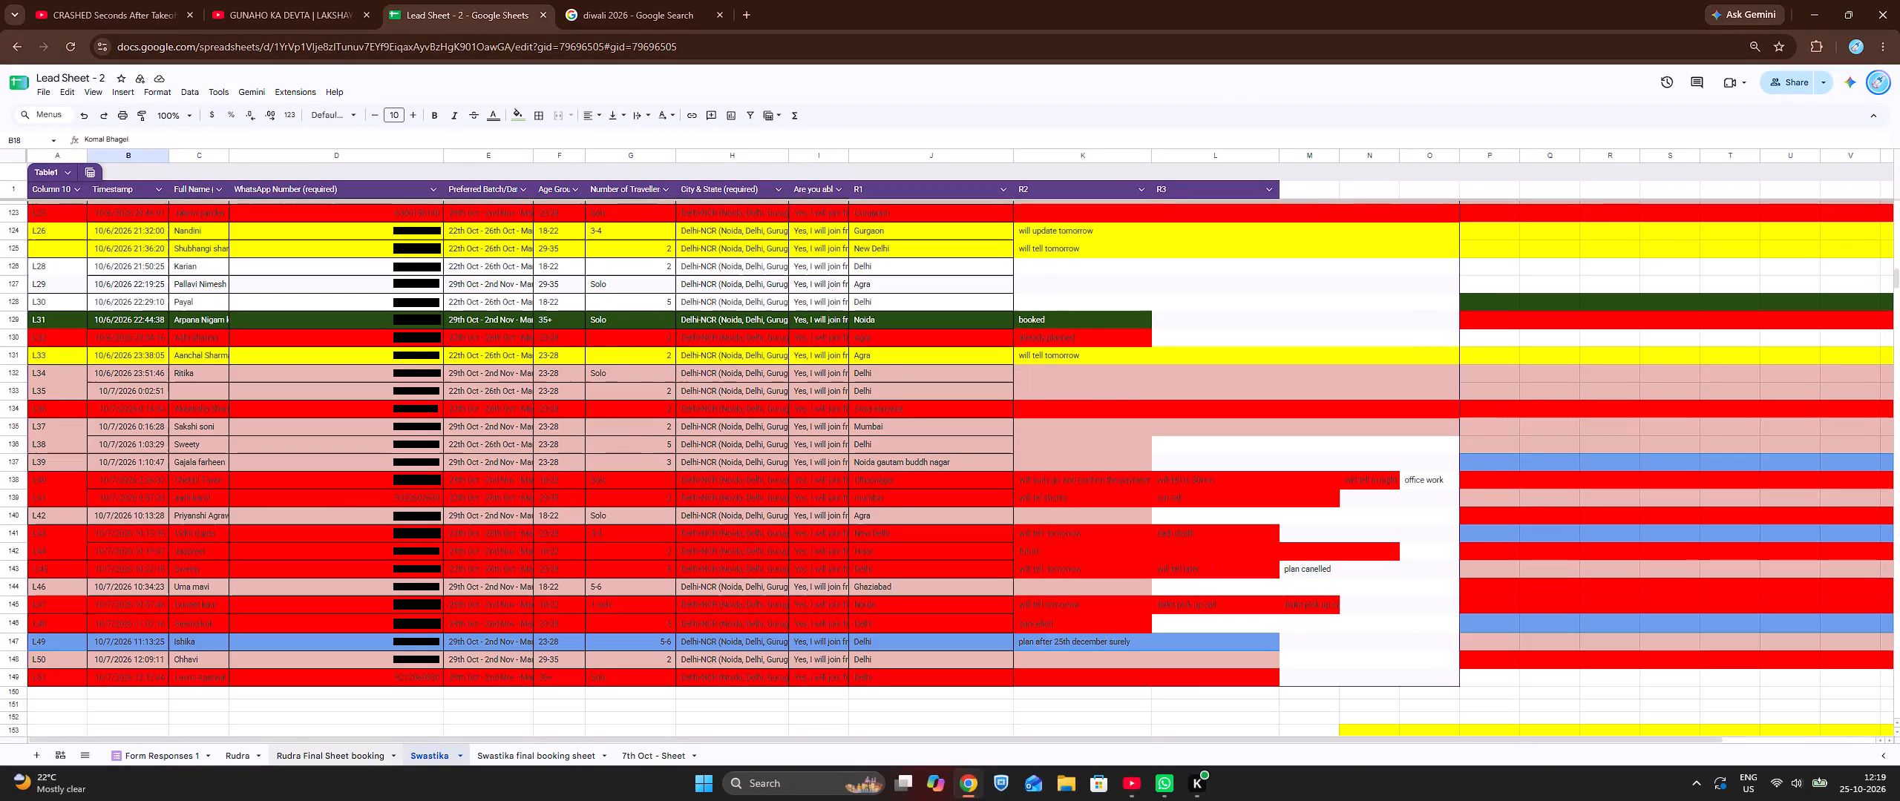
pyautogui.scroll(-5, 373, 438)
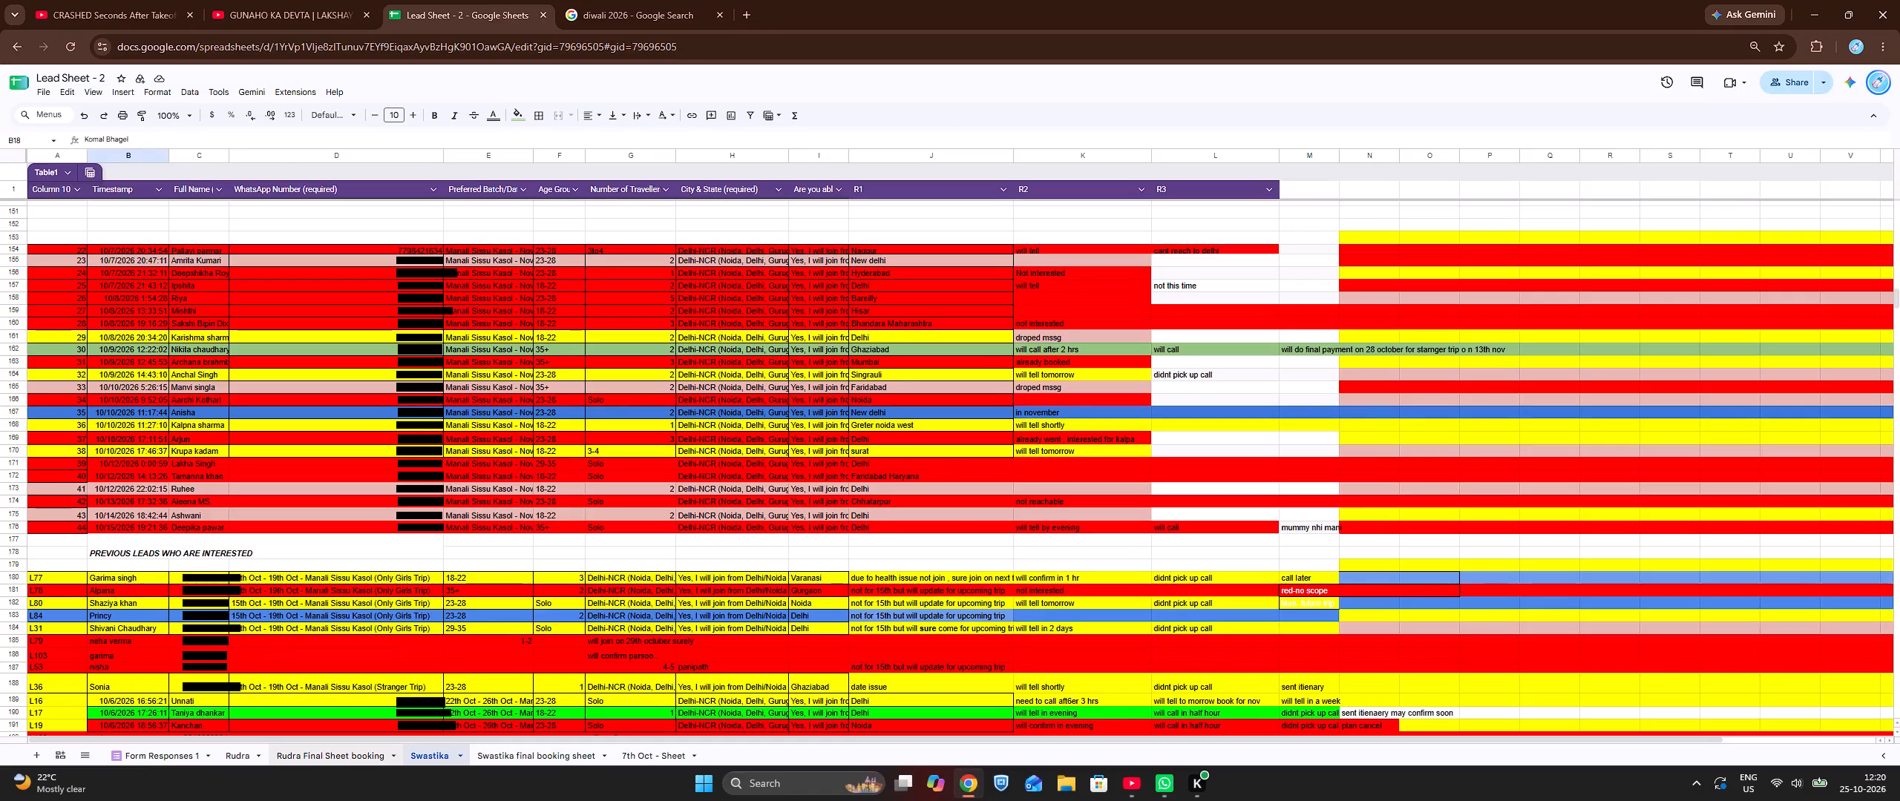
pyautogui.scroll(-1, 367, 446)
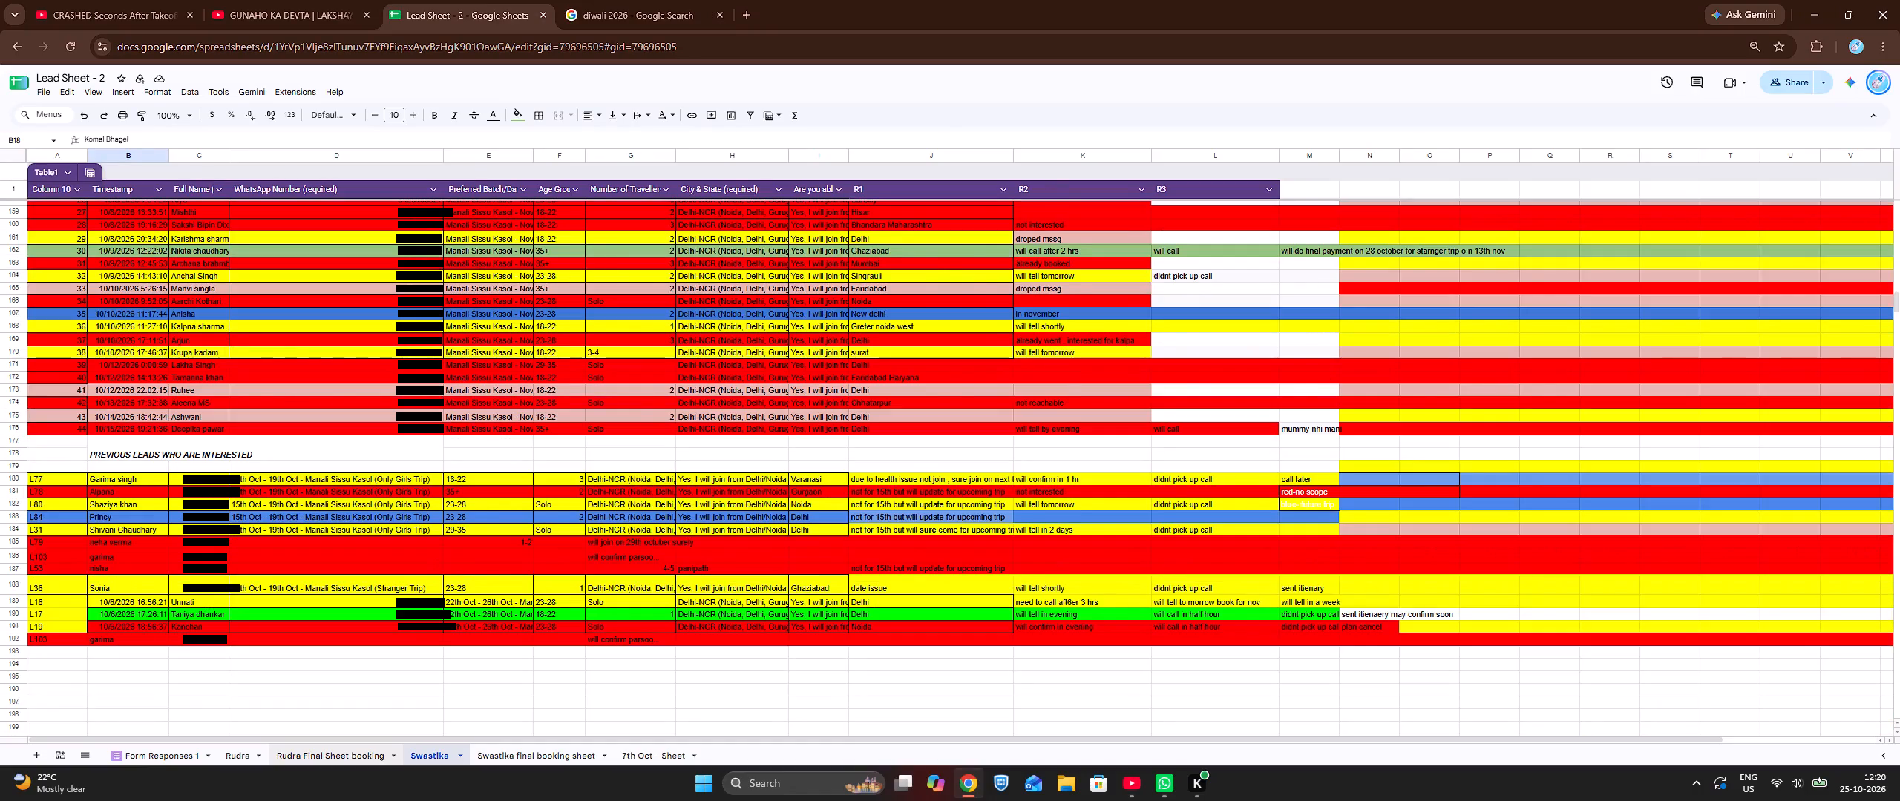
pyautogui.scroll(-2, 363, 449)
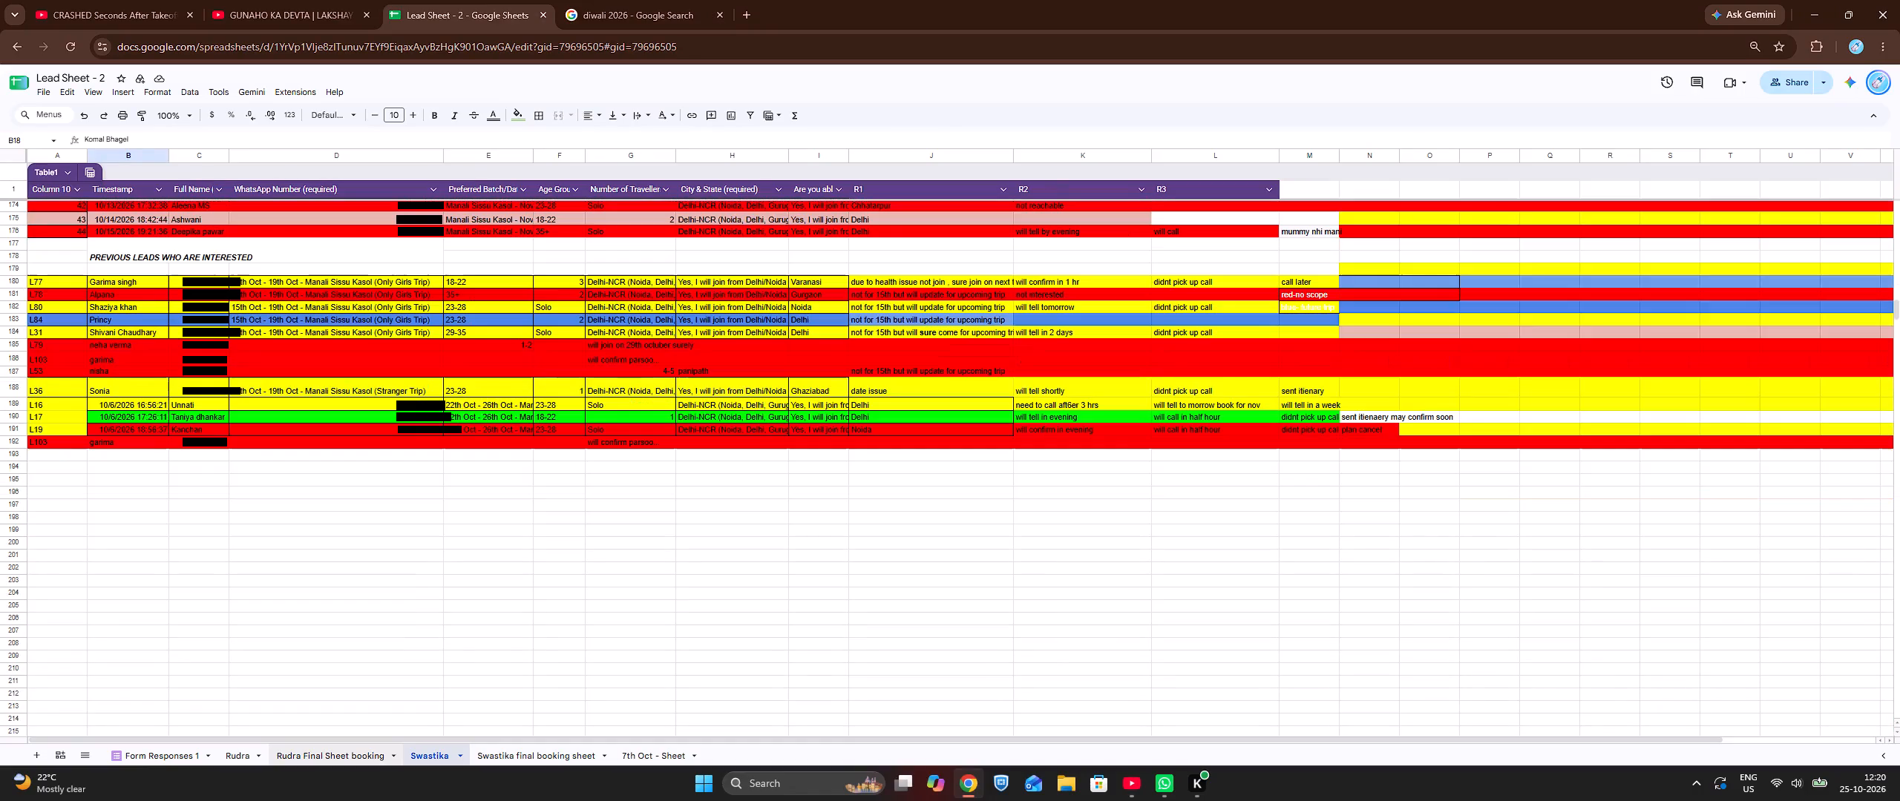
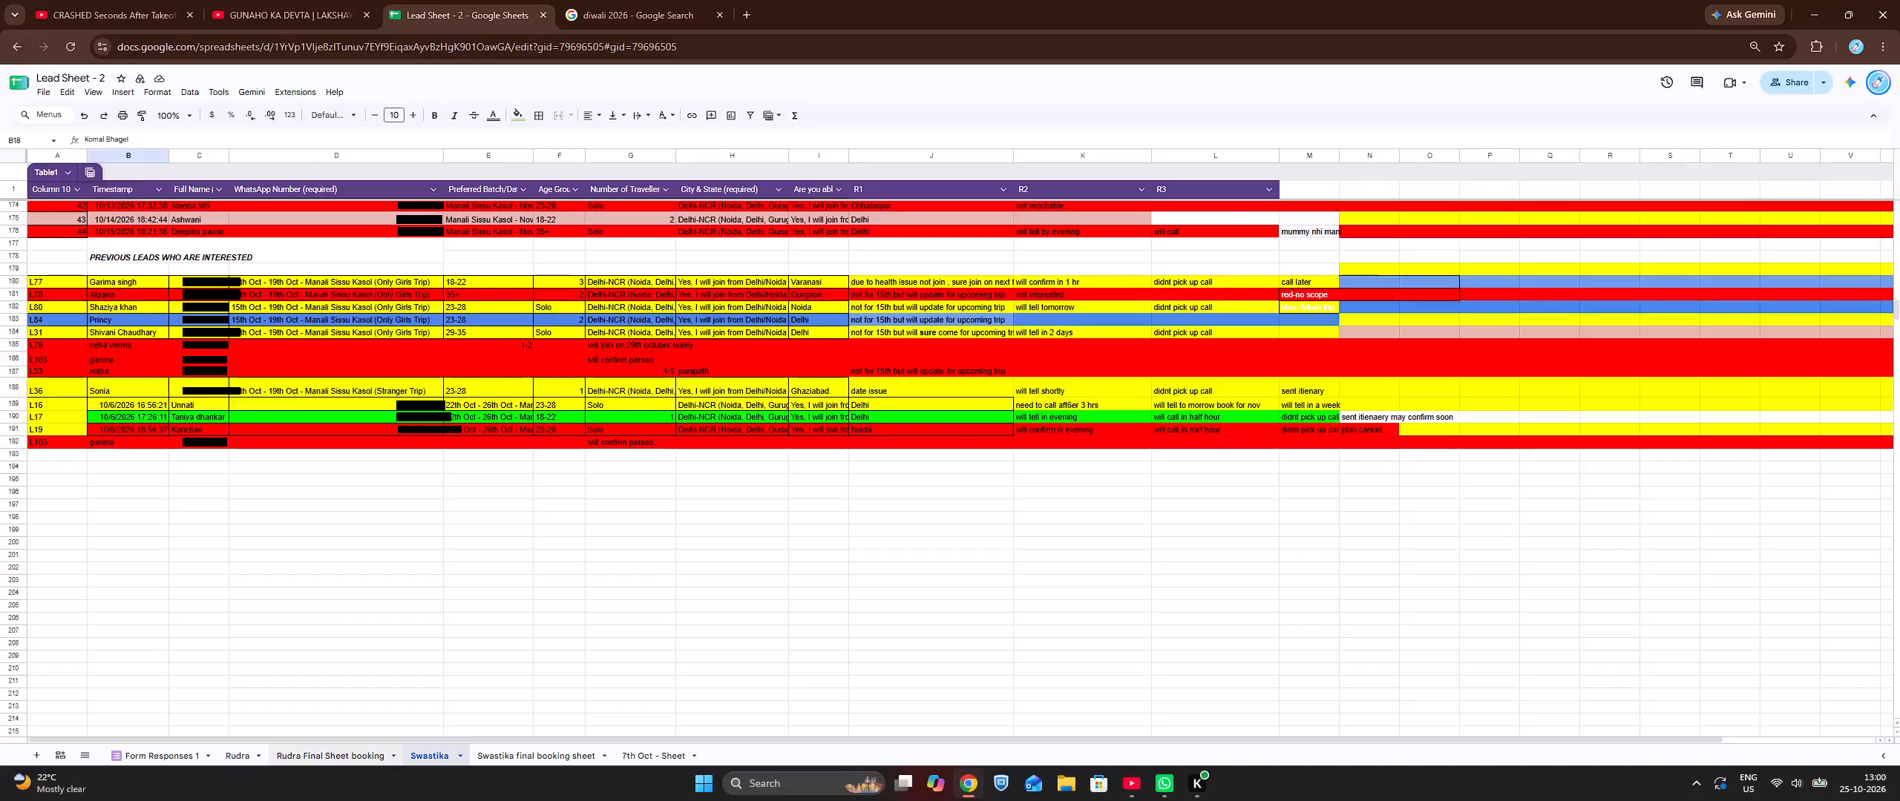
# Review the Swastika sheet again from the top leads and color legend down into the New Leads (15th oct) table.
pyautogui.scroll(10, 845, 595)
pyautogui.scroll(16, 756, 667)
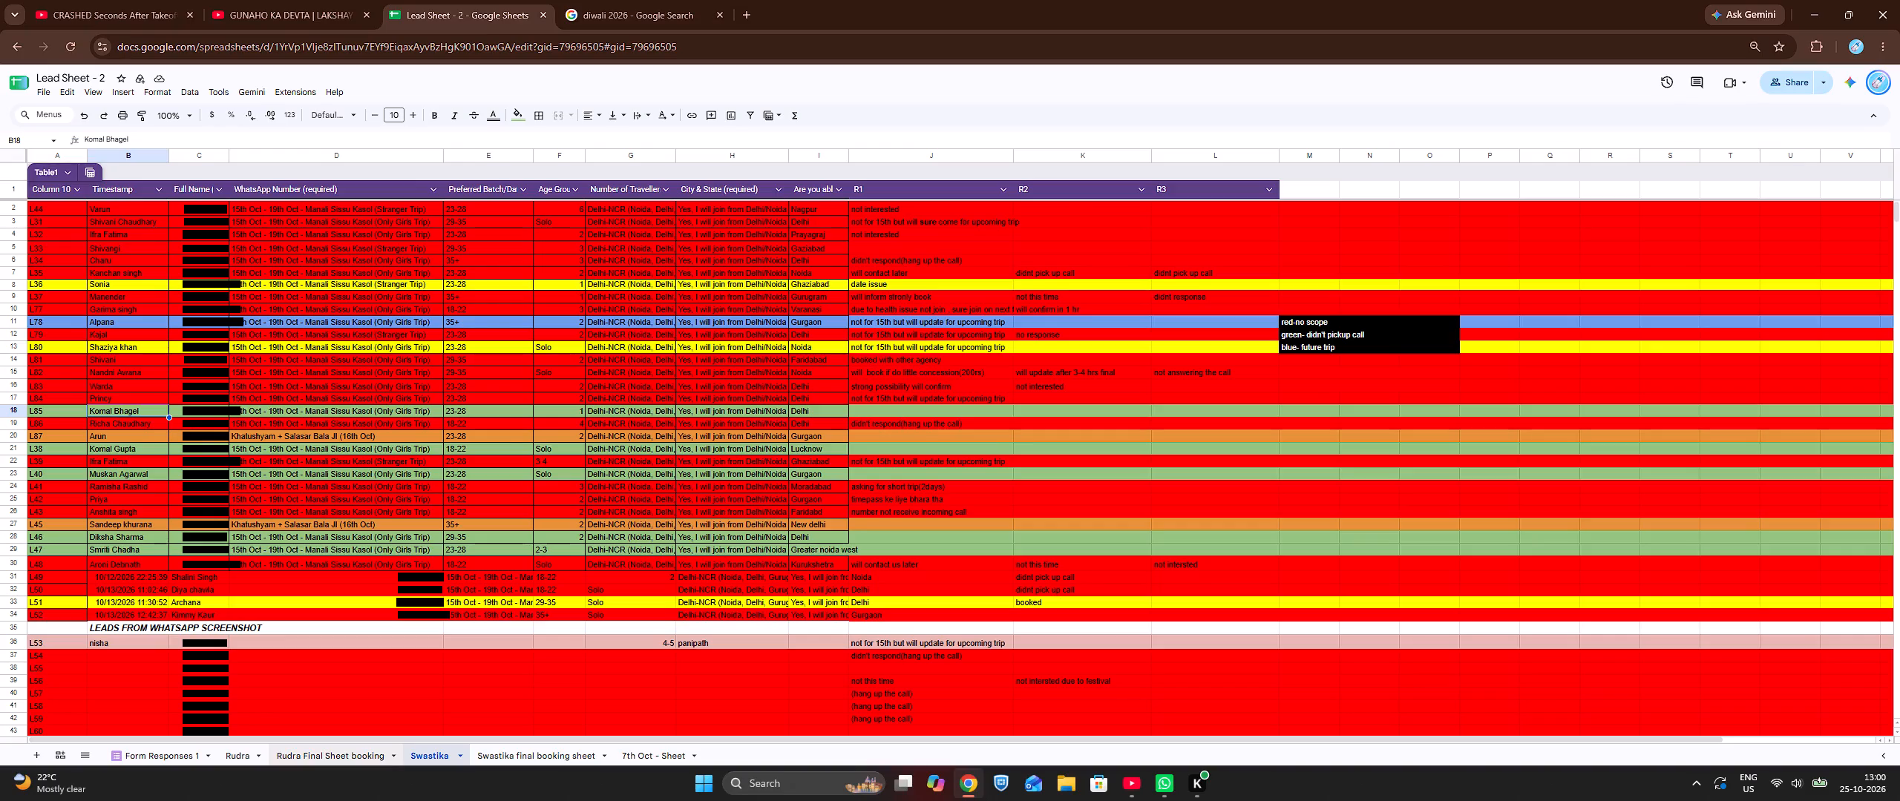
pyautogui.scroll(-9, 561, 452)
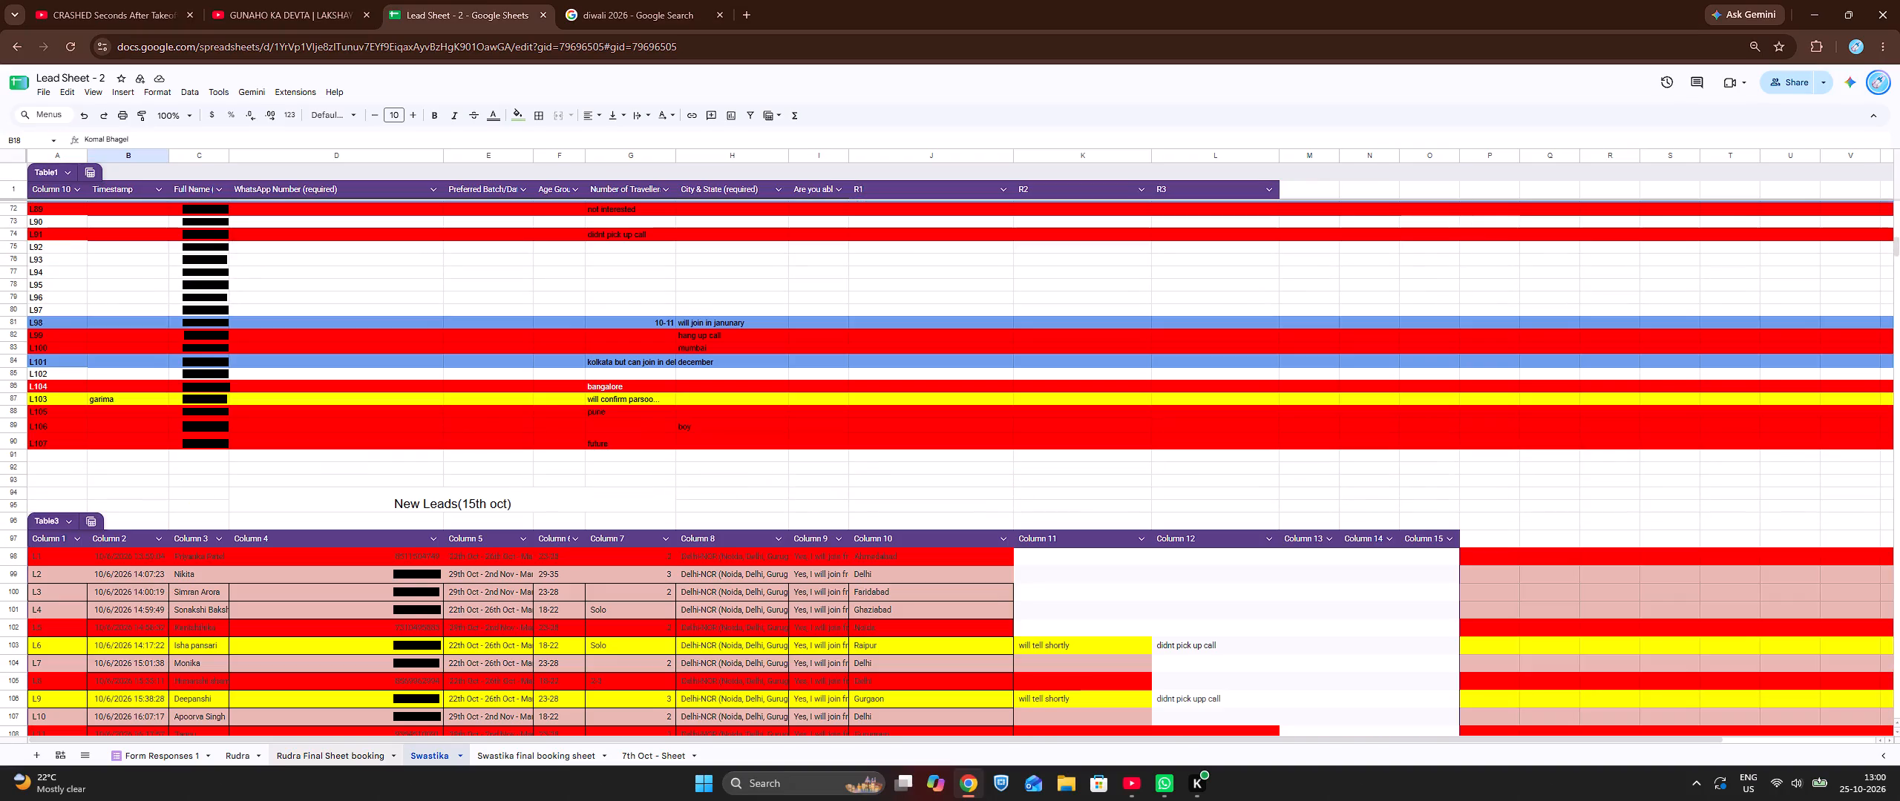
pyautogui.scroll(-4, 561, 452)
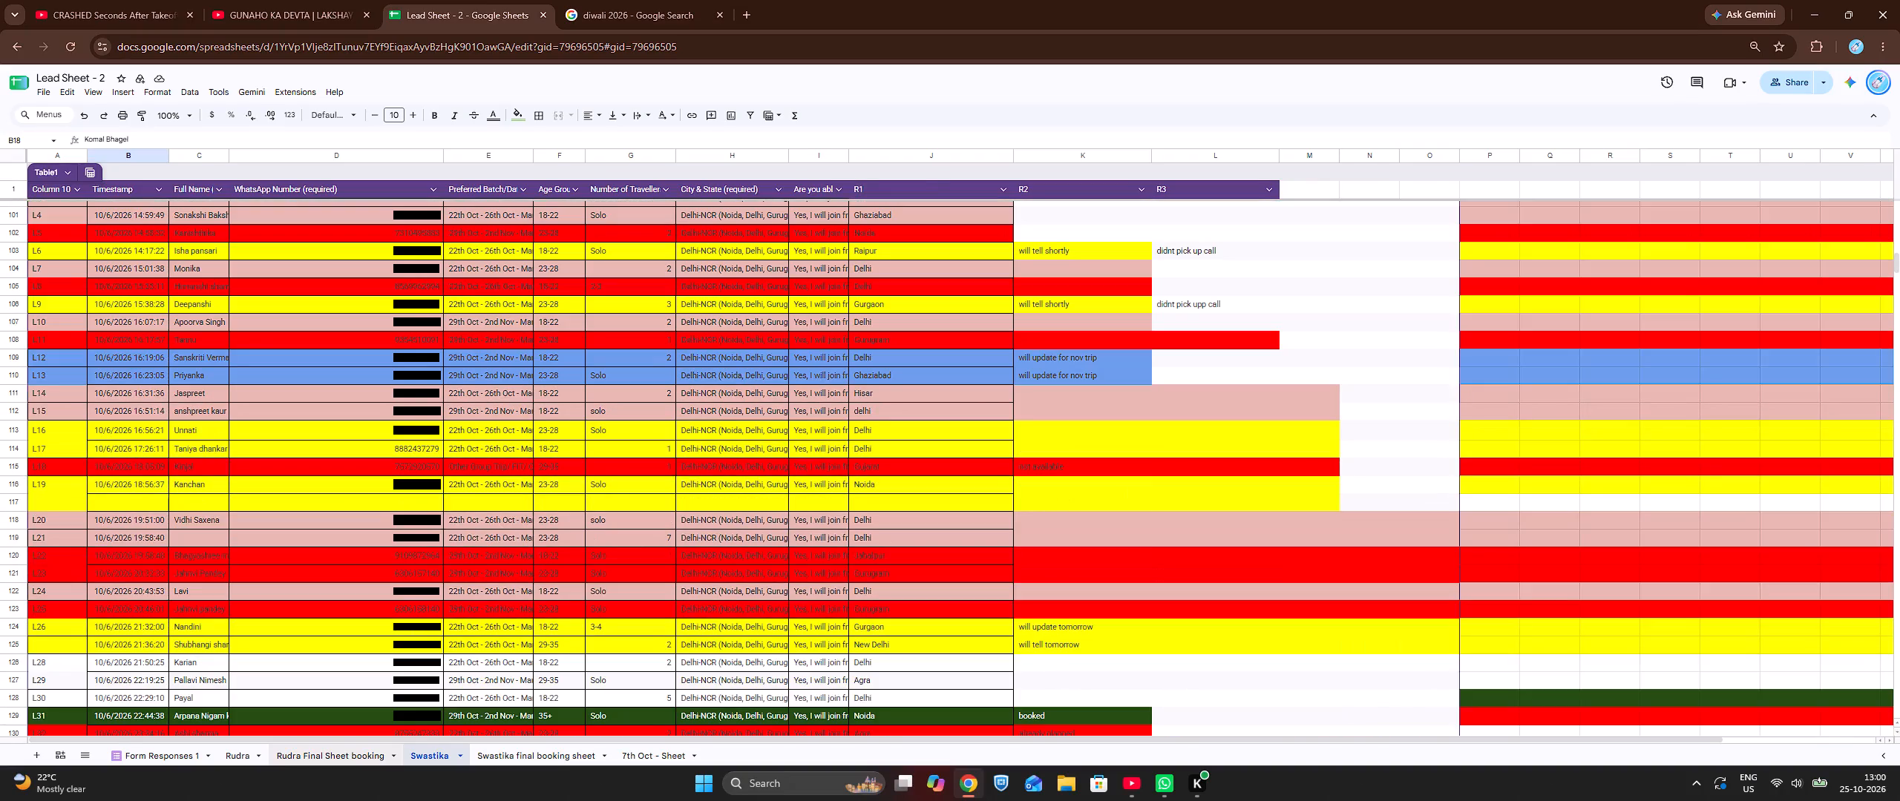
# Examine the Swastika sheet's New Leads (15th oct) table and check lead L9's traveller count, age group, preferred batch and WhatsApp number.
pyautogui.scroll(-7, 561, 452)
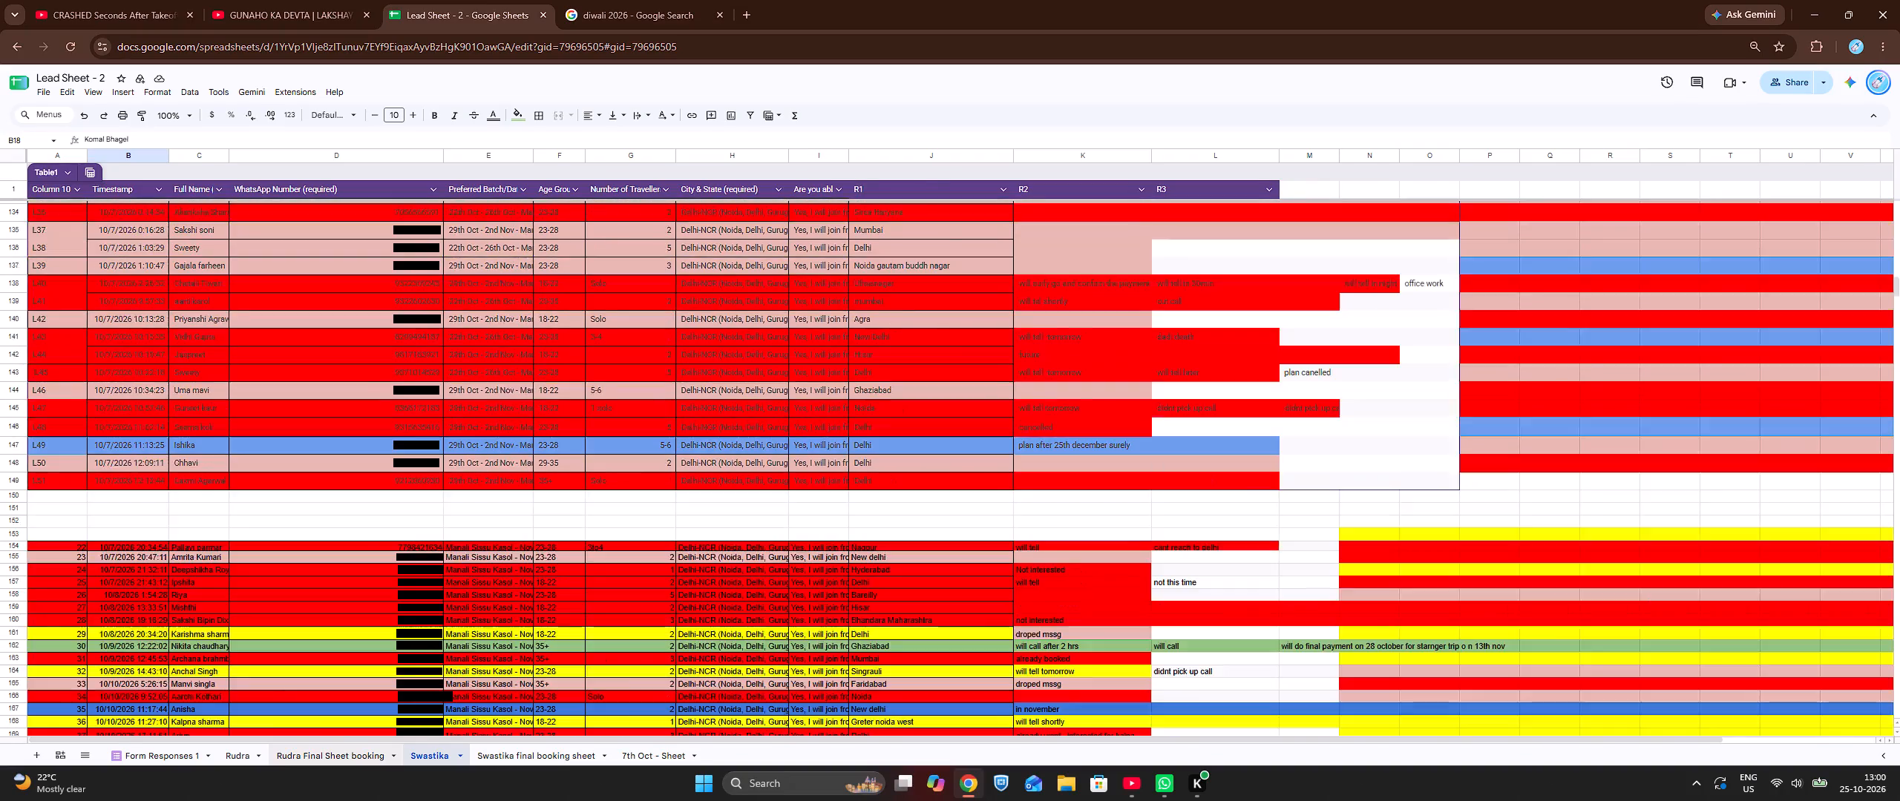
pyautogui.scroll(-4, 561, 452)
pyautogui.scroll(3, 561, 452)
pyautogui.scroll(-1, 561, 452)
pyautogui.scroll(7, 561, 452)
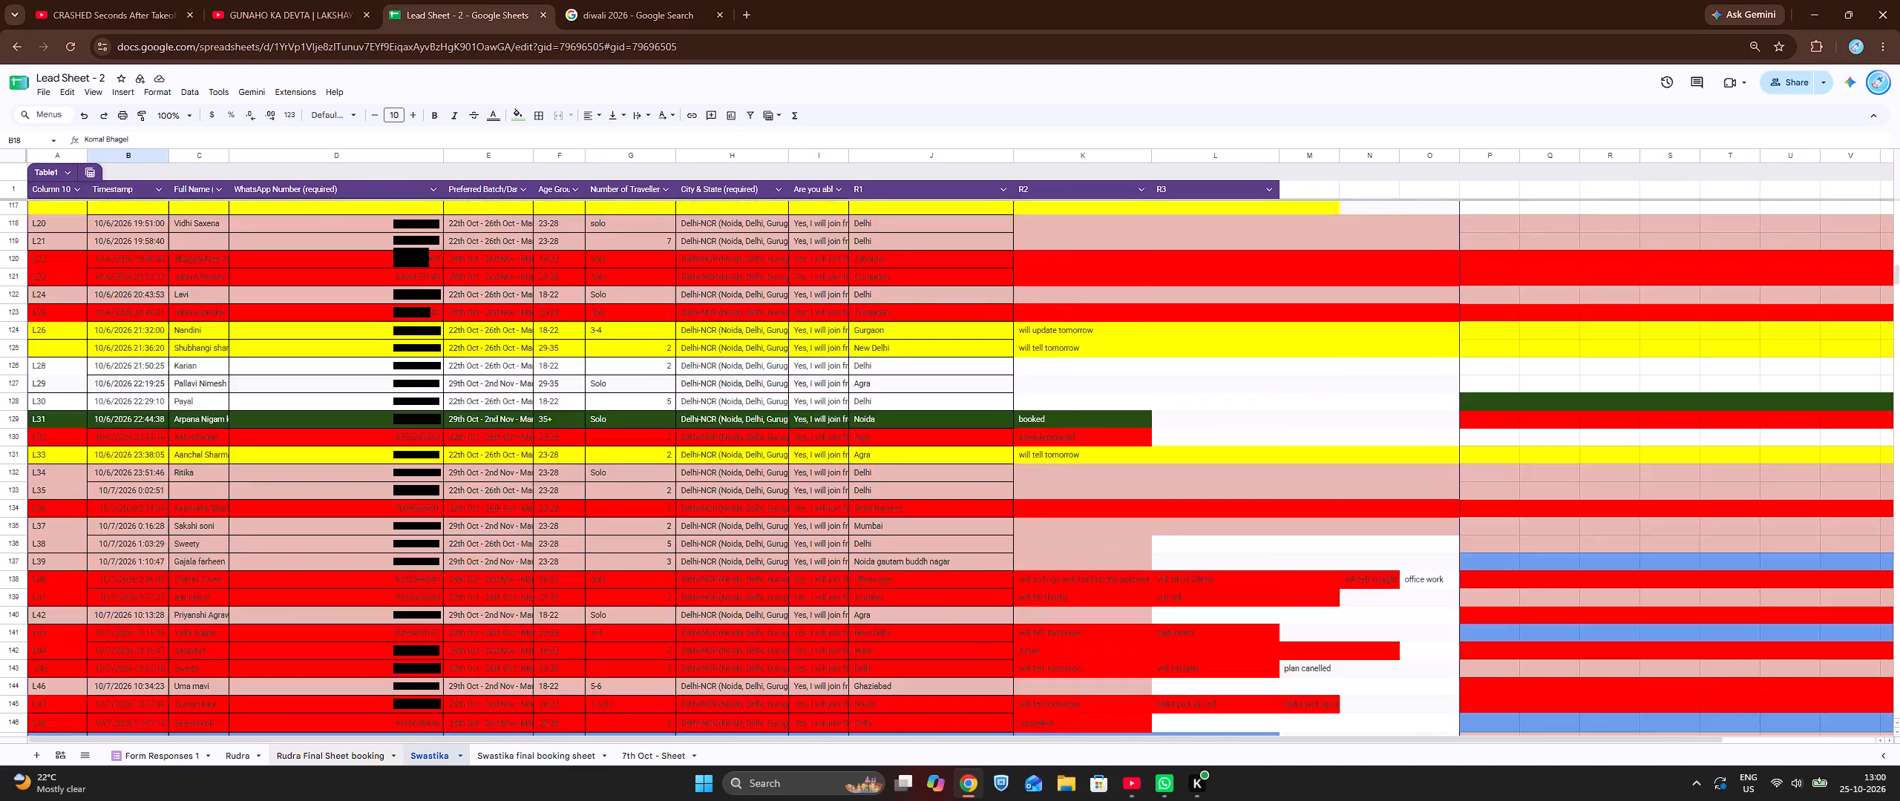
pyautogui.scroll(3, 561, 452)
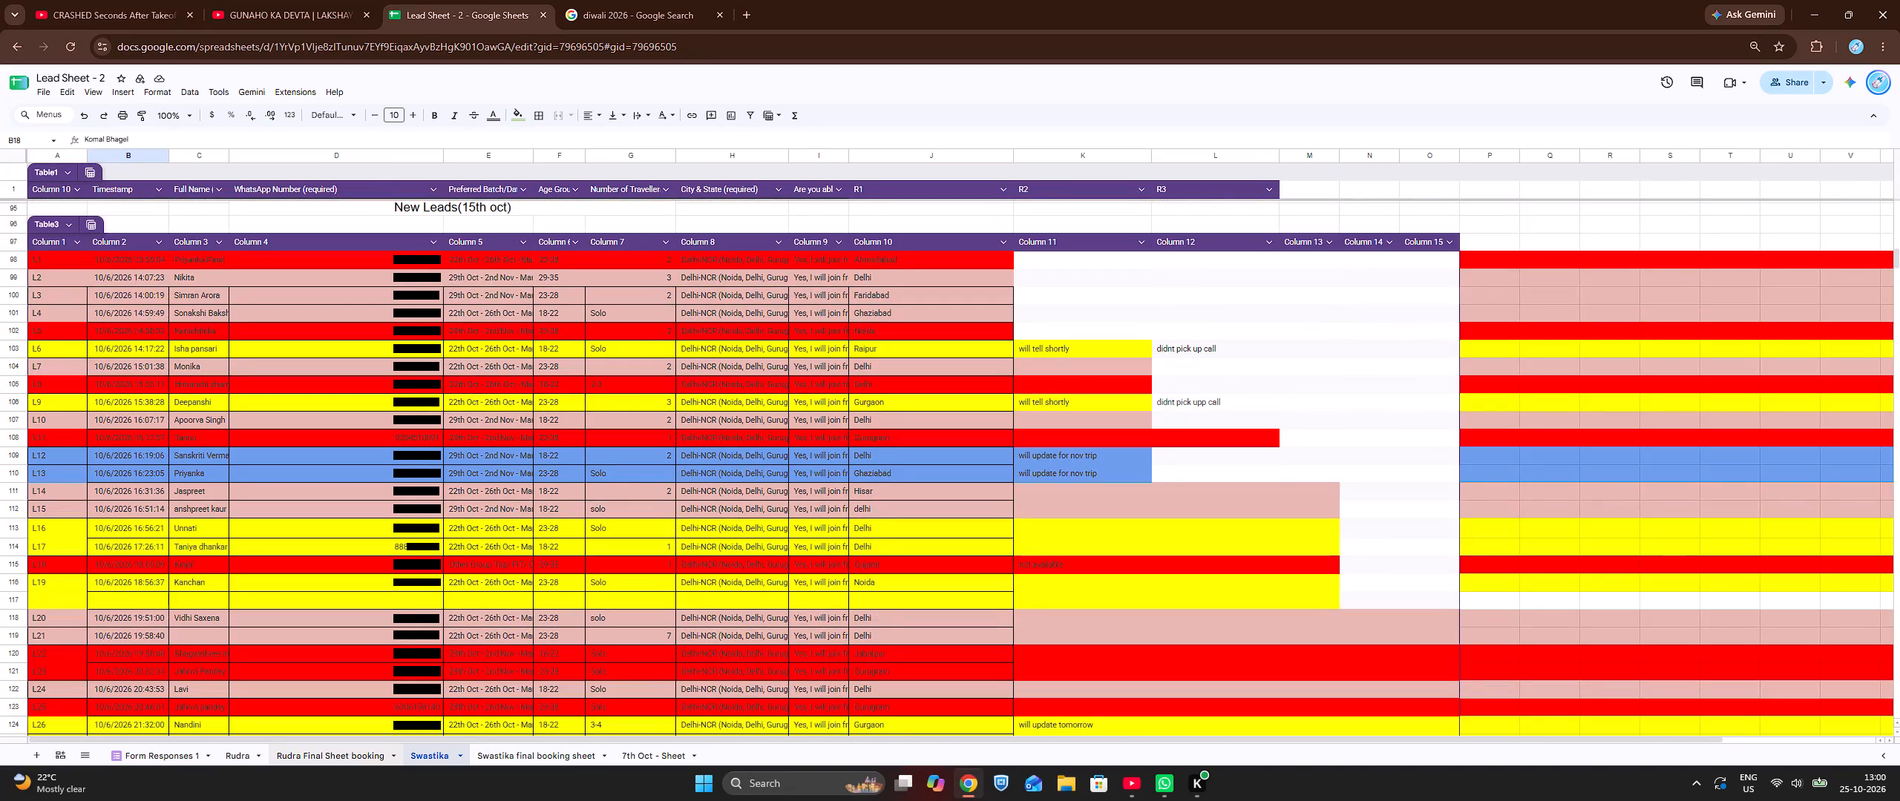
pyautogui.click(638, 400)
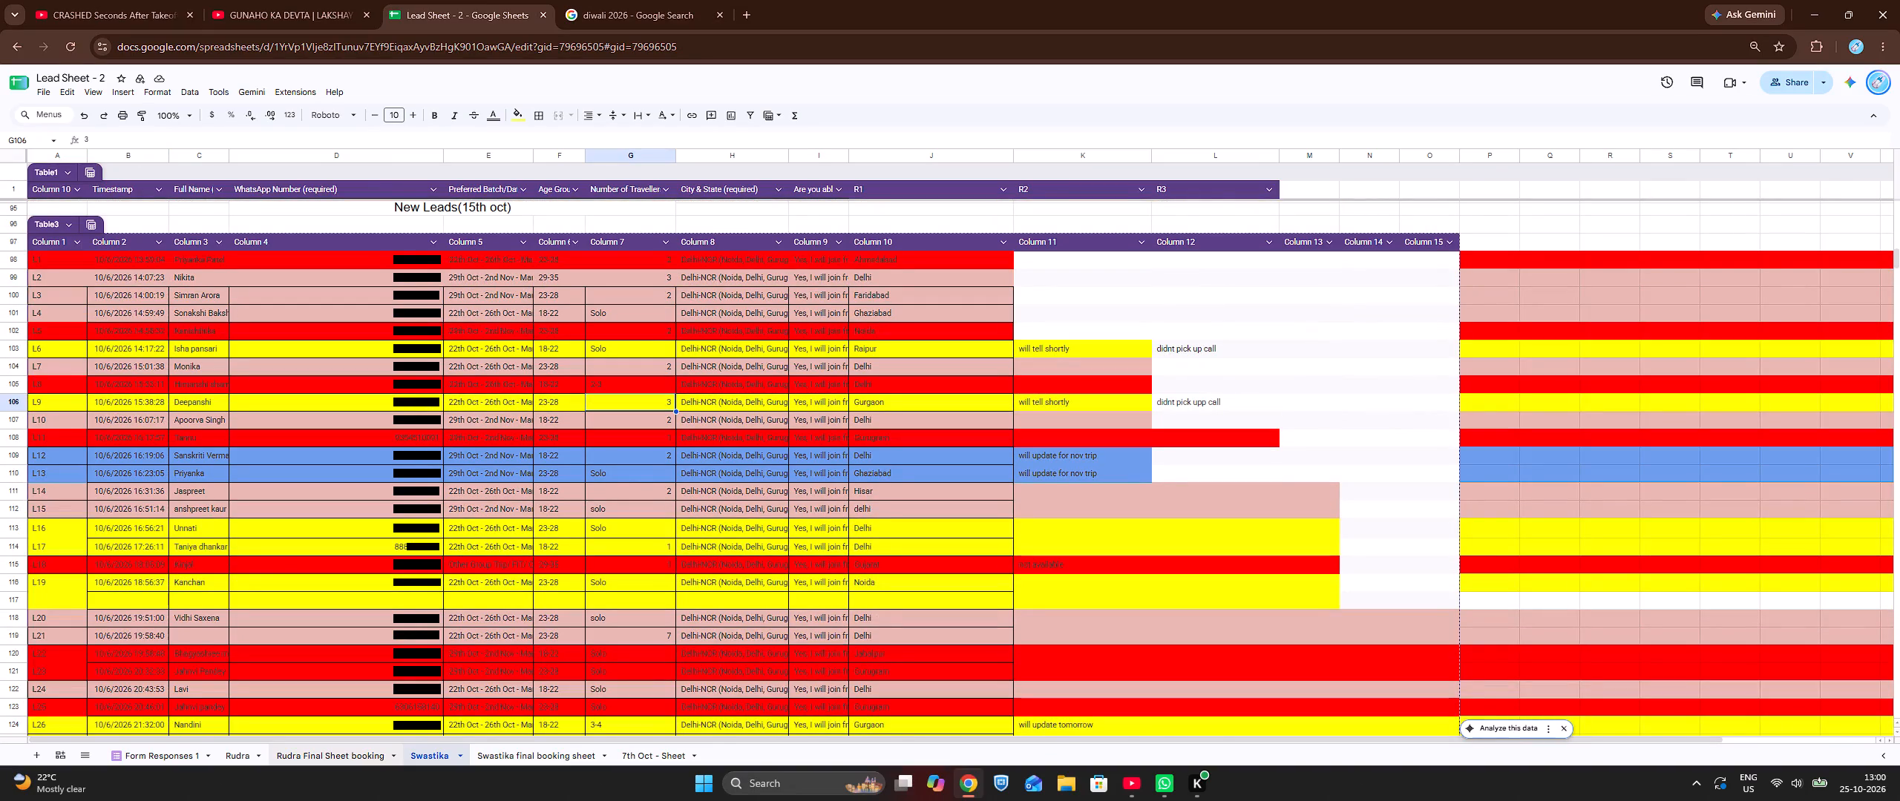
pyautogui.click(567, 402)
pyautogui.click(514, 406)
pyautogui.click(426, 400)
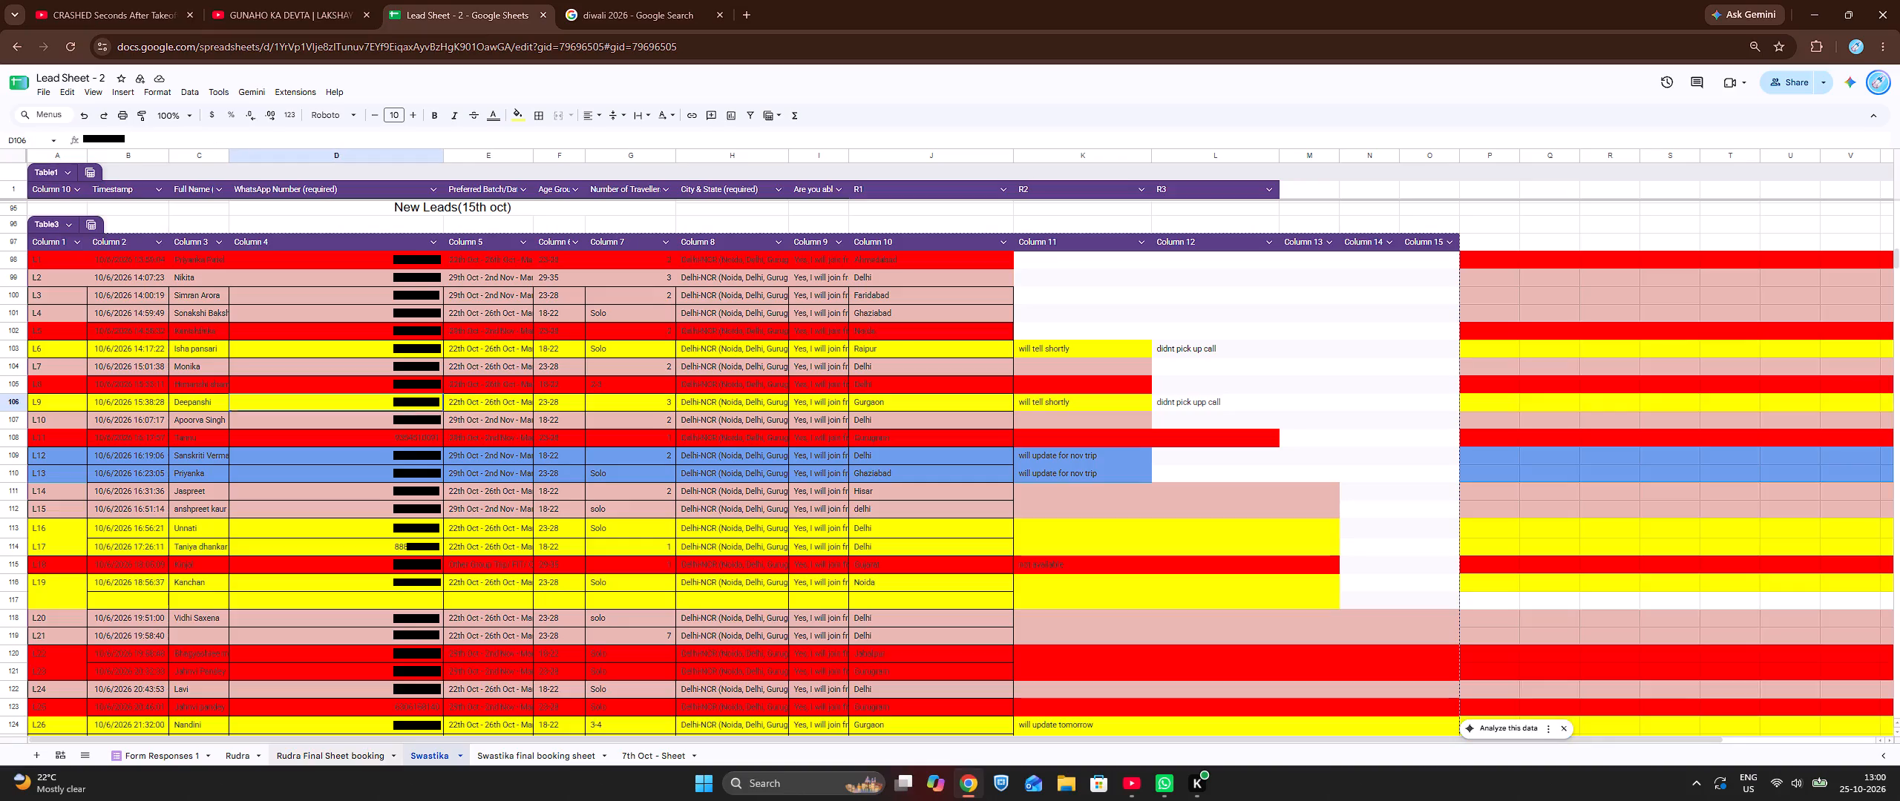
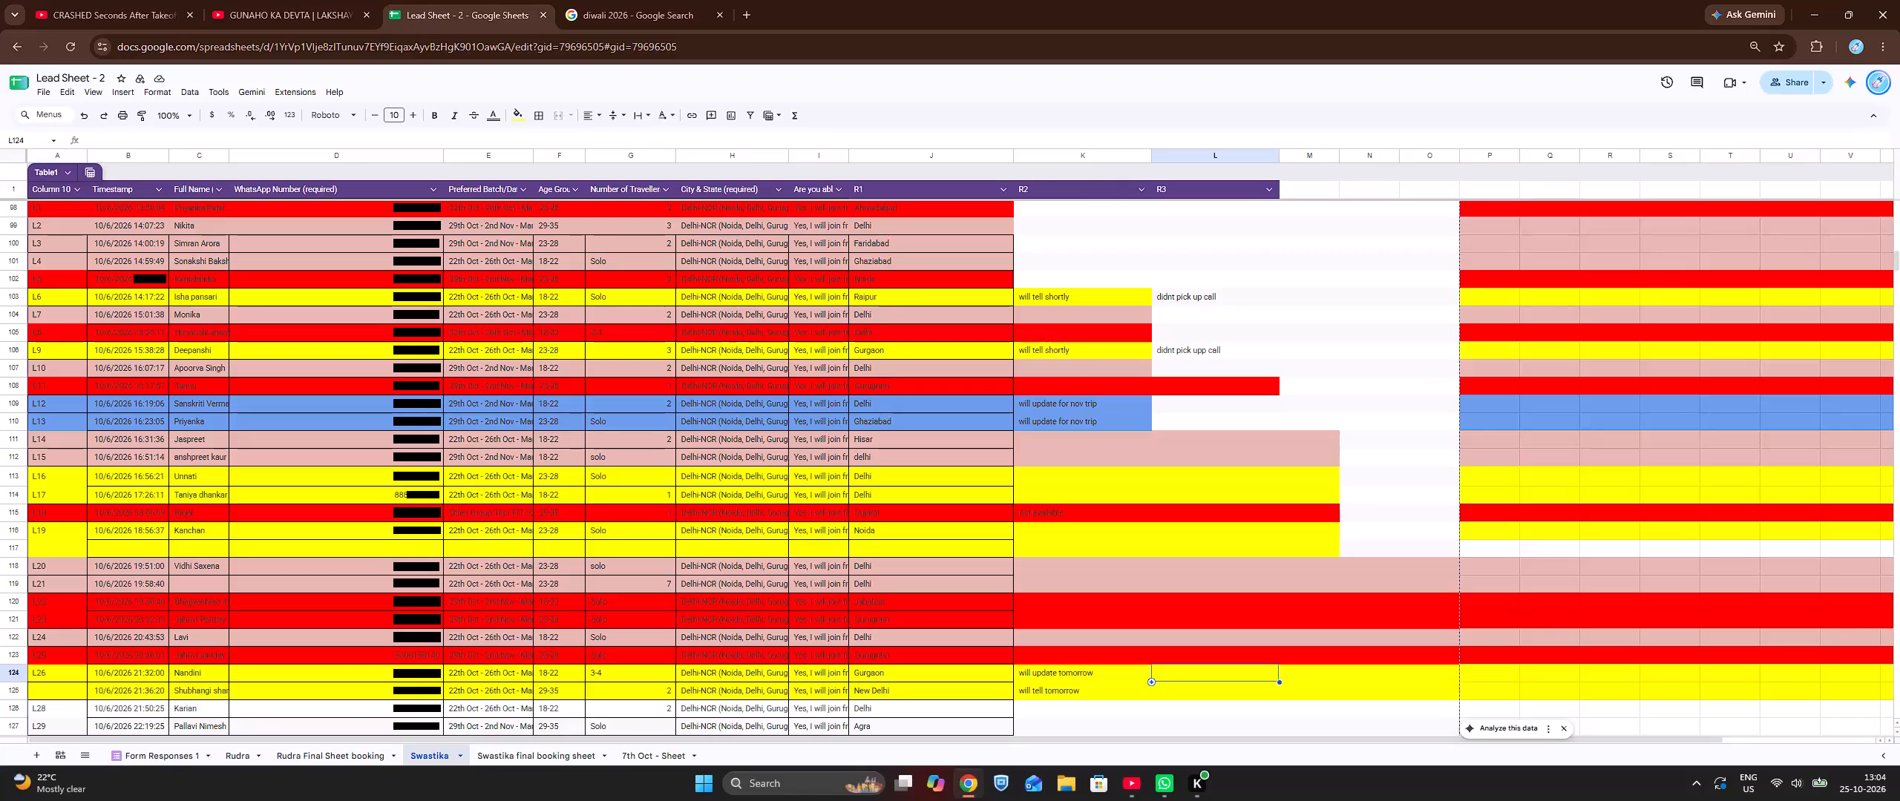
# Enter the R3 remark "sent itienary" for lead L26 in row 124 and fill its cells from the lead ID through R3 with magenta.
pyautogui.write('sent itienary')
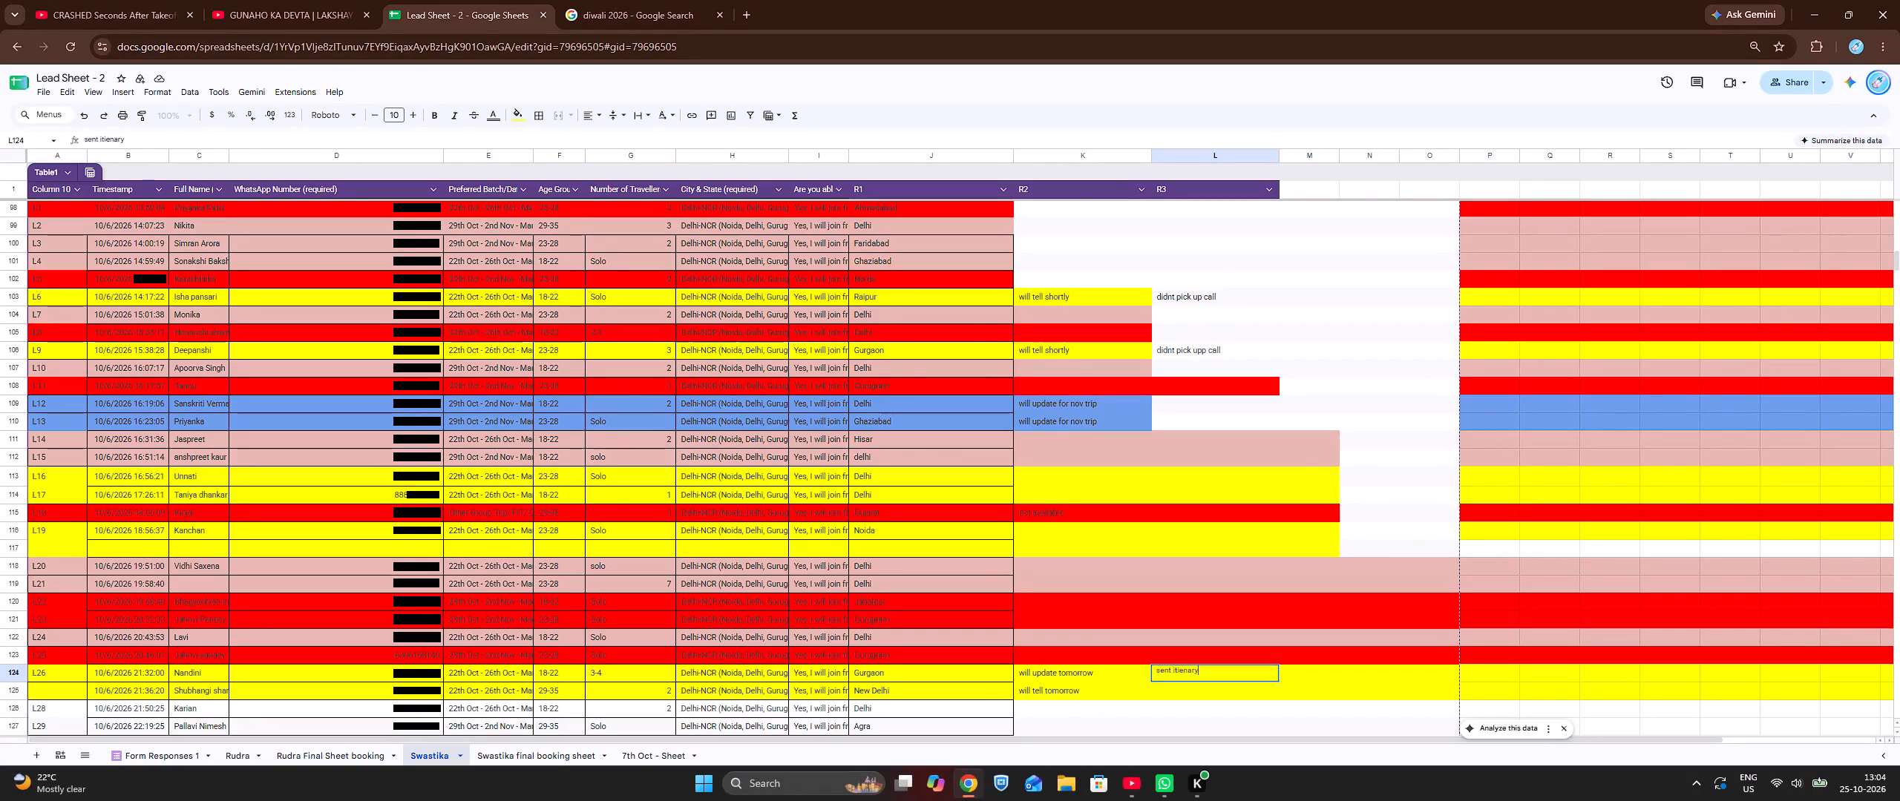
pyautogui.keyDown('shift'); pyautogui.click(69, 674); pyautogui.keyUp('shift')
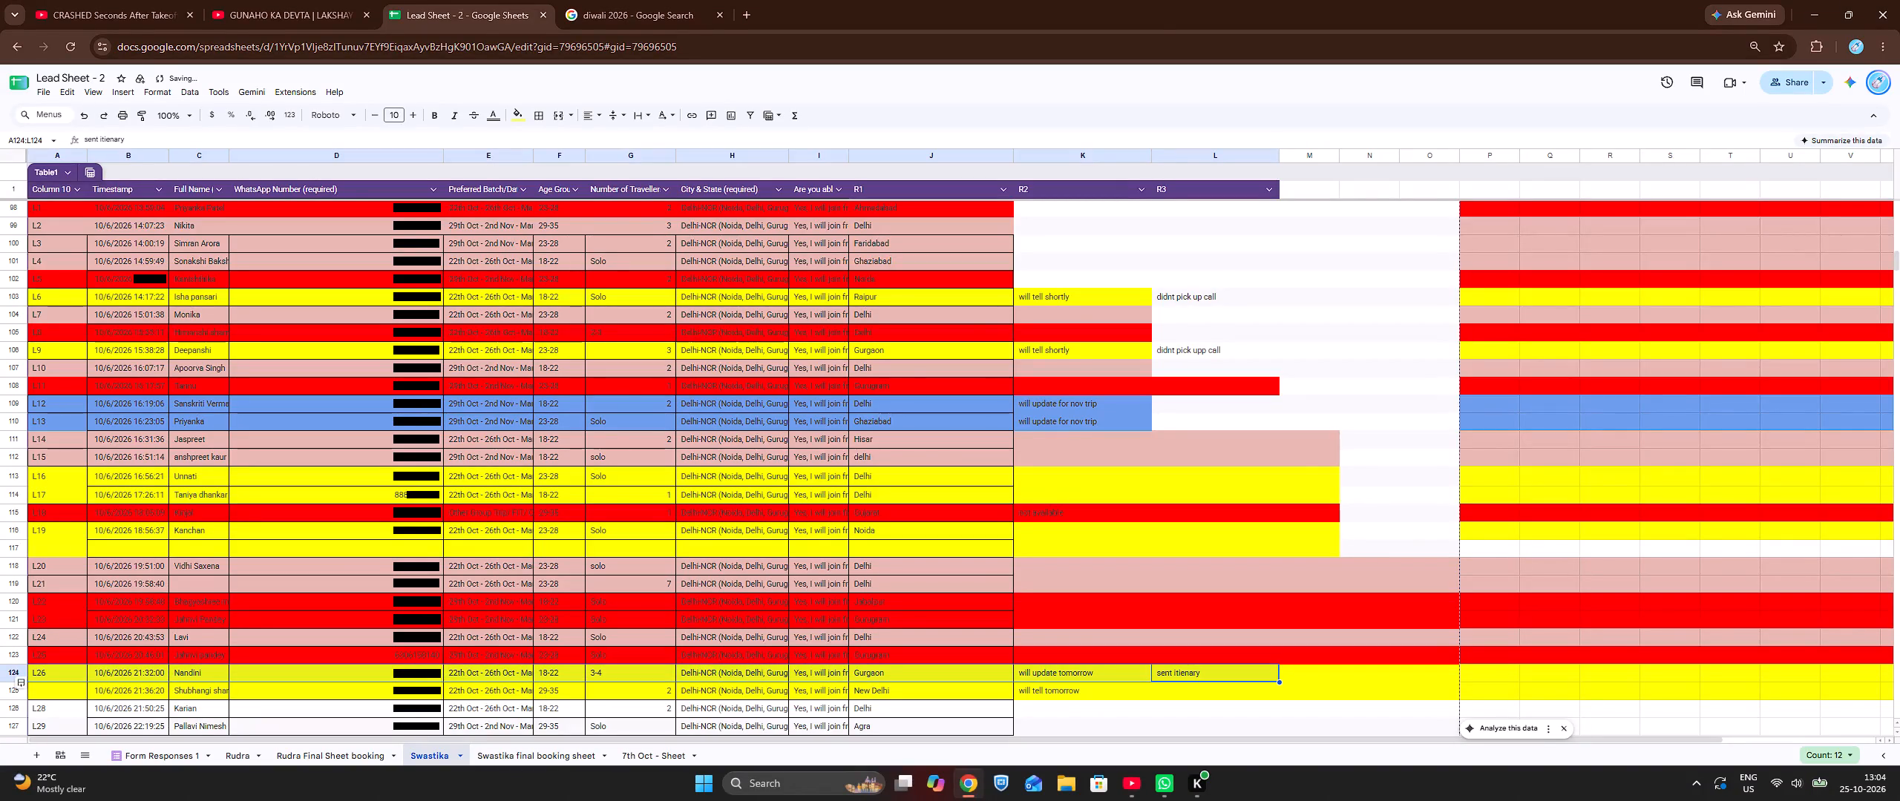
pyautogui.click(514, 114)
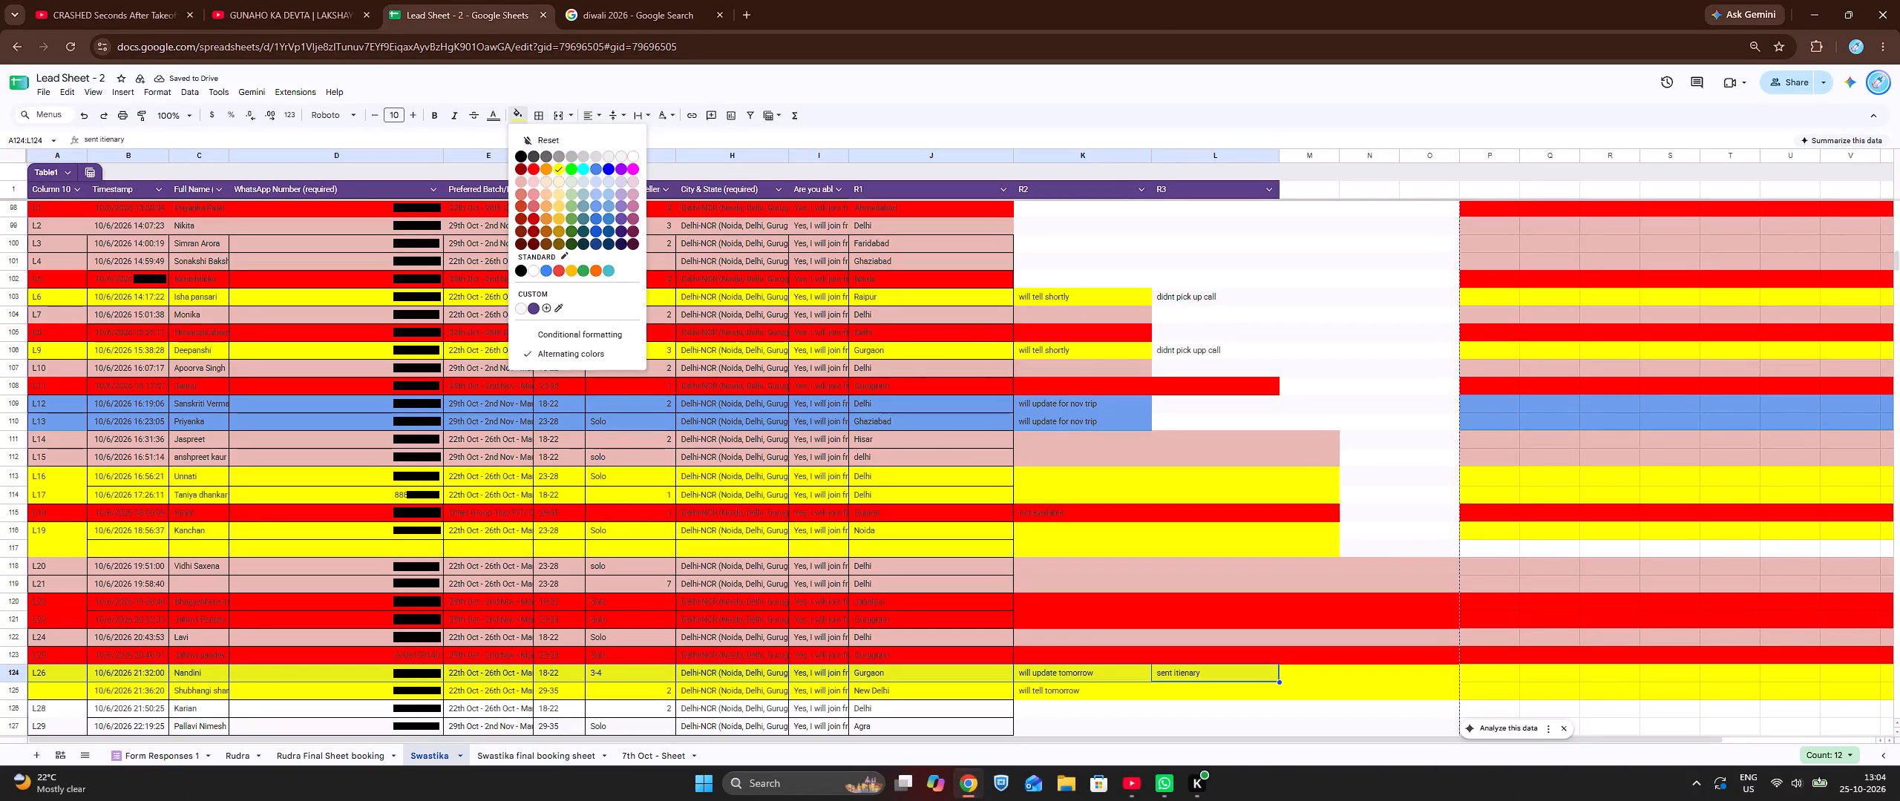
pyautogui.click(632, 170)
# Check the row 125 lead's WhatsApp number, name and other details across the row up to the R3 column.
pyautogui.click(303, 691)
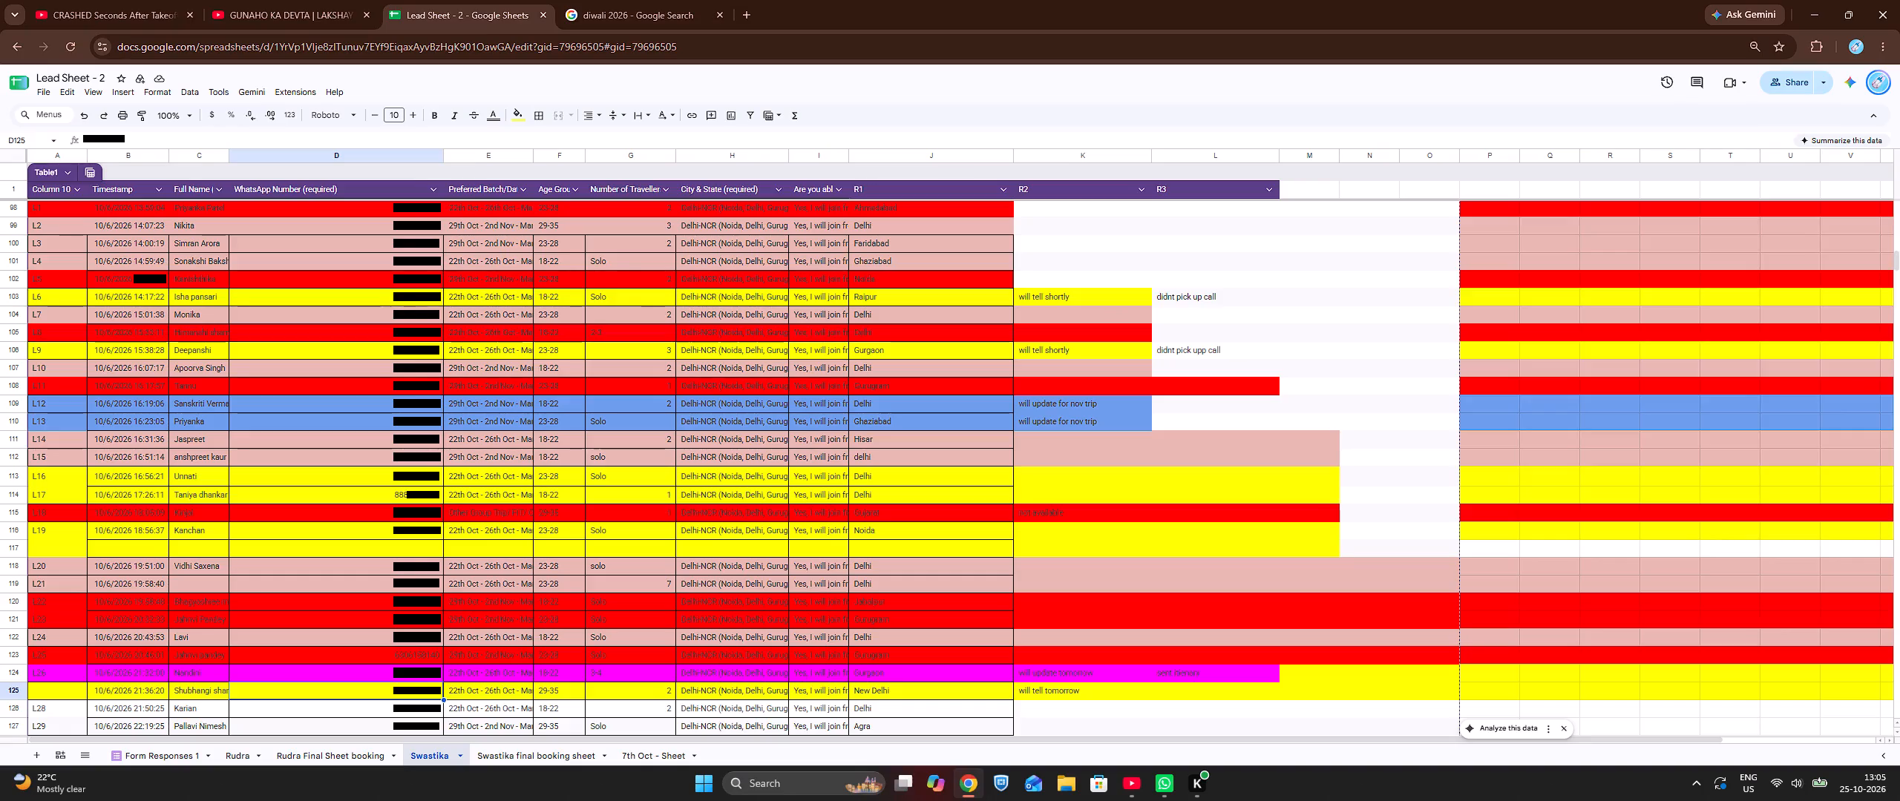
pyautogui.press('Right')
pyautogui.press('Right')
pyautogui.press('Right')
pyautogui.press('Right')
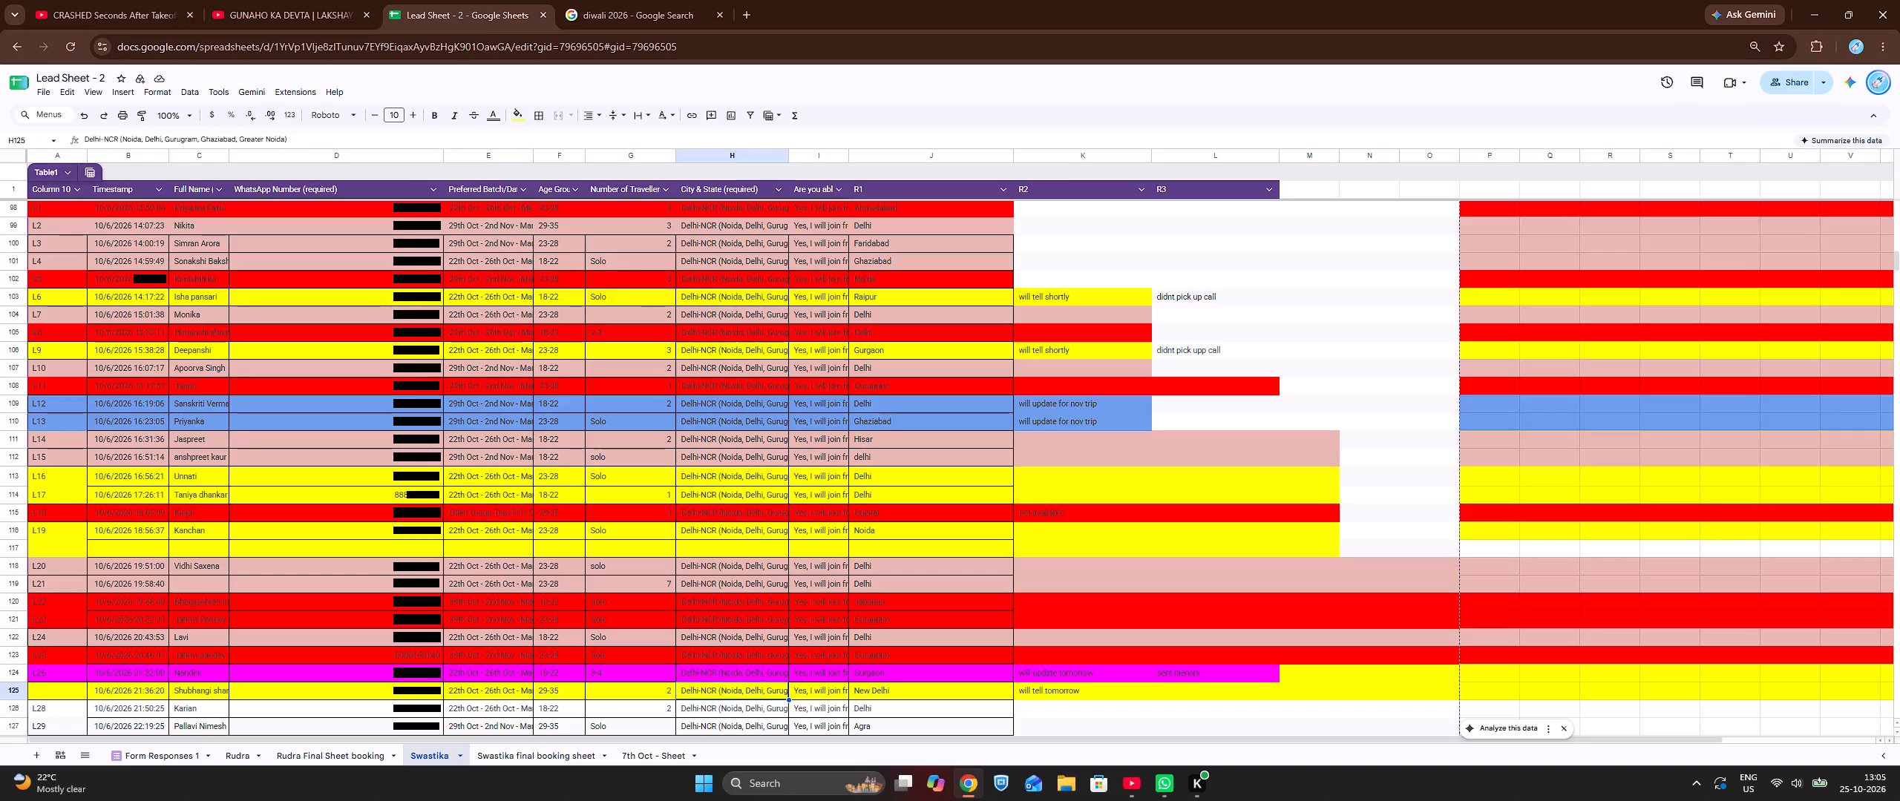
pyautogui.press('Right')
pyautogui.press('Right')
pyautogui.press('Right')
pyautogui.press('Right')
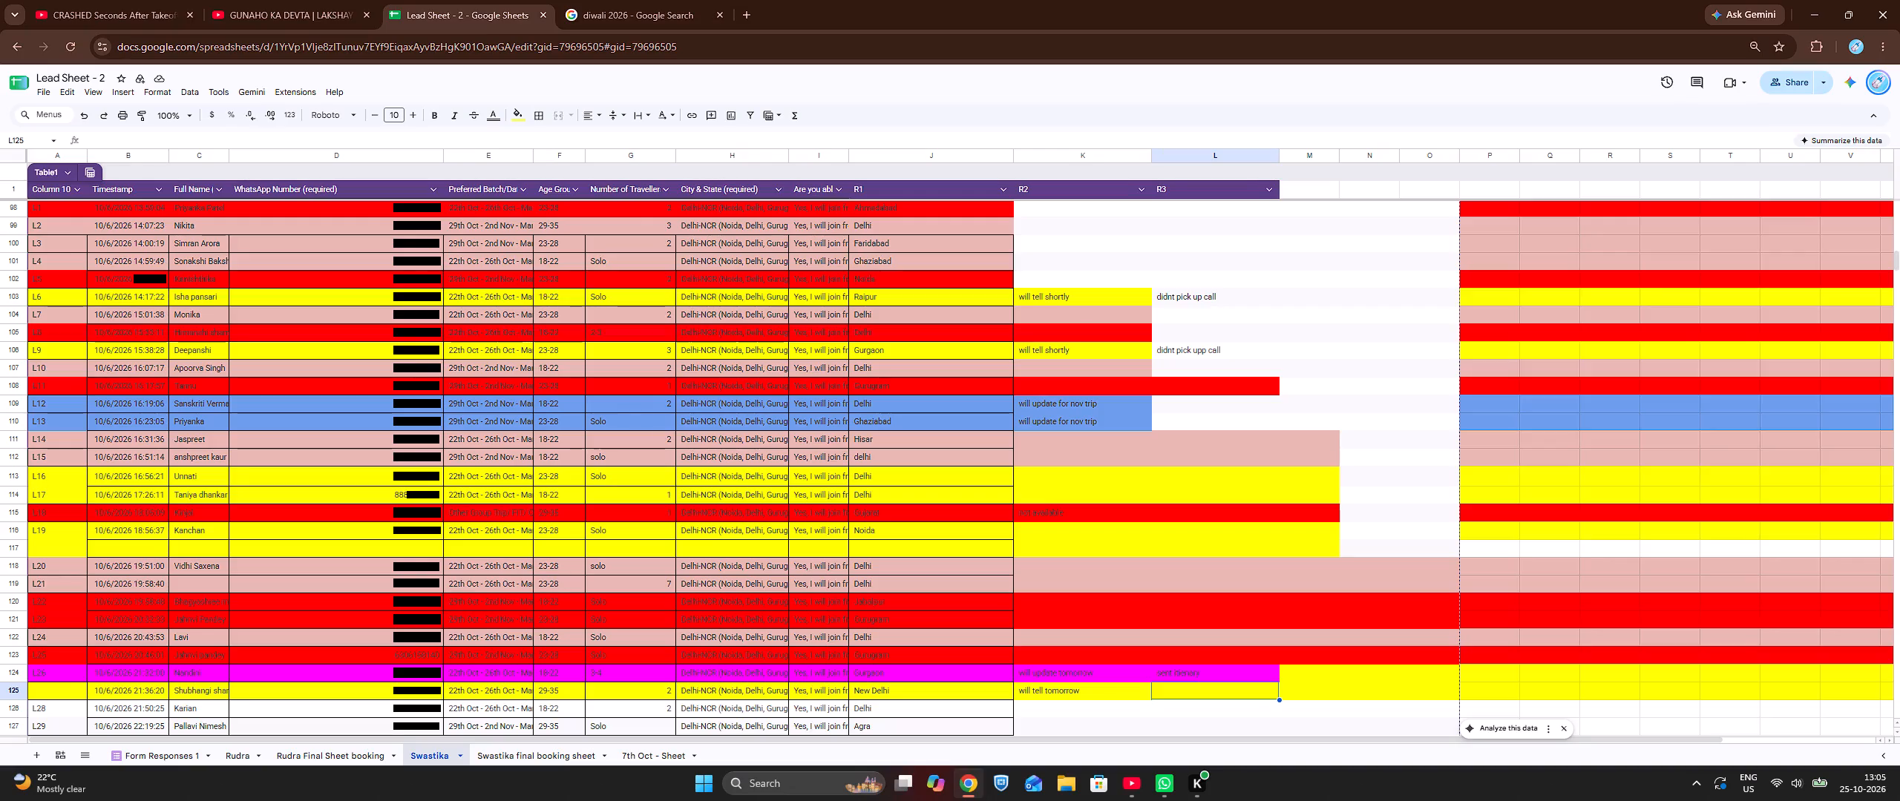
pyautogui.press('Left')
pyautogui.press('Left')
pyautogui.press('Left')
pyautogui.press('Left')
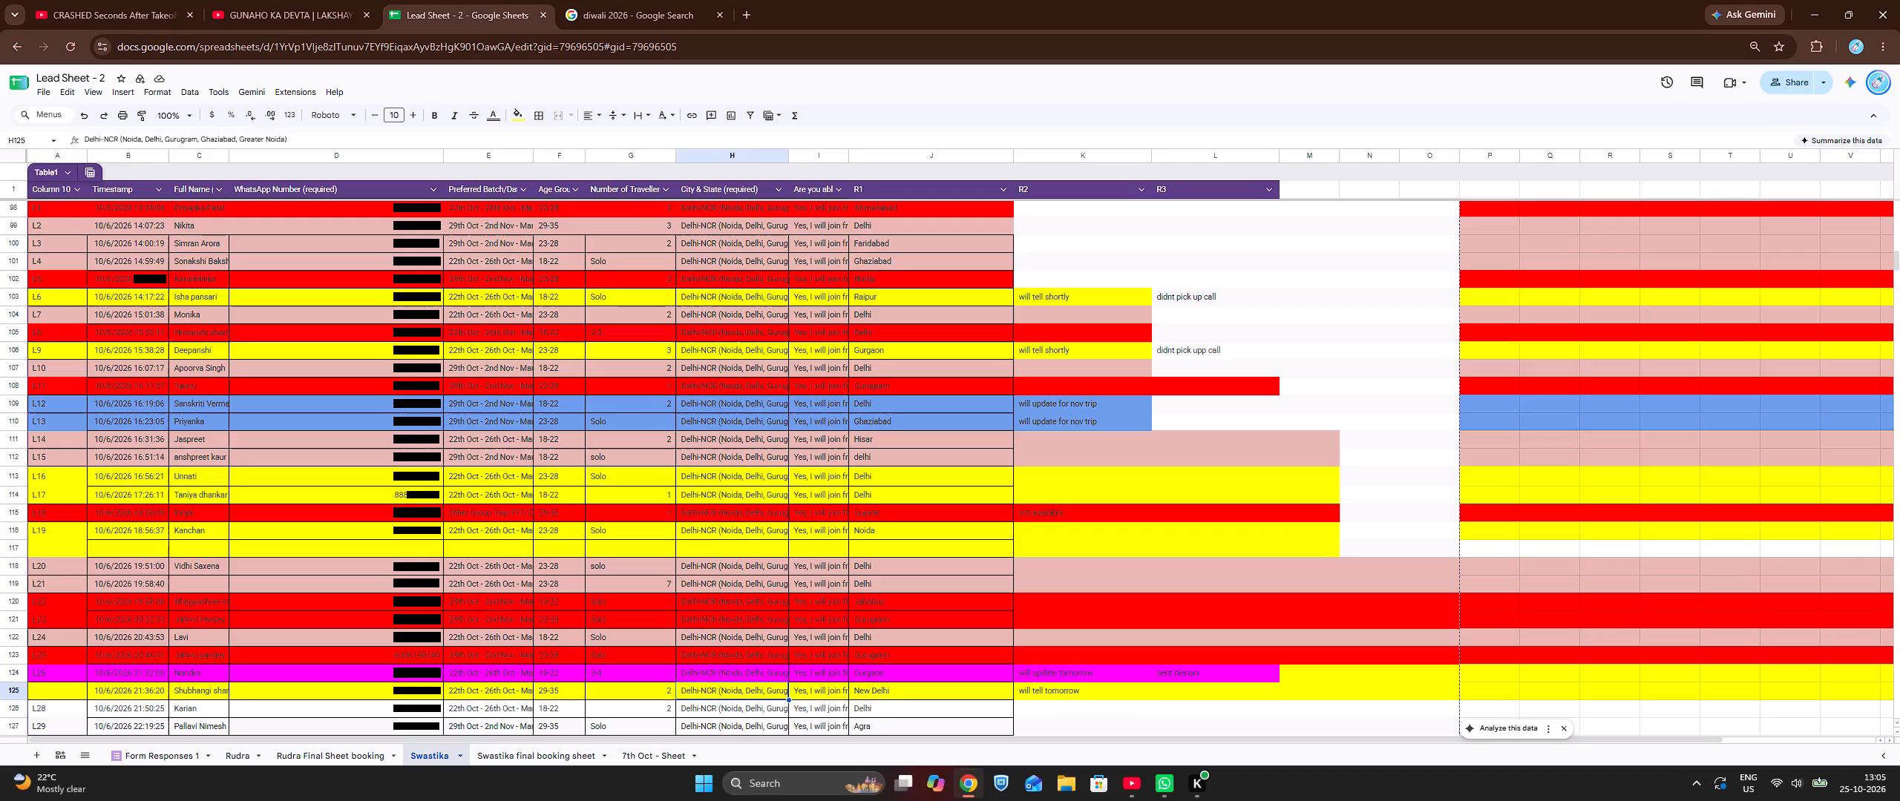
pyautogui.press('Left')
pyautogui.press('Left')
pyautogui.press('Left')
pyautogui.press('Left')
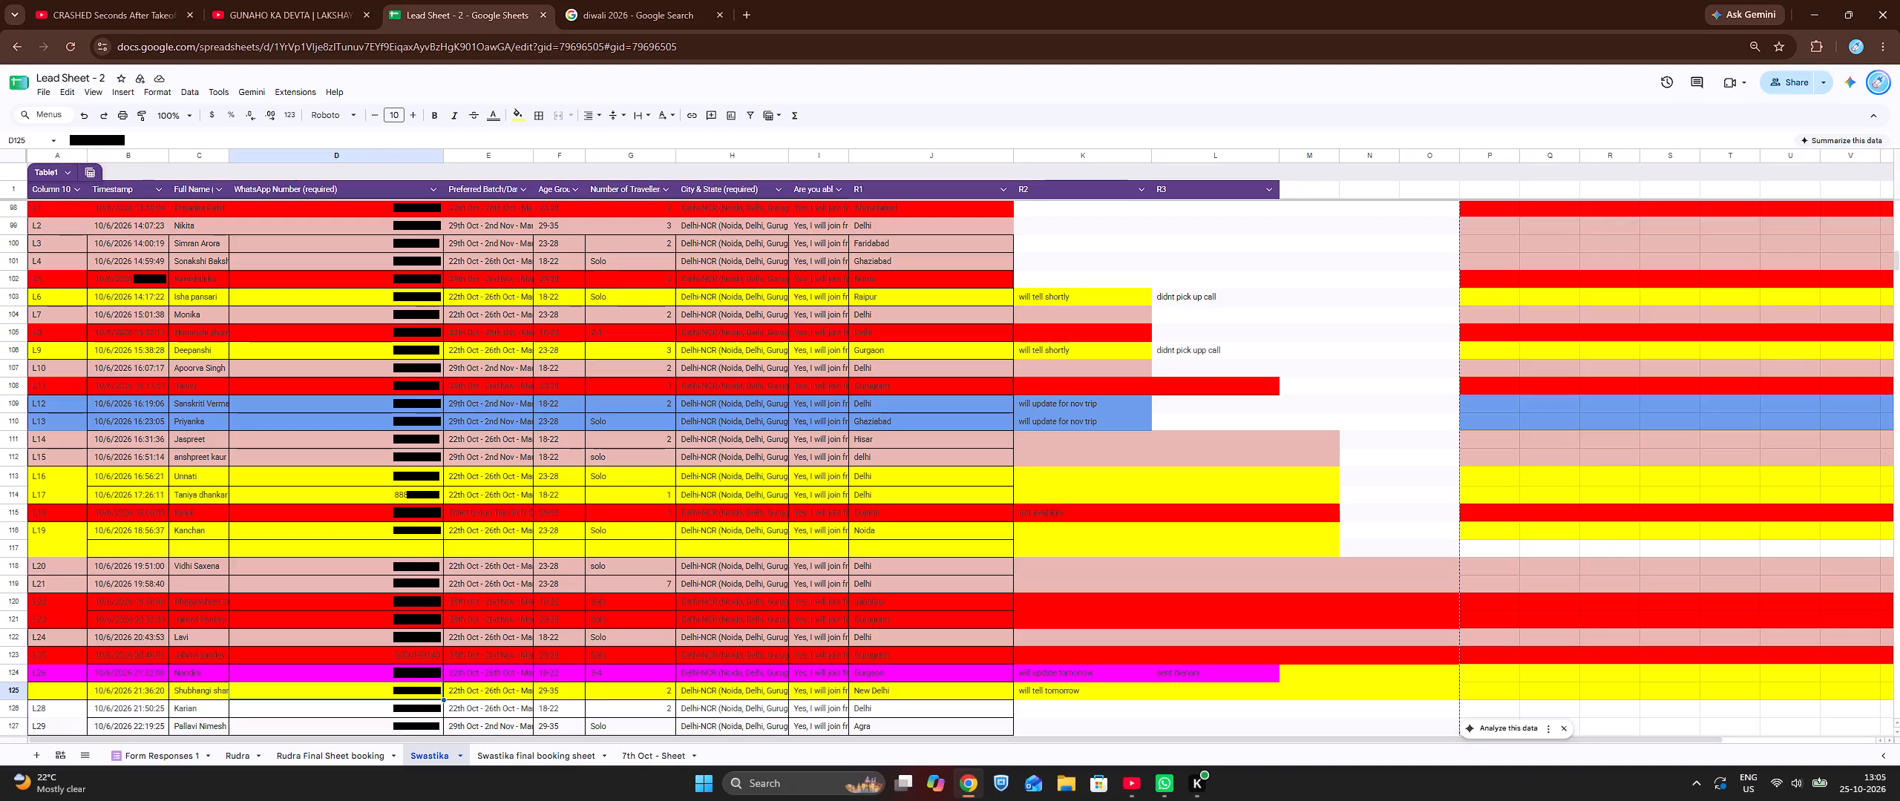
pyautogui.press('Left')
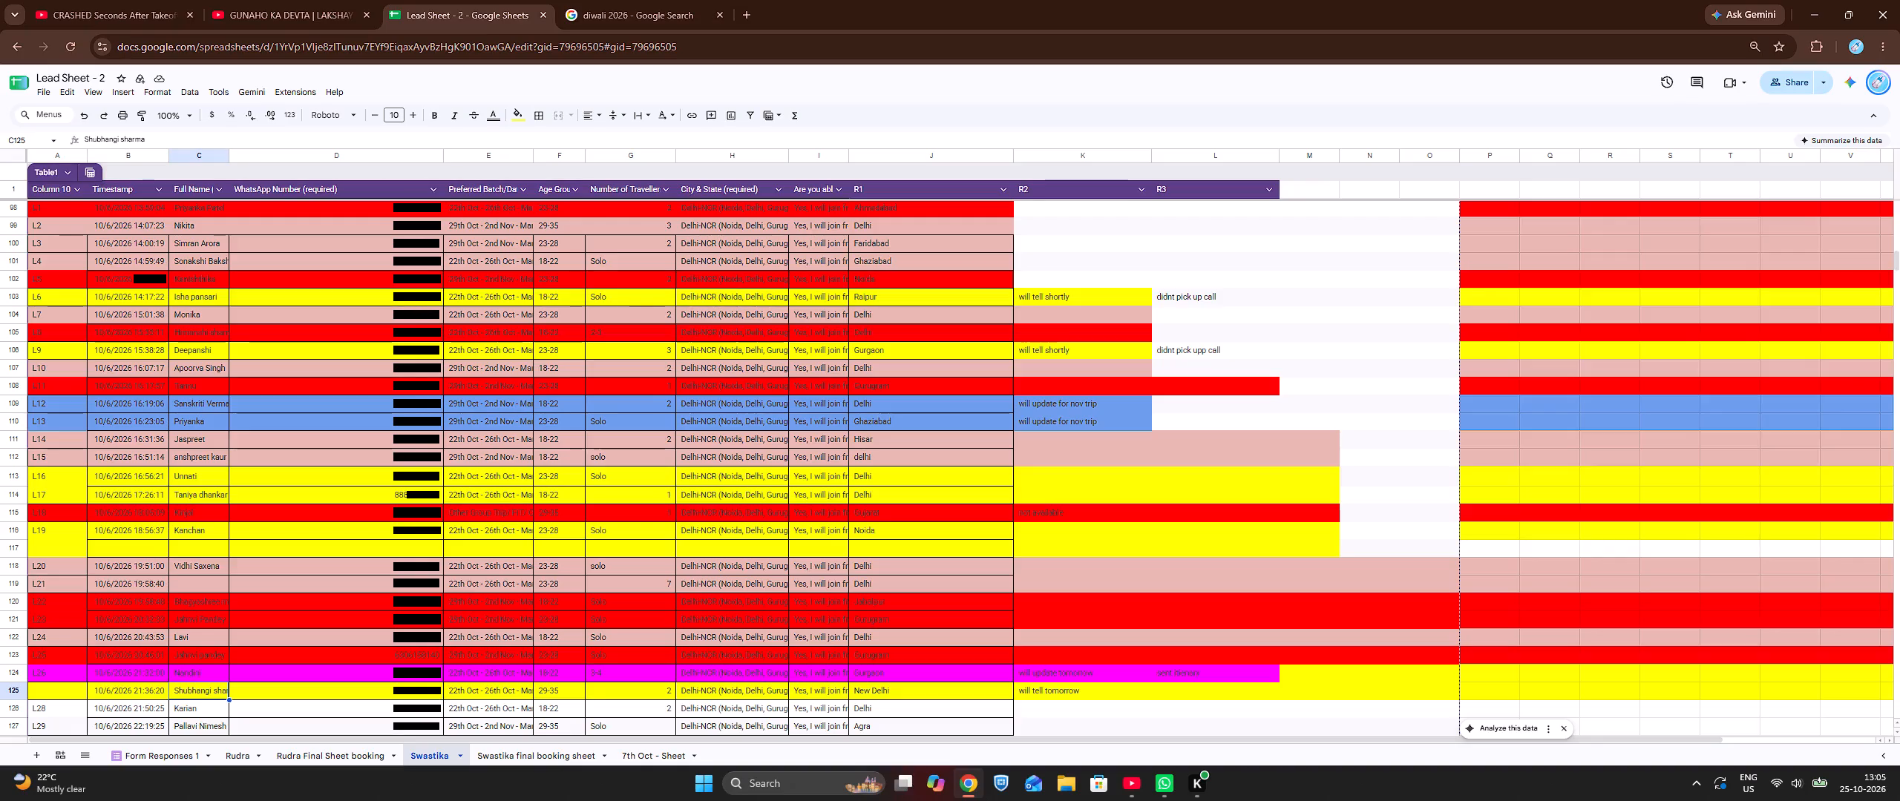
# Enter the remark "not intrested" in the R3 column for the lead in row 125.
pyautogui.press('Right')
pyautogui.press('Right')
pyautogui.press('Right')
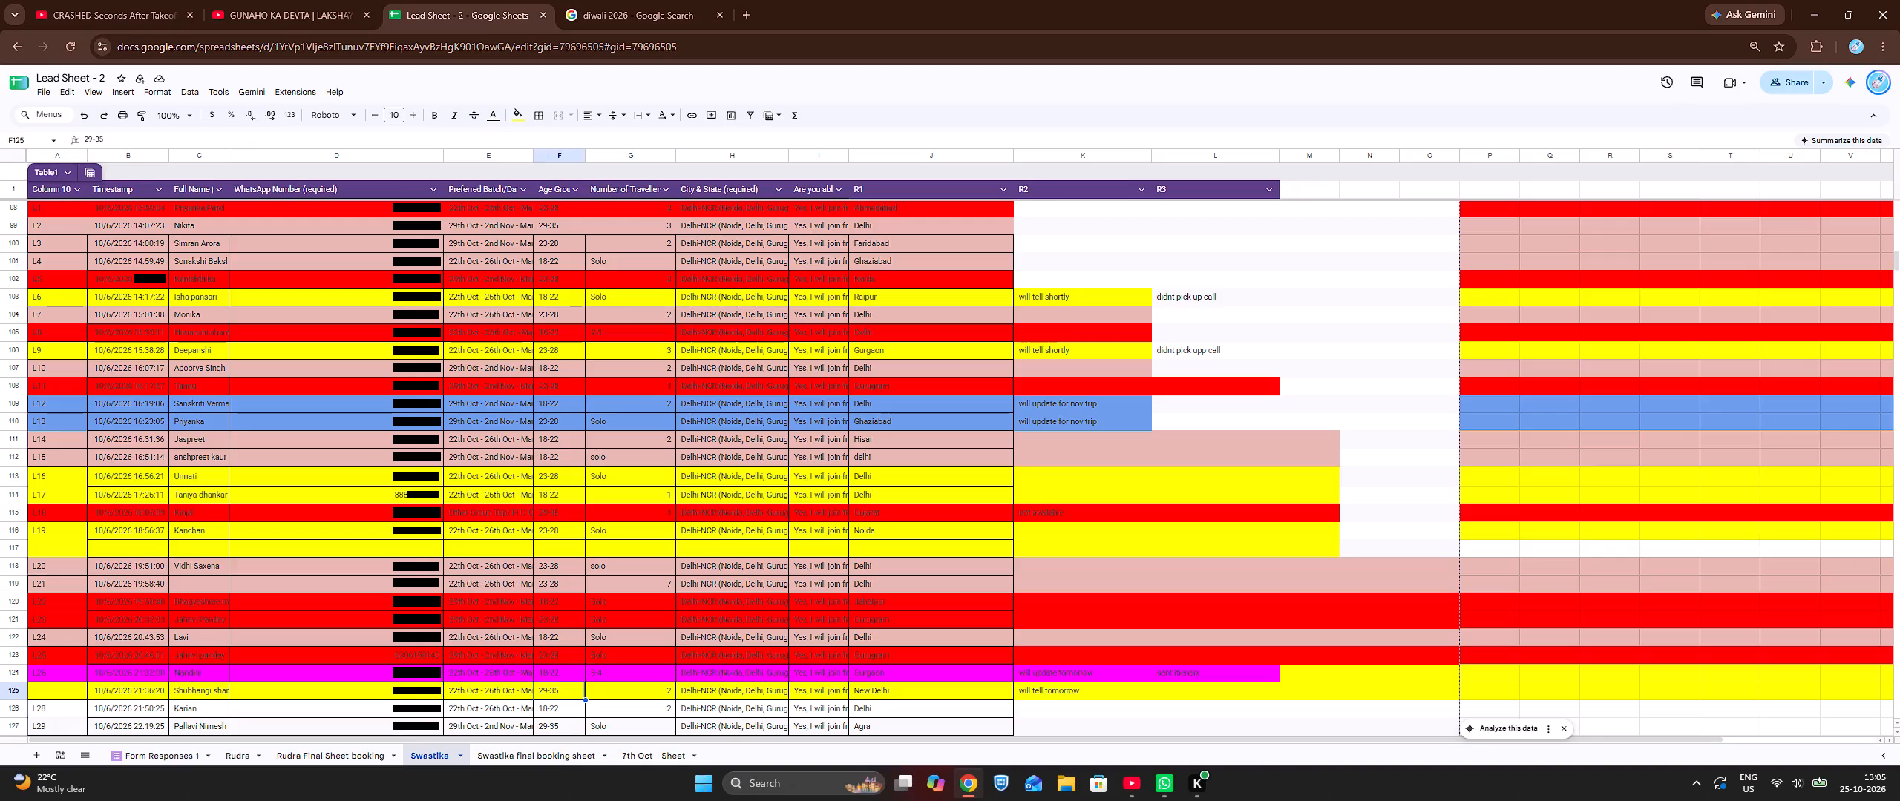
pyautogui.press('Right')
pyautogui.press('Right')
pyautogui.press('Right')
pyautogui.press('Right')
pyautogui.press('Right')
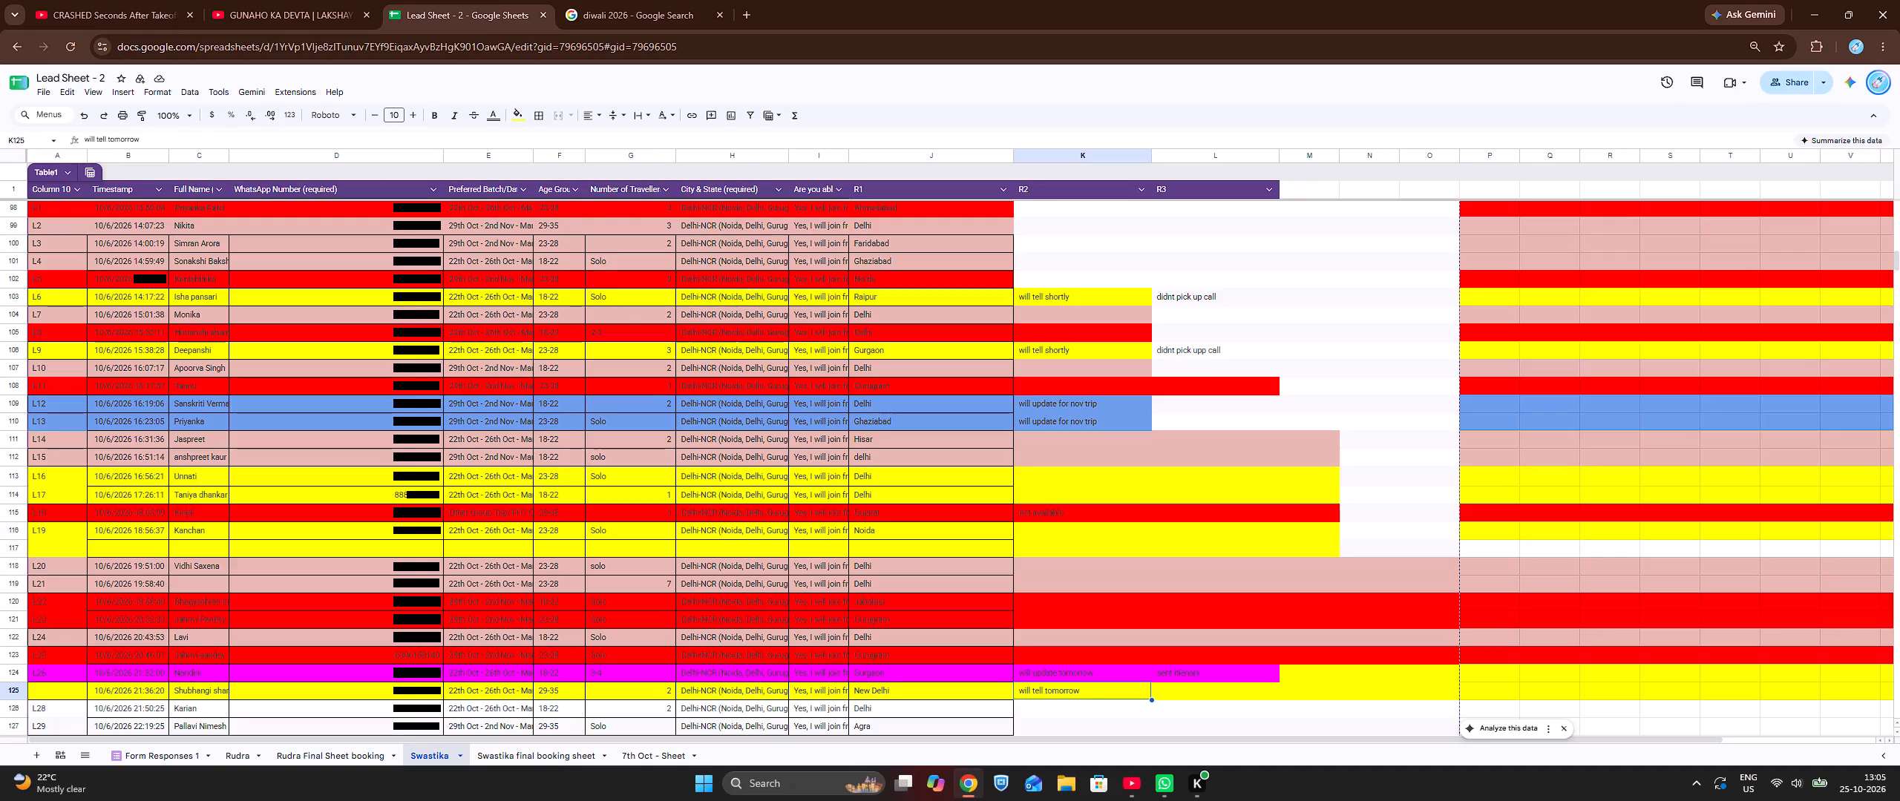
pyautogui.press('Right')
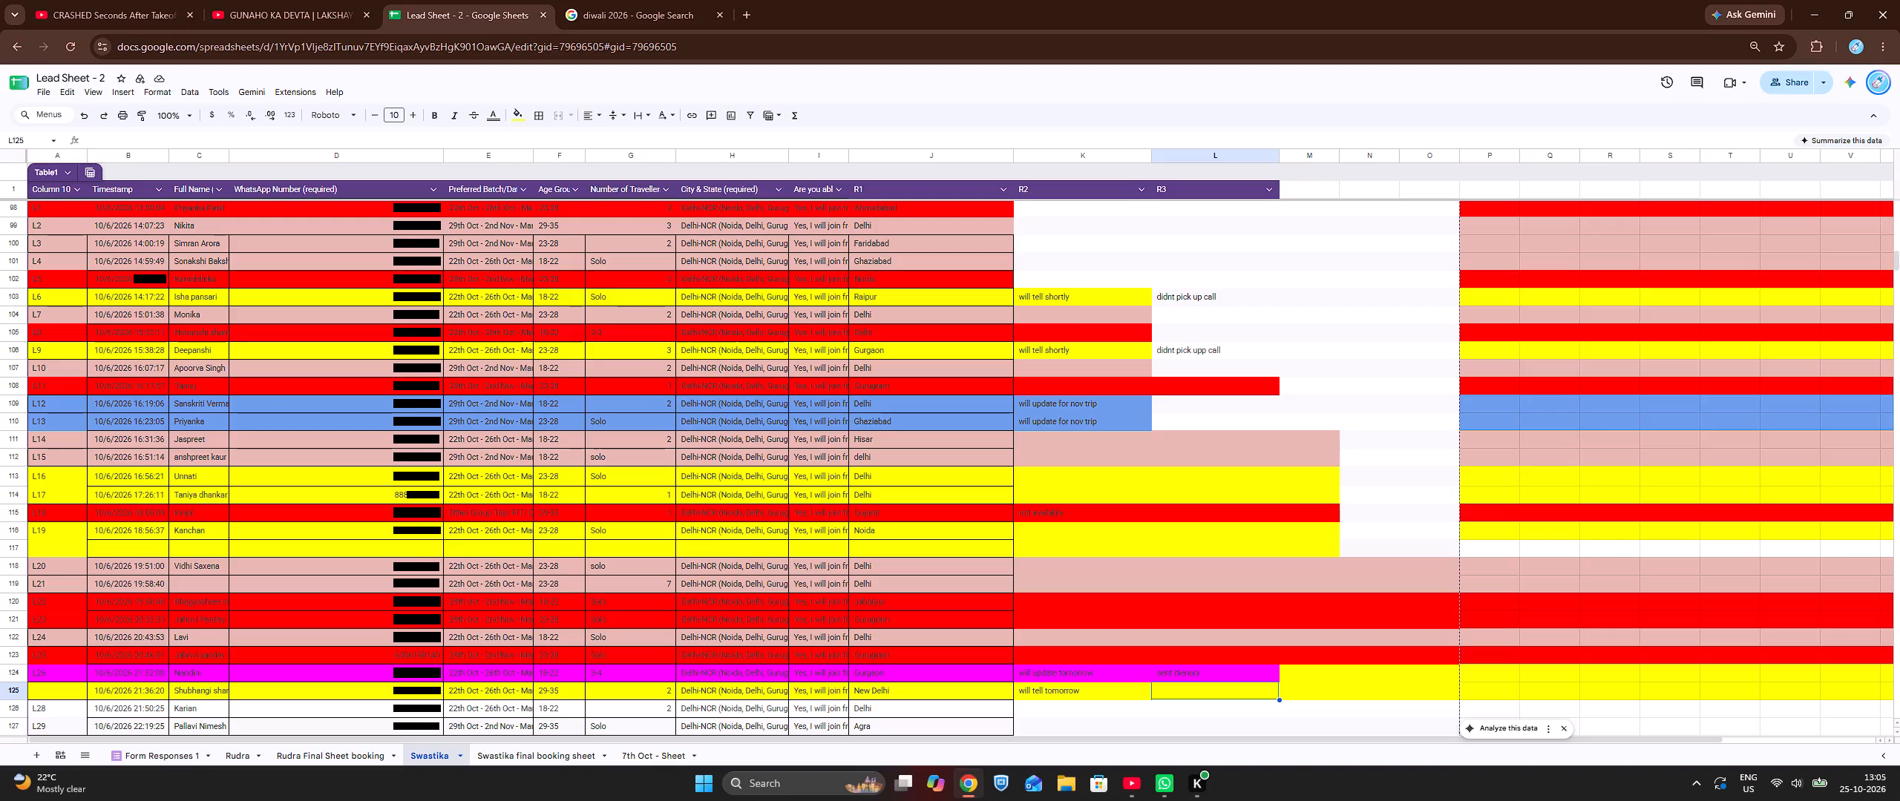
pyautogui.write('no')
pyautogui.press('t')
pyautogui.press('space')
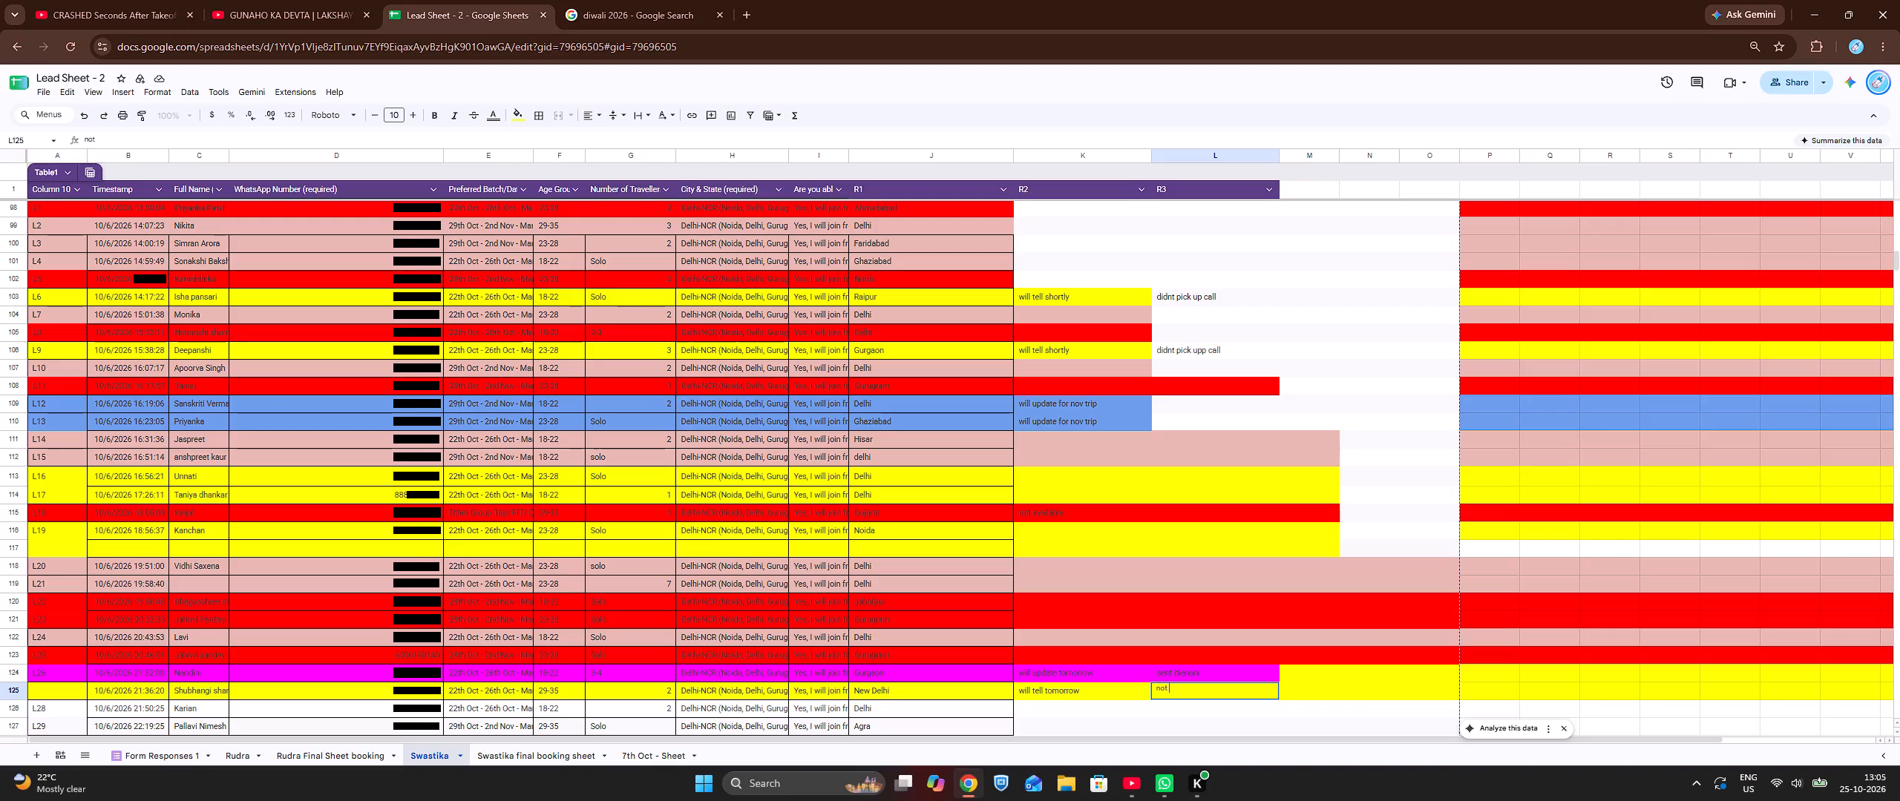
pyautogui.write('intr')
pyautogui.write('ested')
pyautogui.press('Down')
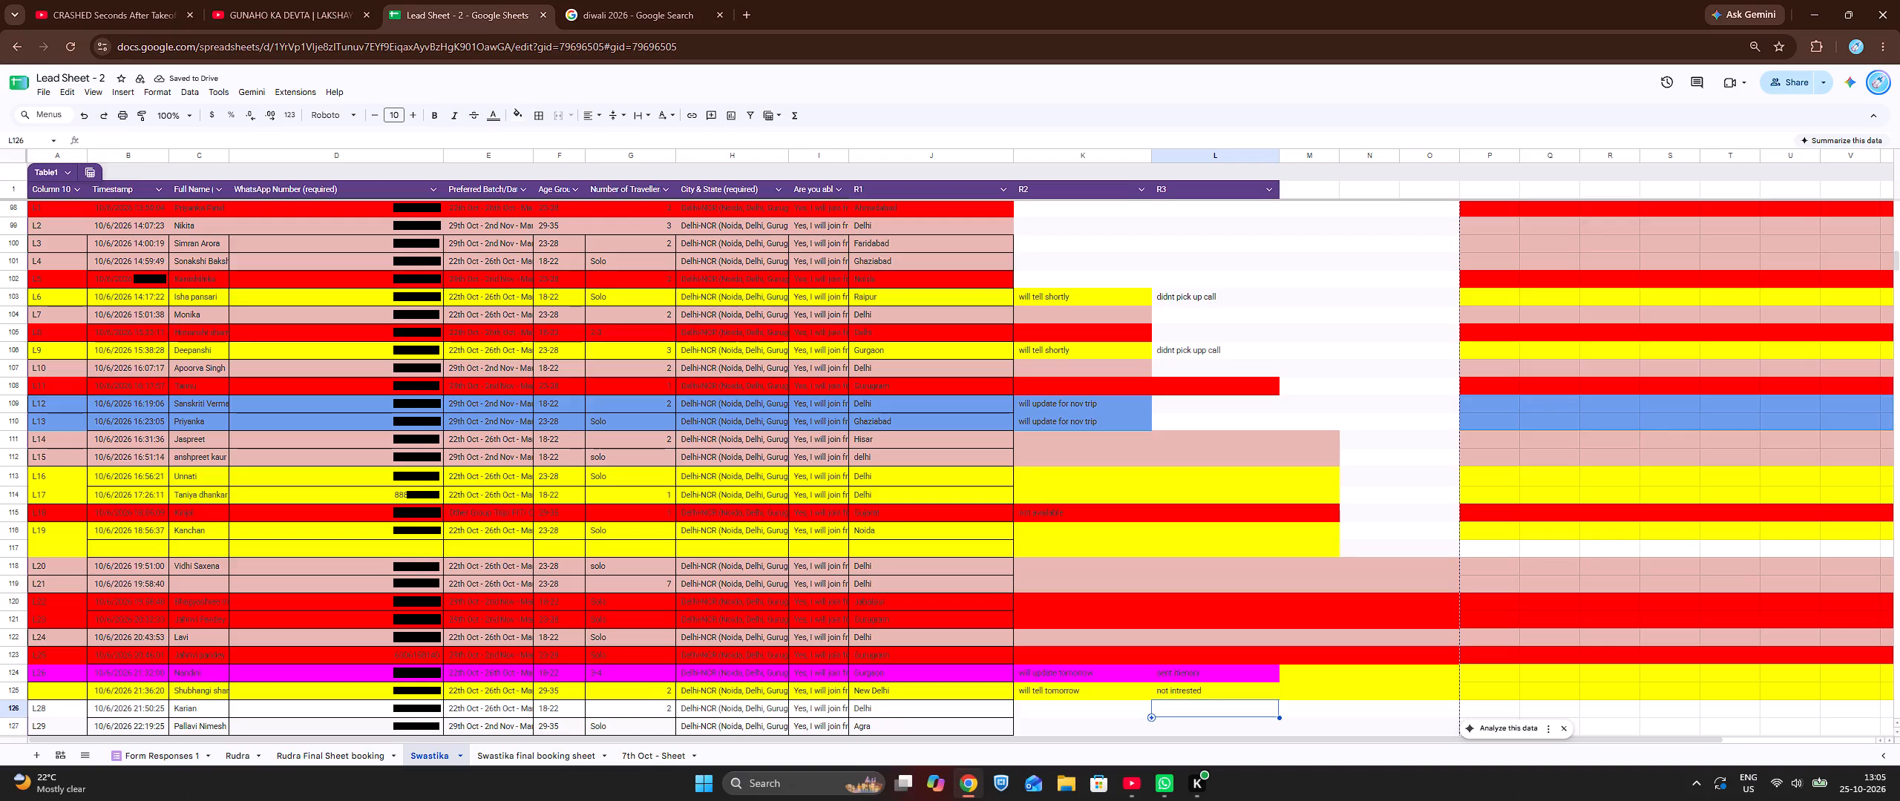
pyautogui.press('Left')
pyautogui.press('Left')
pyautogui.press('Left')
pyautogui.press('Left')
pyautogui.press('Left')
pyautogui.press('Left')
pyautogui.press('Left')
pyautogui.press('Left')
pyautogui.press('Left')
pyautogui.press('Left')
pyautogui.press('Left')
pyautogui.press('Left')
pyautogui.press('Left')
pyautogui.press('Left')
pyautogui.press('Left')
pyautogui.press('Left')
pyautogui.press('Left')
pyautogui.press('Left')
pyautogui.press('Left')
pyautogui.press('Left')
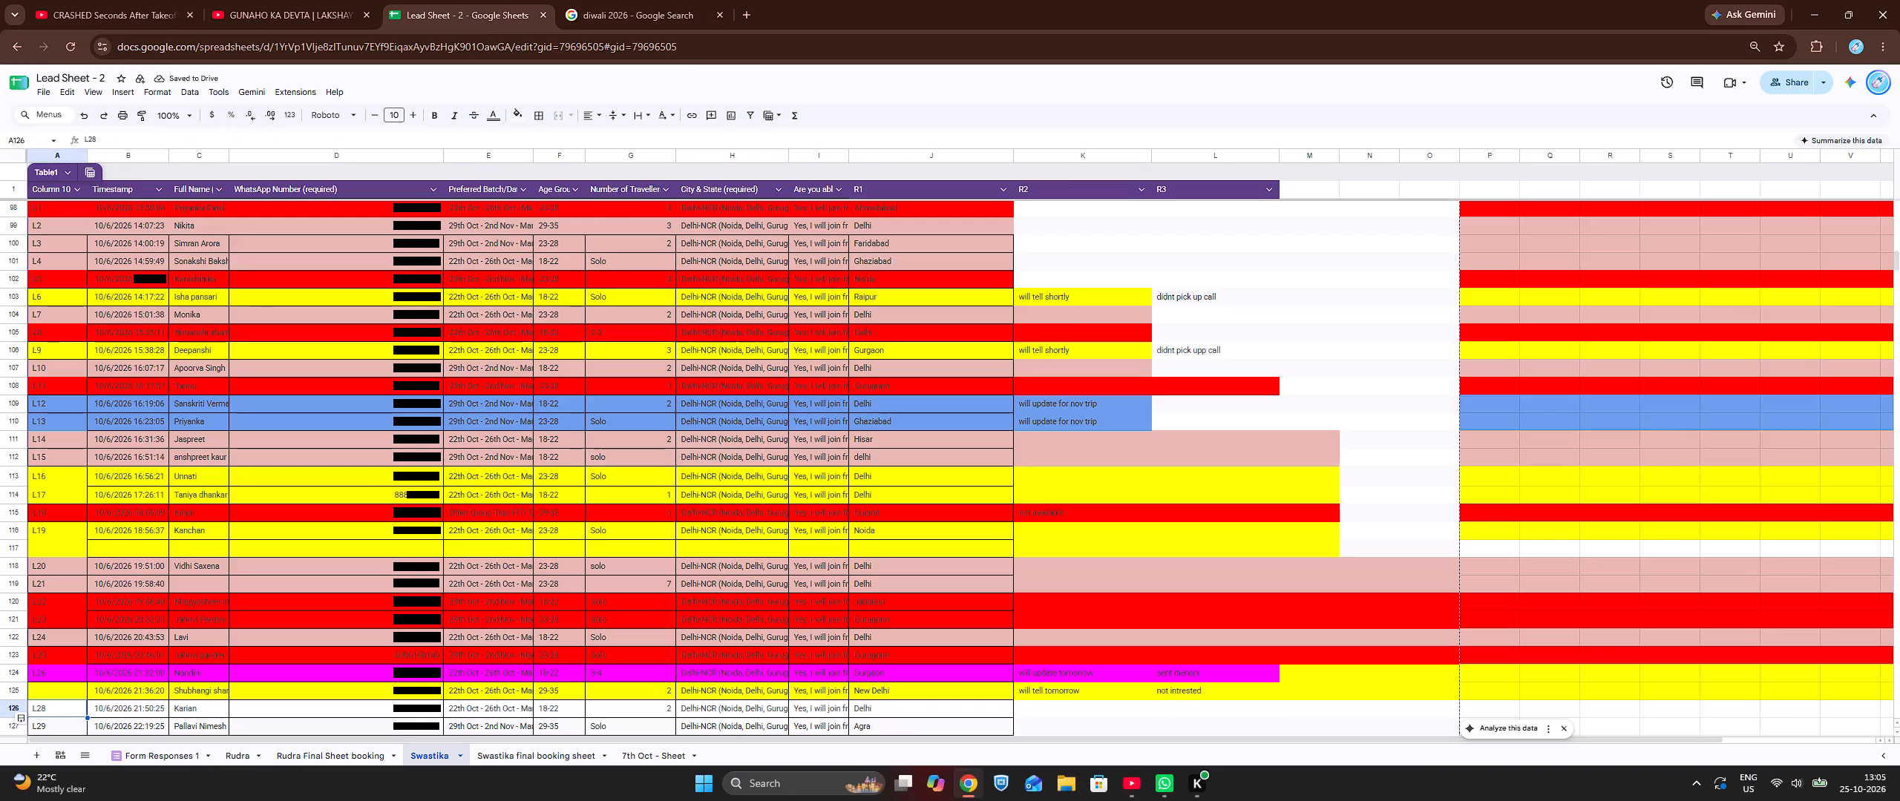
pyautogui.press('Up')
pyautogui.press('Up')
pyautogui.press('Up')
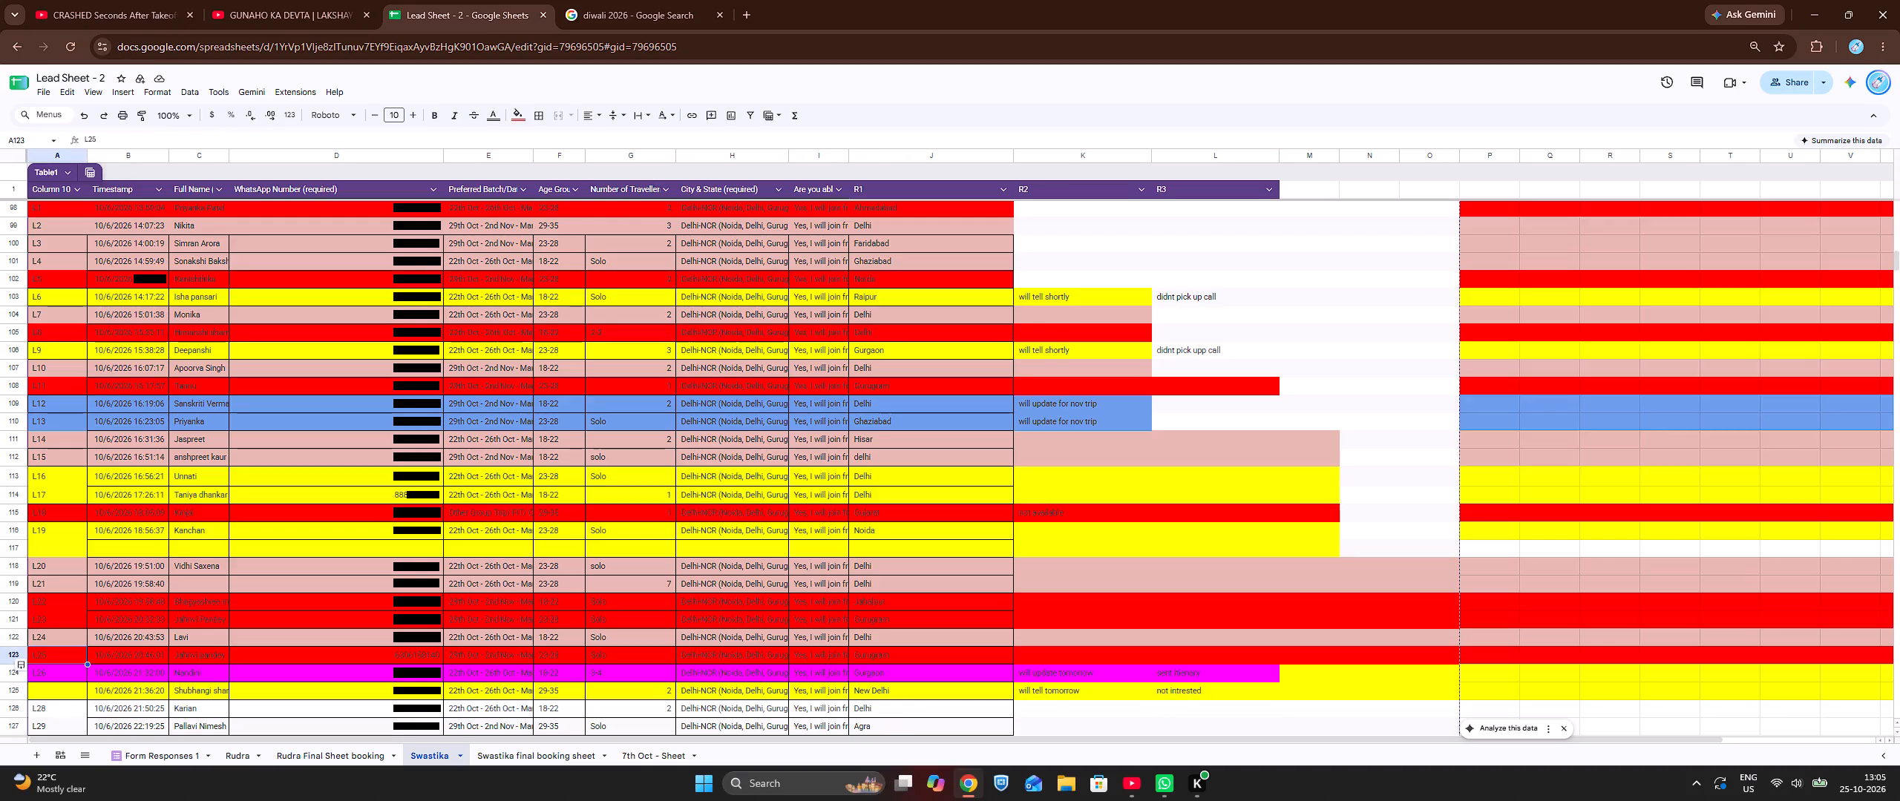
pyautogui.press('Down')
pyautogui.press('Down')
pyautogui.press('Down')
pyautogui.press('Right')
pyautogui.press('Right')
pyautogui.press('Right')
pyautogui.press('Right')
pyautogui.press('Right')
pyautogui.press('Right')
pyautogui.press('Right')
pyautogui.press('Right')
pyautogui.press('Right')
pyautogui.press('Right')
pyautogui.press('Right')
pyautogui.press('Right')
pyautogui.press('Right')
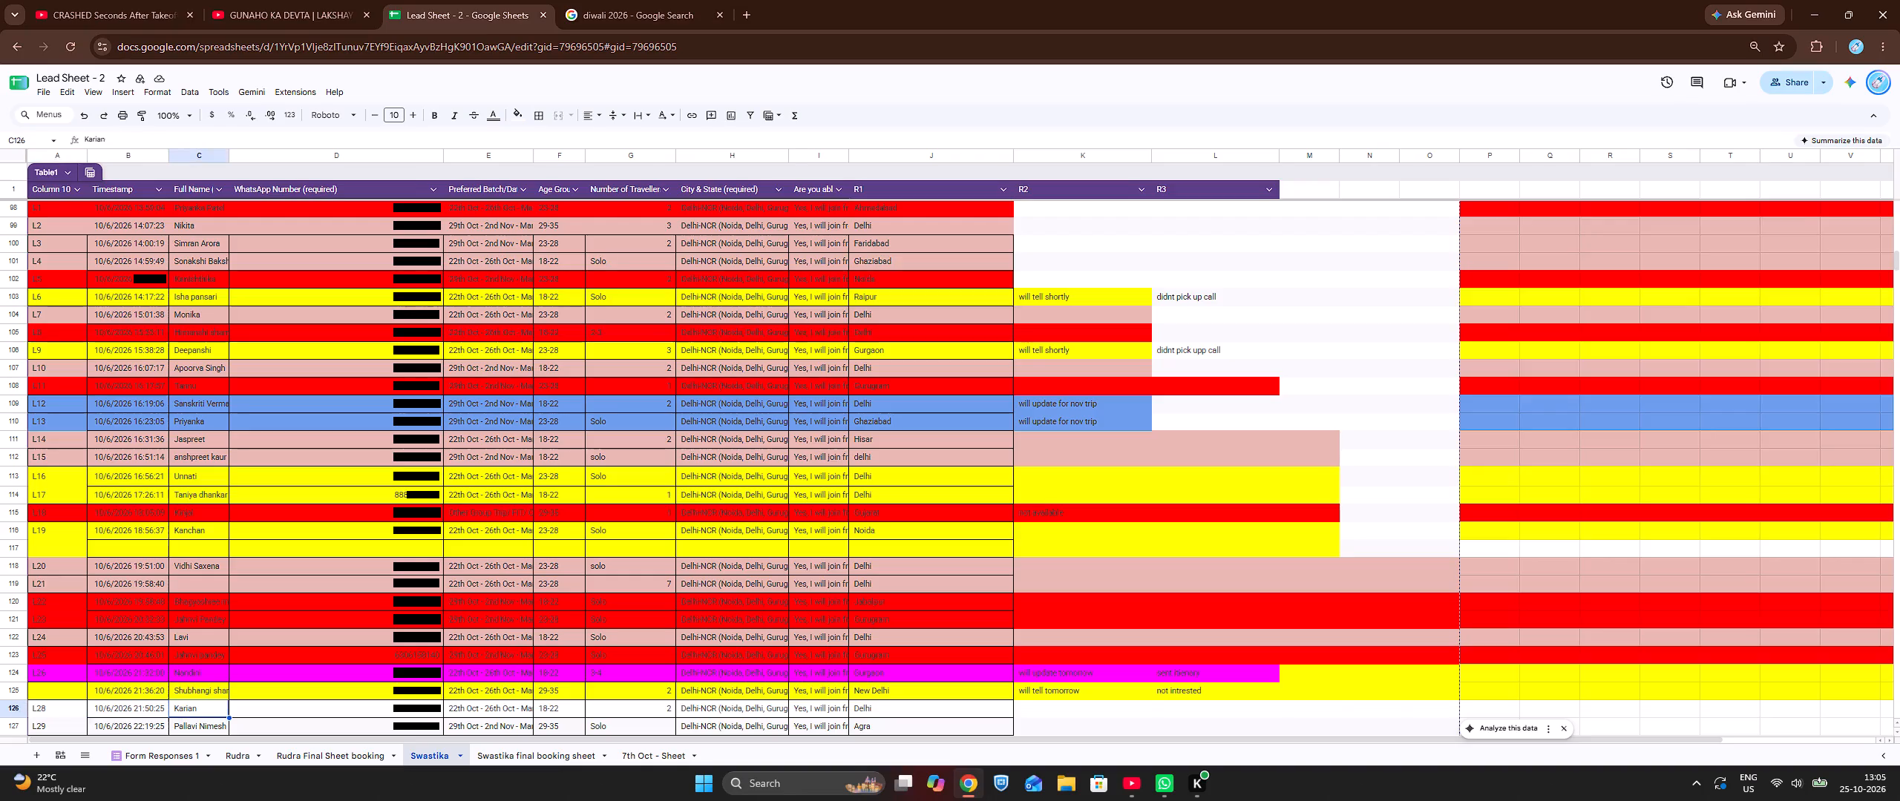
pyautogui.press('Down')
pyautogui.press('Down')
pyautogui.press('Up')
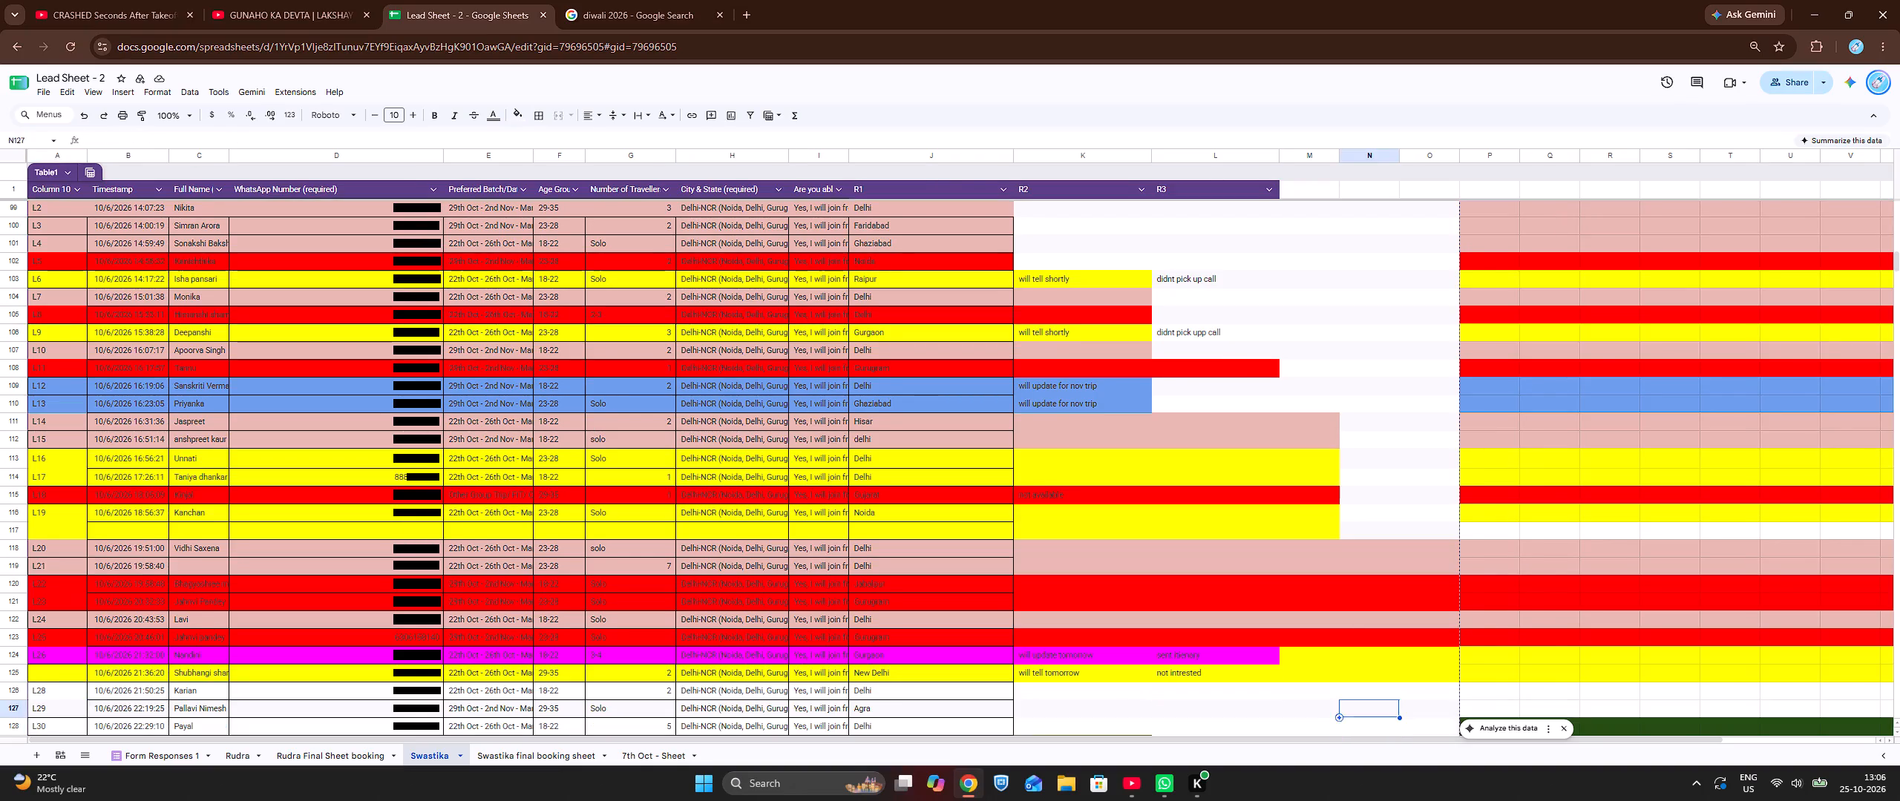
# Look through the uncoloured leads L28 to L30 and check their WhatsApp numbers one after another.
pyautogui.press('Up')
pyautogui.press('Left')
pyautogui.press('Left')
pyautogui.press('Left')
pyautogui.press('Left')
pyautogui.press('Left')
pyautogui.press('Left')
pyautogui.press('Left')
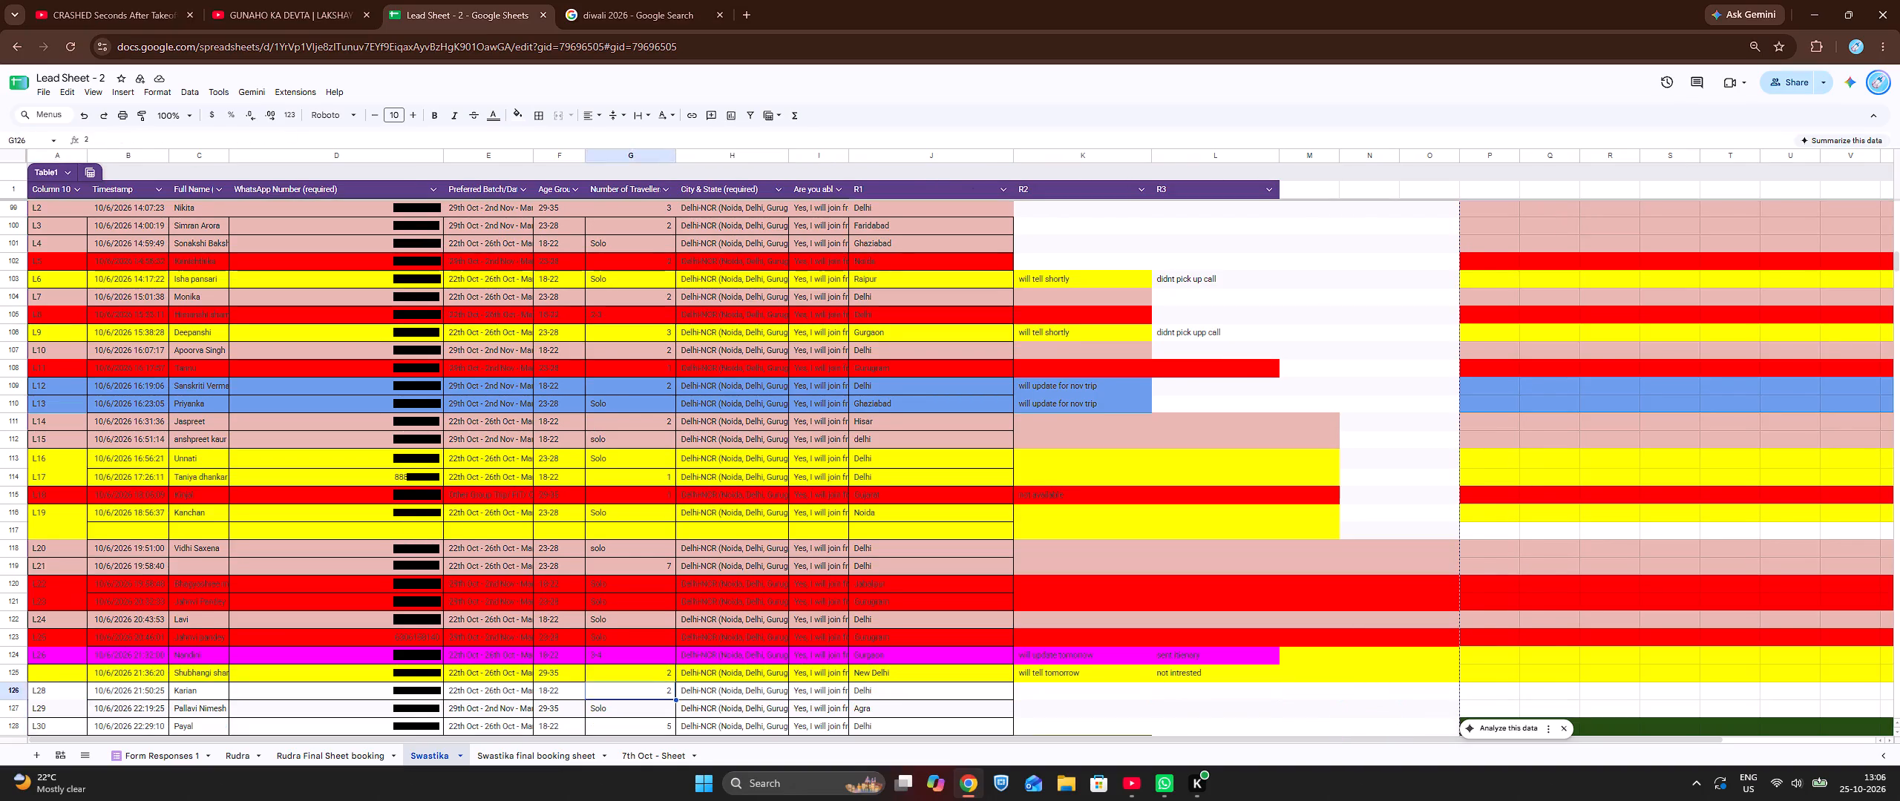
pyautogui.press('Left')
pyautogui.press('Left')
pyautogui.press('Left')
pyautogui.press('Left')
pyautogui.press('Down')
pyautogui.press('Down')
pyautogui.press('Down')
pyautogui.press('Down')
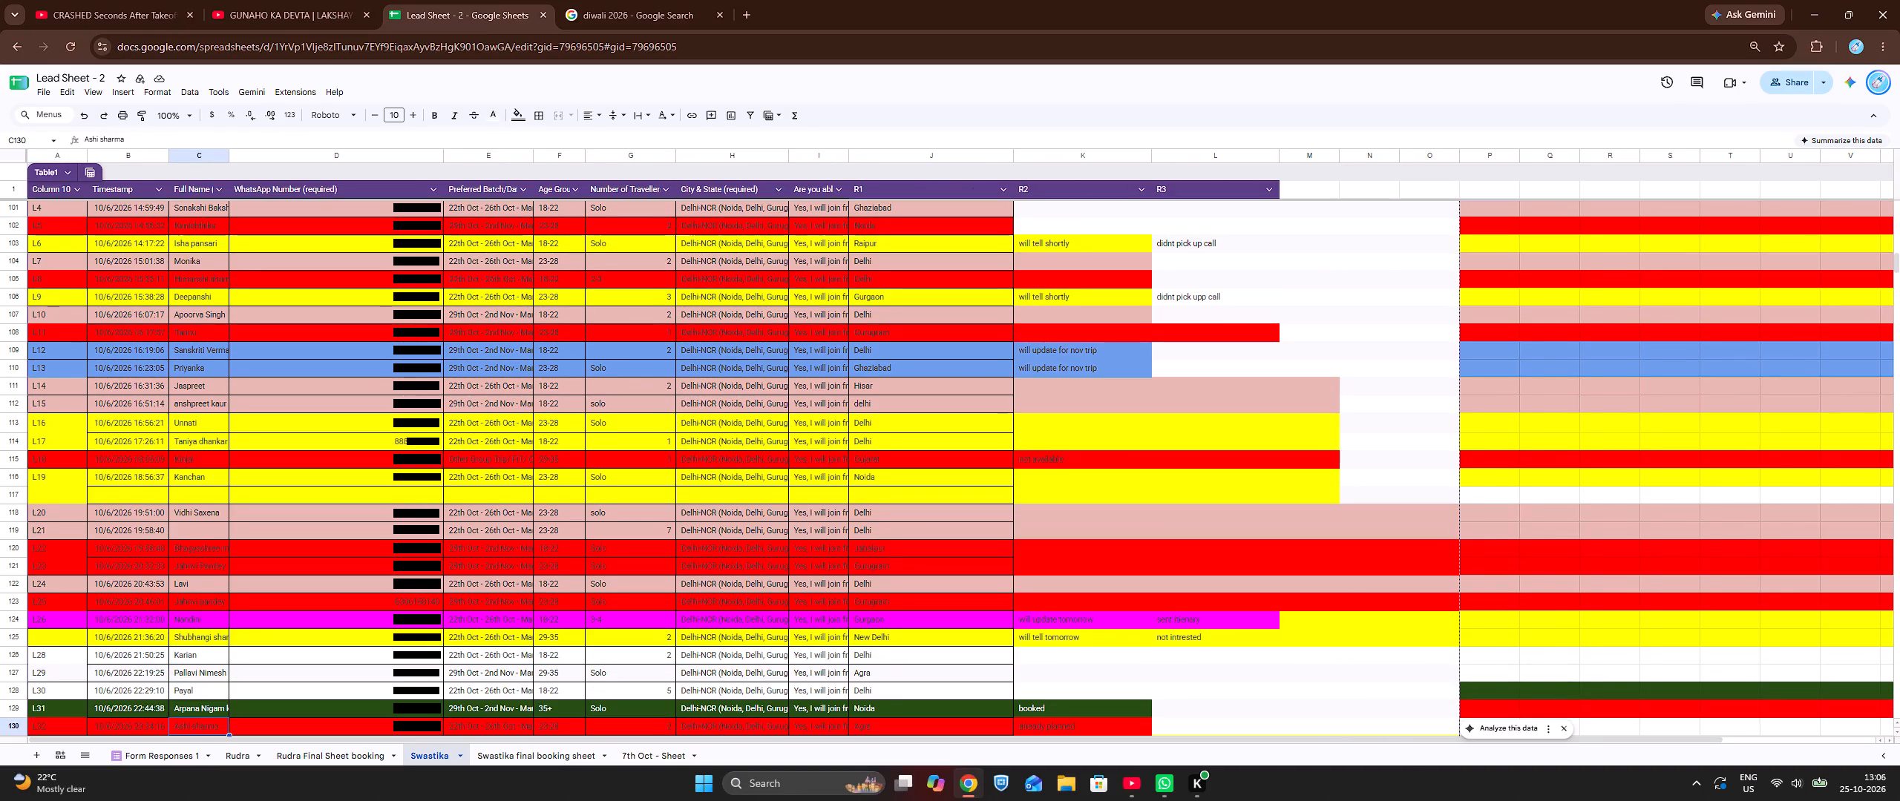
pyautogui.press('Up')
pyautogui.press('Up')
pyautogui.press('Up')
pyautogui.press('Up')
pyautogui.press('Up')
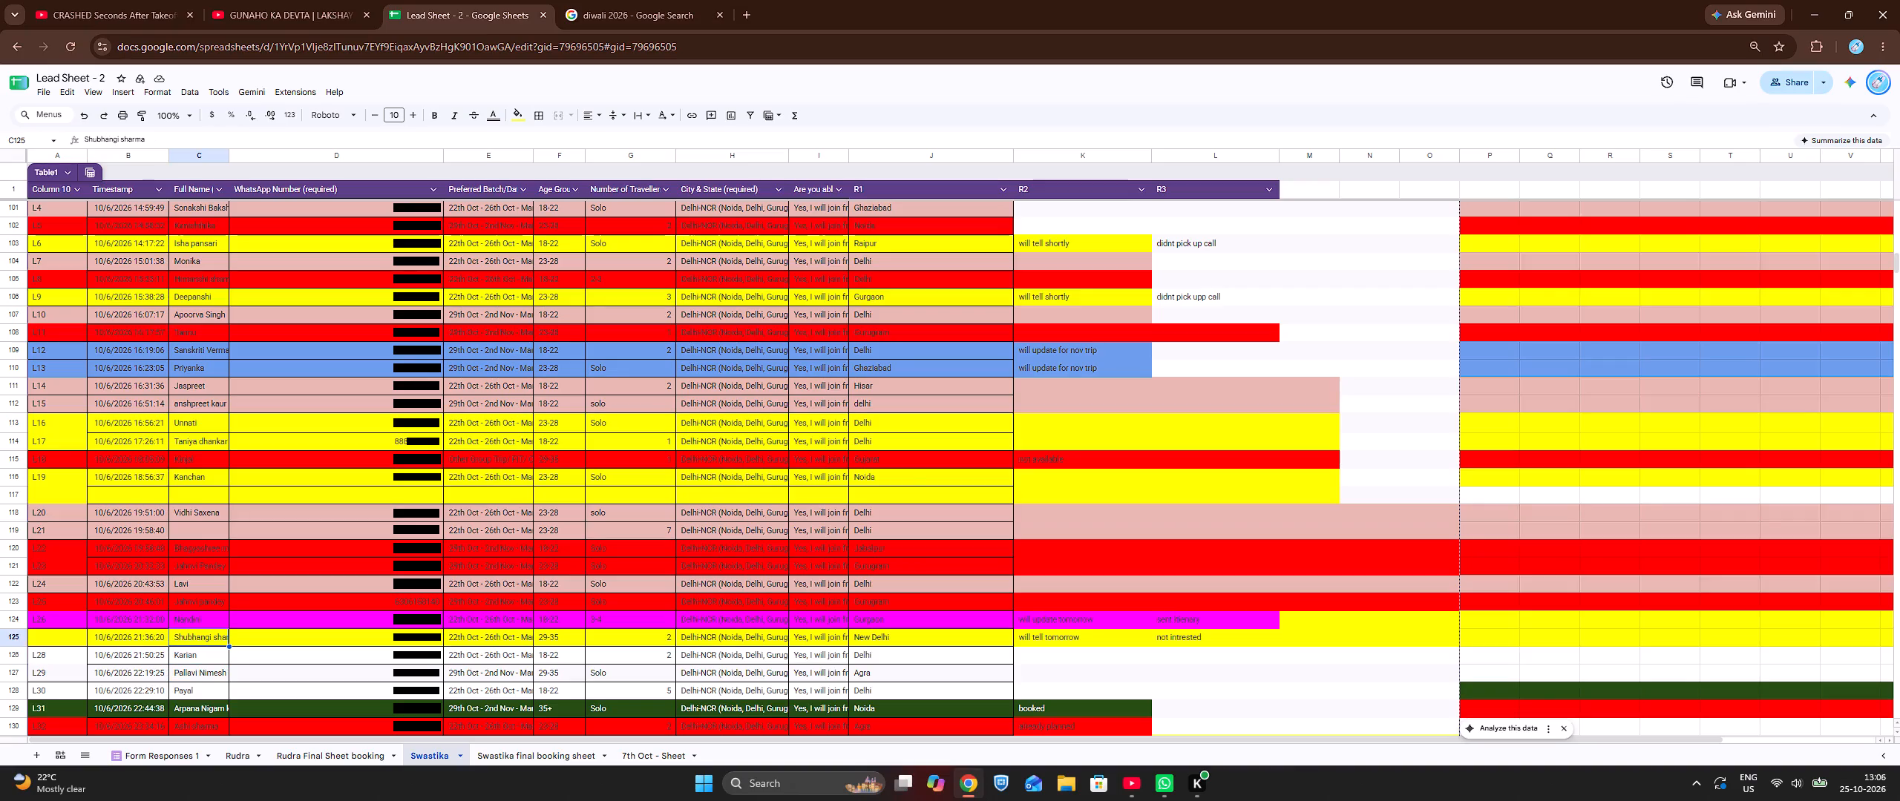
pyautogui.press('Right')
pyautogui.press('Down')
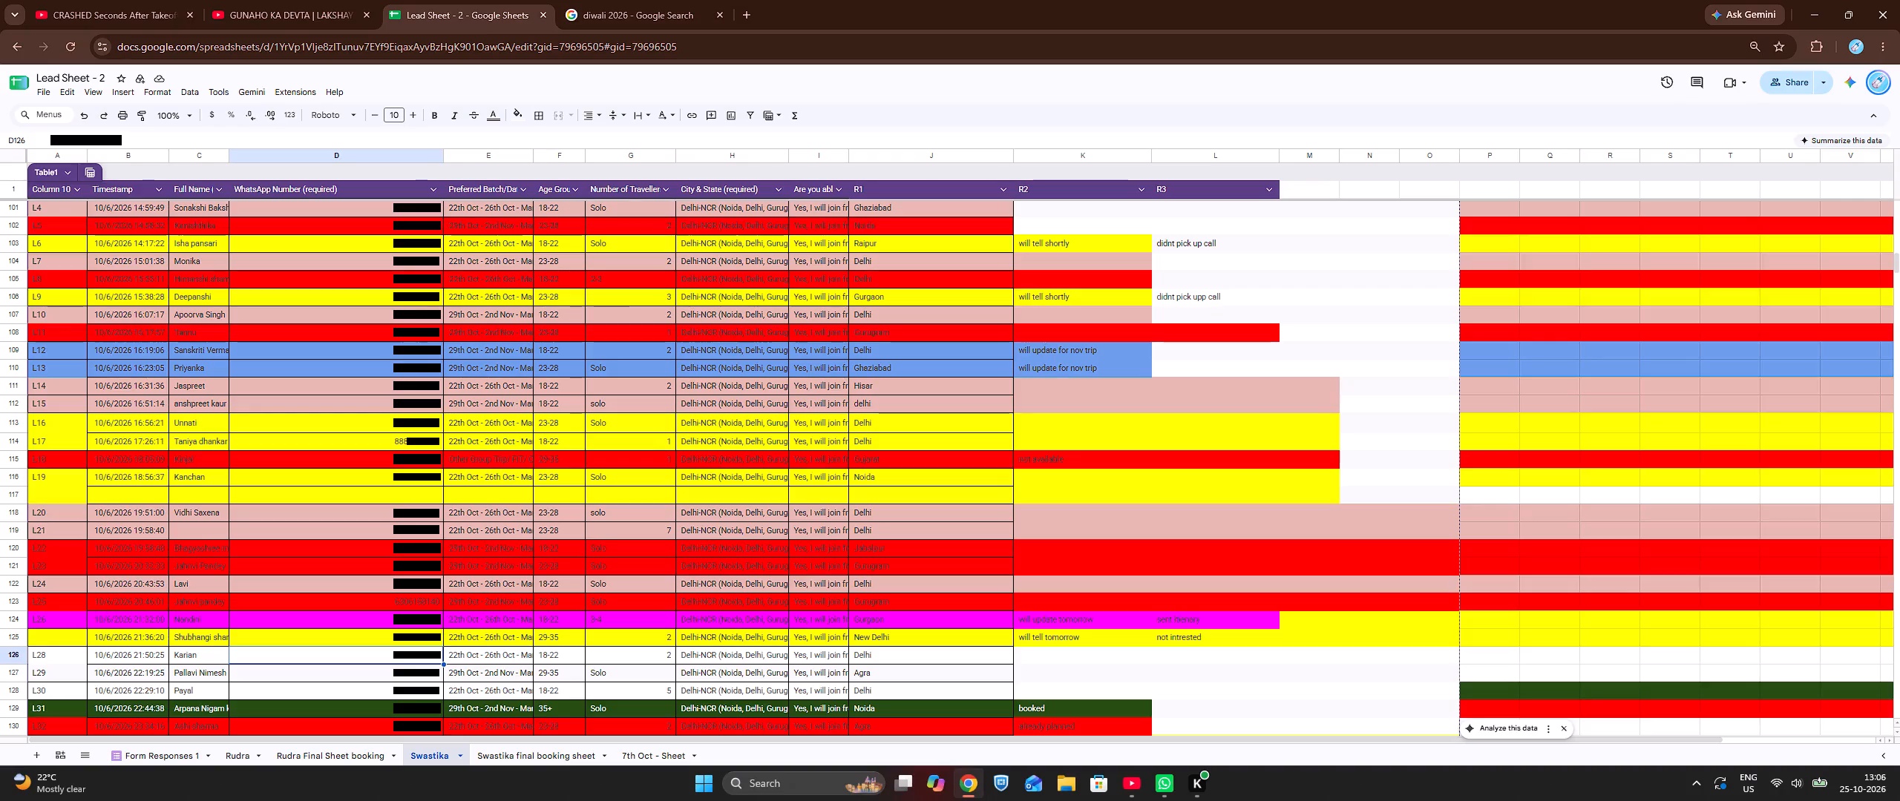
pyautogui.press('Down')
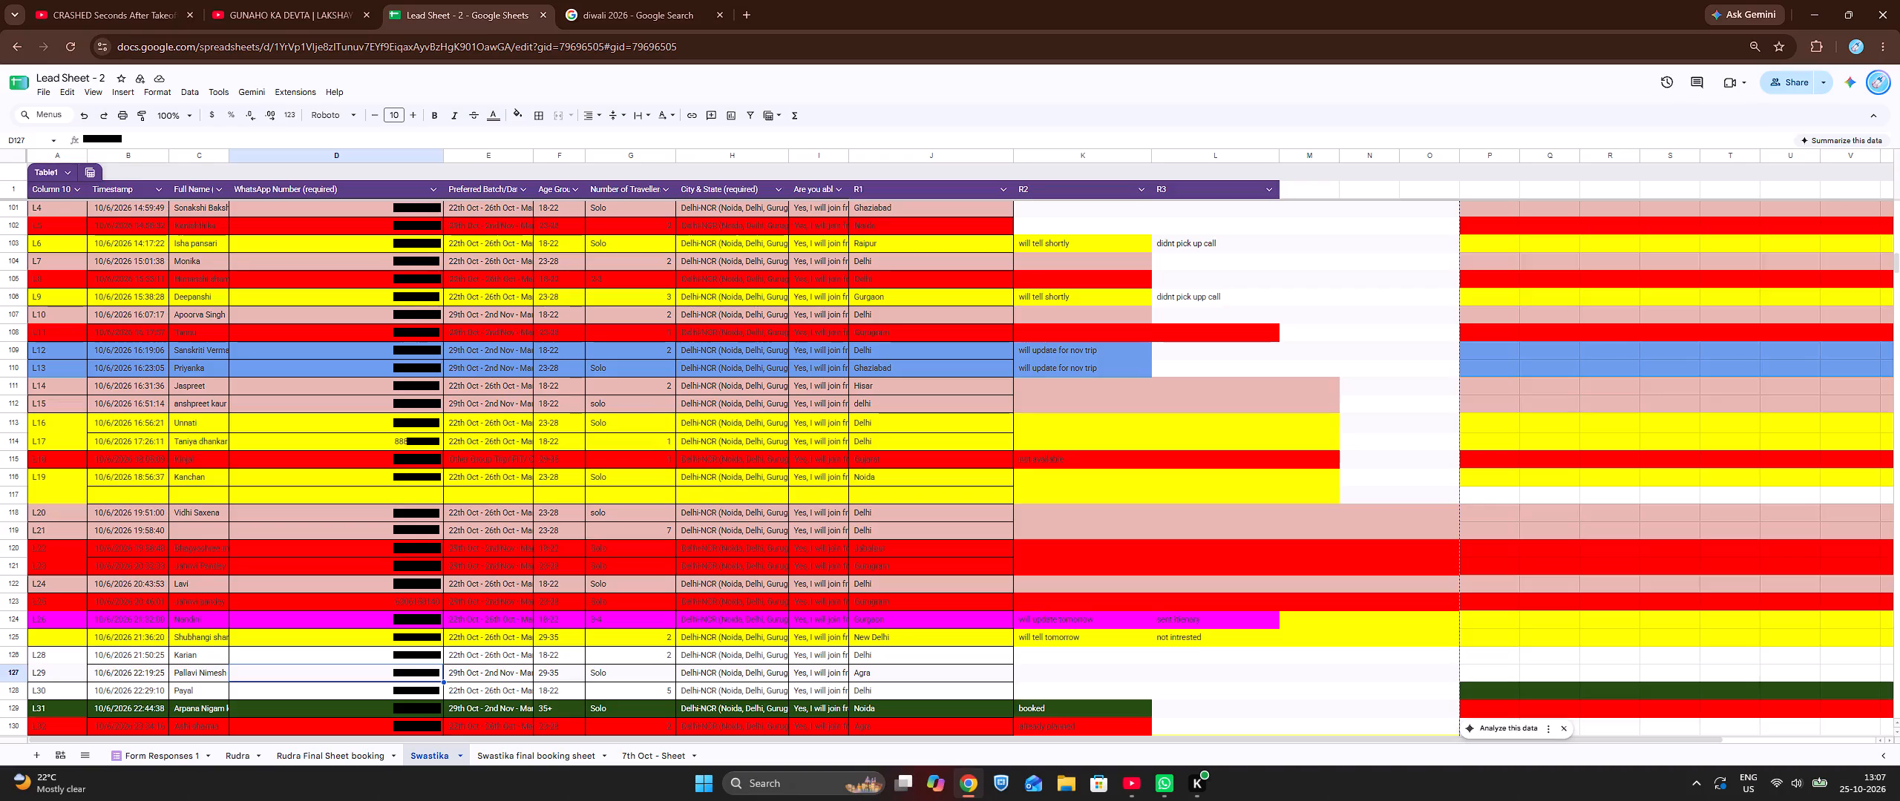
pyautogui.press('Down')
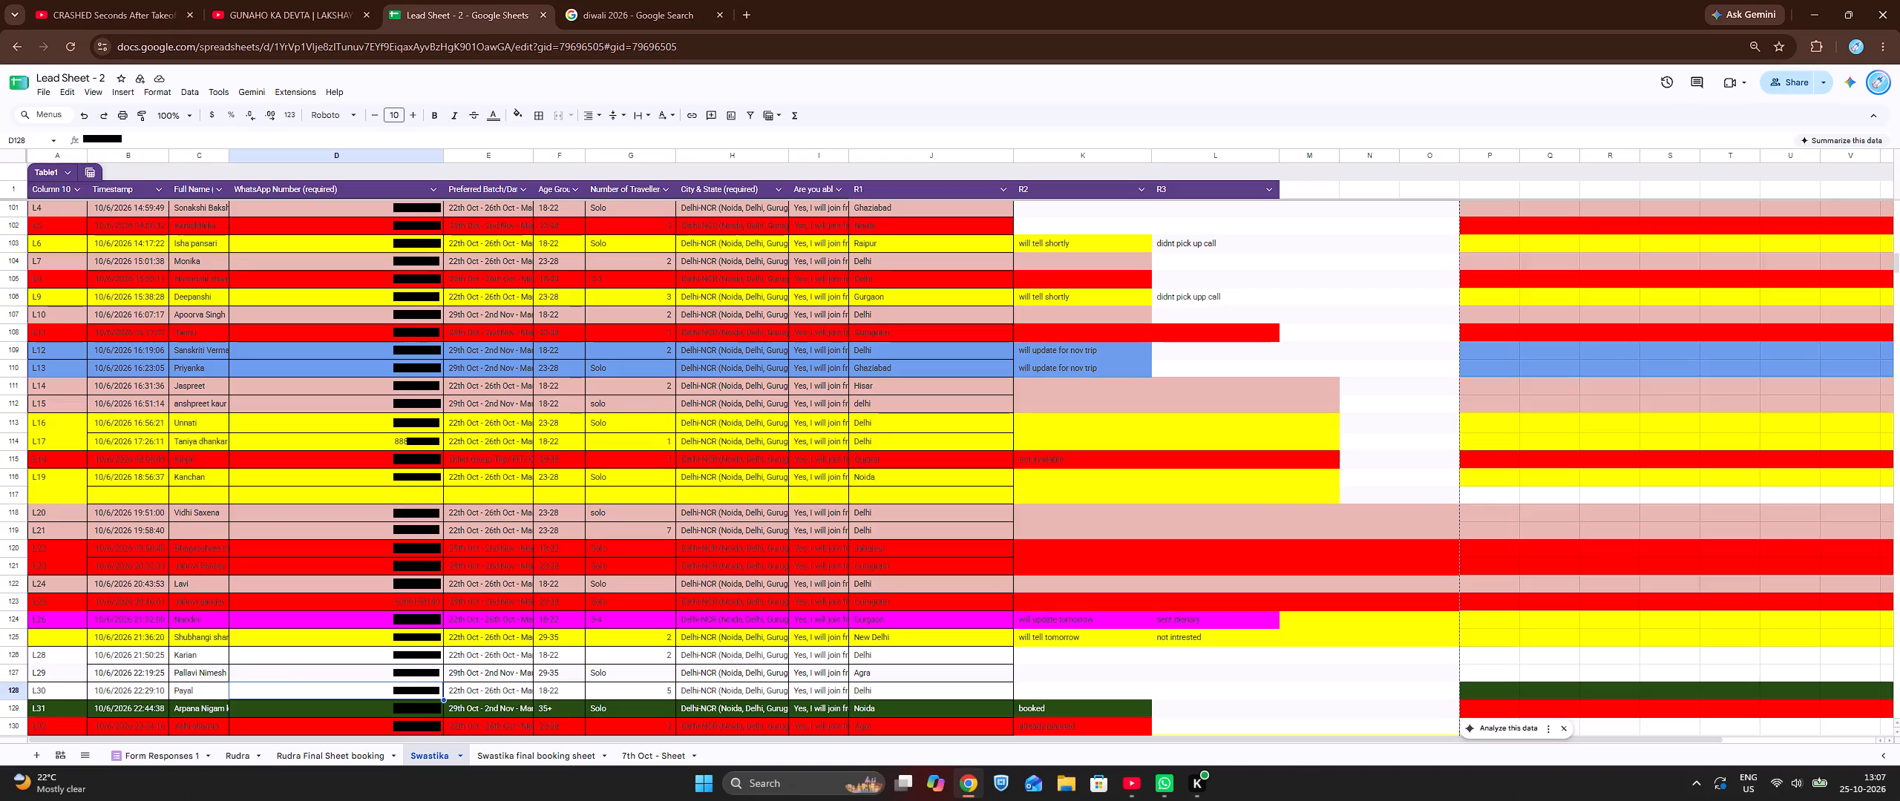
# Check lead L31's name, WhatsApp number and preferred batch in row 129.
pyautogui.press('Right')
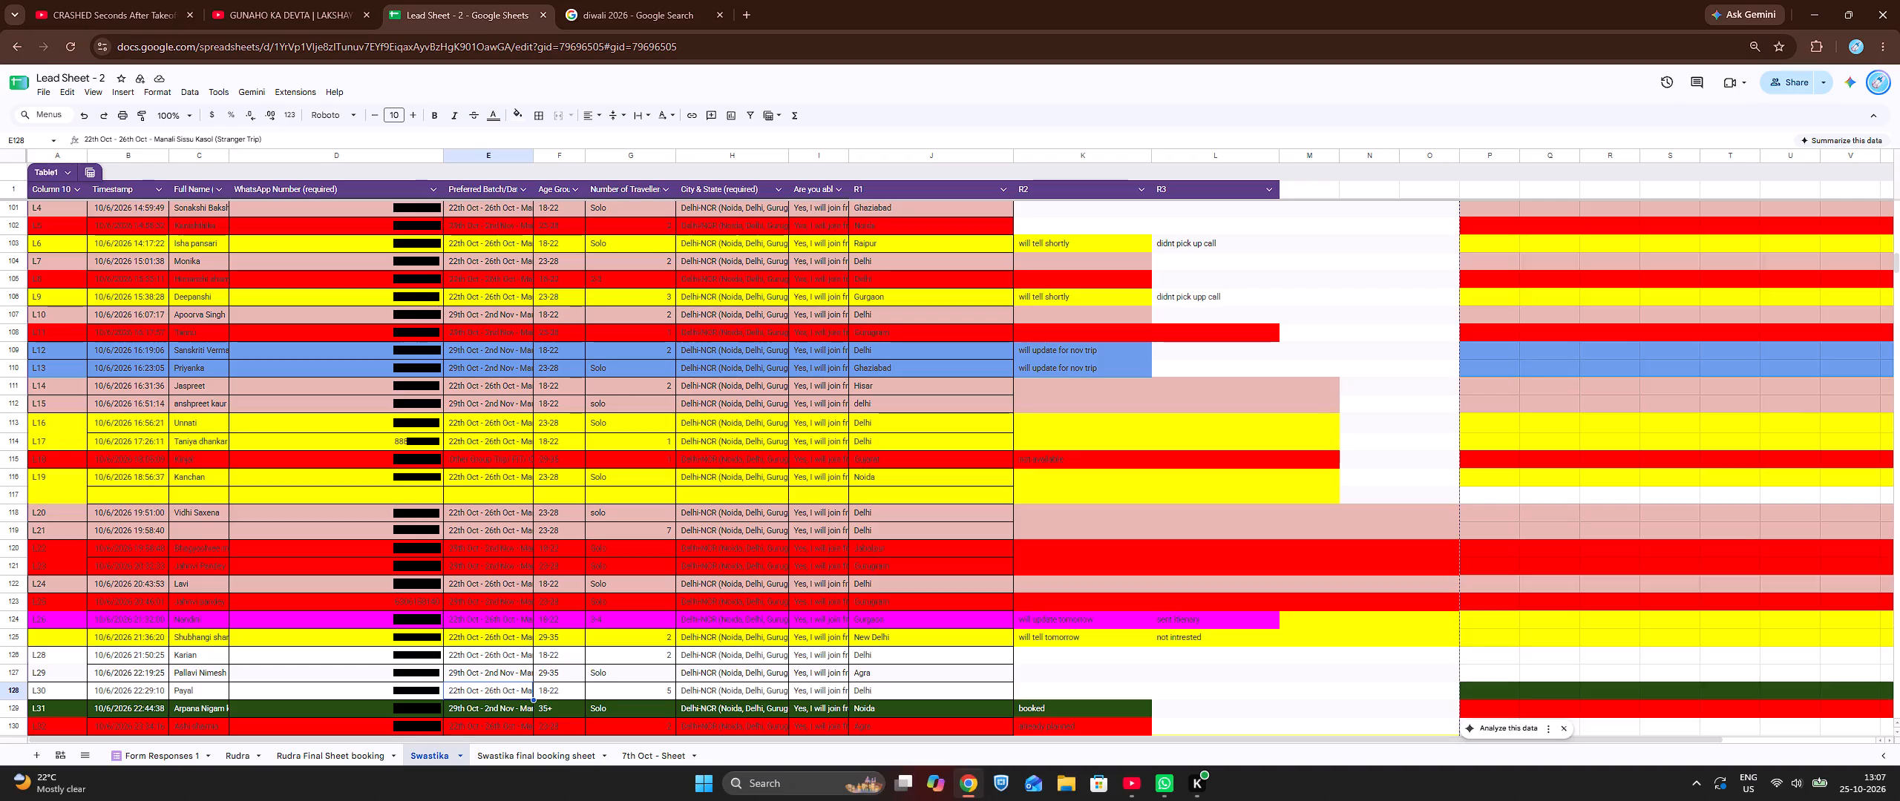
pyautogui.press('Down')
pyautogui.press('Left')
pyautogui.press('Left')
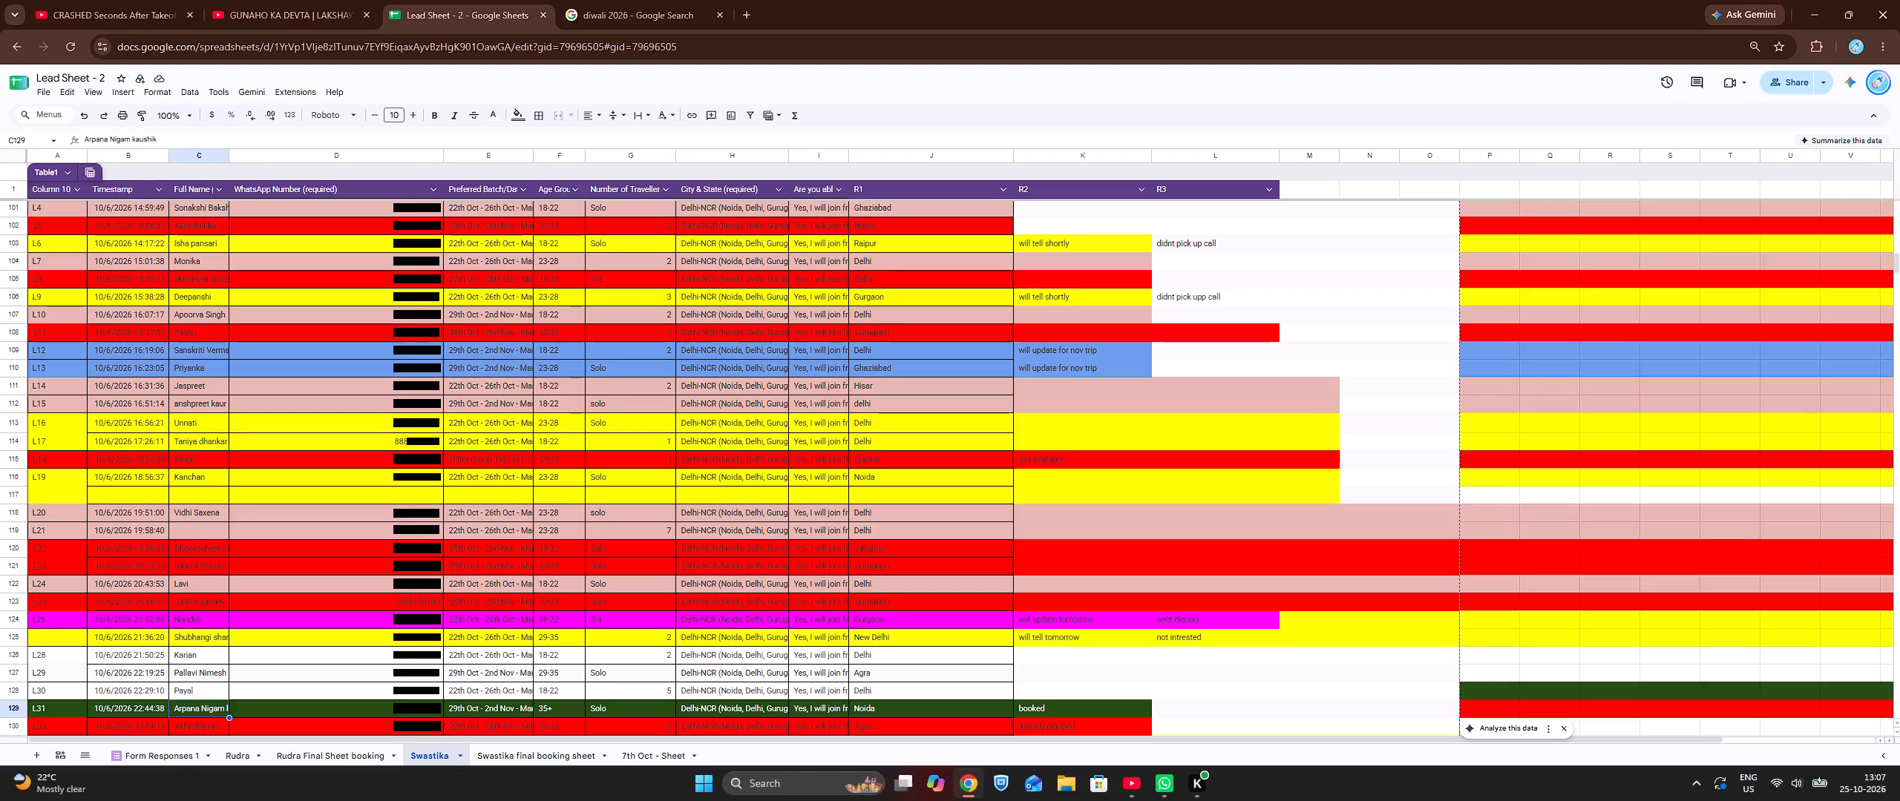
pyautogui.press('Left')
pyautogui.press('Right')
pyautogui.press('Right')
pyautogui.press('Right')
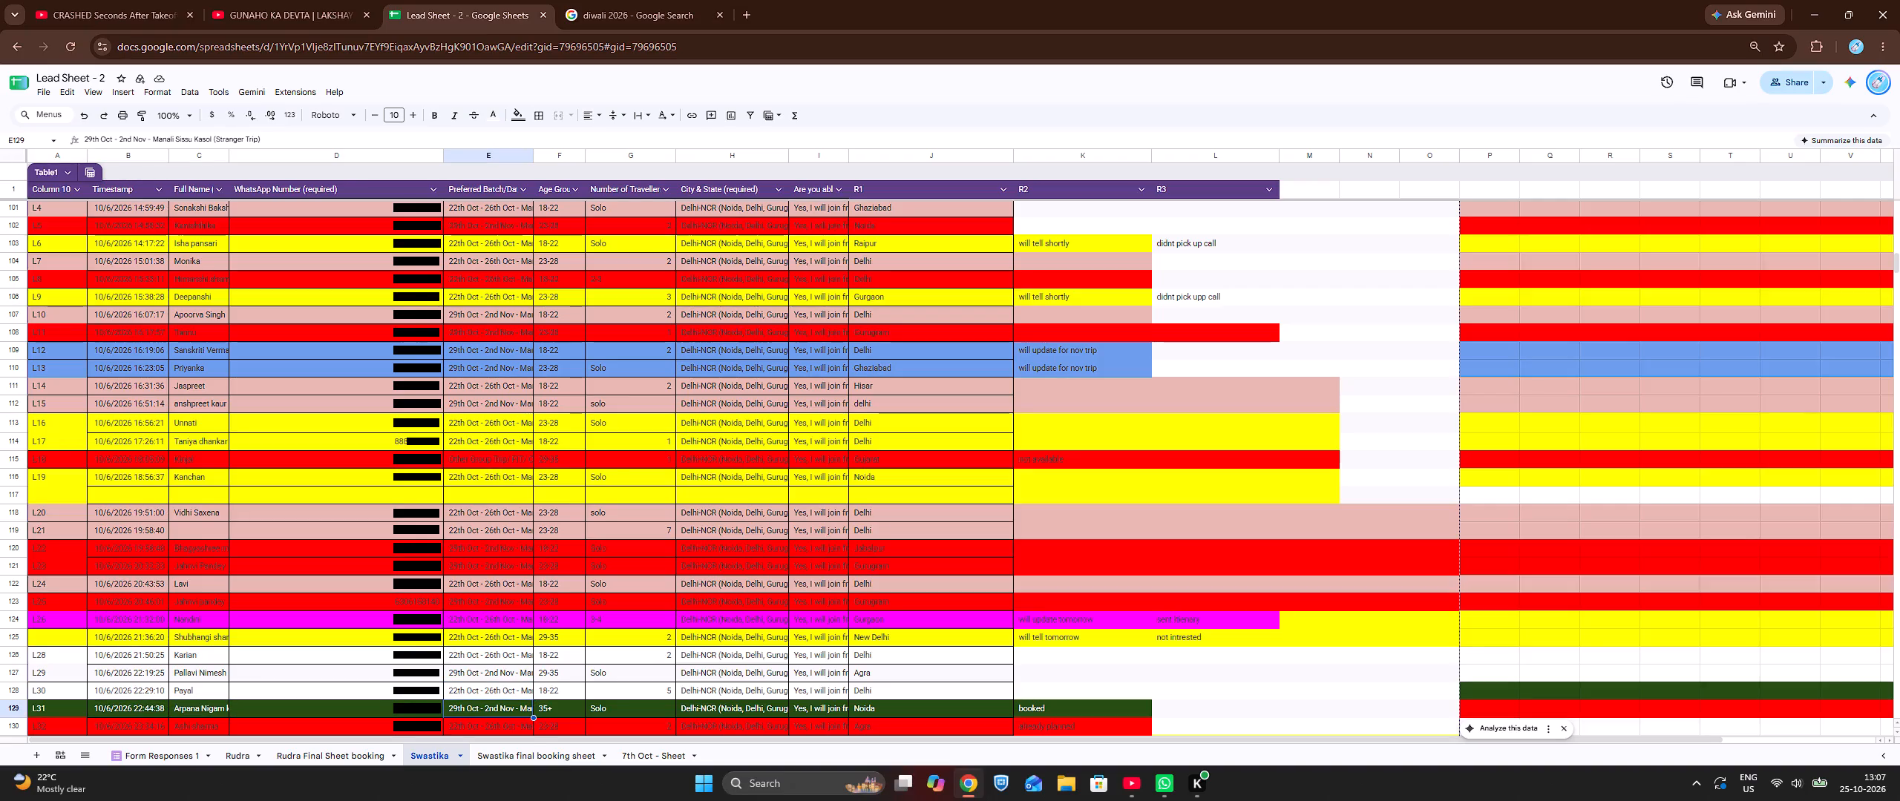
# Look over the leads down to row 135 and check lead L34's WhatsApp number, name and preferred batch.
pyautogui.press('Down')
pyautogui.press('Down')
pyautogui.press('Down')
pyautogui.press('Down')
pyautogui.press('Down')
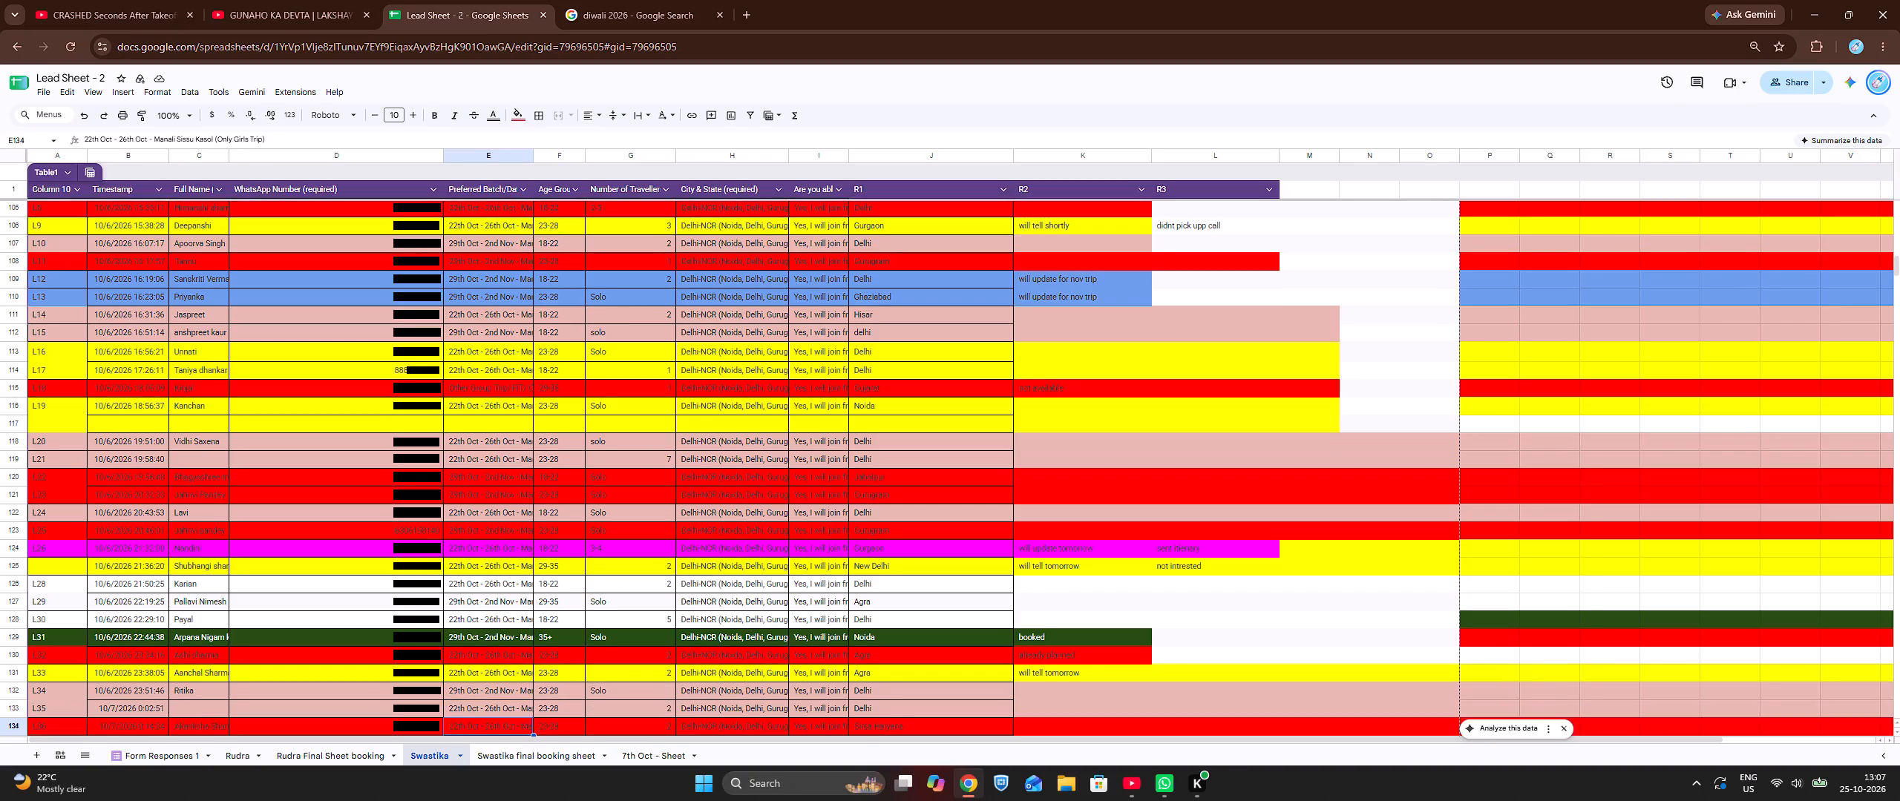
pyautogui.press('Down')
pyautogui.press('Up')
pyautogui.press('Up')
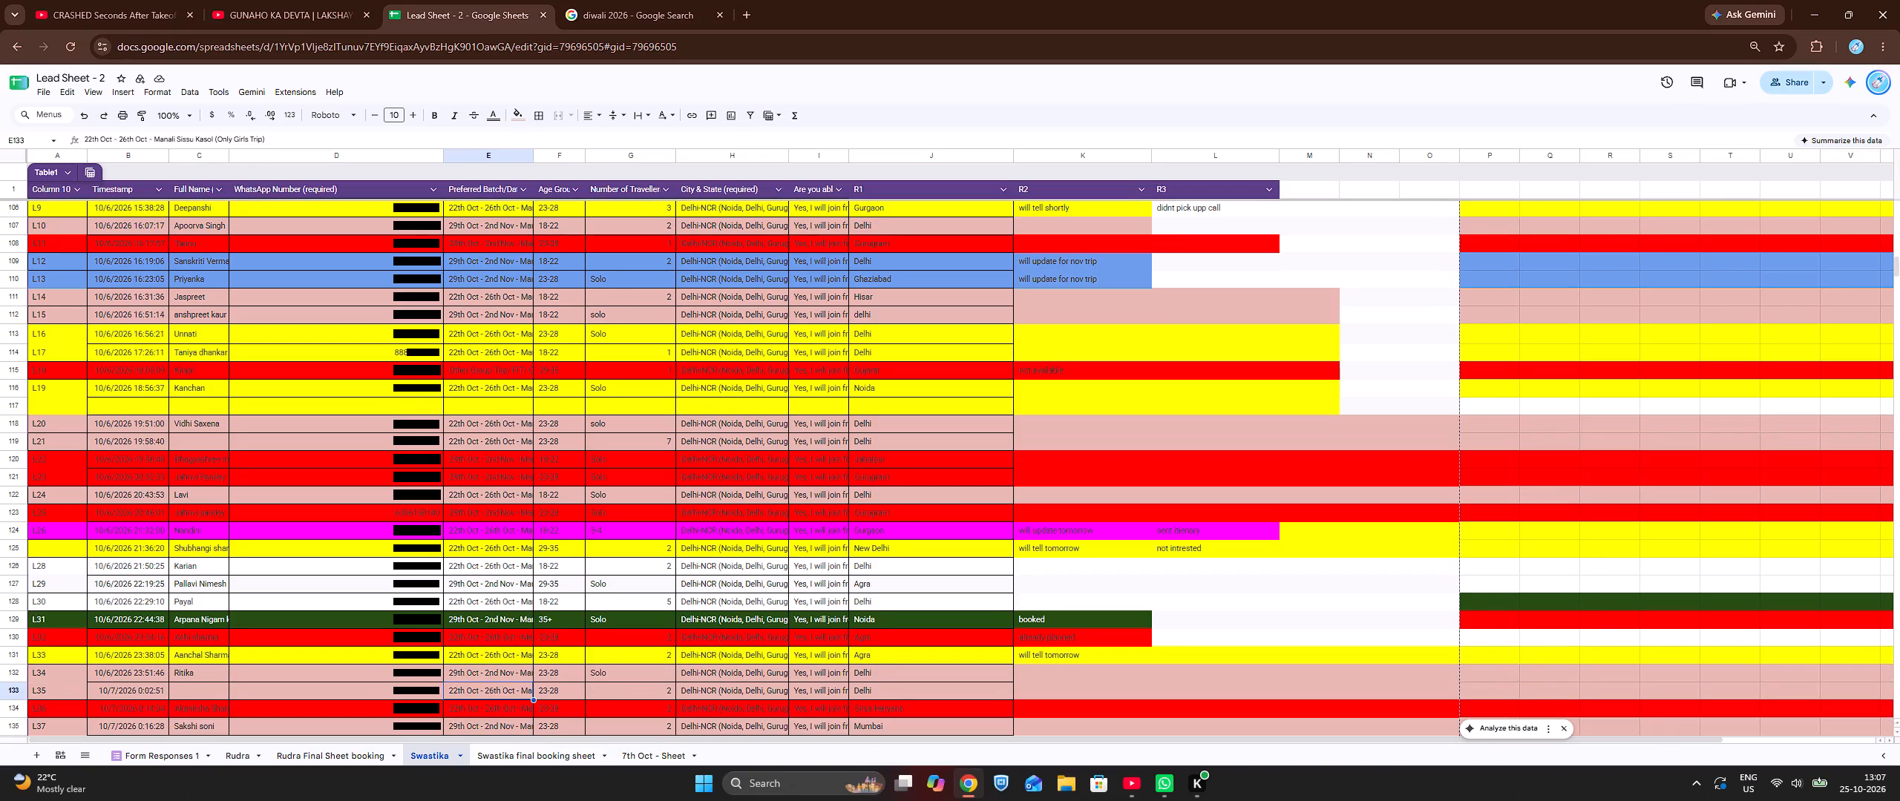
pyautogui.press('Up')
pyautogui.press('Left')
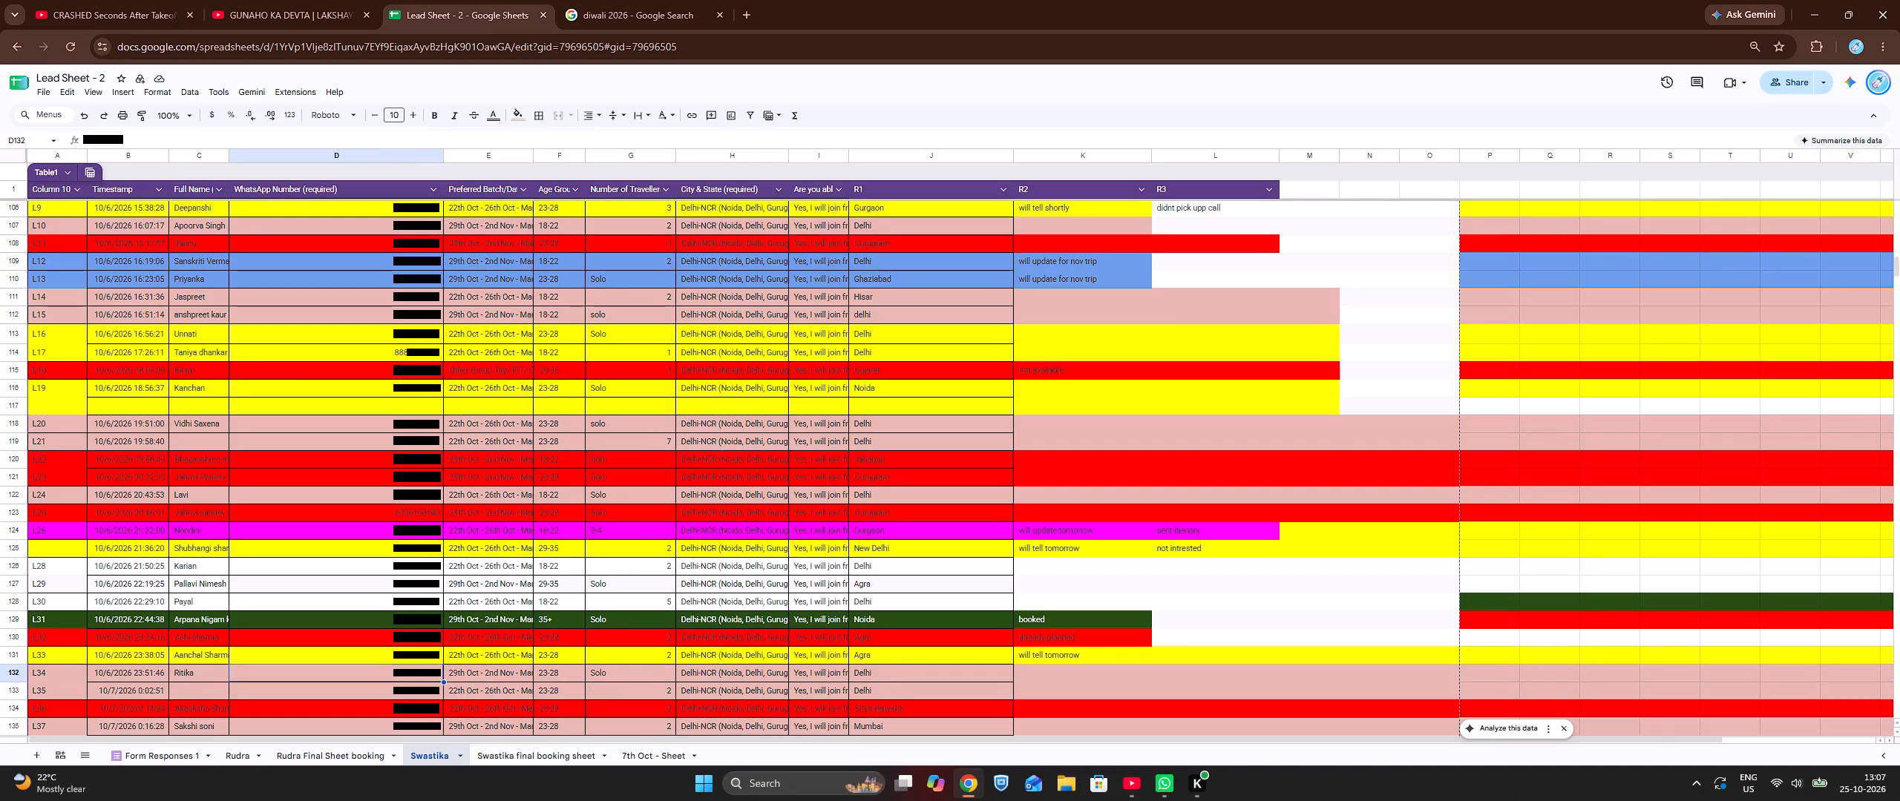
pyautogui.press('Left')
pyautogui.press('Right')
pyautogui.press('Right')
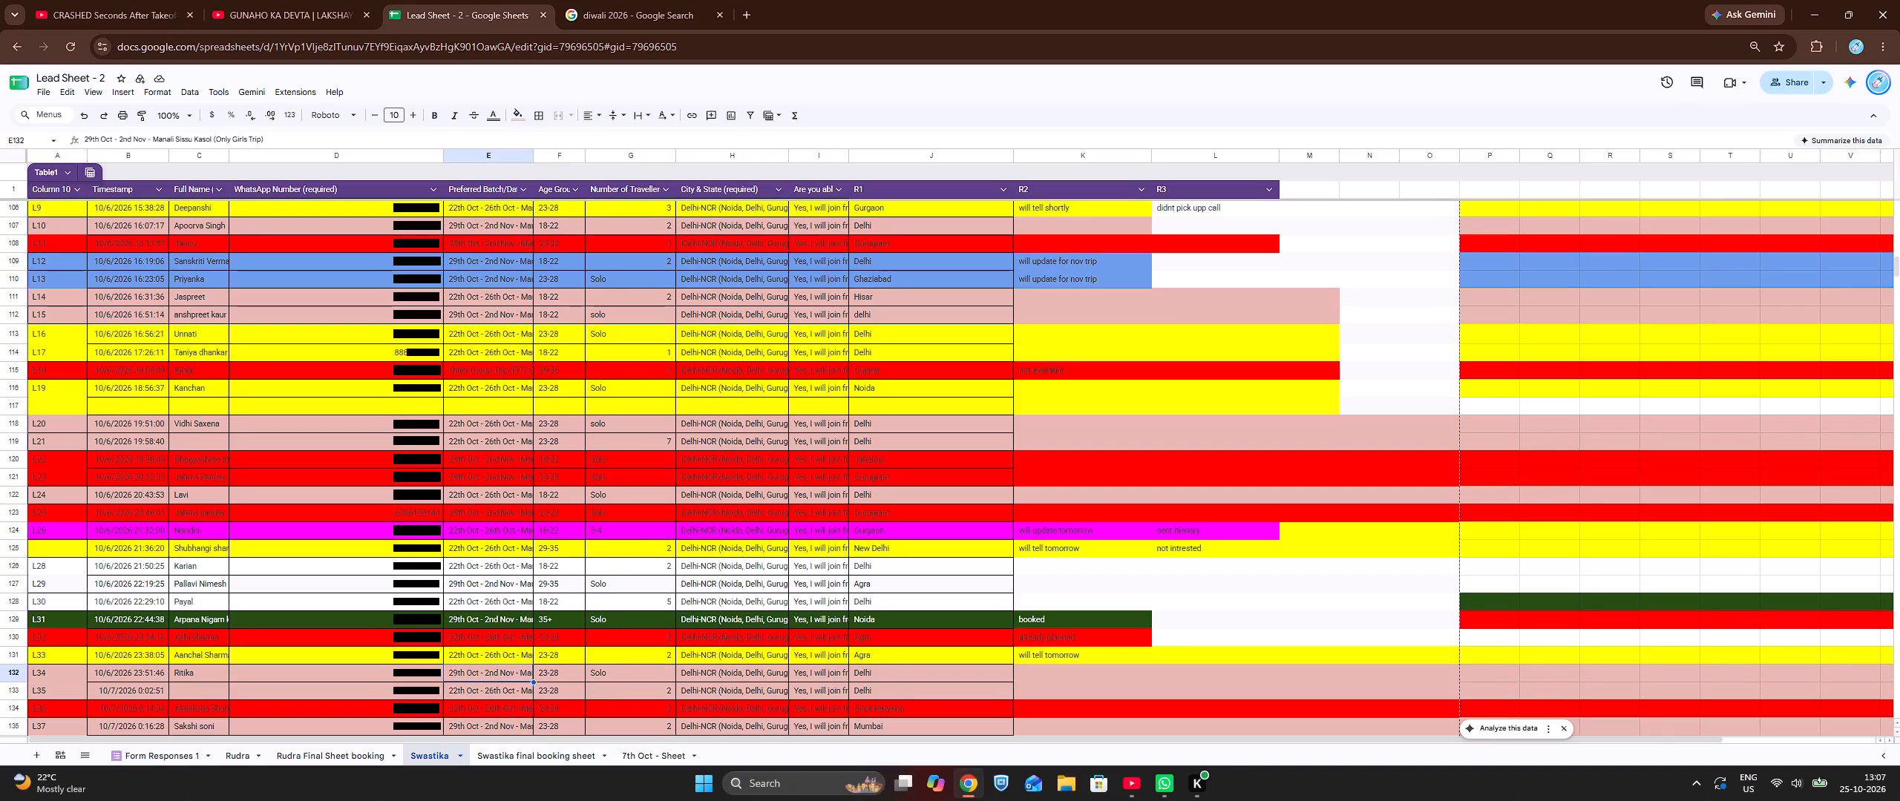
# Look through the preferred batch entries of the leads between rows 131 and 140.
pyautogui.press('Down')
pyautogui.press('Down')
pyautogui.press('Down')
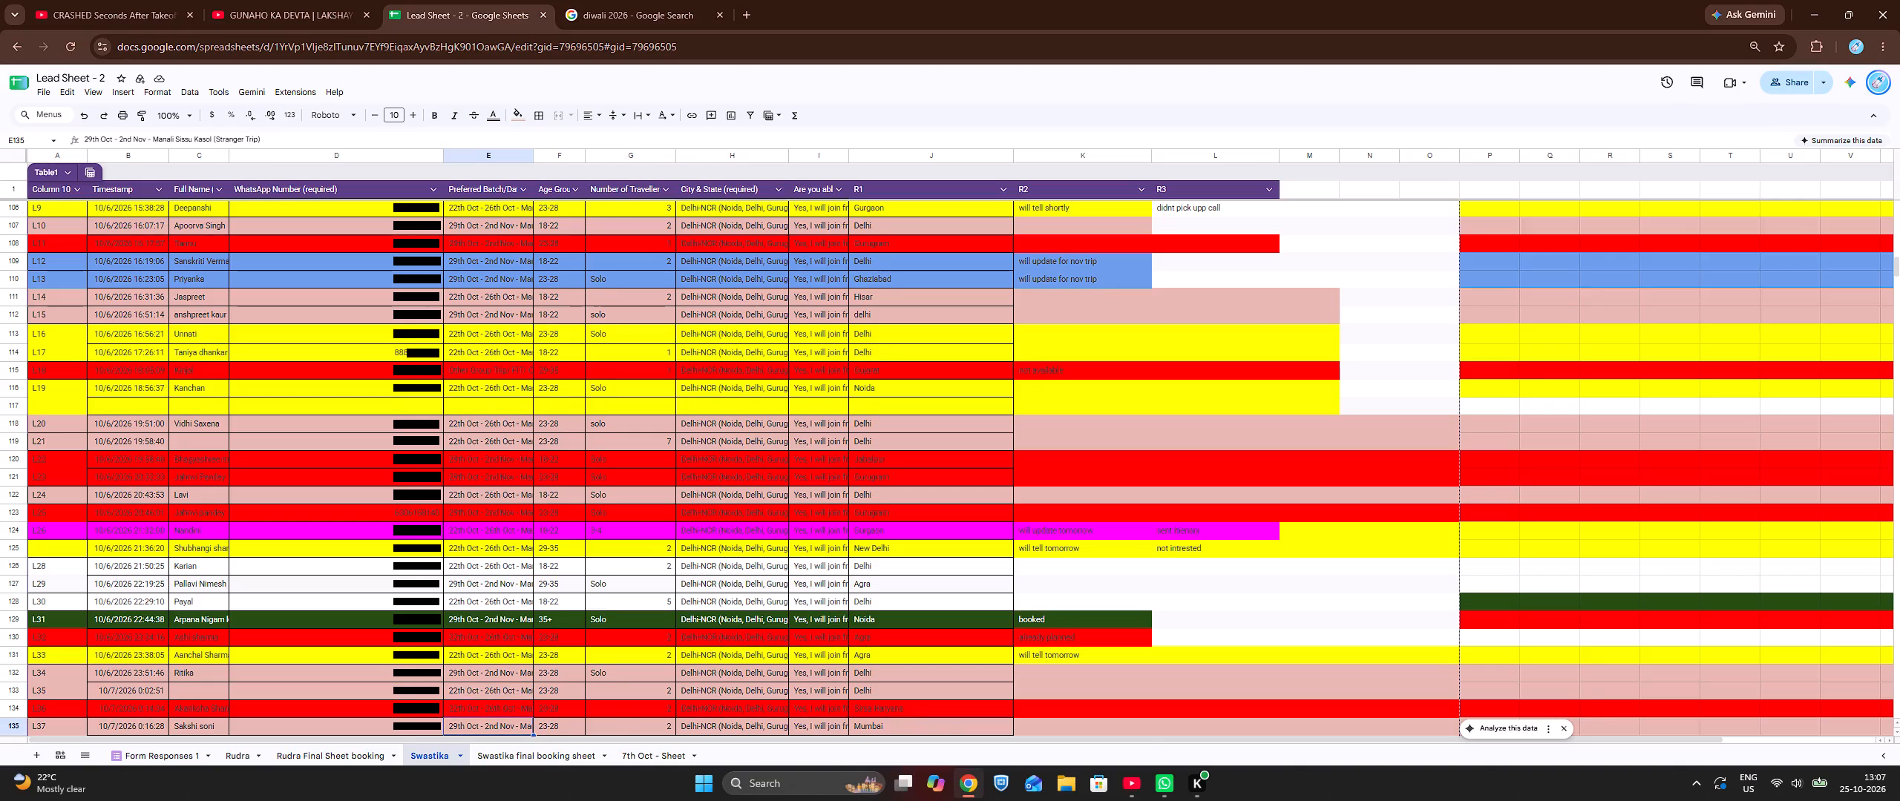
pyautogui.press('Down')
pyautogui.press('Down')
pyautogui.press('Down')
pyautogui.press('Down')
pyautogui.press('Down')
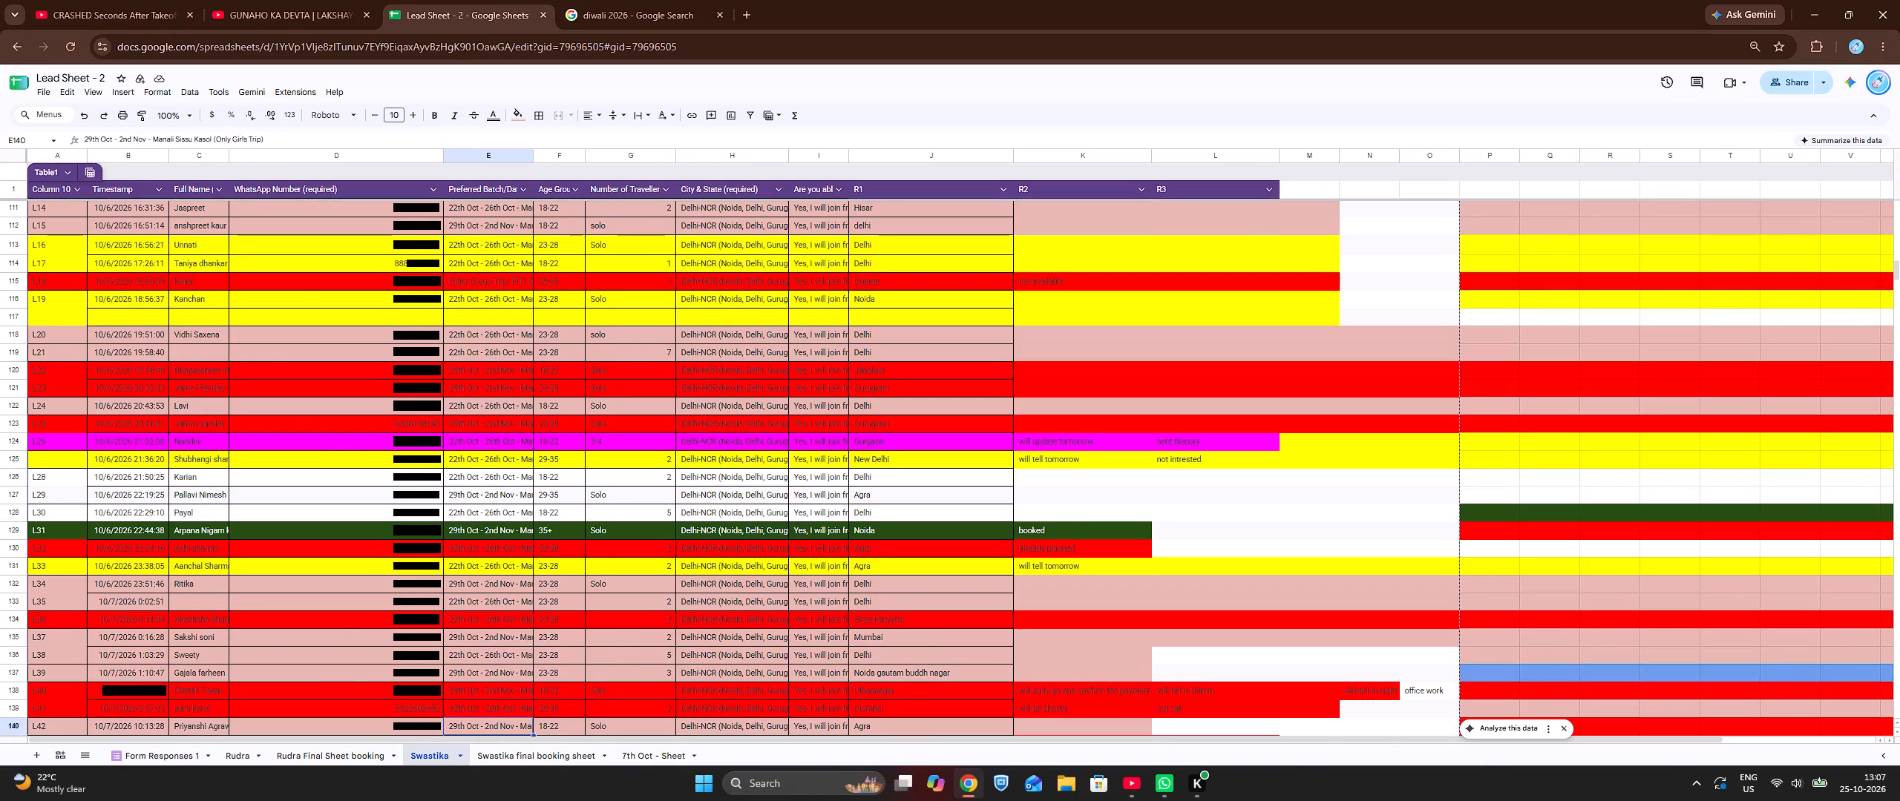
pyautogui.press('Up')
pyautogui.press('Up')
pyautogui.press('Up')
pyautogui.press('Up')
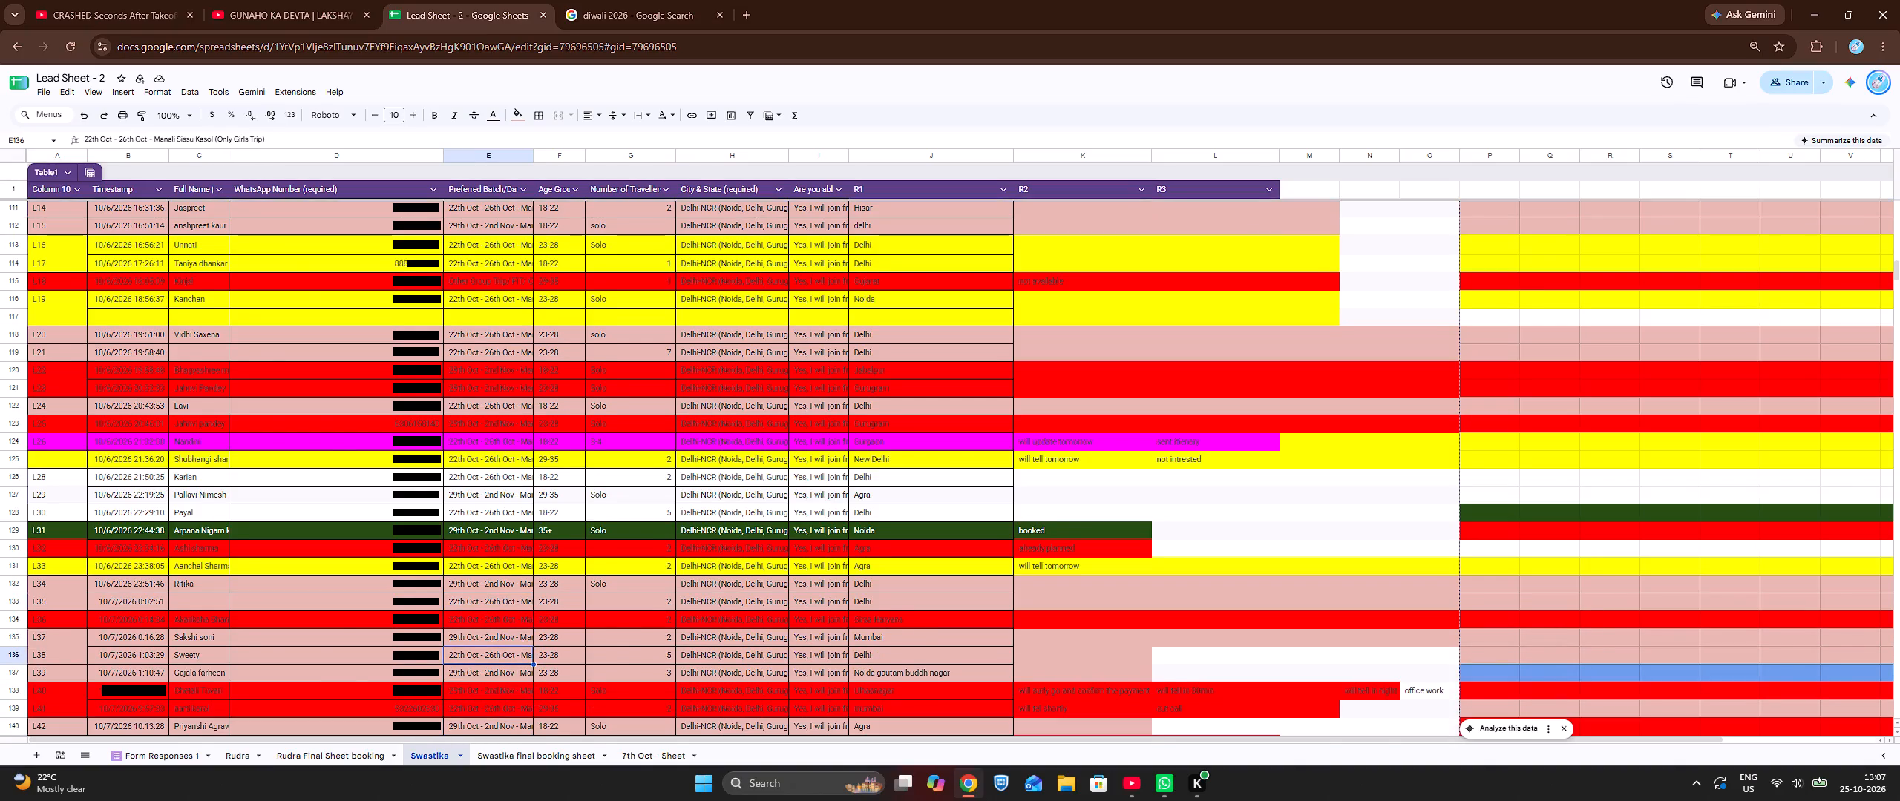
pyautogui.press('Up')
pyautogui.press('Up')
pyautogui.press('Up')
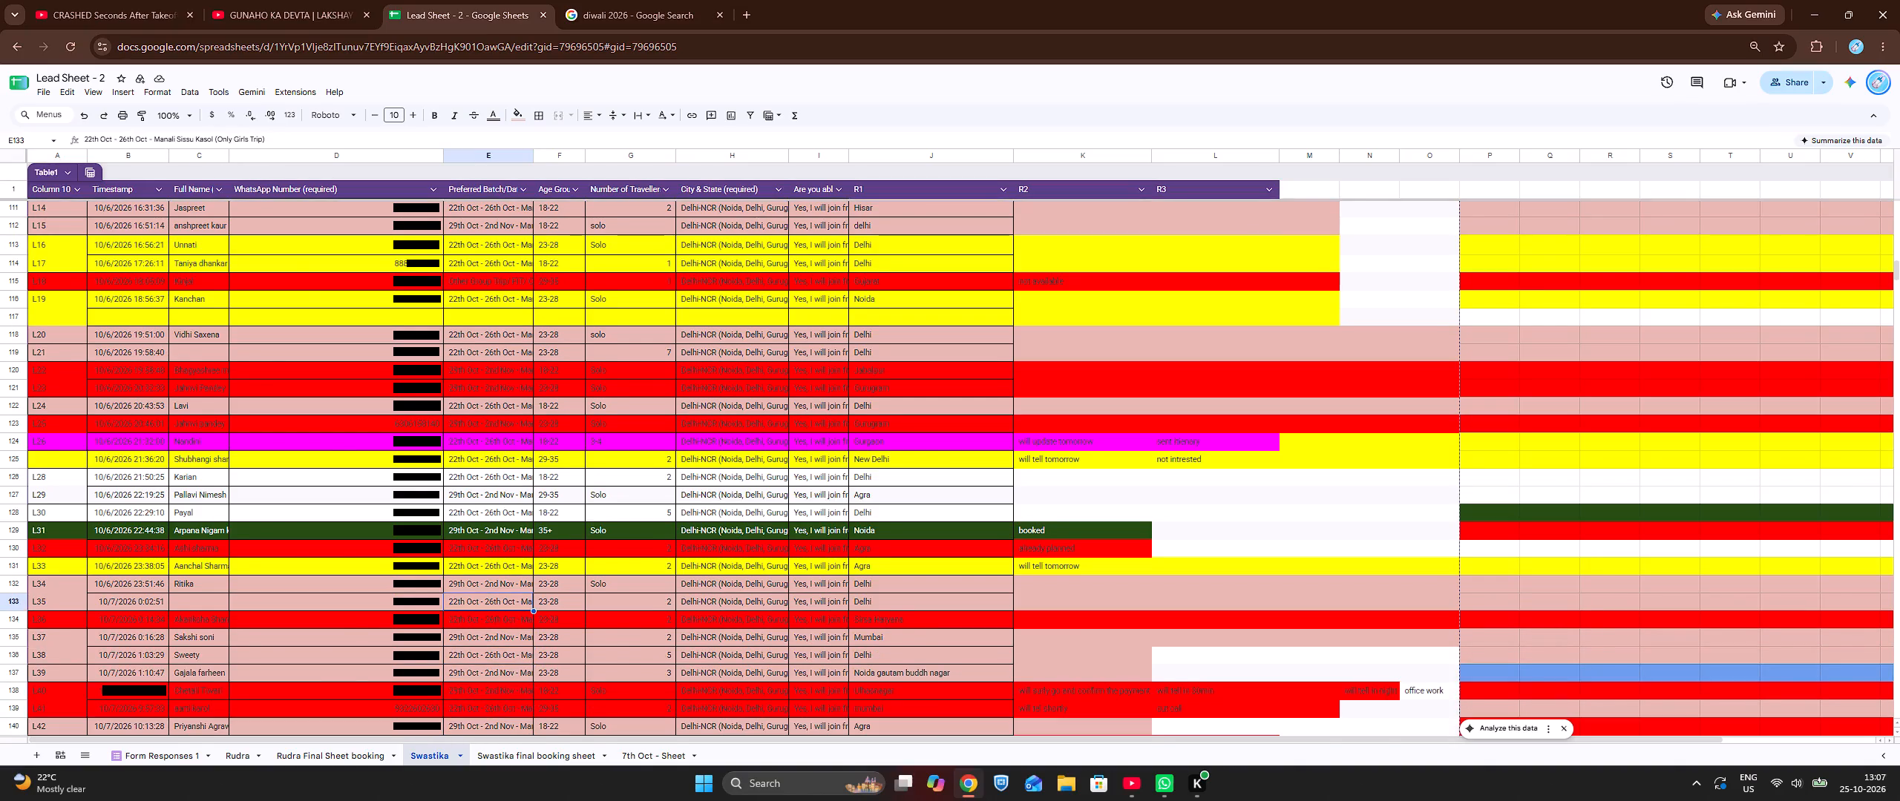
pyautogui.press('Up')
pyautogui.press('Up')
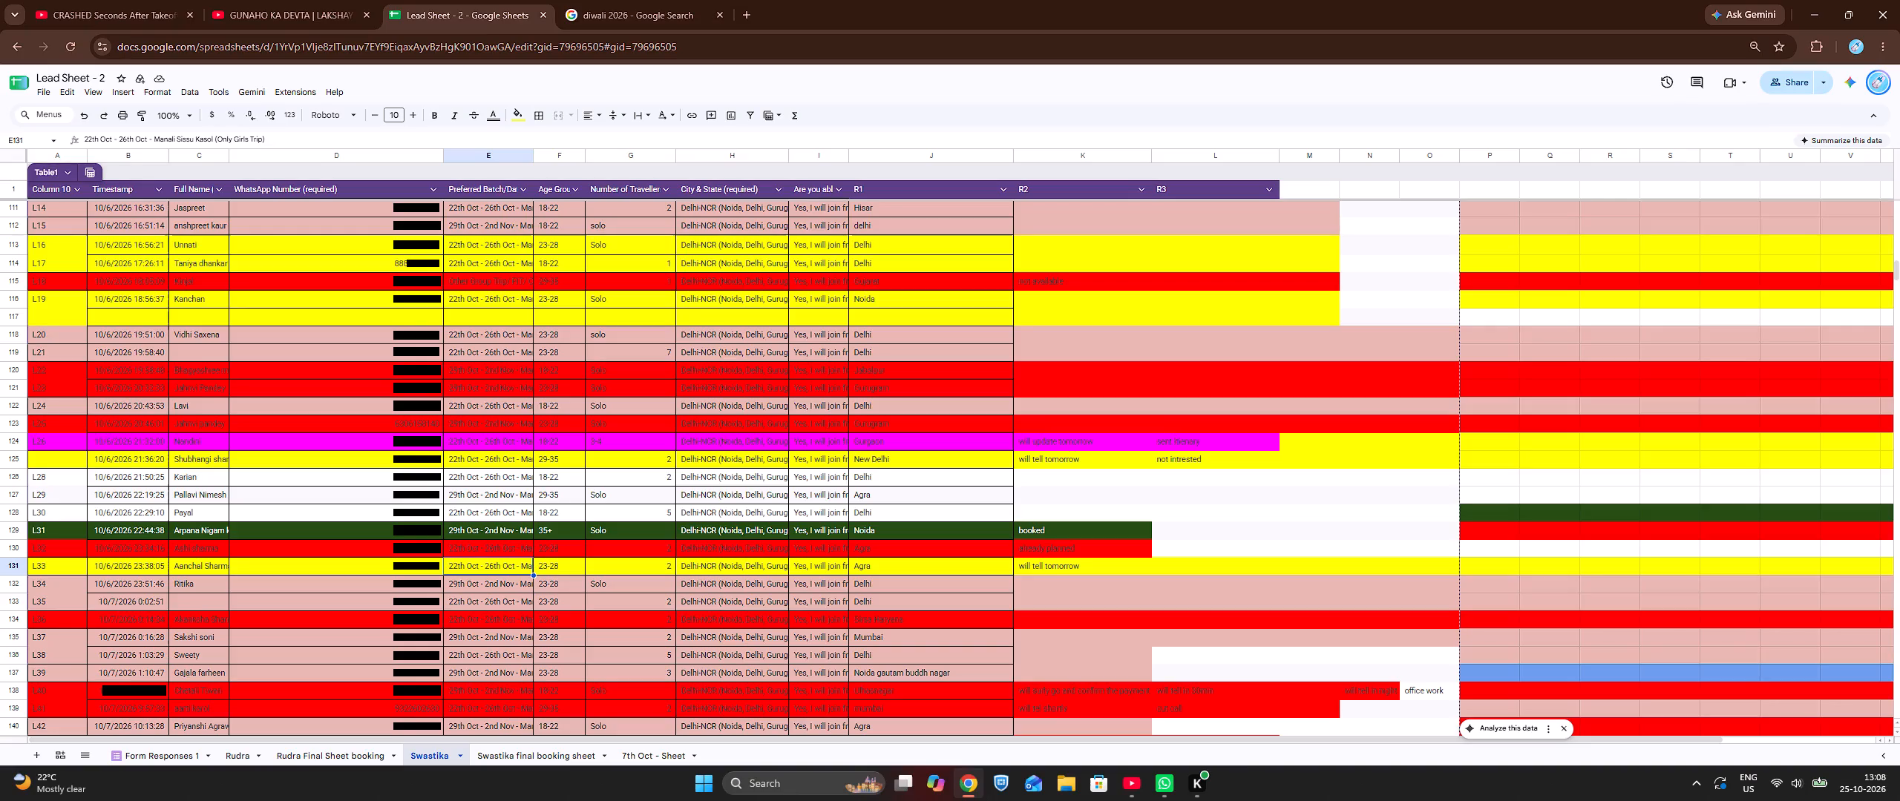
# Enter the remark "call but no response" in the R2 column for leads L28 and L29.
pyautogui.press('Up')
pyautogui.press('Up')
pyautogui.press('Up')
pyautogui.press('Up')
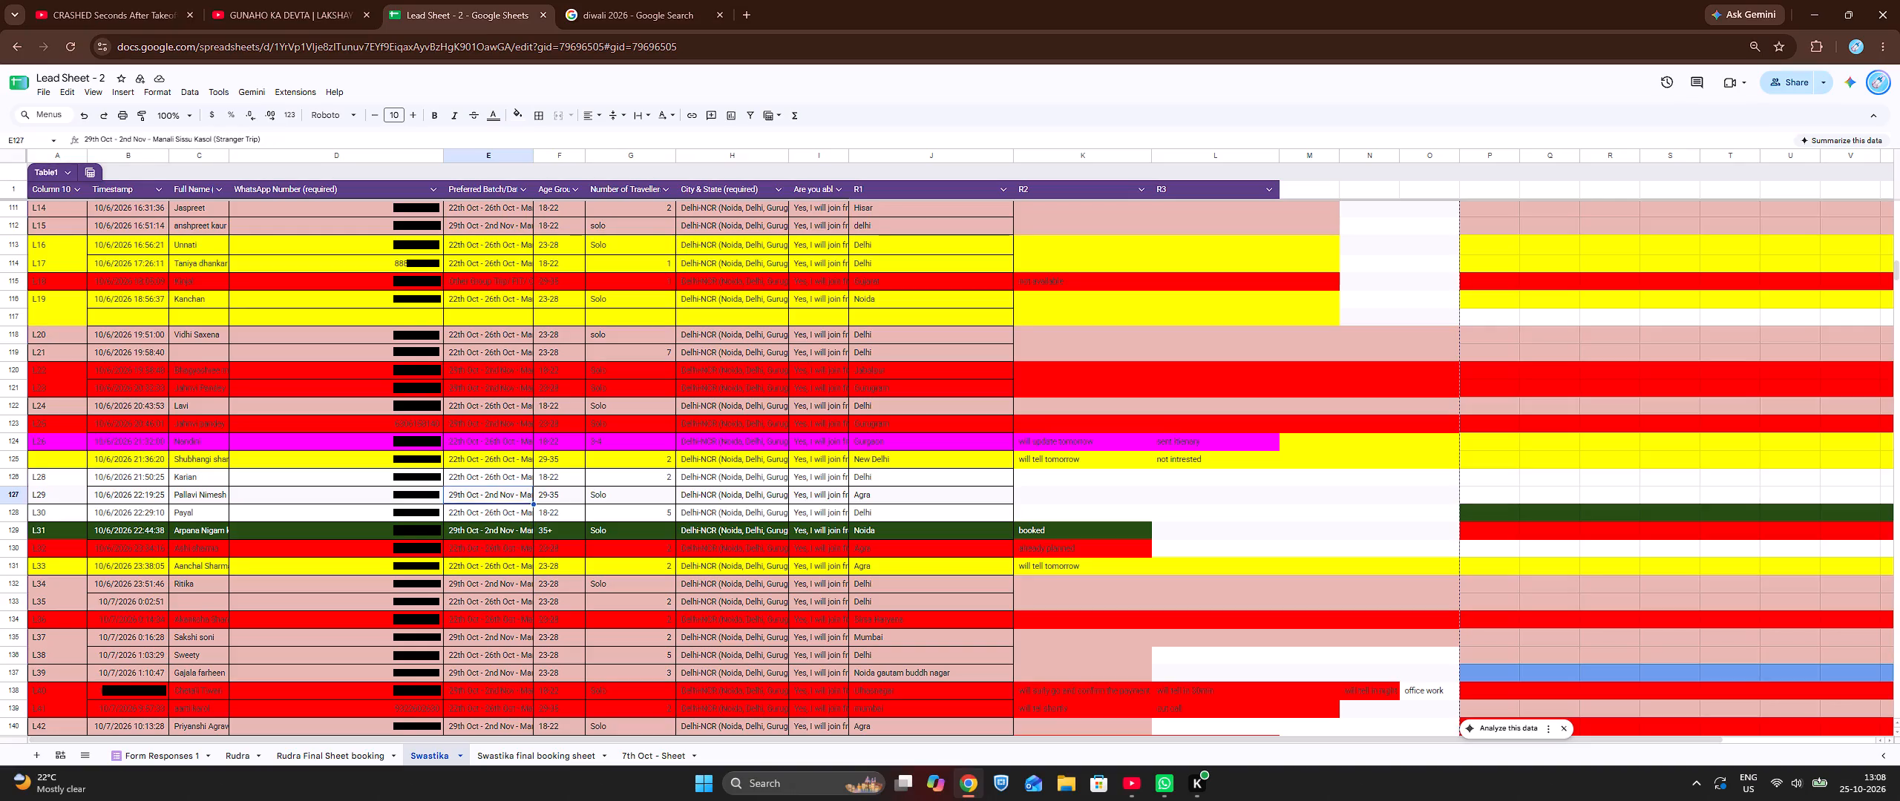
pyautogui.press('Right')
pyautogui.press('Right')
pyautogui.press('Right')
pyautogui.press('Right')
pyautogui.press('Right')
pyautogui.press('Right')
pyautogui.press('Up')
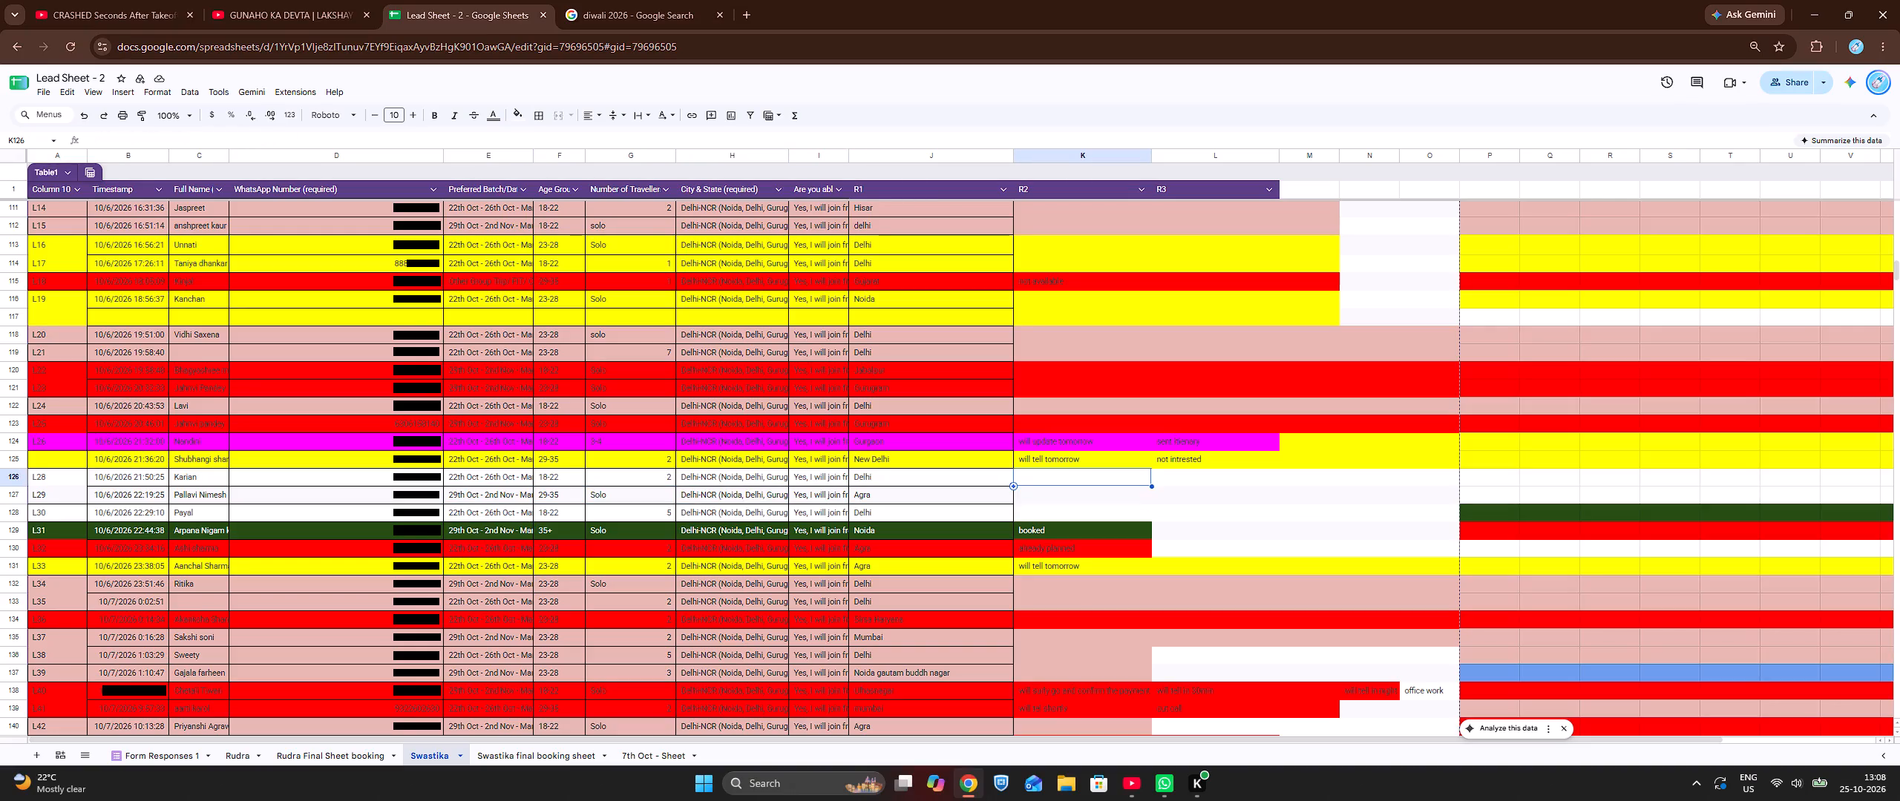
pyautogui.press('c')
pyautogui.write('all but no response')
pyautogui.press('Down')
pyautogui.write('call')
pyautogui.press('space')
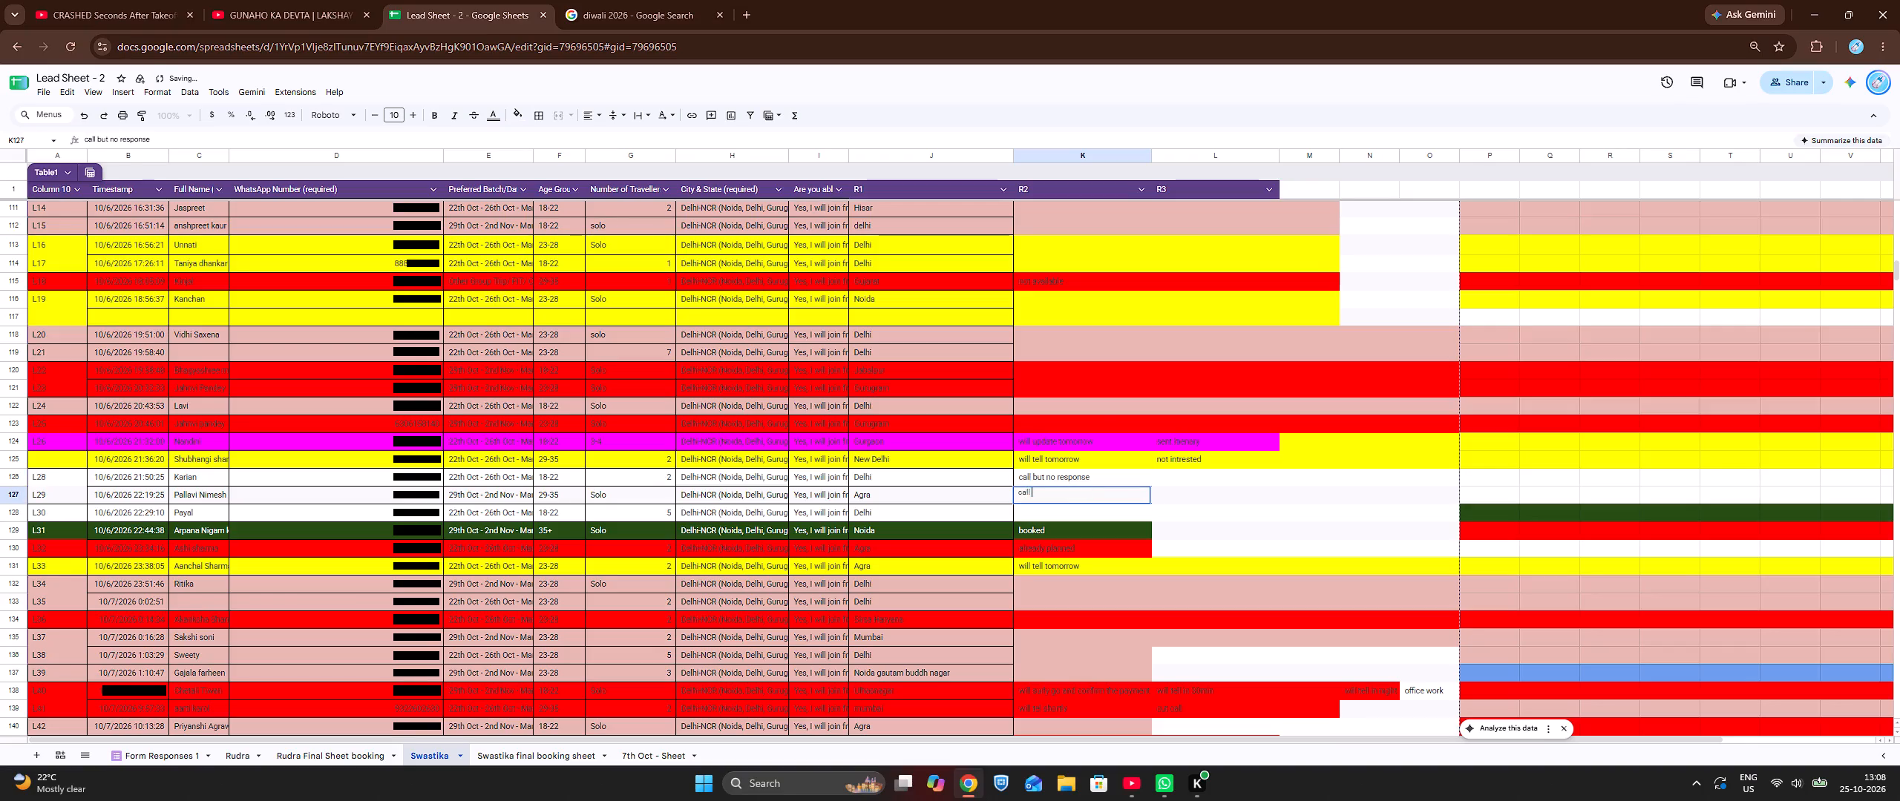
pyautogui.press('Right')
# Enter the remark "call but no response" in the R2 column for lead L30 in row 128.
pyautogui.press('Down')
pyautogui.press('Left')
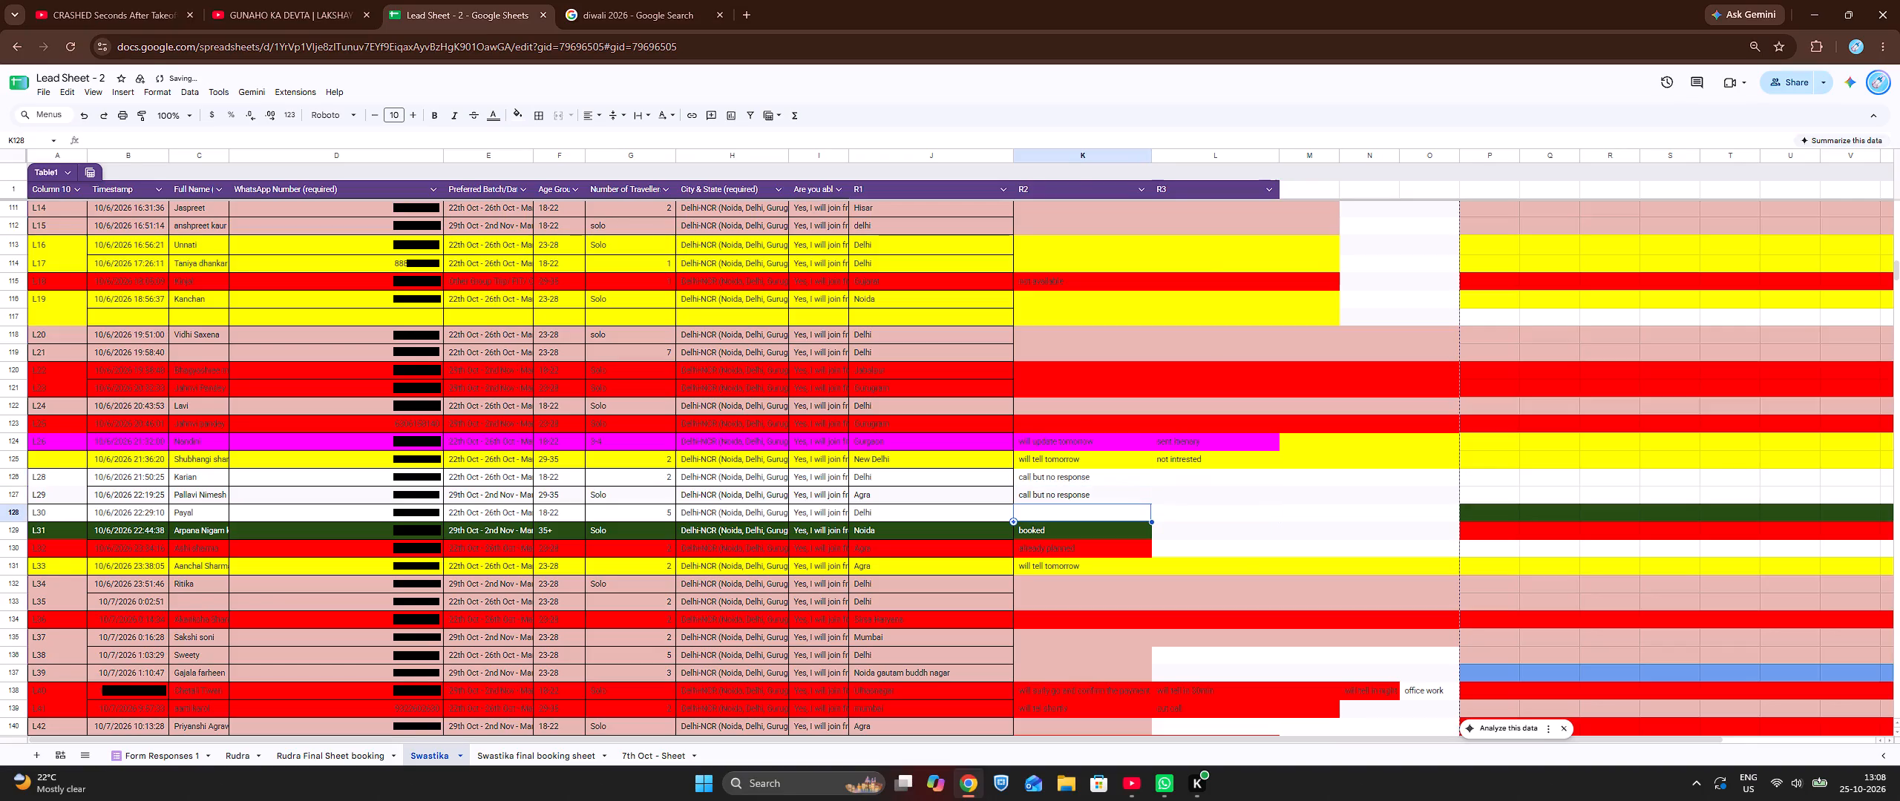
pyautogui.write('call buit')
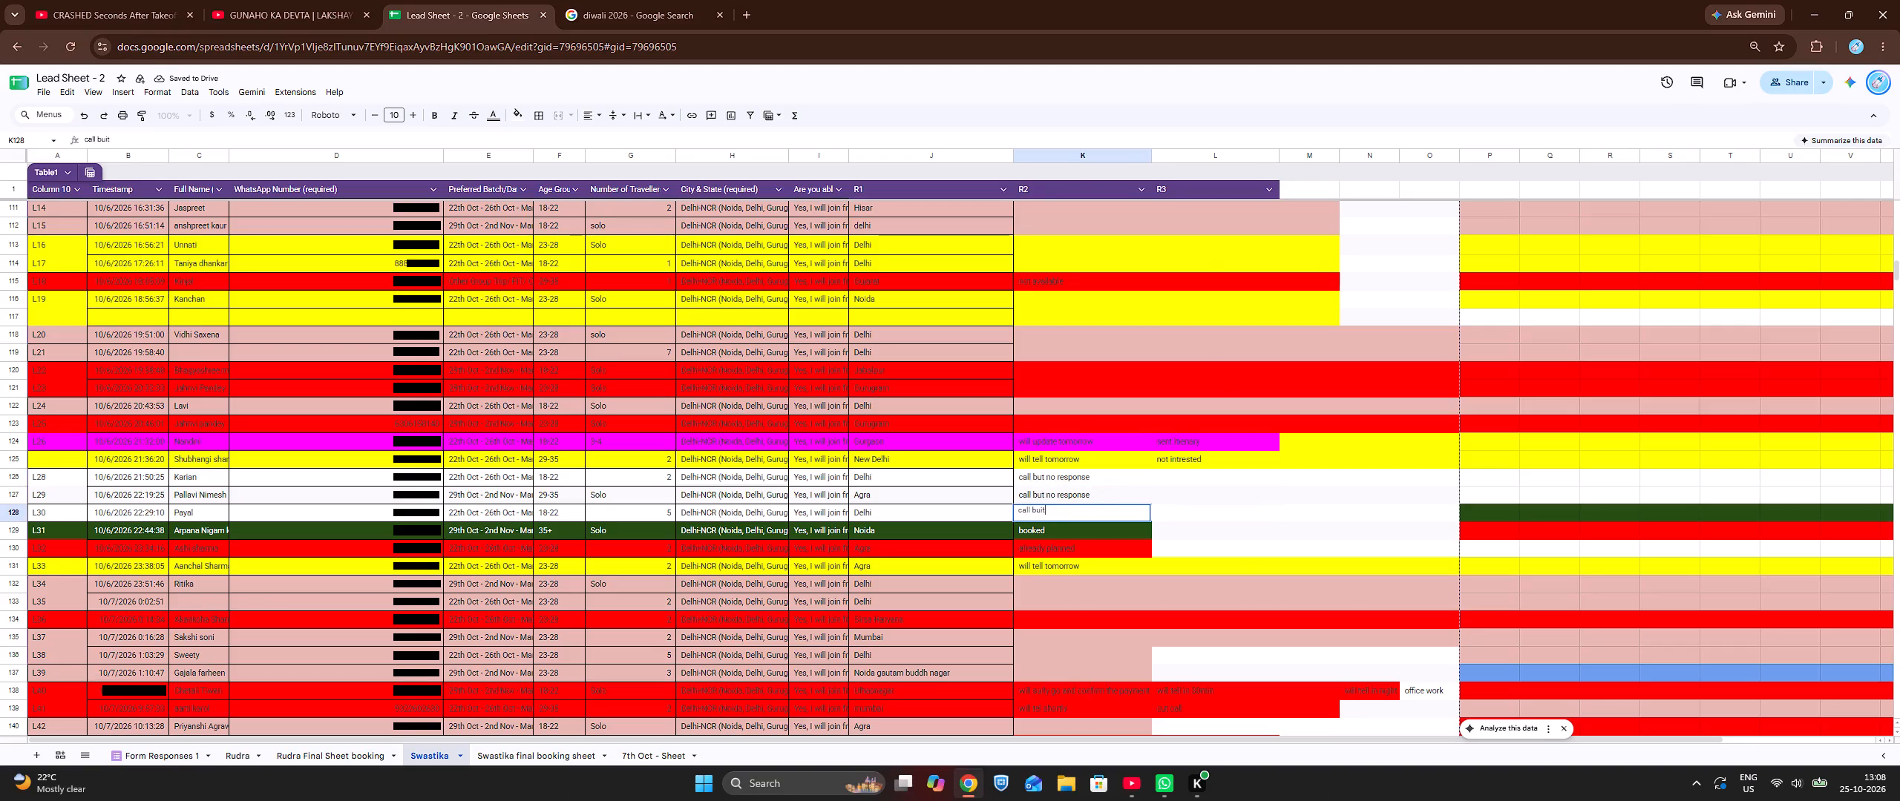
pyautogui.press('space')
pyautogui.press('BackSpace')
pyautogui.press('BackSpace')
pyautogui.press('BackSpace')
pyautogui.write('t n')
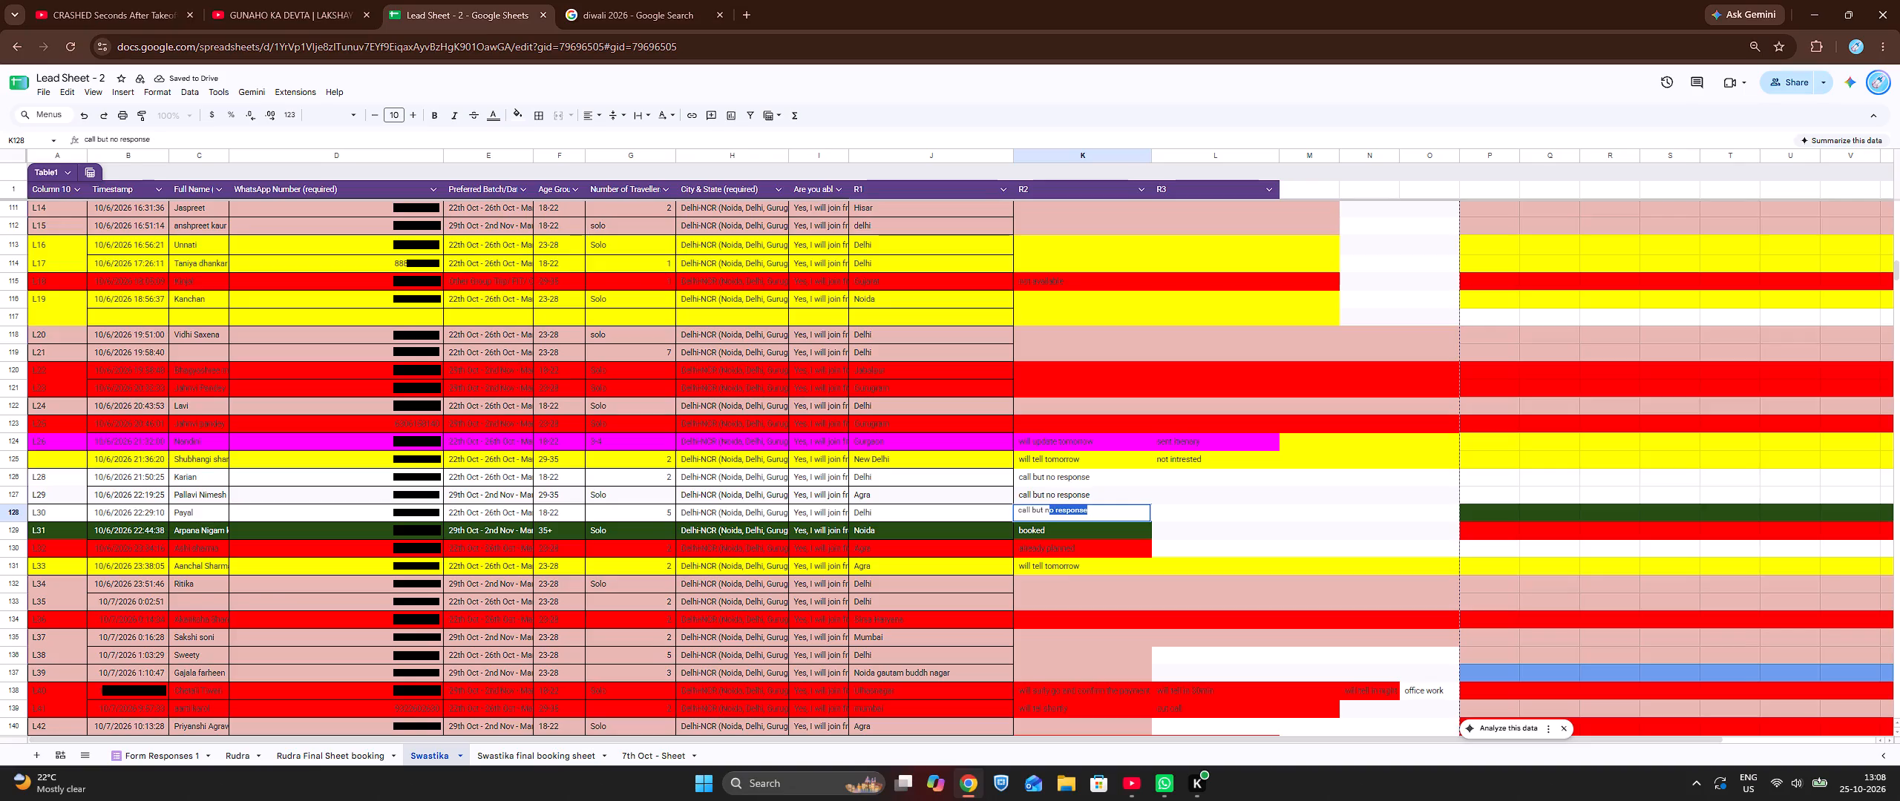
pyautogui.press('Right')
# Enter the remark "call but no response" in the R2 column for lead L34 in row 132.
pyautogui.press('Down')
pyautogui.press('Down')
pyautogui.press('Down')
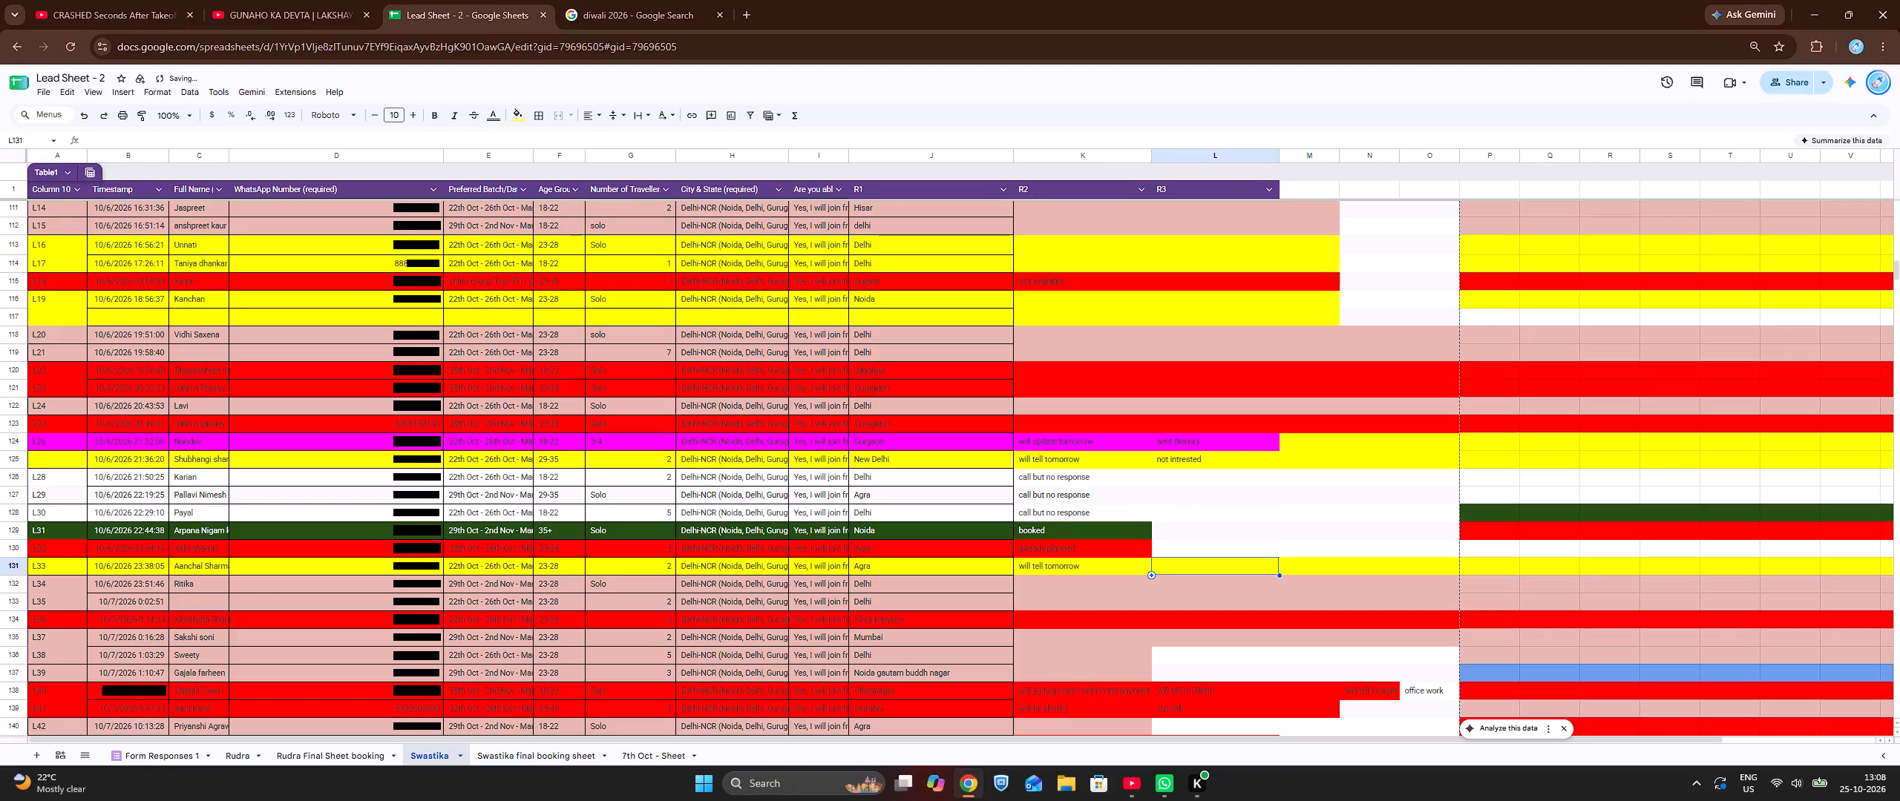
pyautogui.press('Left')
pyautogui.press('Down')
pyautogui.write('call')
pyautogui.press('Right')
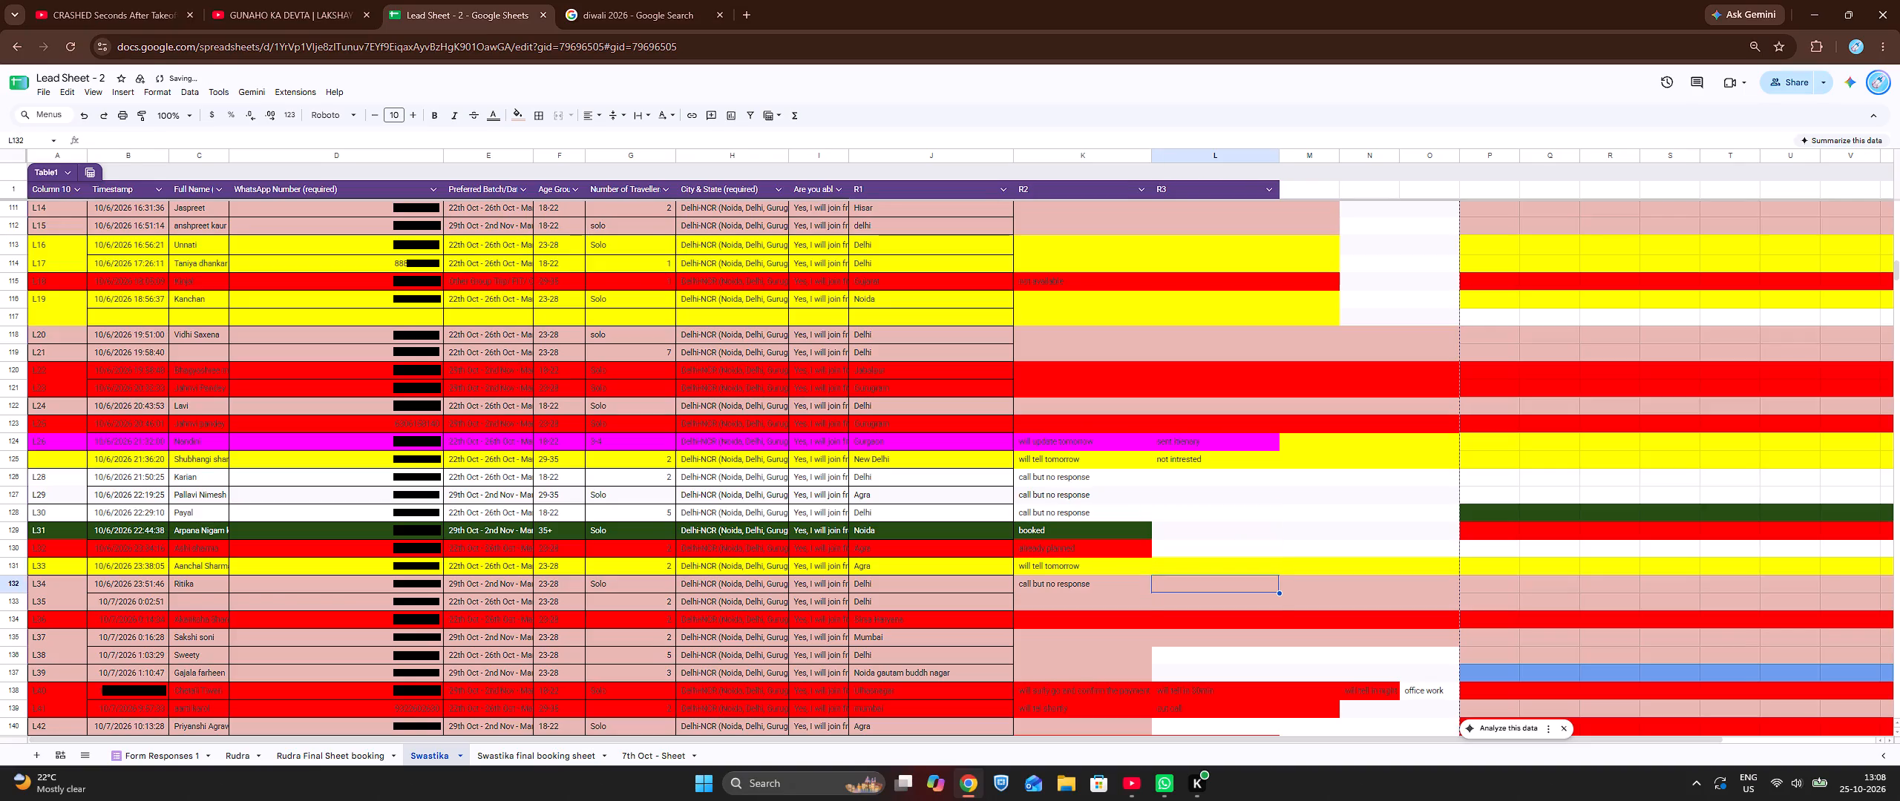
# Check lead L35's WhatsApp number in row 133 and enter its R2 remark "call but no response".
pyautogui.press('Down')
pyautogui.press('Left')
pyautogui.press('Left')
pyautogui.press('Left')
pyautogui.press('Left')
pyautogui.press('Left')
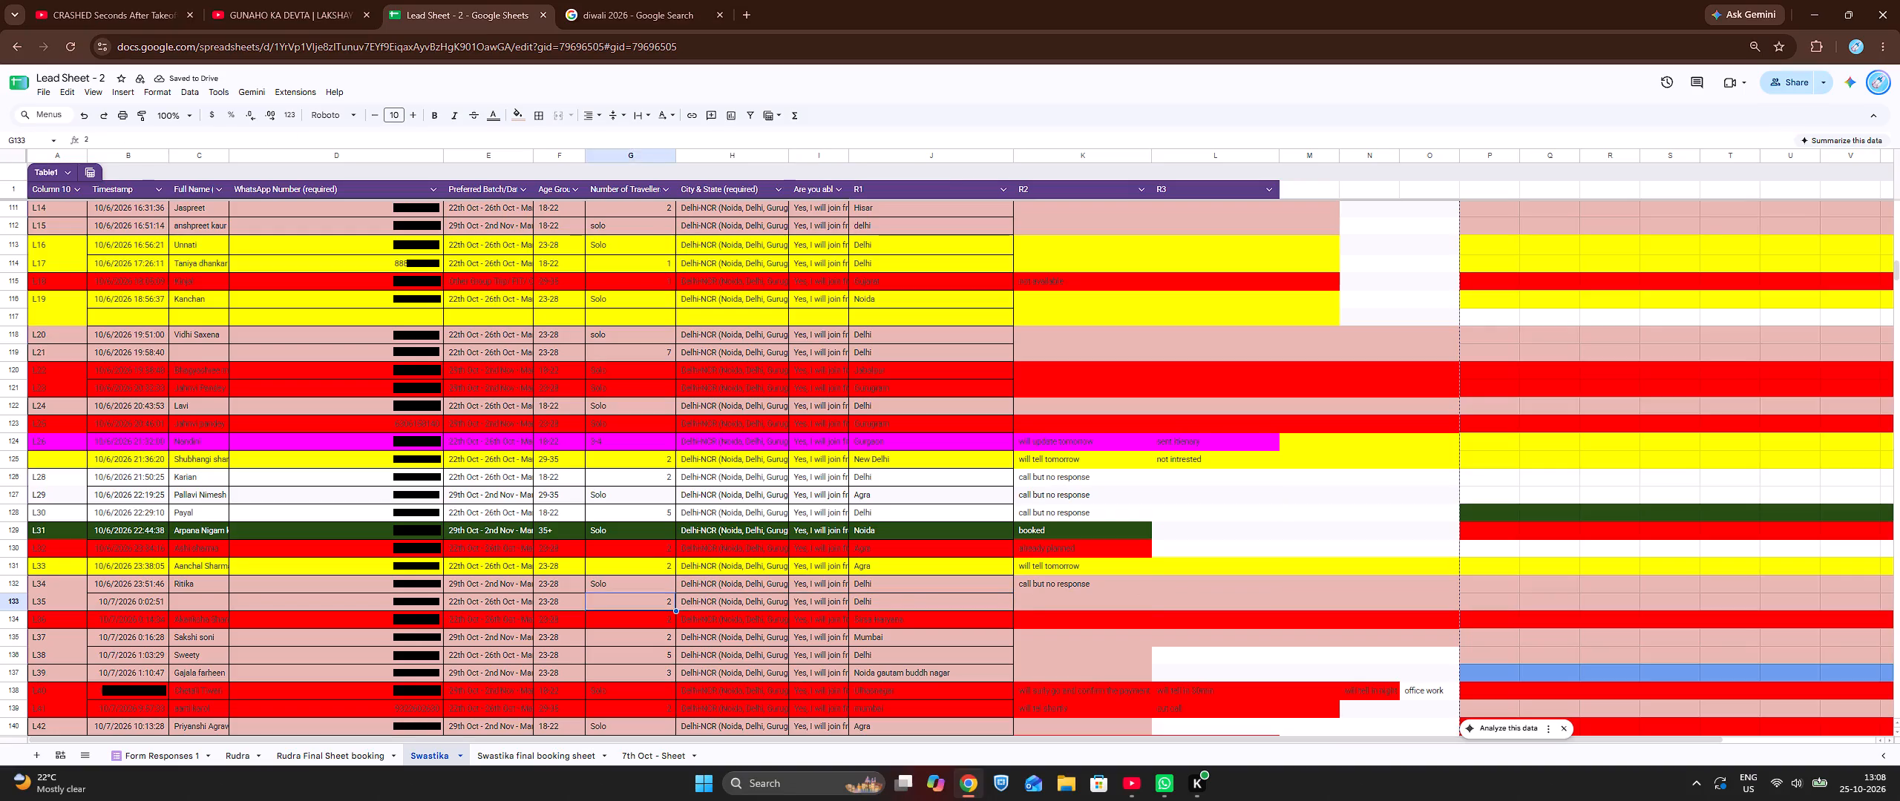
pyautogui.press('Left')
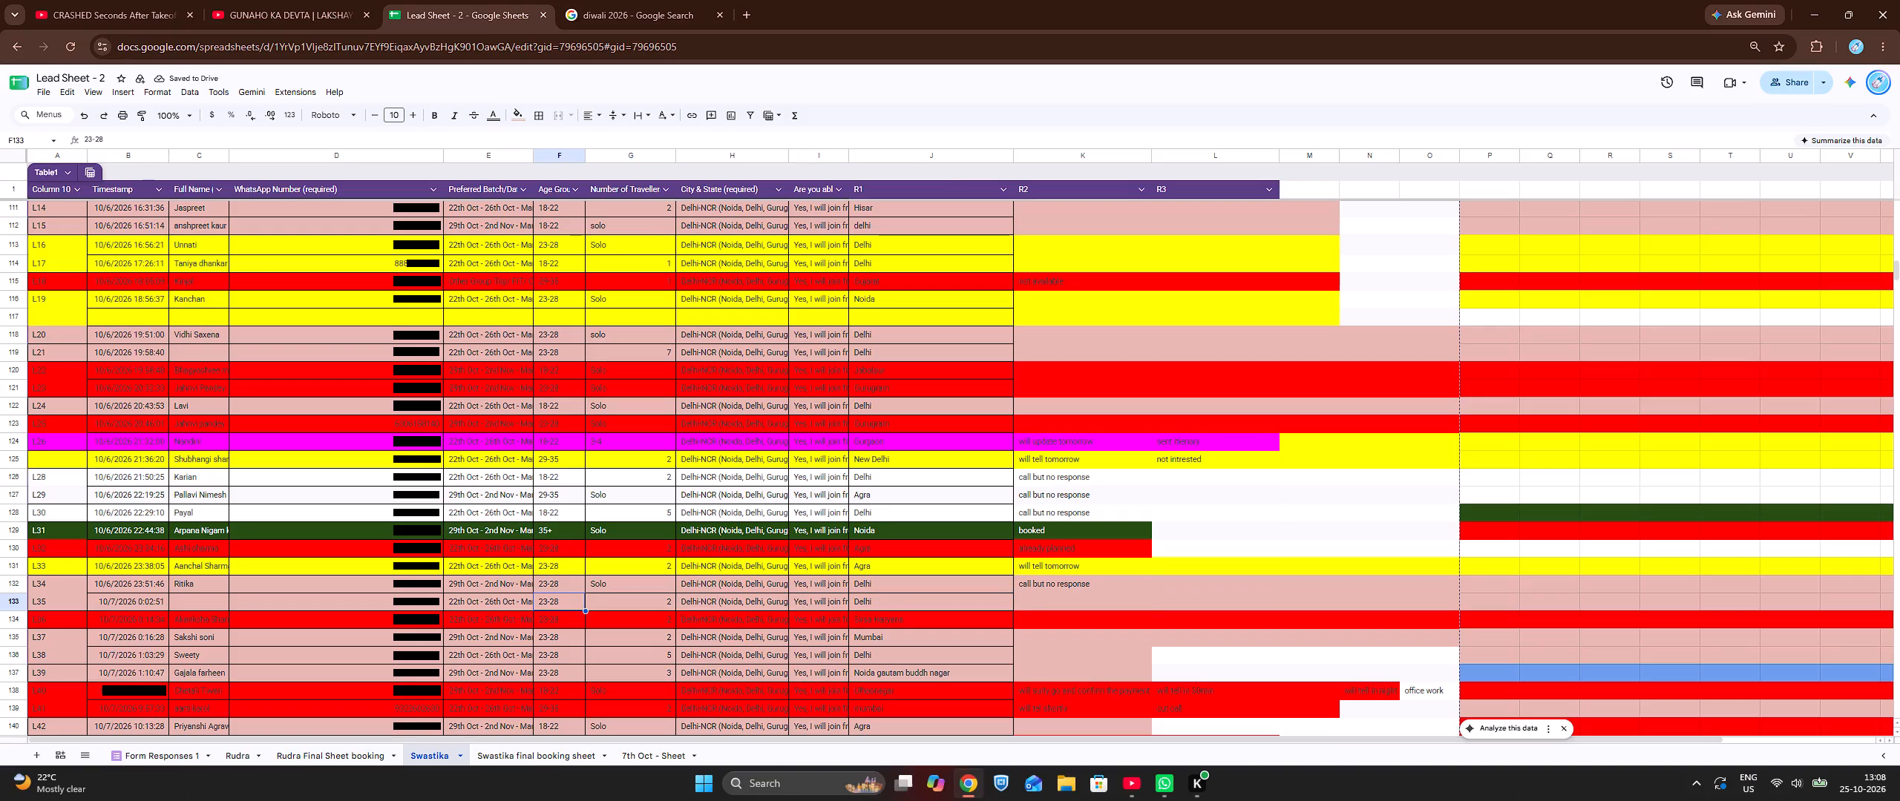
pyautogui.press('Left')
pyautogui.press('Left')
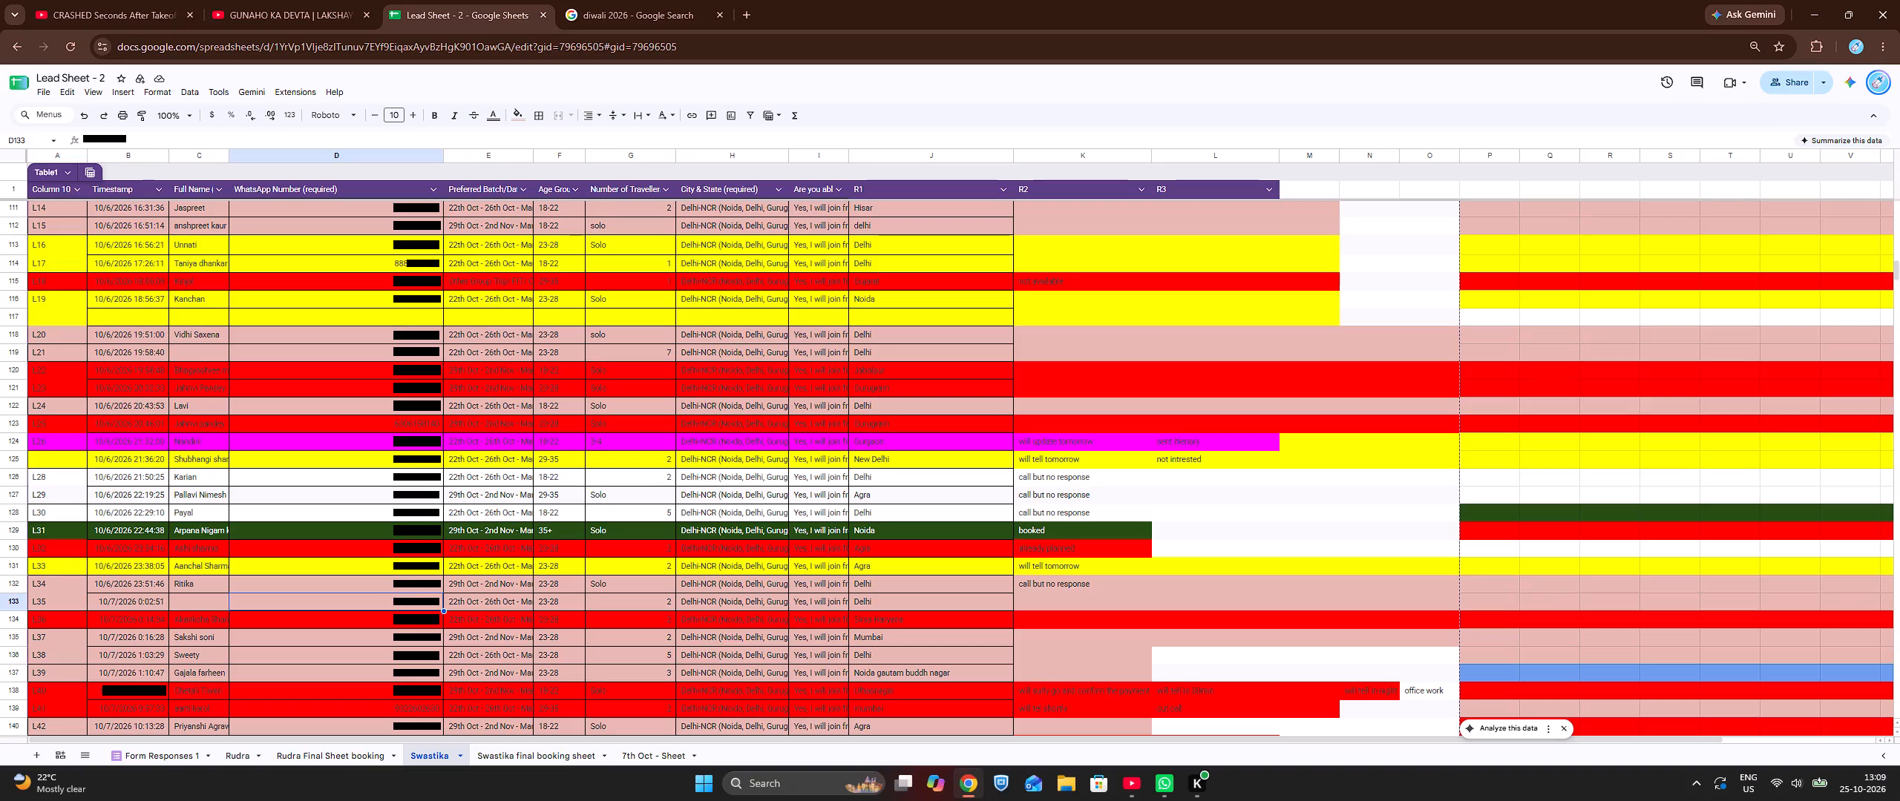
pyautogui.press('Right')
pyautogui.press('Right')
pyautogui.press('Right')
pyautogui.press('Right')
pyautogui.press('Right')
pyautogui.press('Right')
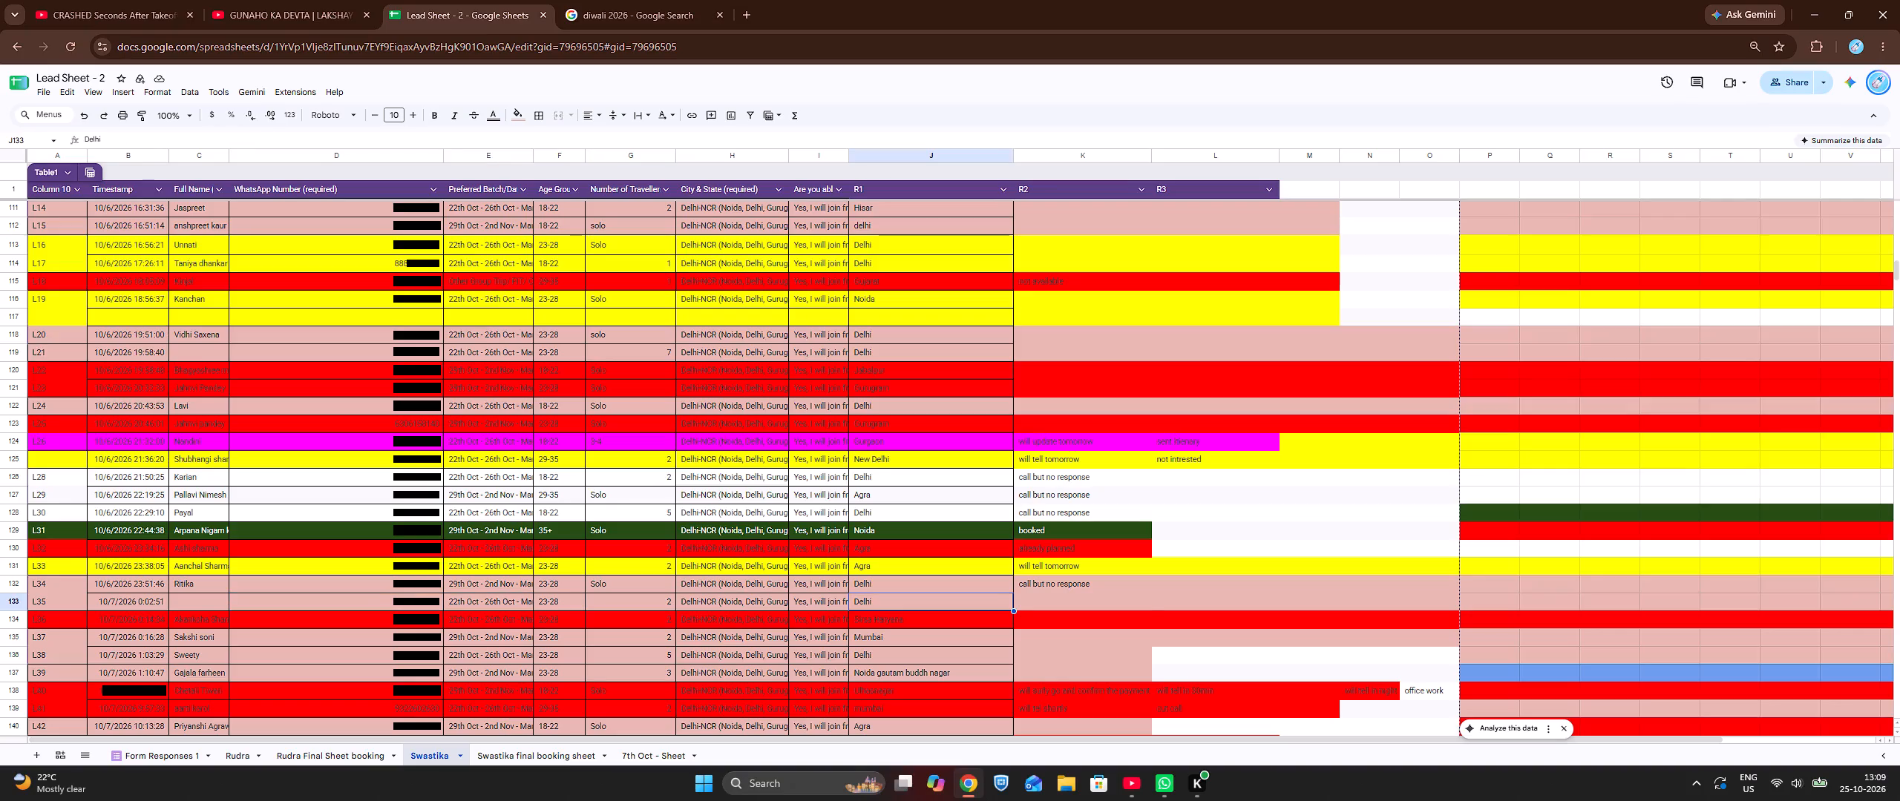
pyautogui.press('Right')
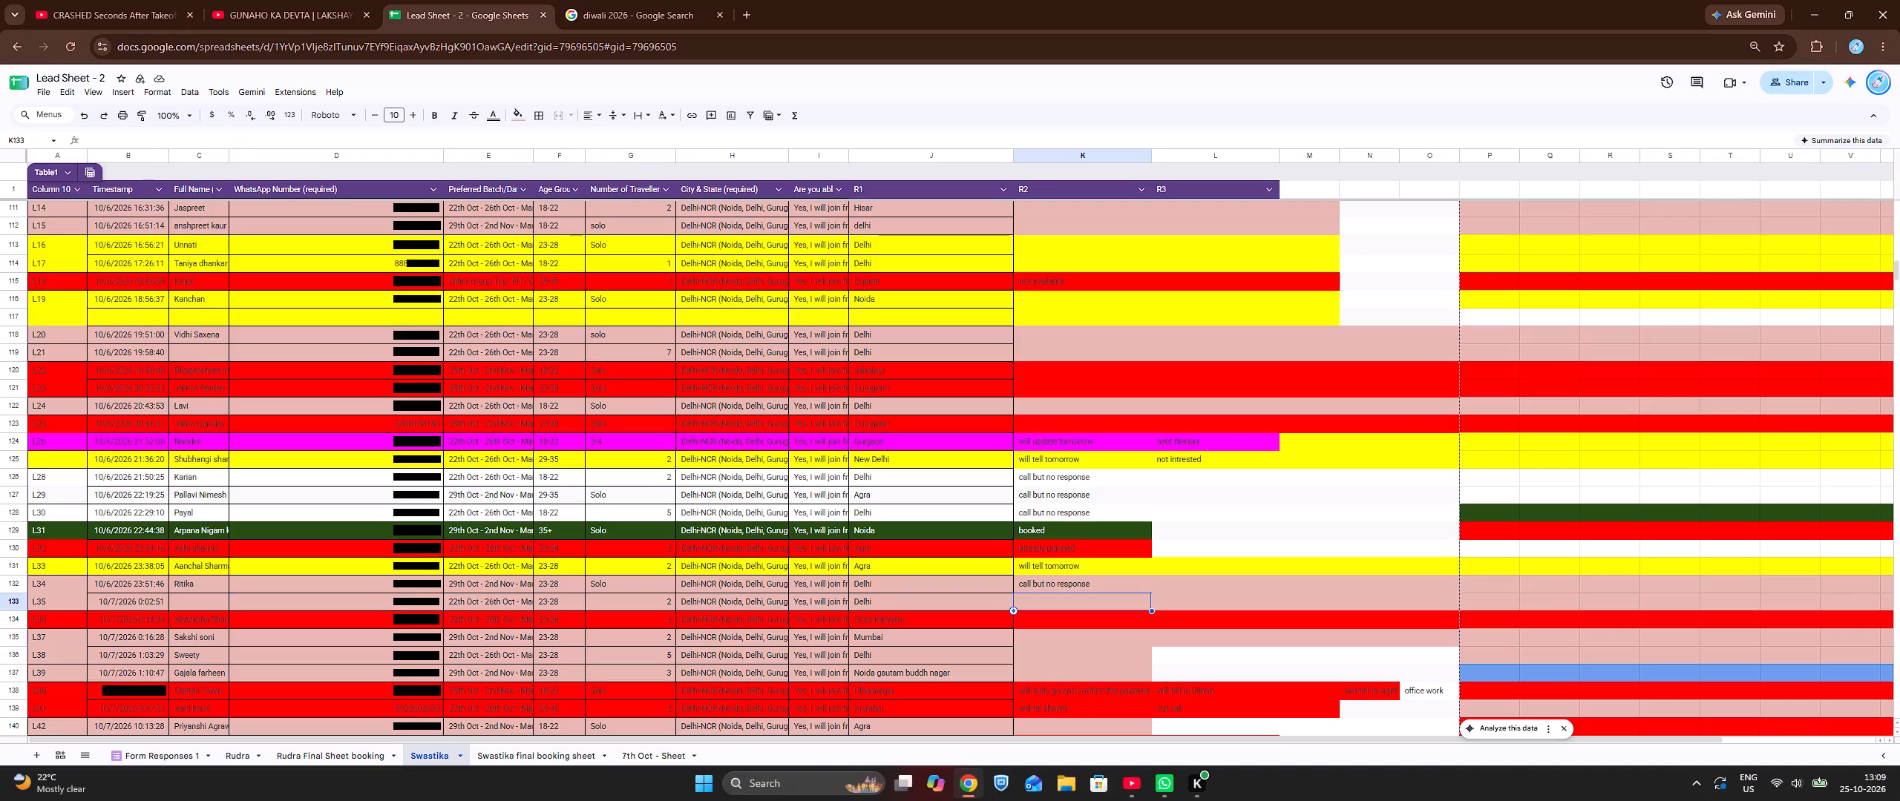
pyautogui.write('call')
pyautogui.press('space')
pyautogui.press('Right')
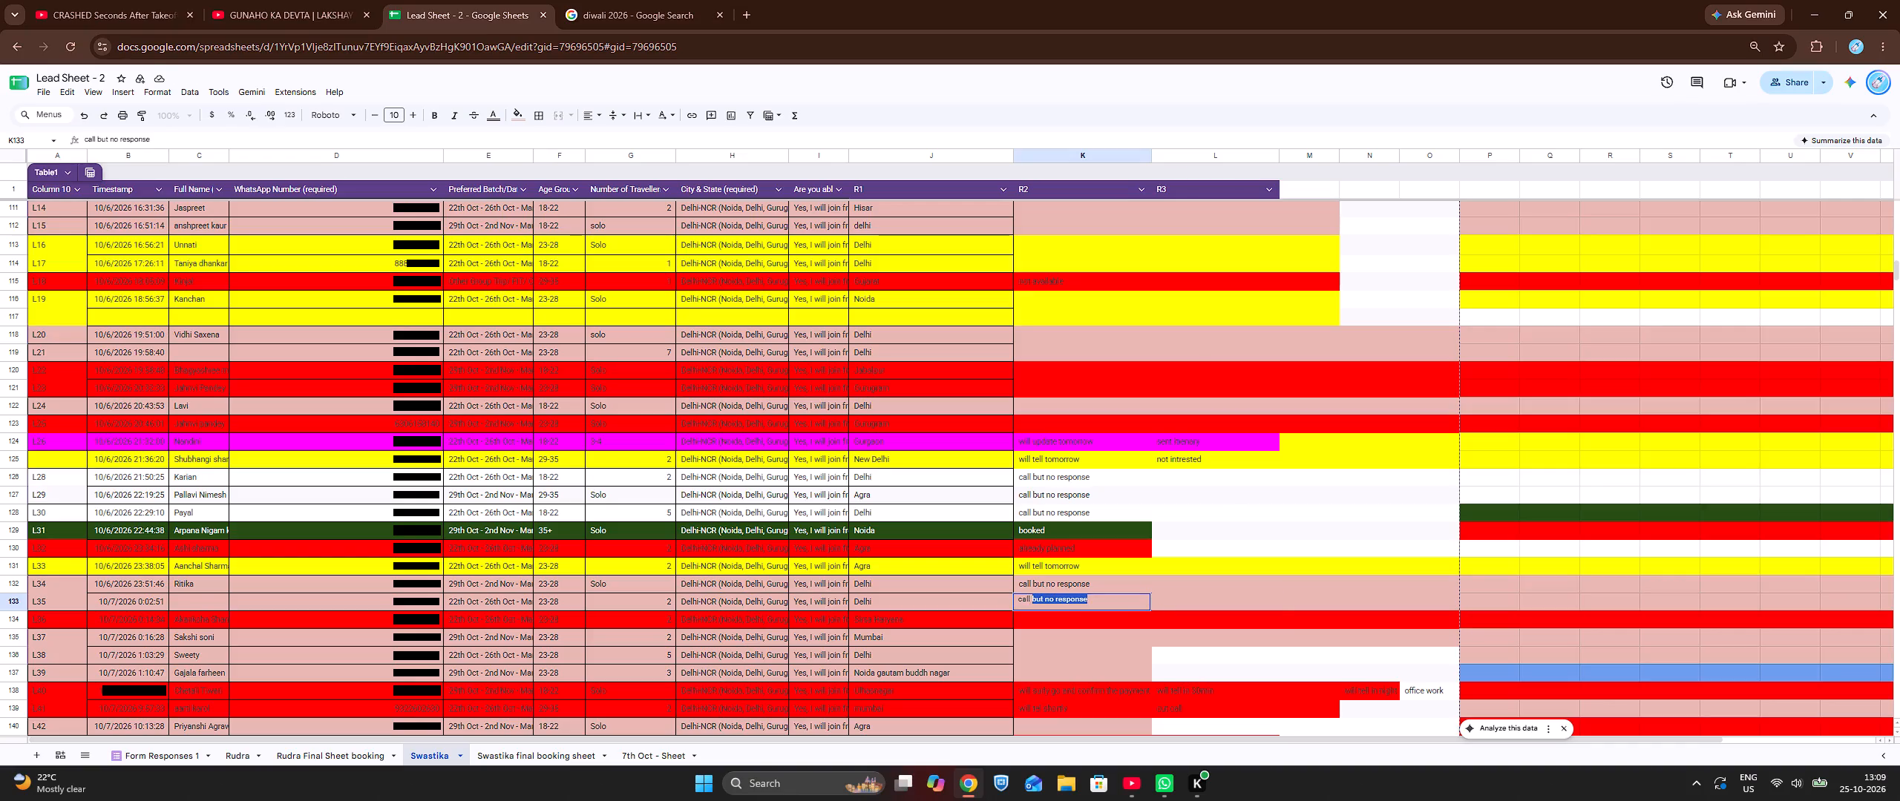
# Check the WhatsApp numbers of leads L37 and L38 in rows 135 and 136.
pyautogui.press('Down')
pyautogui.press('Left')
pyautogui.press('Down')
pyautogui.press('Left')
pyautogui.press('Left')
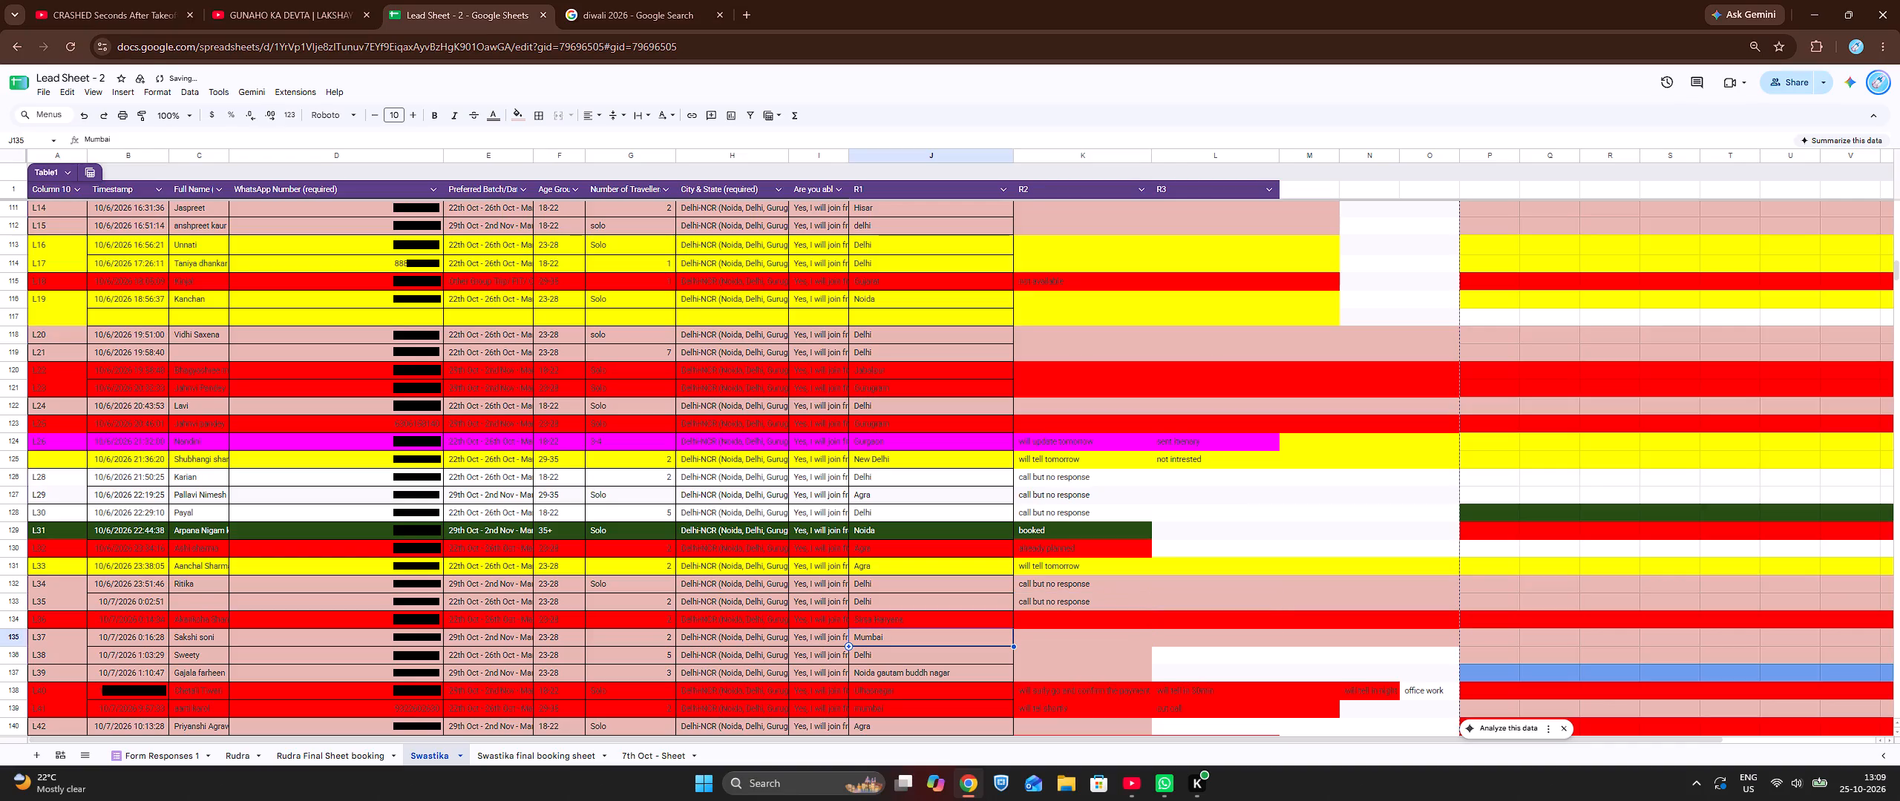
pyautogui.press('Left')
pyautogui.press('Left')
pyautogui.press('Left')
pyautogui.press('Left')
pyautogui.press('Left')
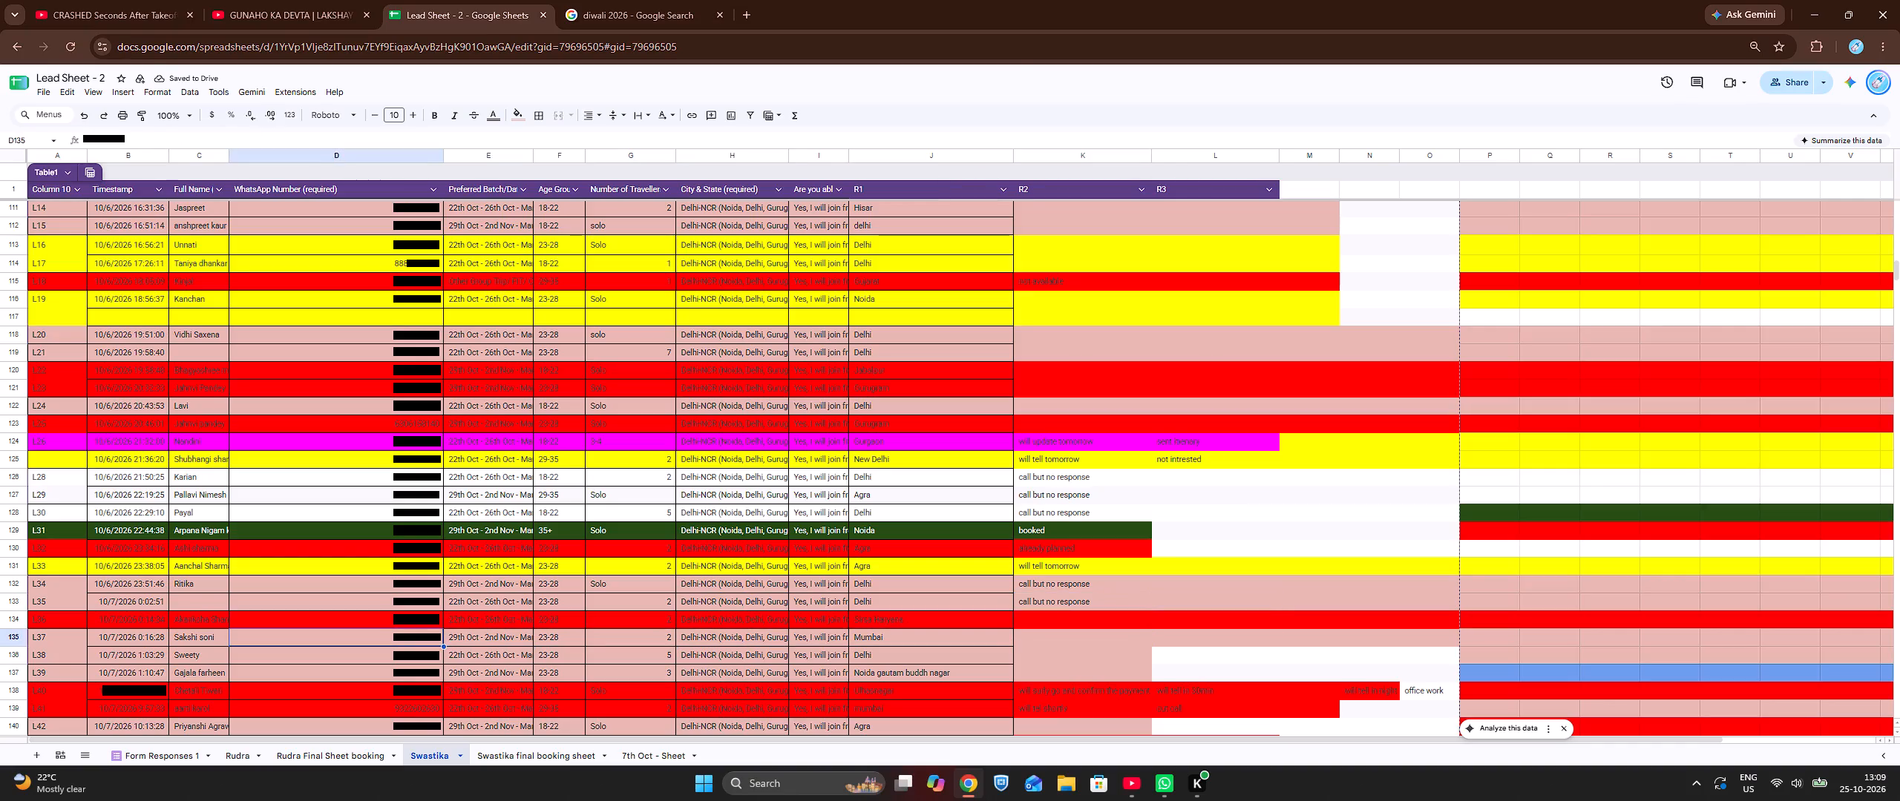
pyautogui.press('Left')
pyautogui.press('Down')
pyautogui.press('Right')
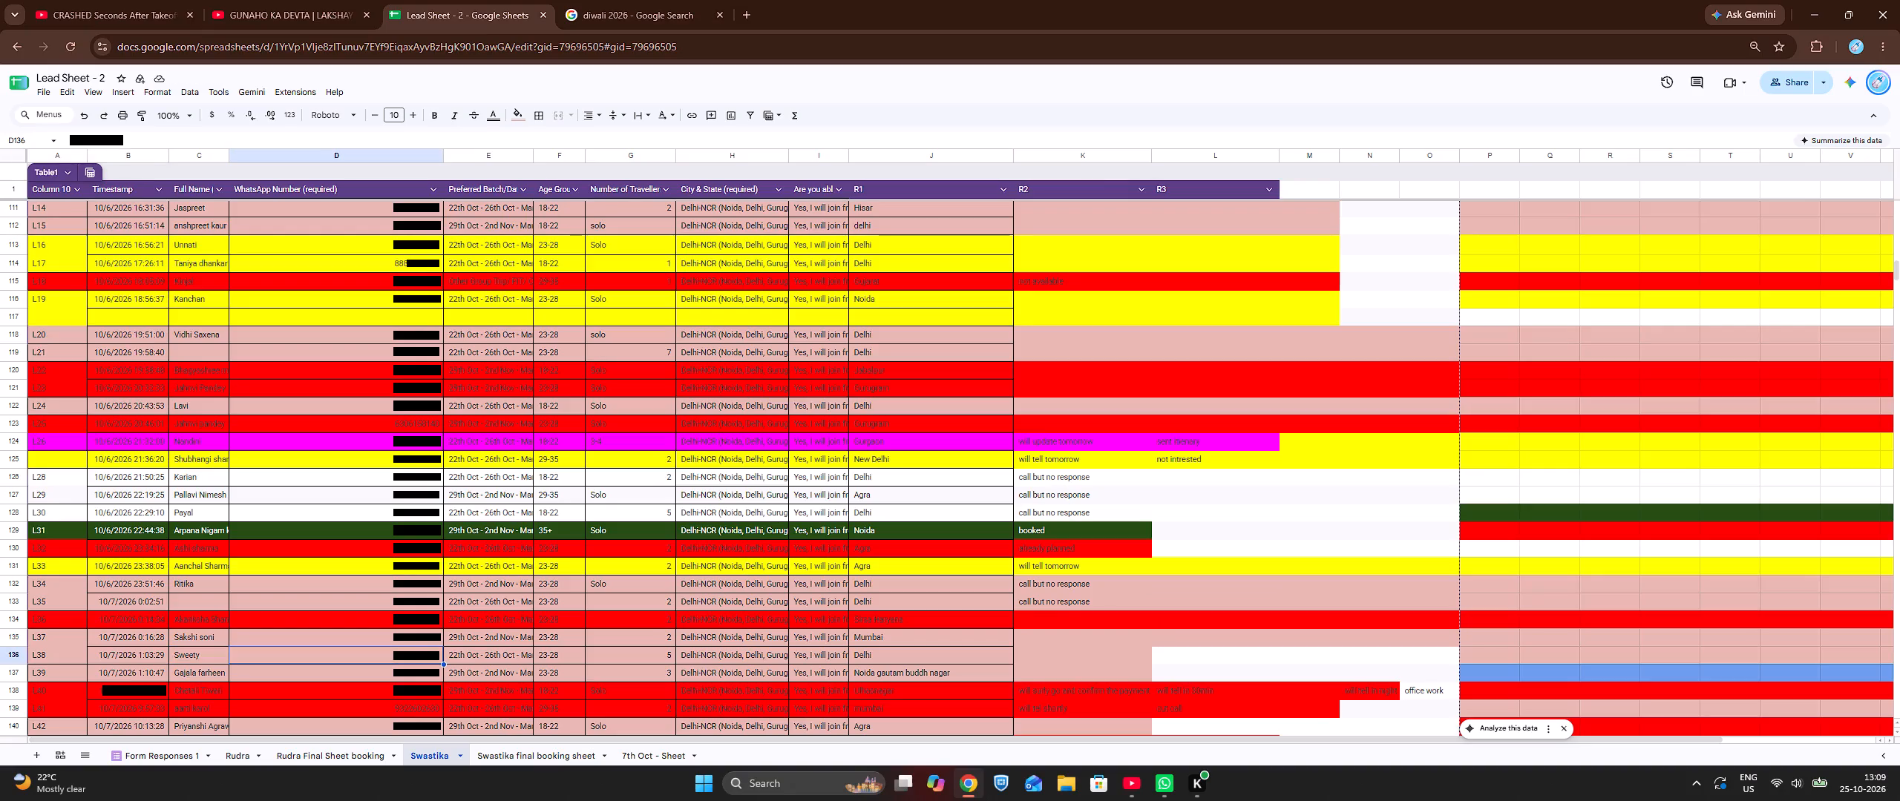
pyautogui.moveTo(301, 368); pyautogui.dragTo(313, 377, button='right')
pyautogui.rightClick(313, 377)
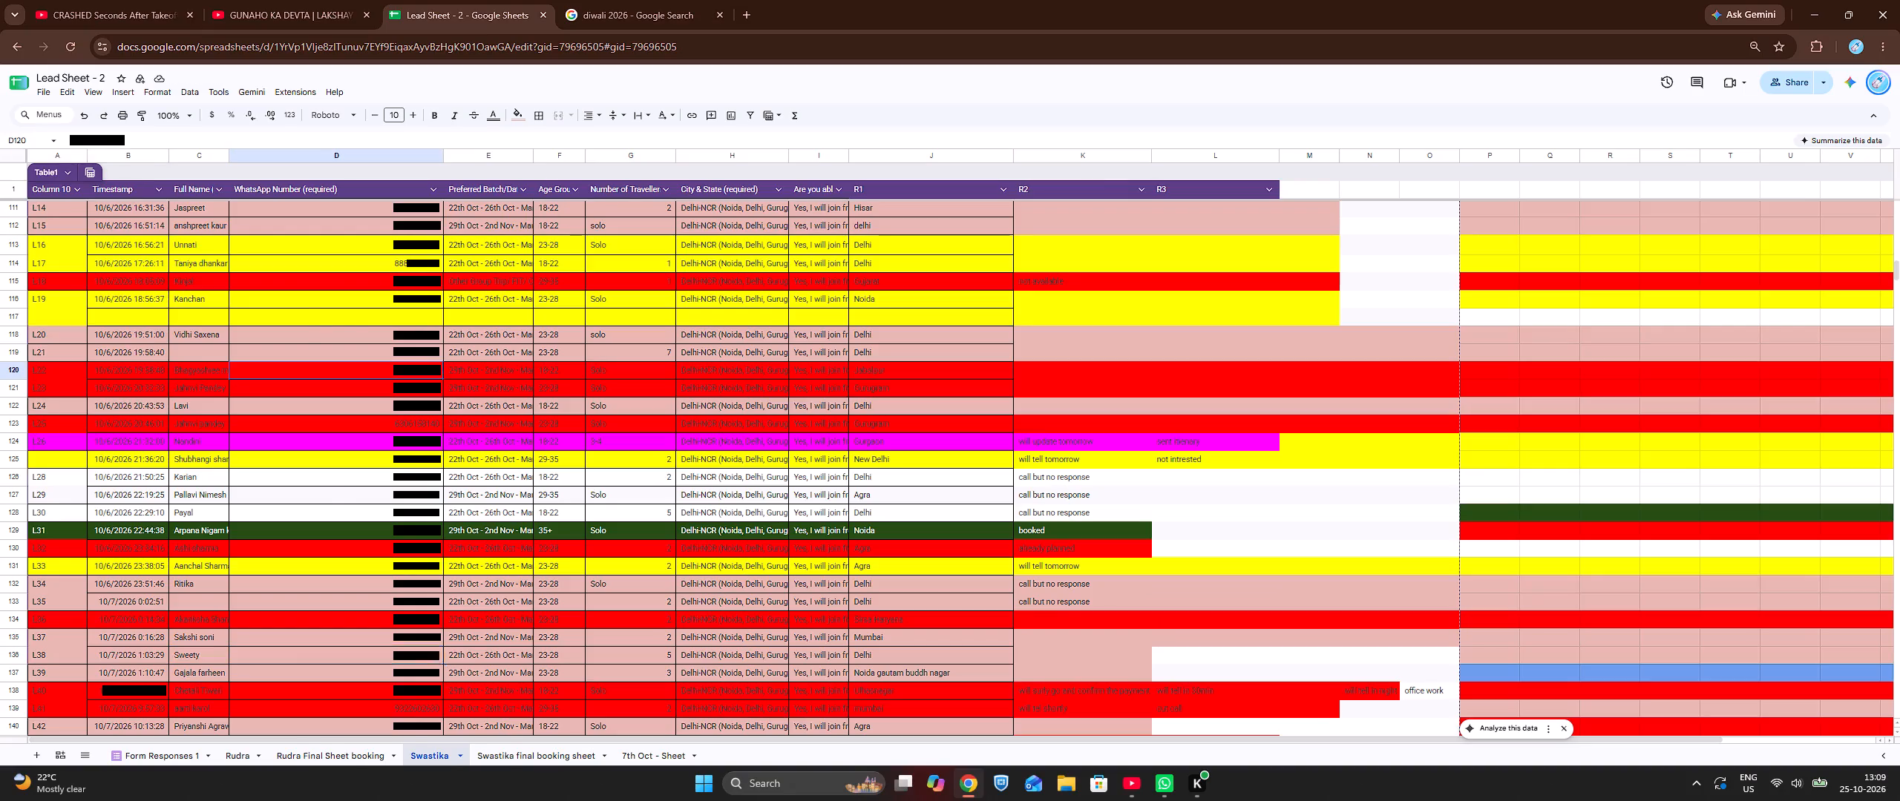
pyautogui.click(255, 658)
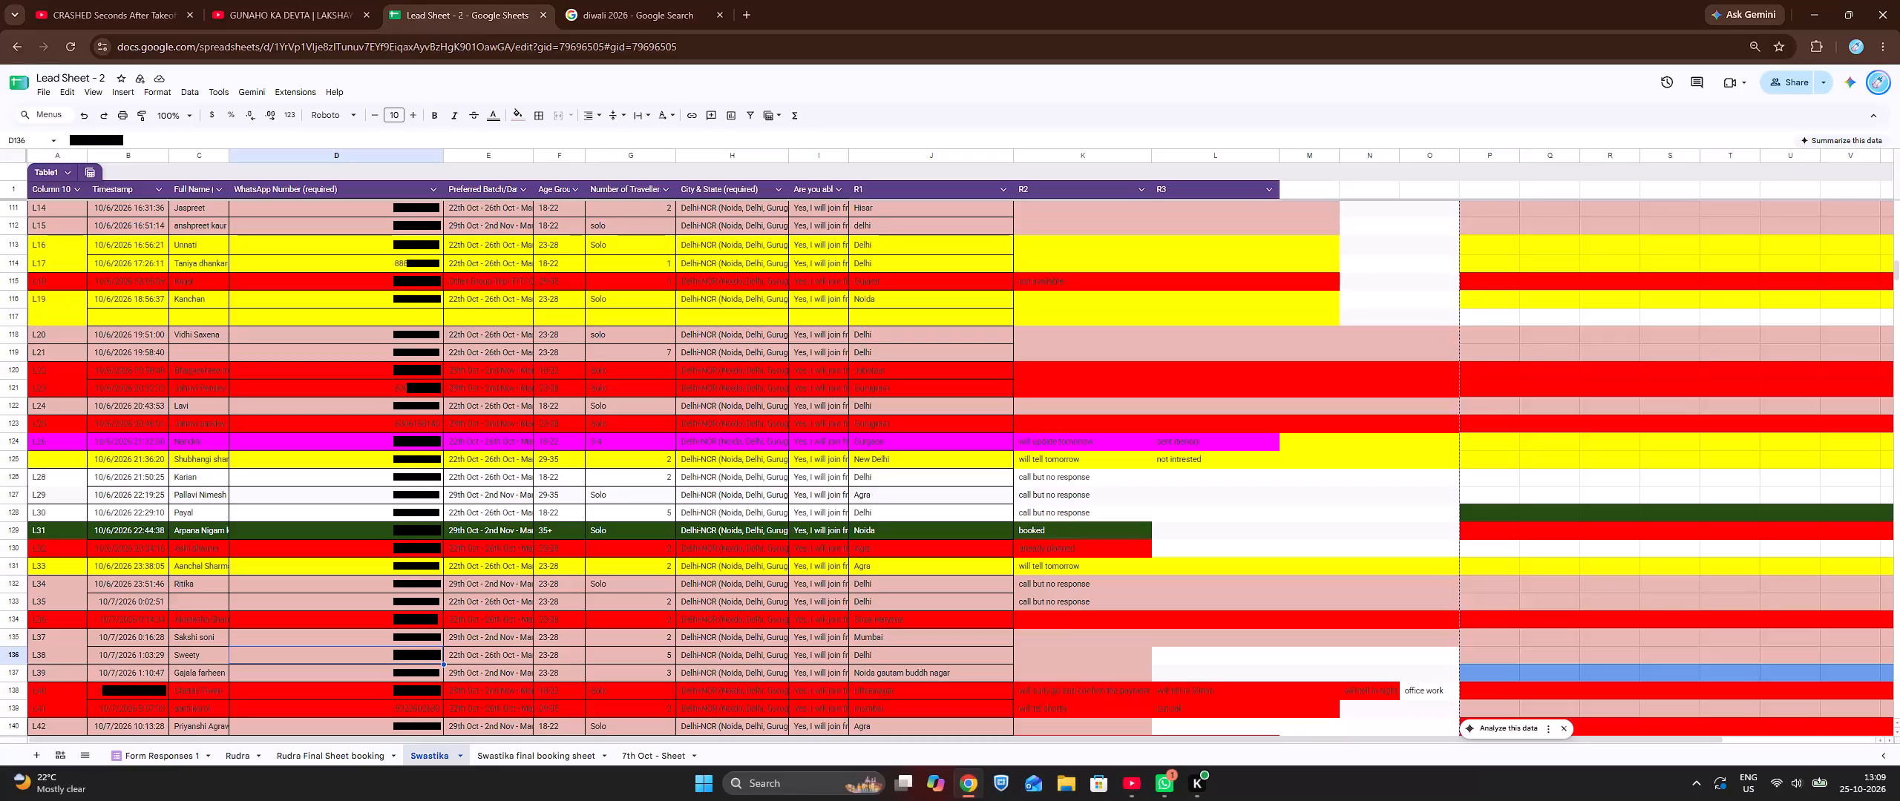
# Review lead L38's details across row 136, from the name through the R3 column.
pyautogui.press('Right')
pyautogui.press('Right')
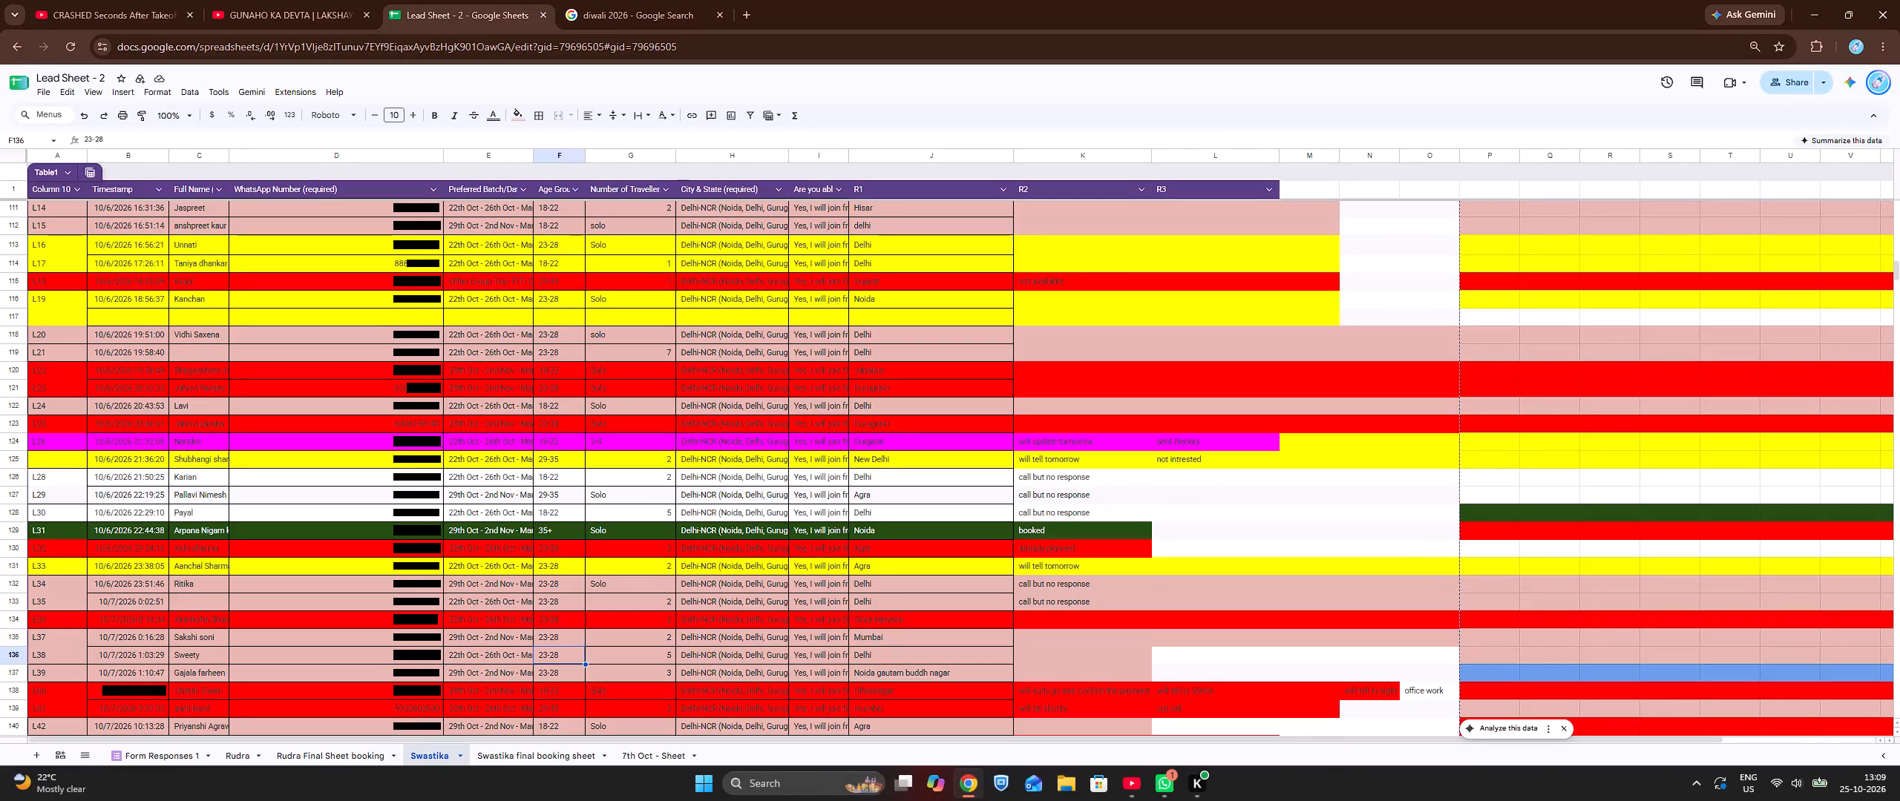
pyautogui.press('Right')
pyautogui.press('Right')
pyautogui.press('Right')
pyautogui.press('Right')
pyautogui.press('Right')
pyautogui.press('Right')
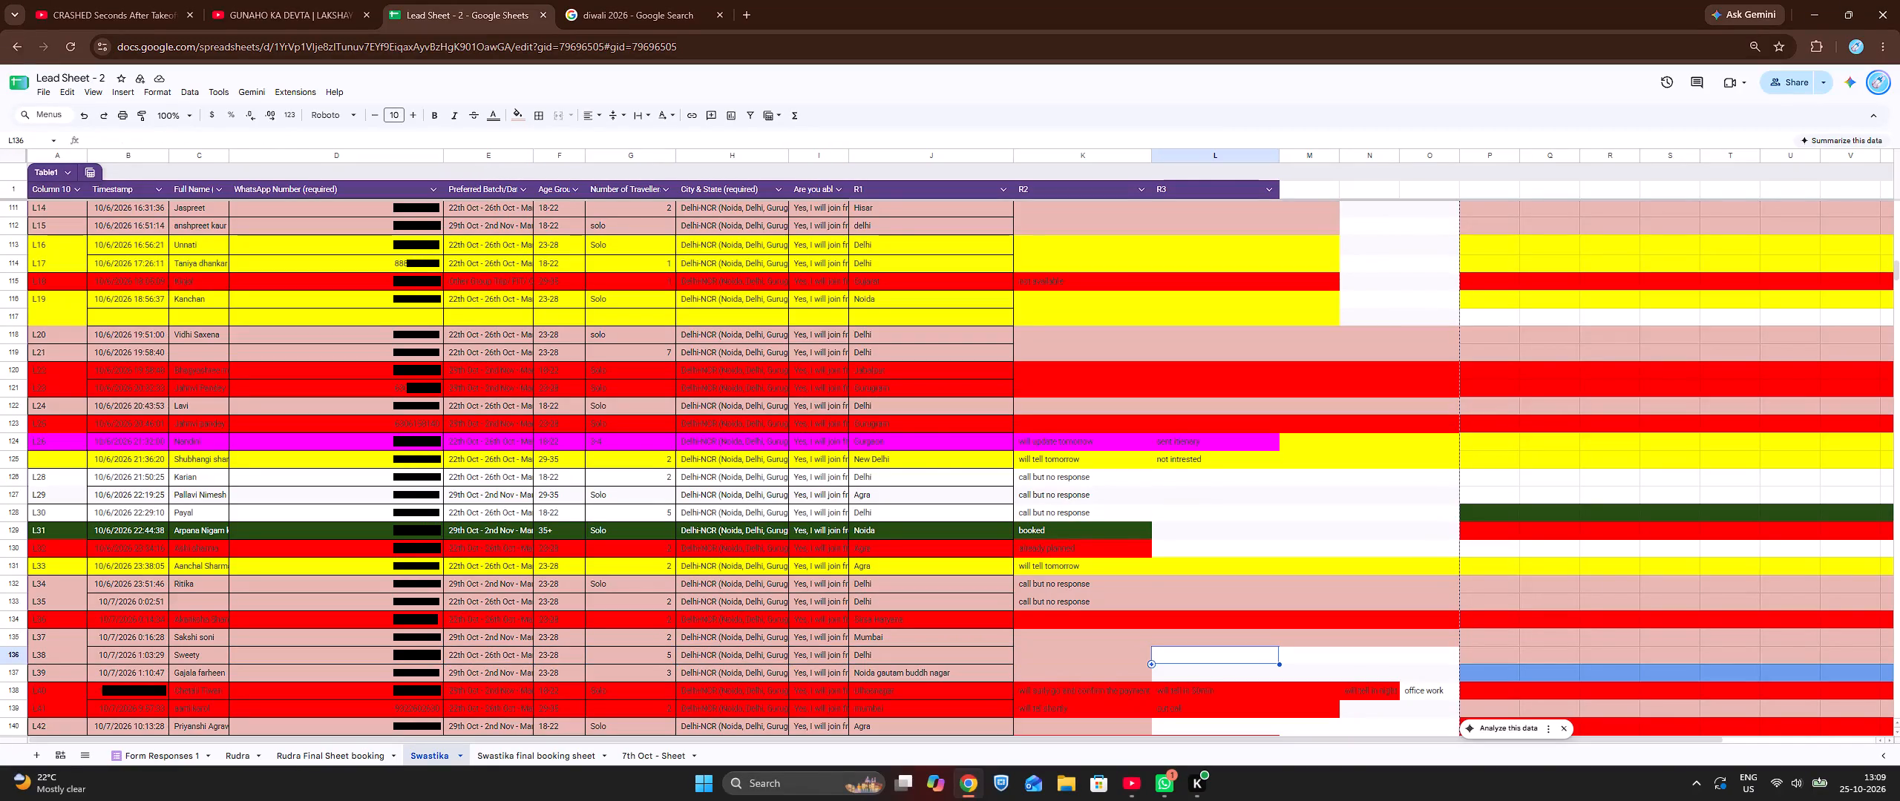
pyautogui.press('Left')
pyautogui.press('Left')
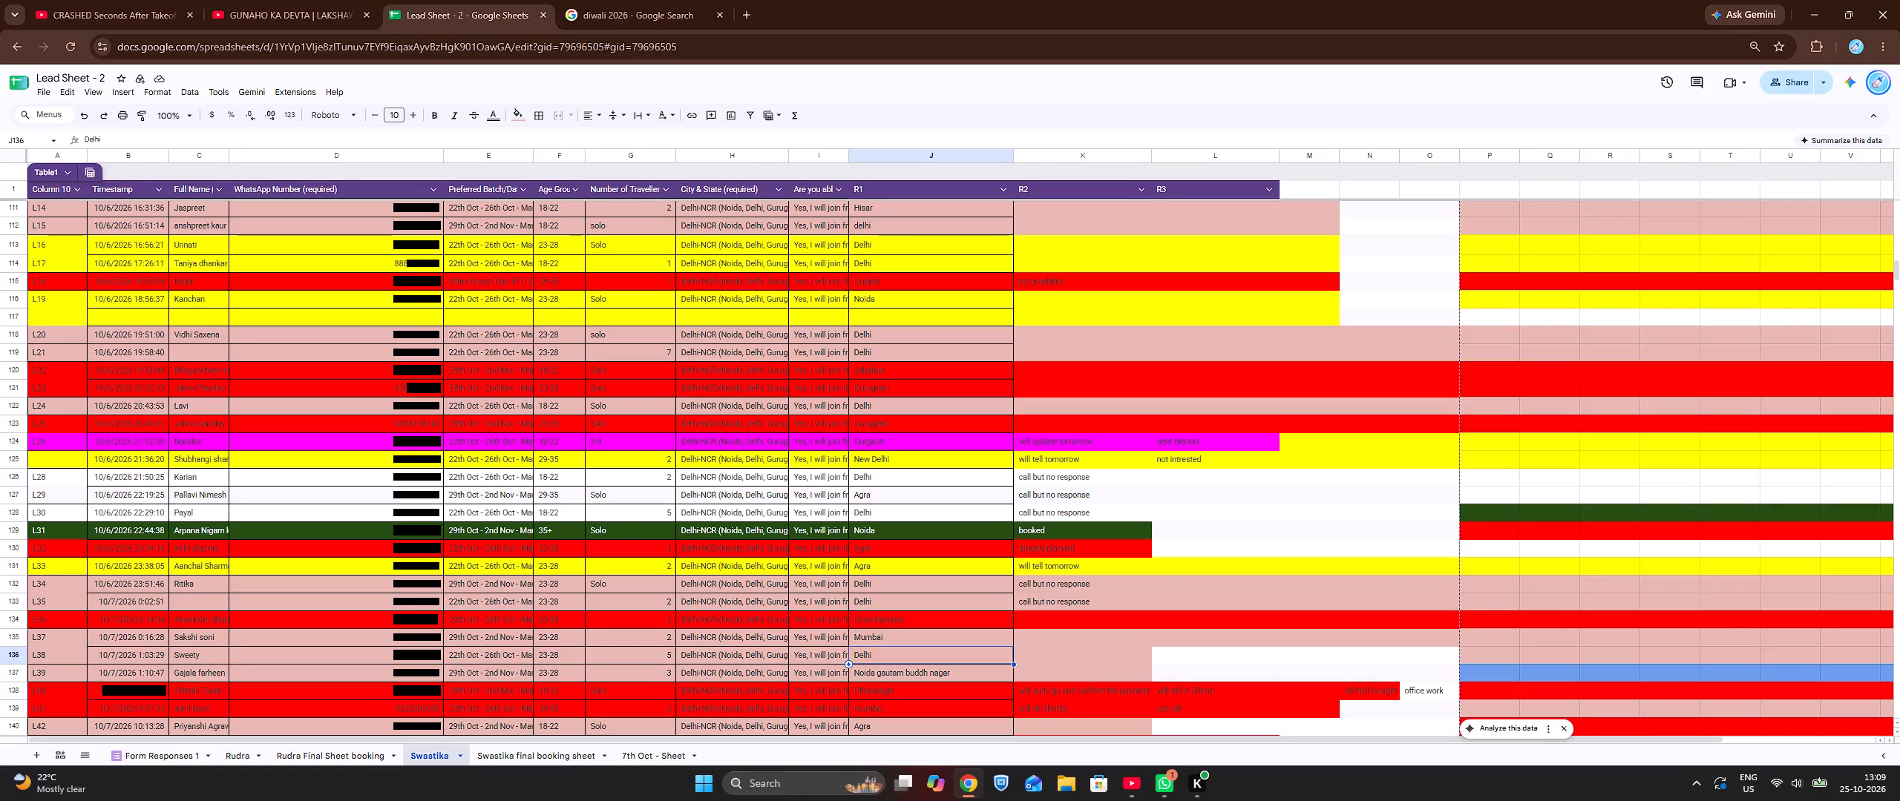
pyautogui.press('Right')
pyautogui.press('Right')
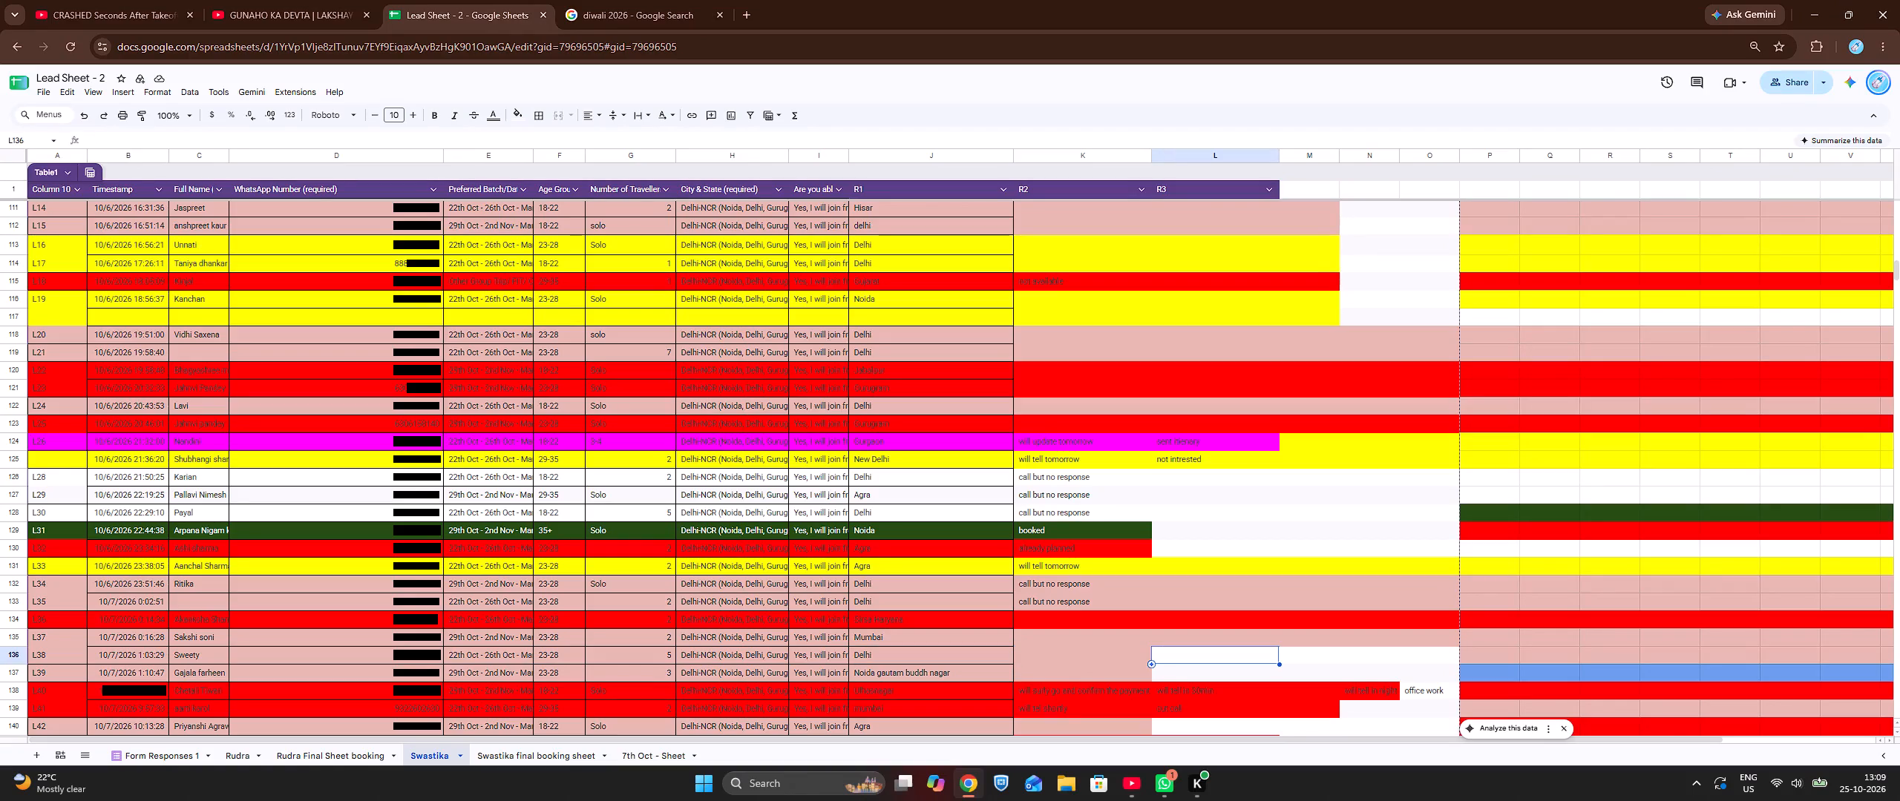
pyautogui.press('Left')
pyautogui.press('Left')
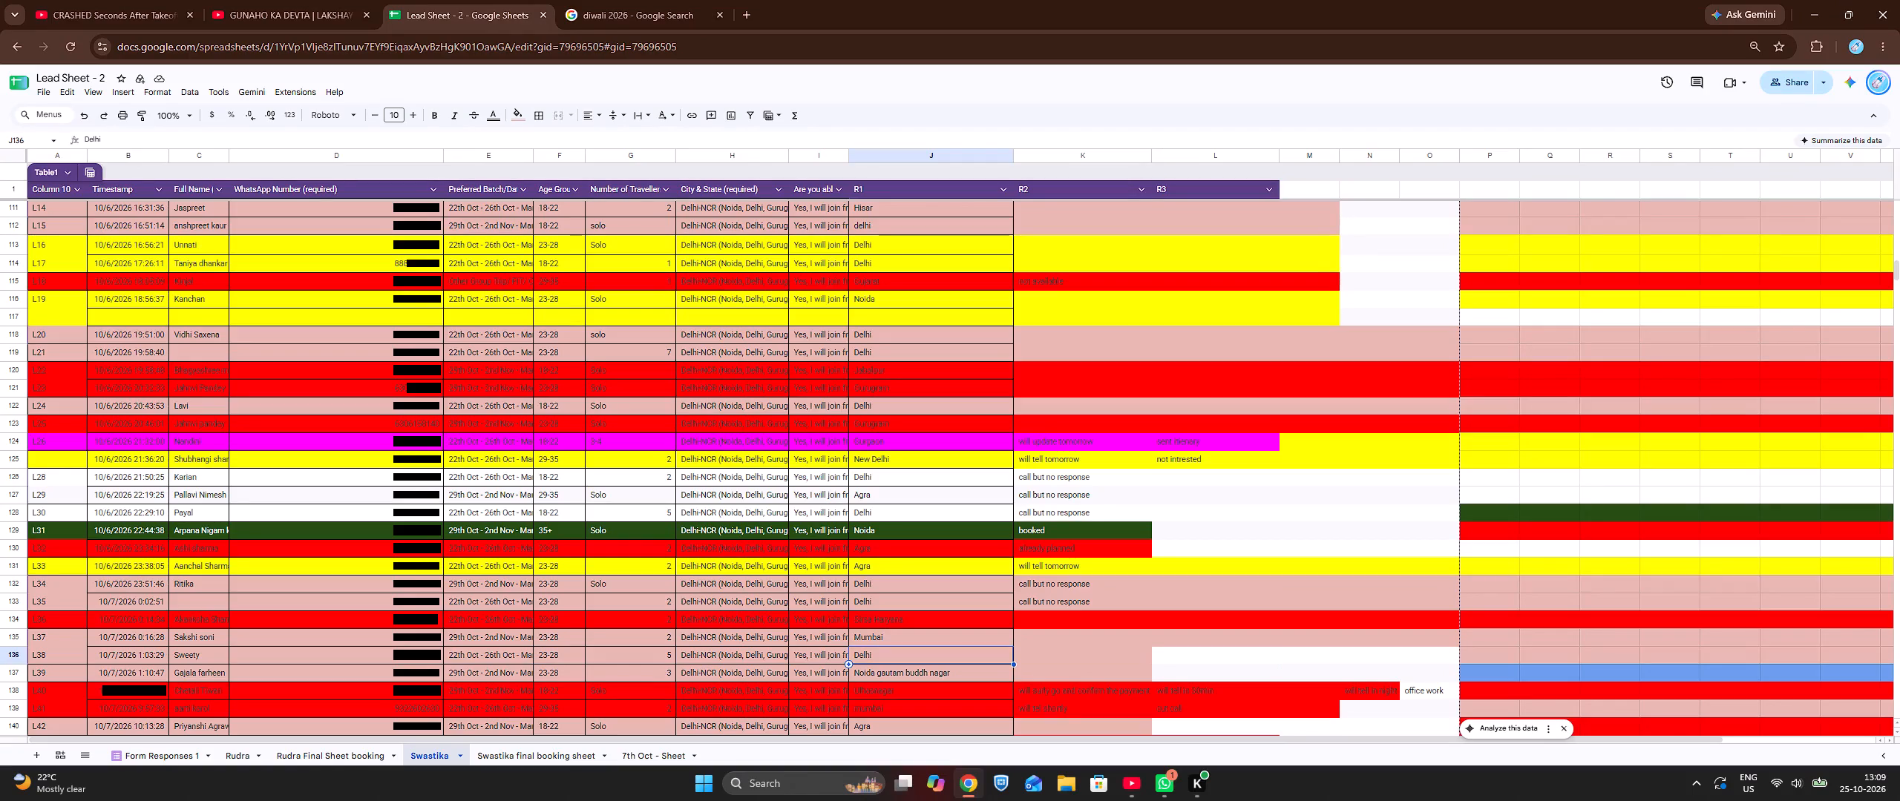
pyautogui.press('Left')
pyautogui.press('Left')
pyautogui.press('Left')
pyautogui.press('Left')
pyautogui.press('Left')
pyautogui.press('Left')
pyautogui.press('Left')
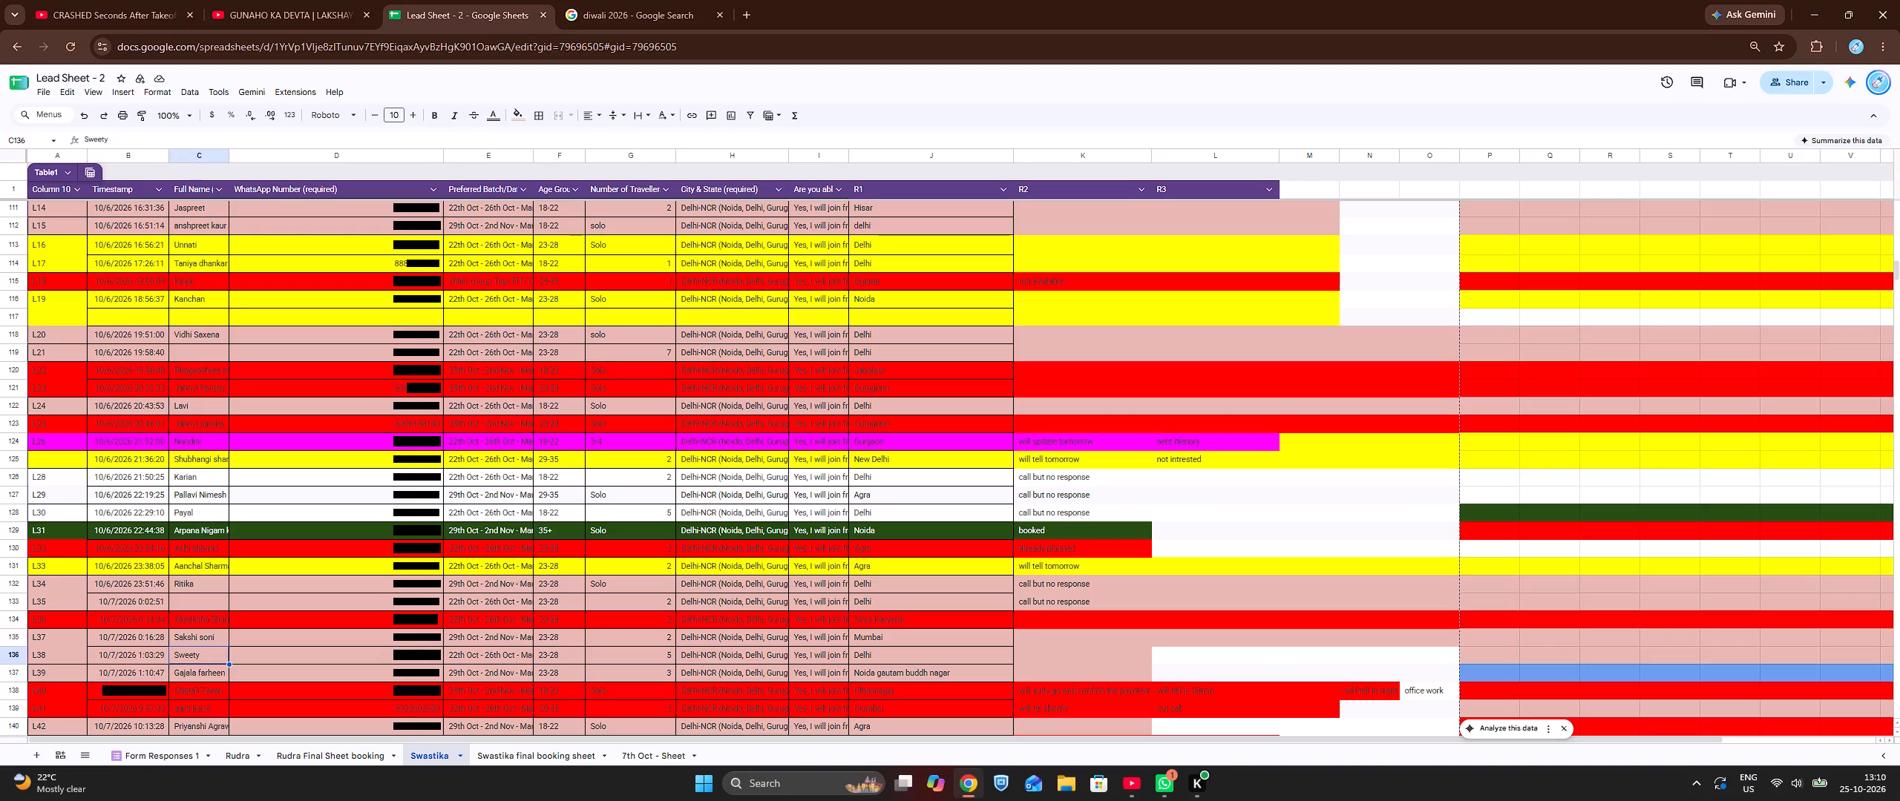
# Enter the remark "plan cancel" in the R2 column for lead L38 in row 136.
pyautogui.press('Right')
pyautogui.press('Right')
pyautogui.press('Right')
pyautogui.press('Right')
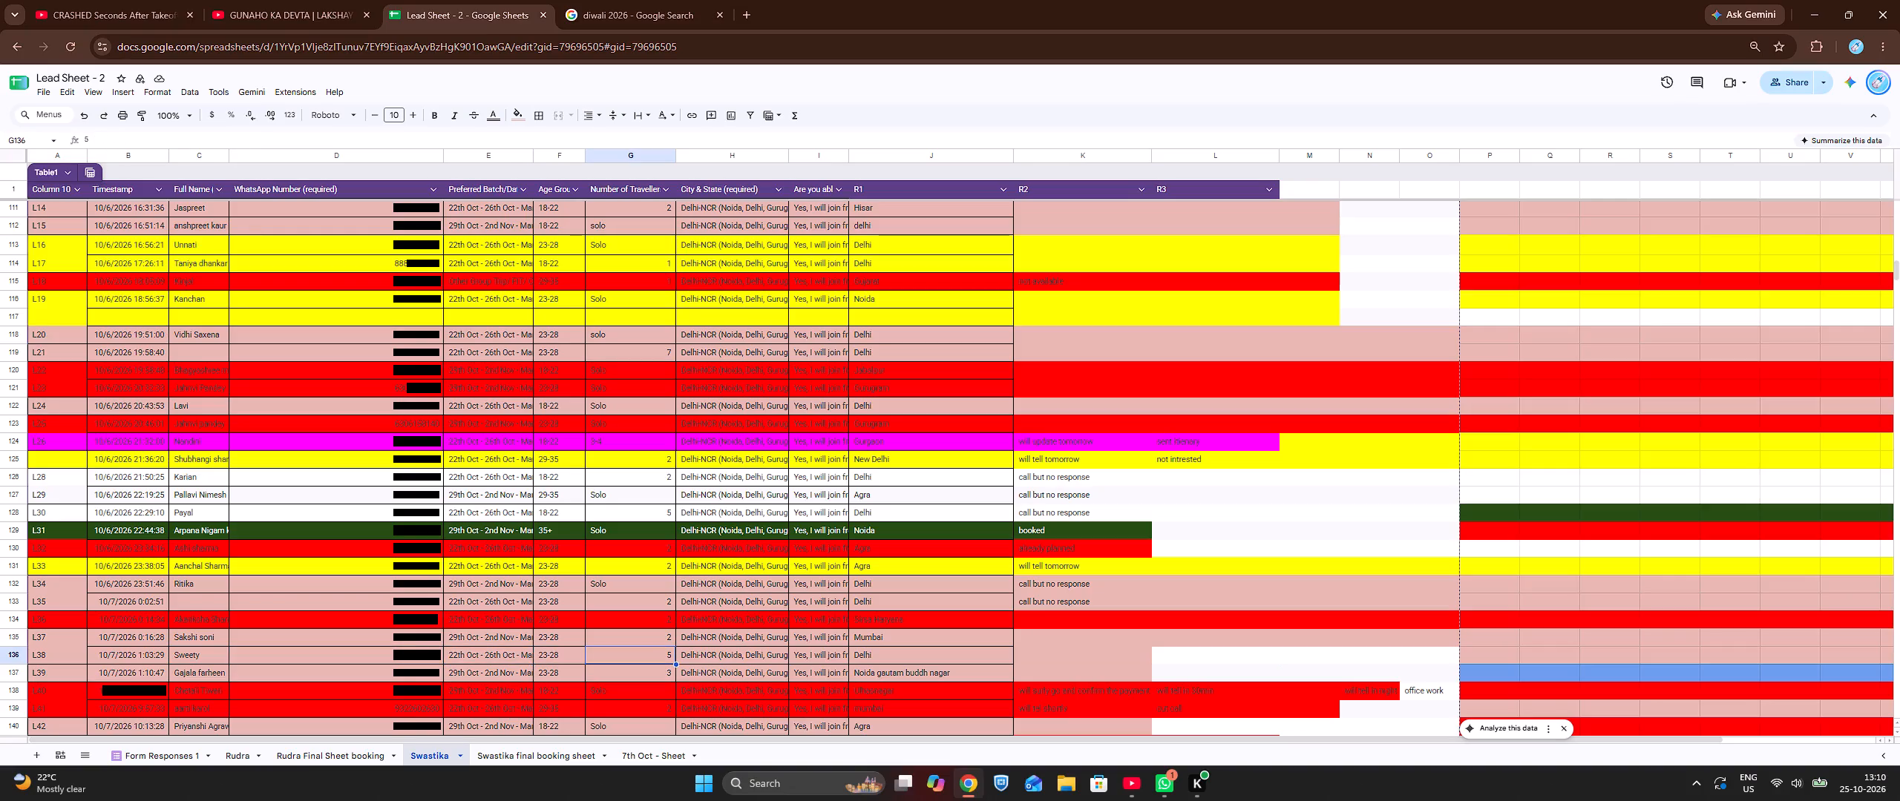
pyautogui.press('Right')
pyautogui.press('Right')
pyautogui.press('Right')
pyautogui.press('Right')
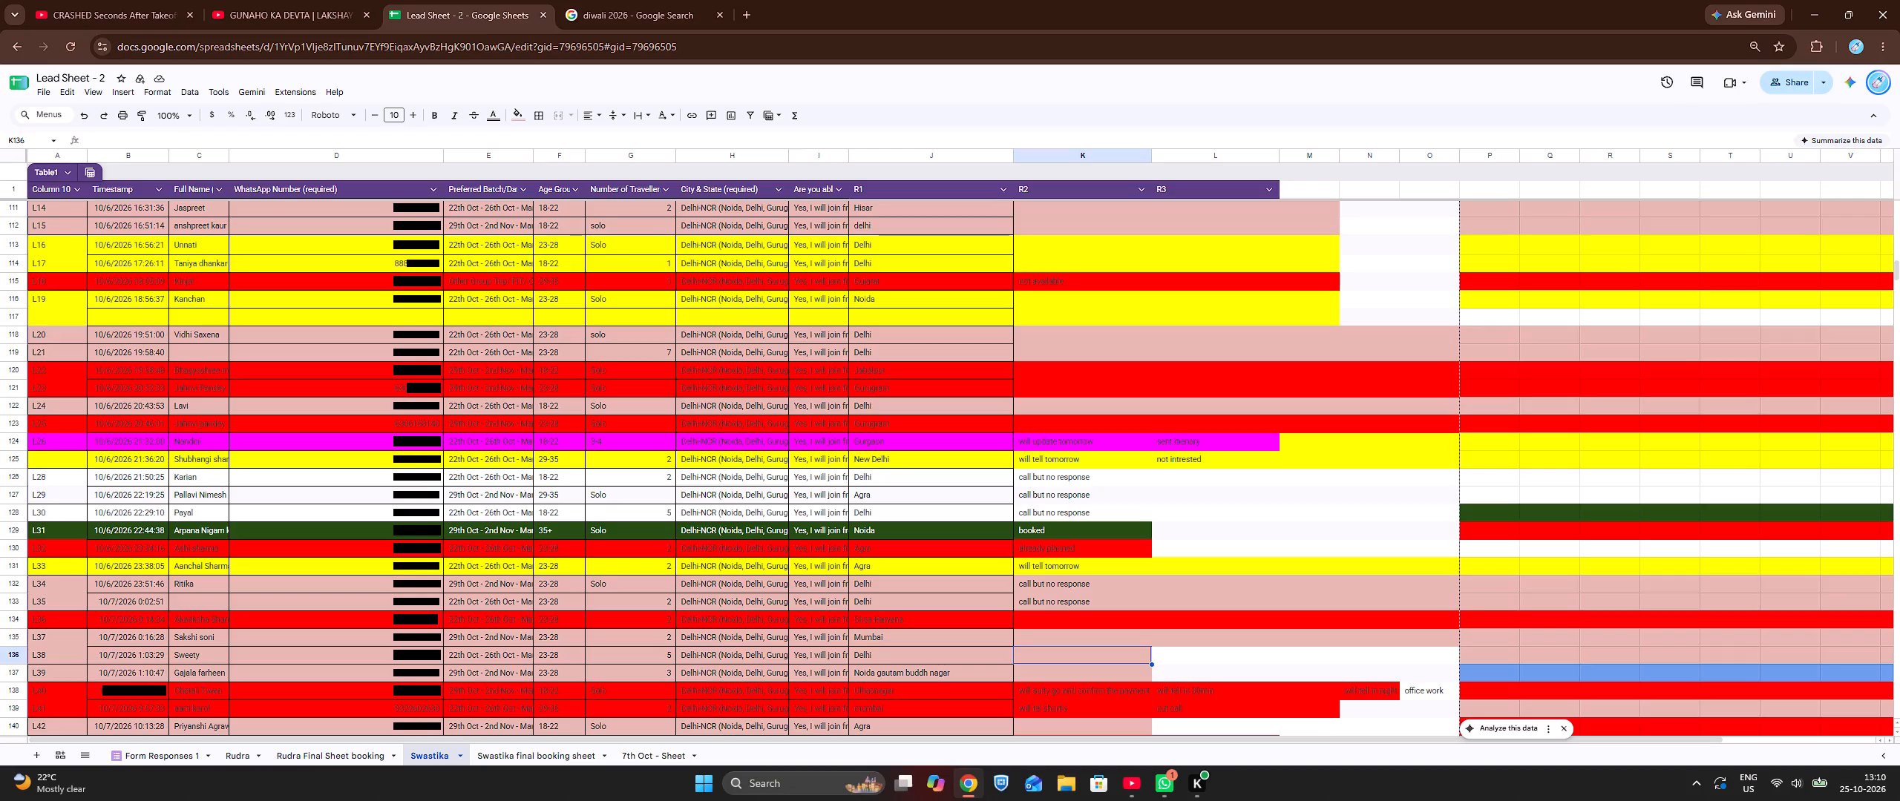
pyautogui.write('plan cancel')
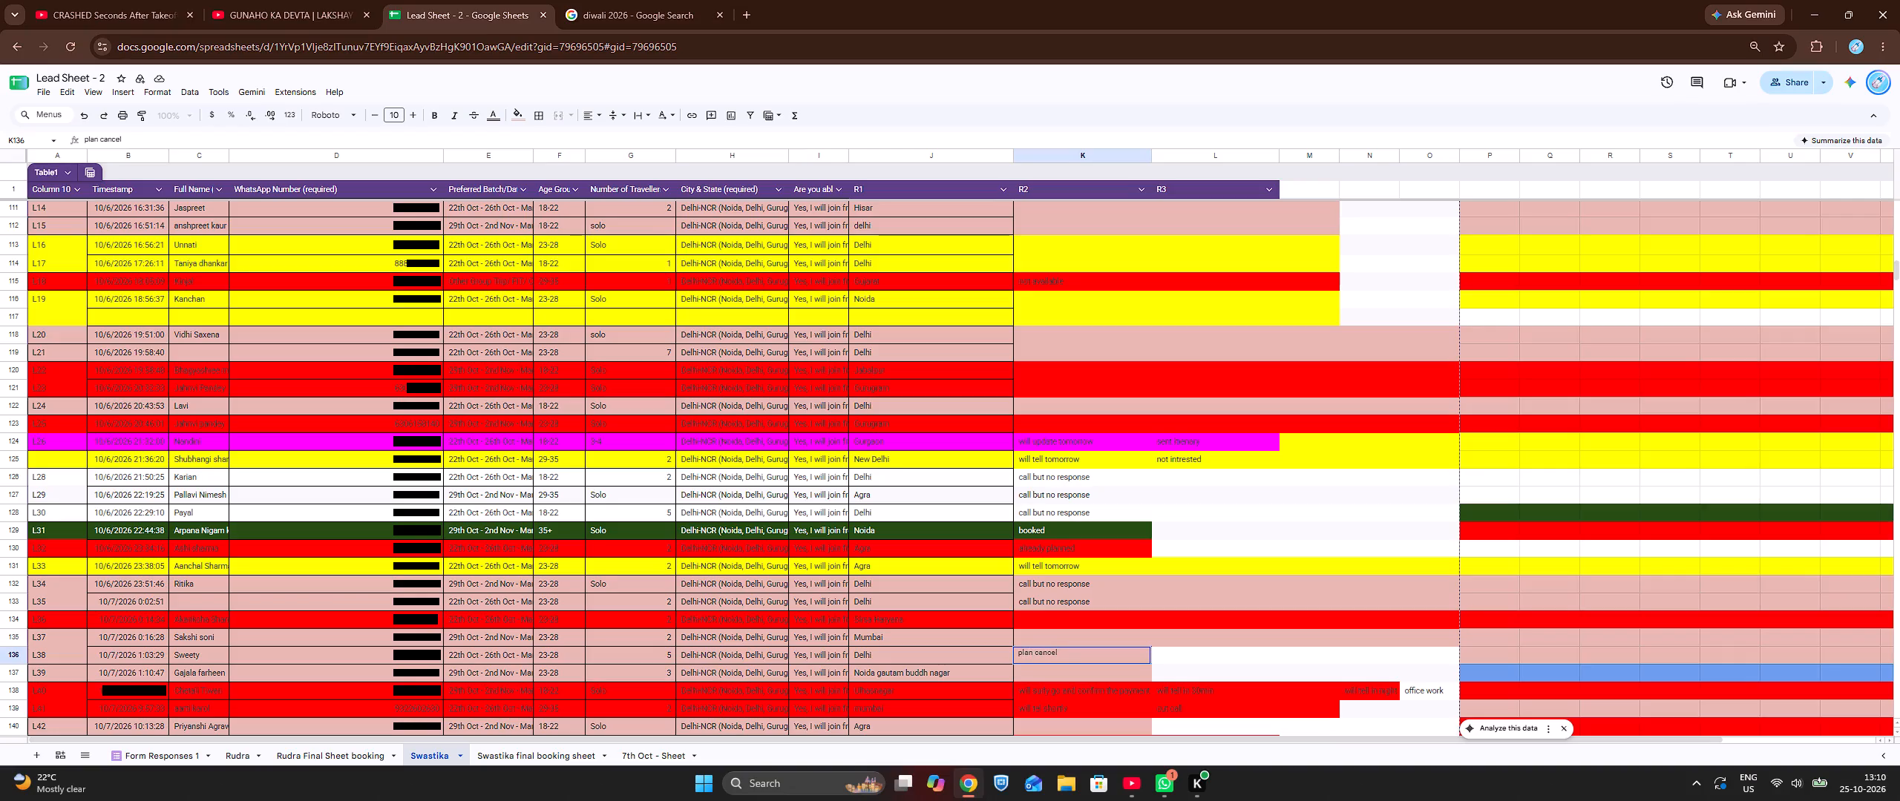
# Fill lead L38's row 136 with red from the Timestamp column through the R2 column.
pyautogui.keyDown('shift'); pyautogui.doubleClick(134, 658); pyautogui.keyUp('shift')
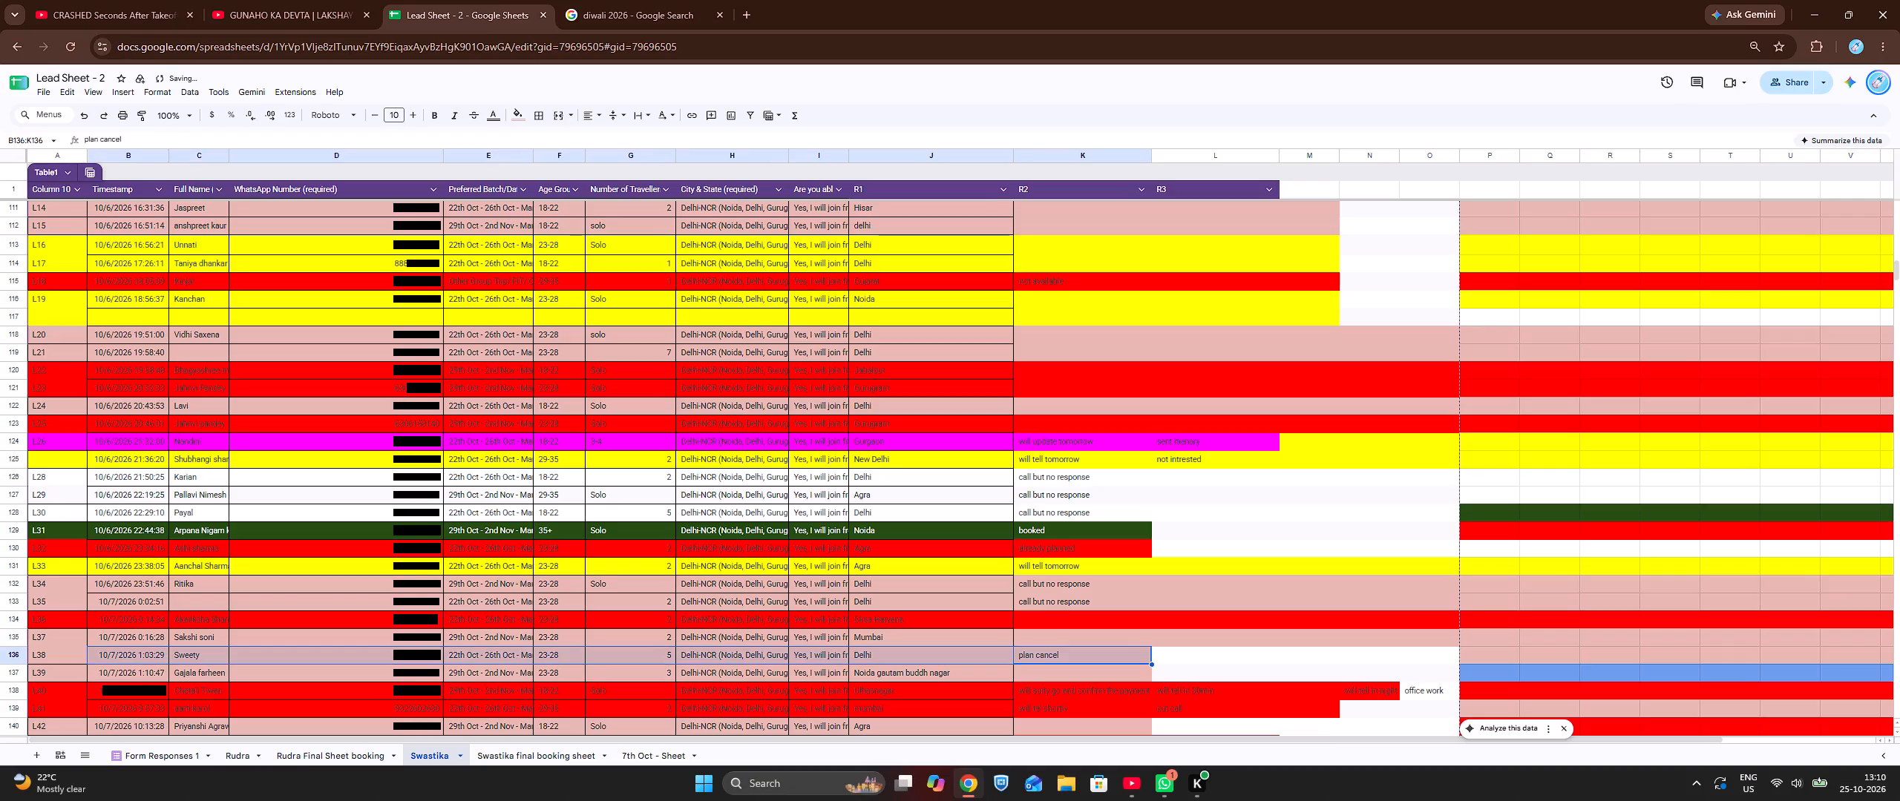
pyautogui.click(526, 112)
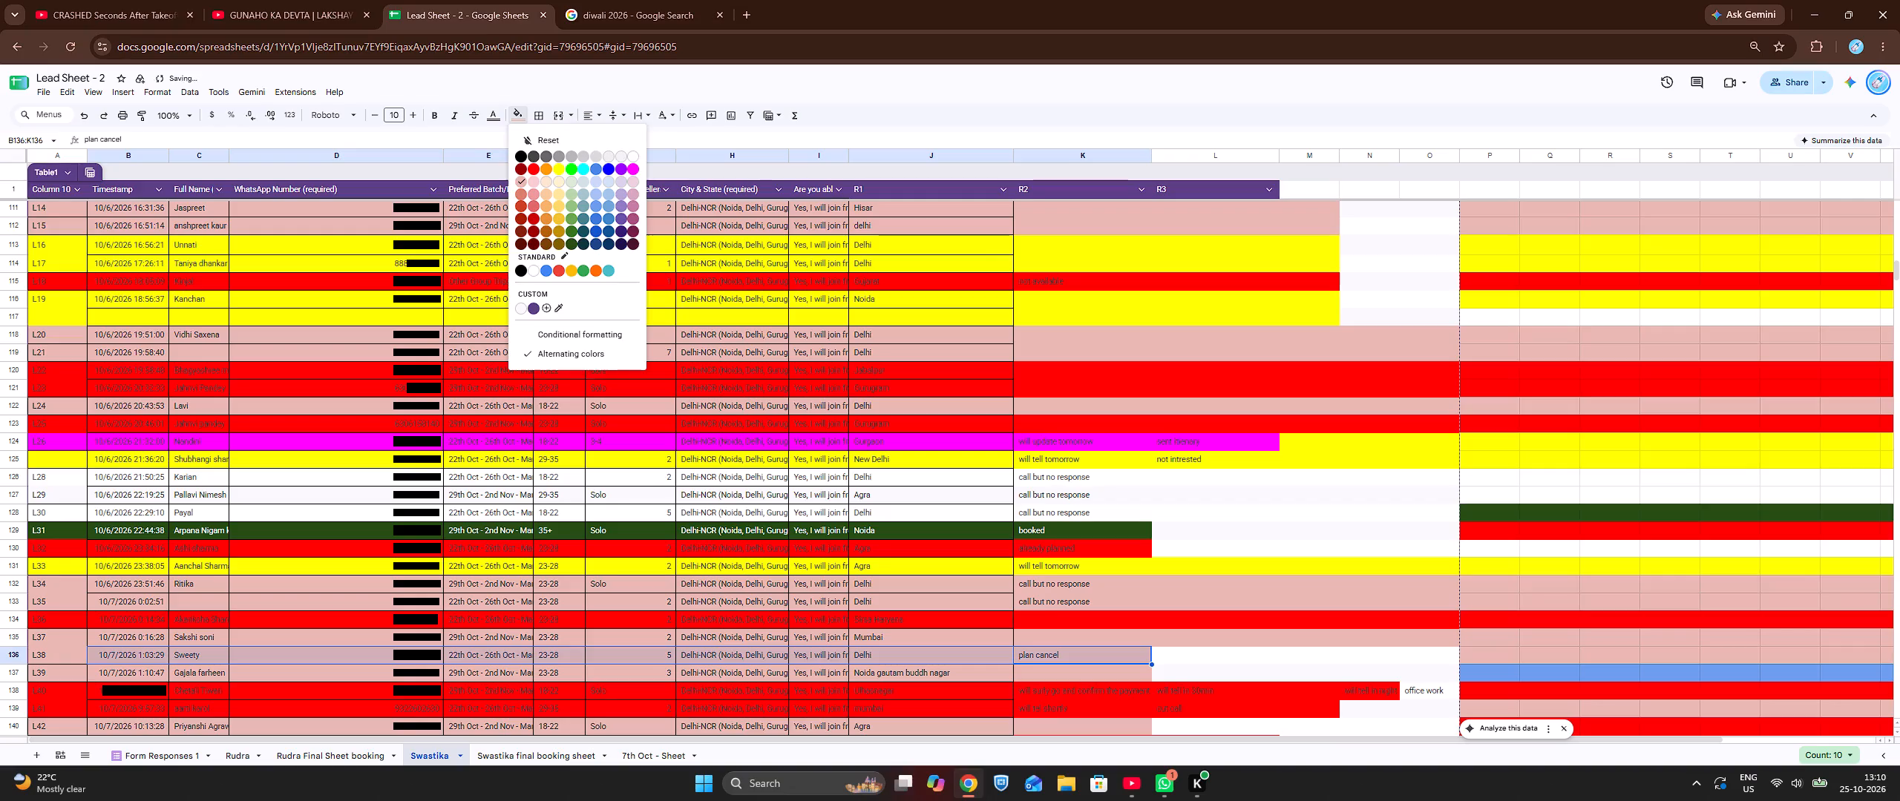
pyautogui.doubleClick(534, 163)
pyautogui.doubleClick(534, 163)
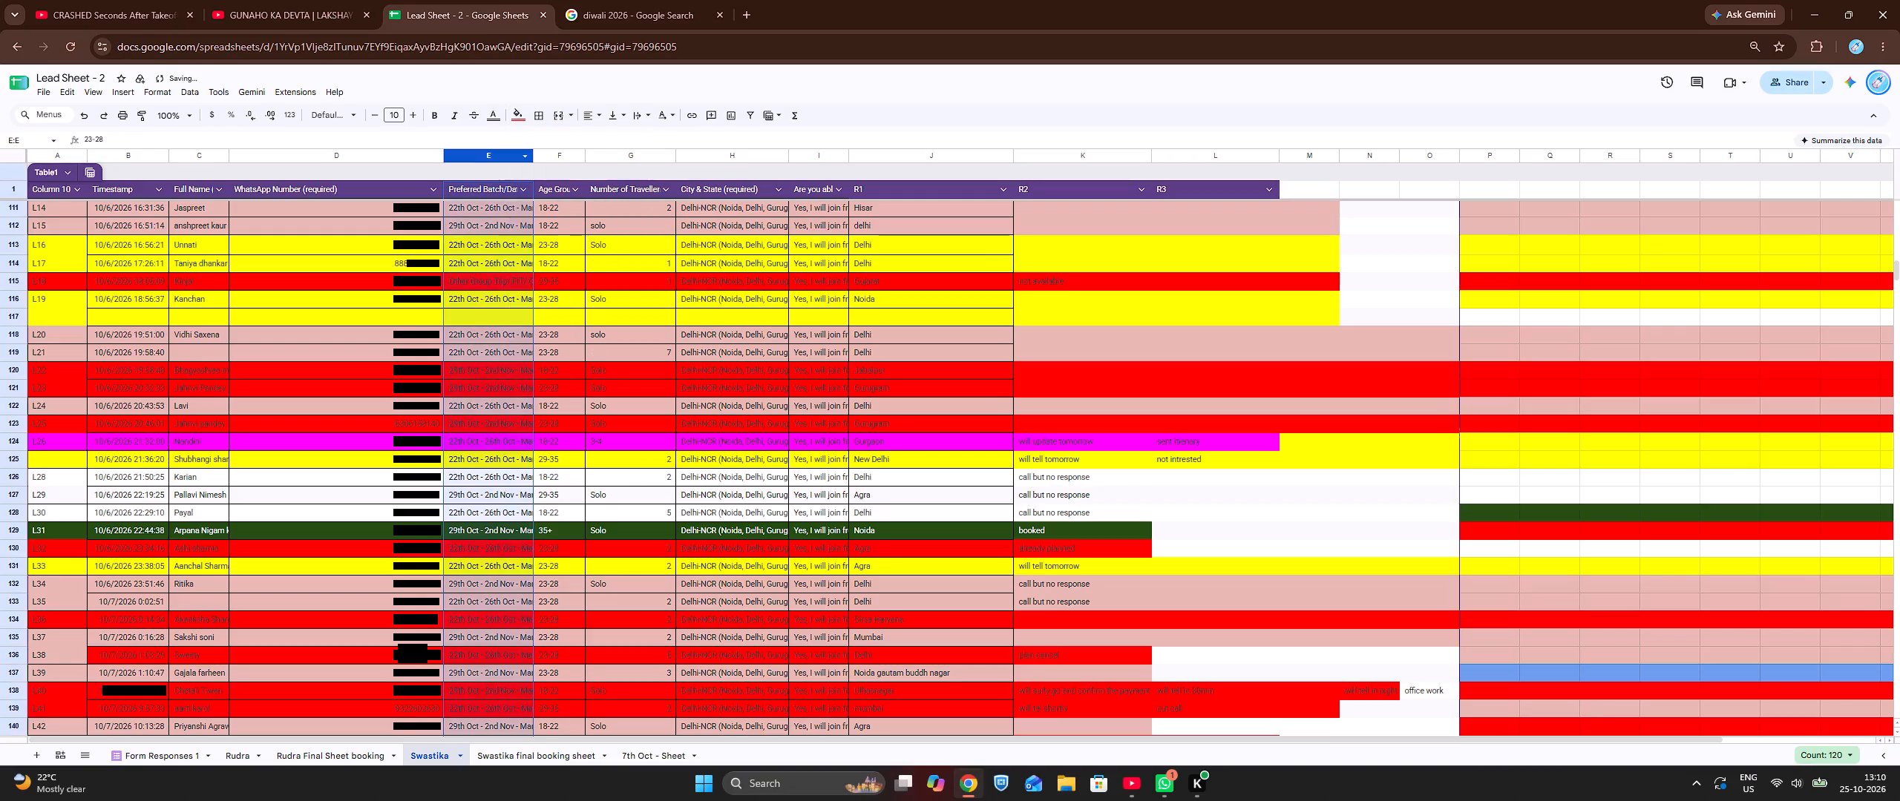
# Check lead L39's WhatsApp number in row 137.
pyautogui.click(372, 669)
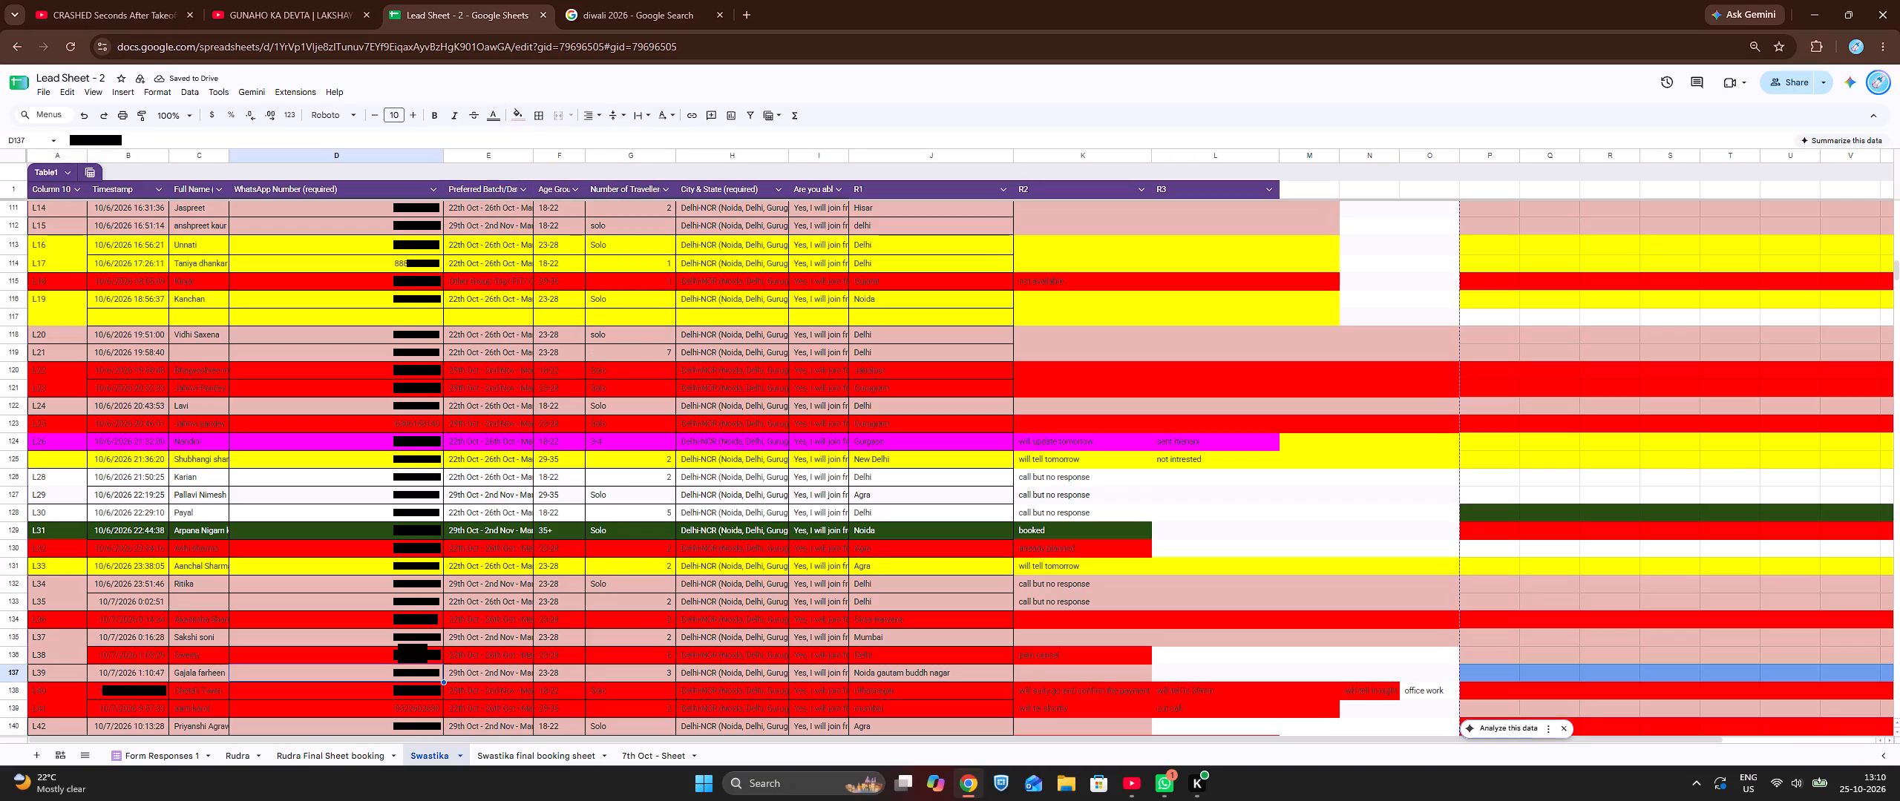
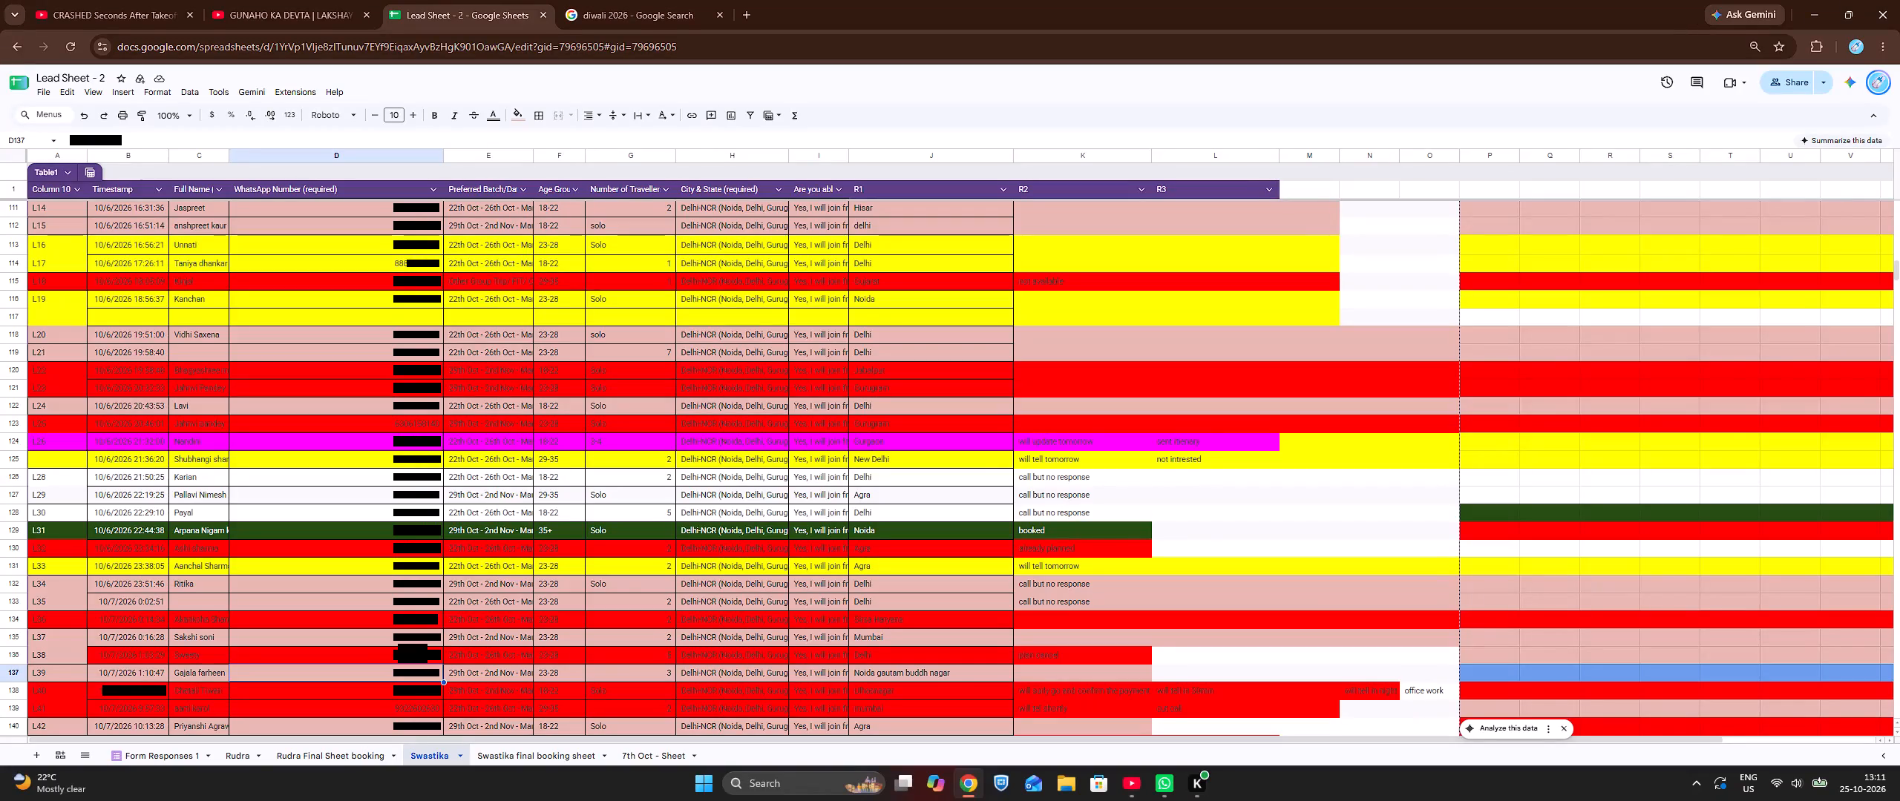
# Check the WhatsApp numbers of lead L34 in row 132 and lead L42 in row 140.
pyautogui.scroll(-2, 448, 695)
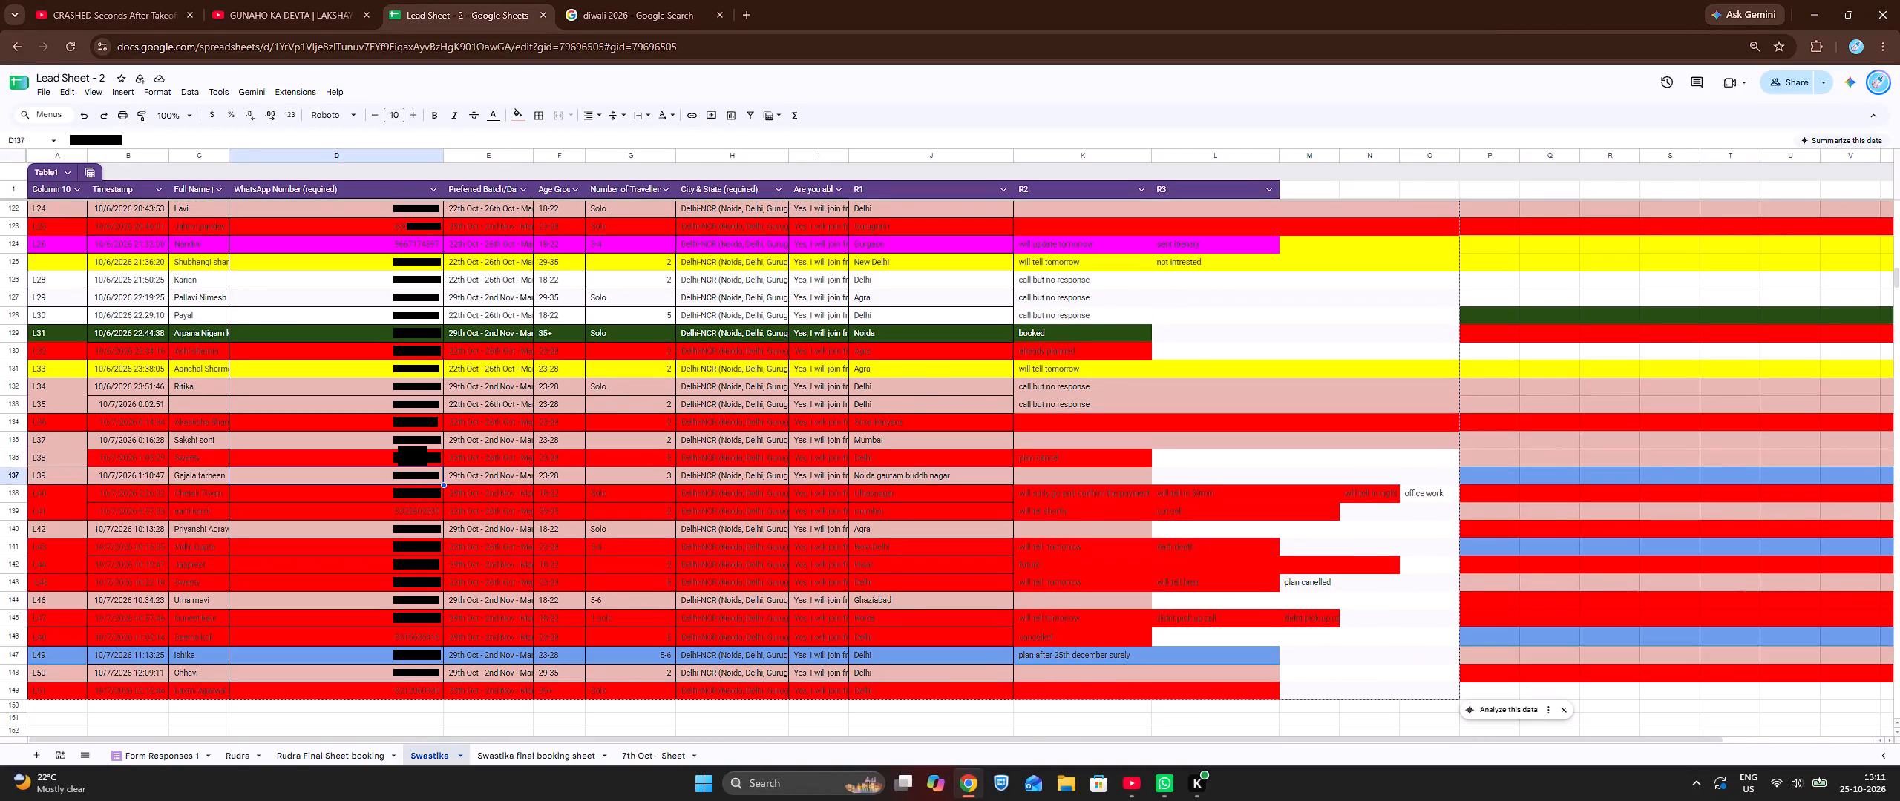
pyautogui.click(402, 378)
pyautogui.click(407, 380)
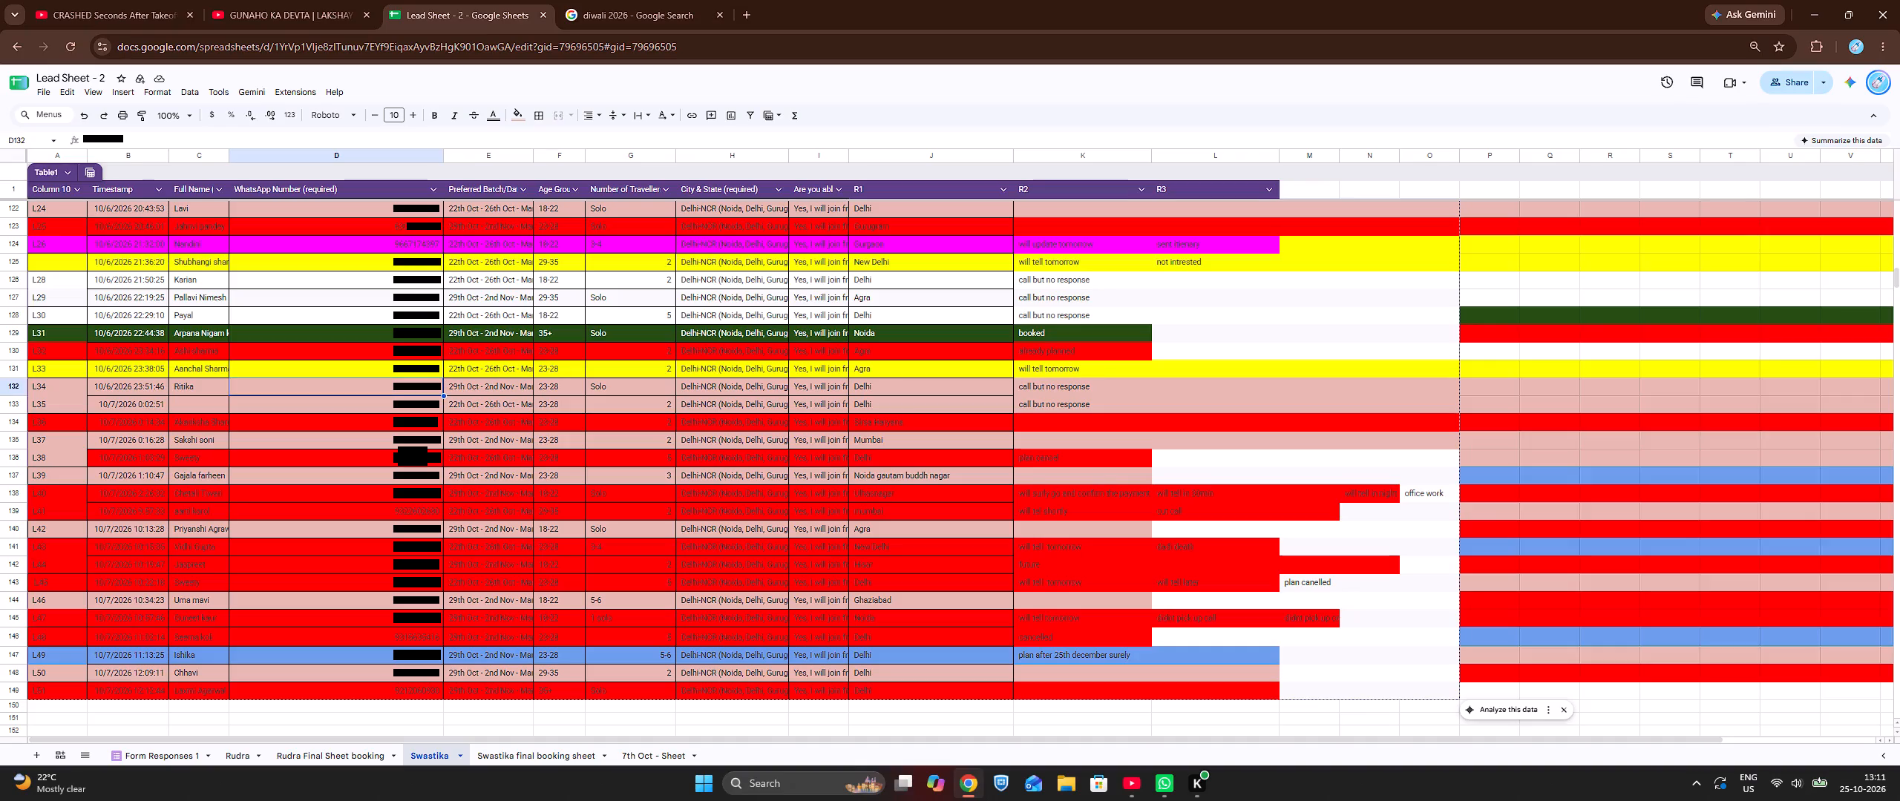
pyautogui.click(353, 529)
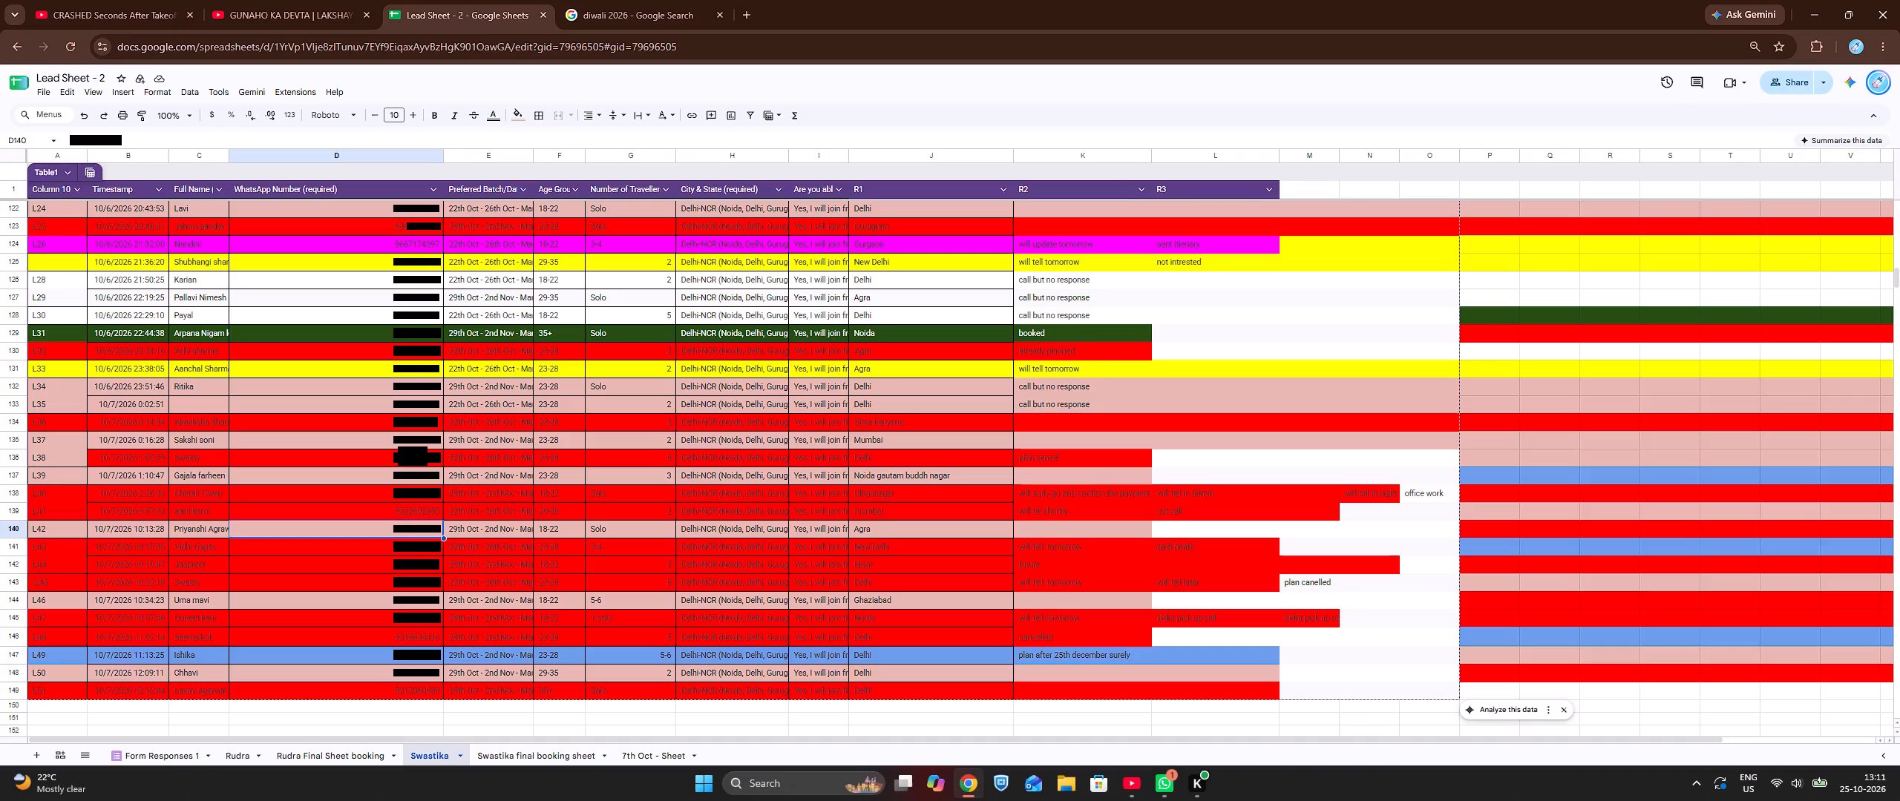
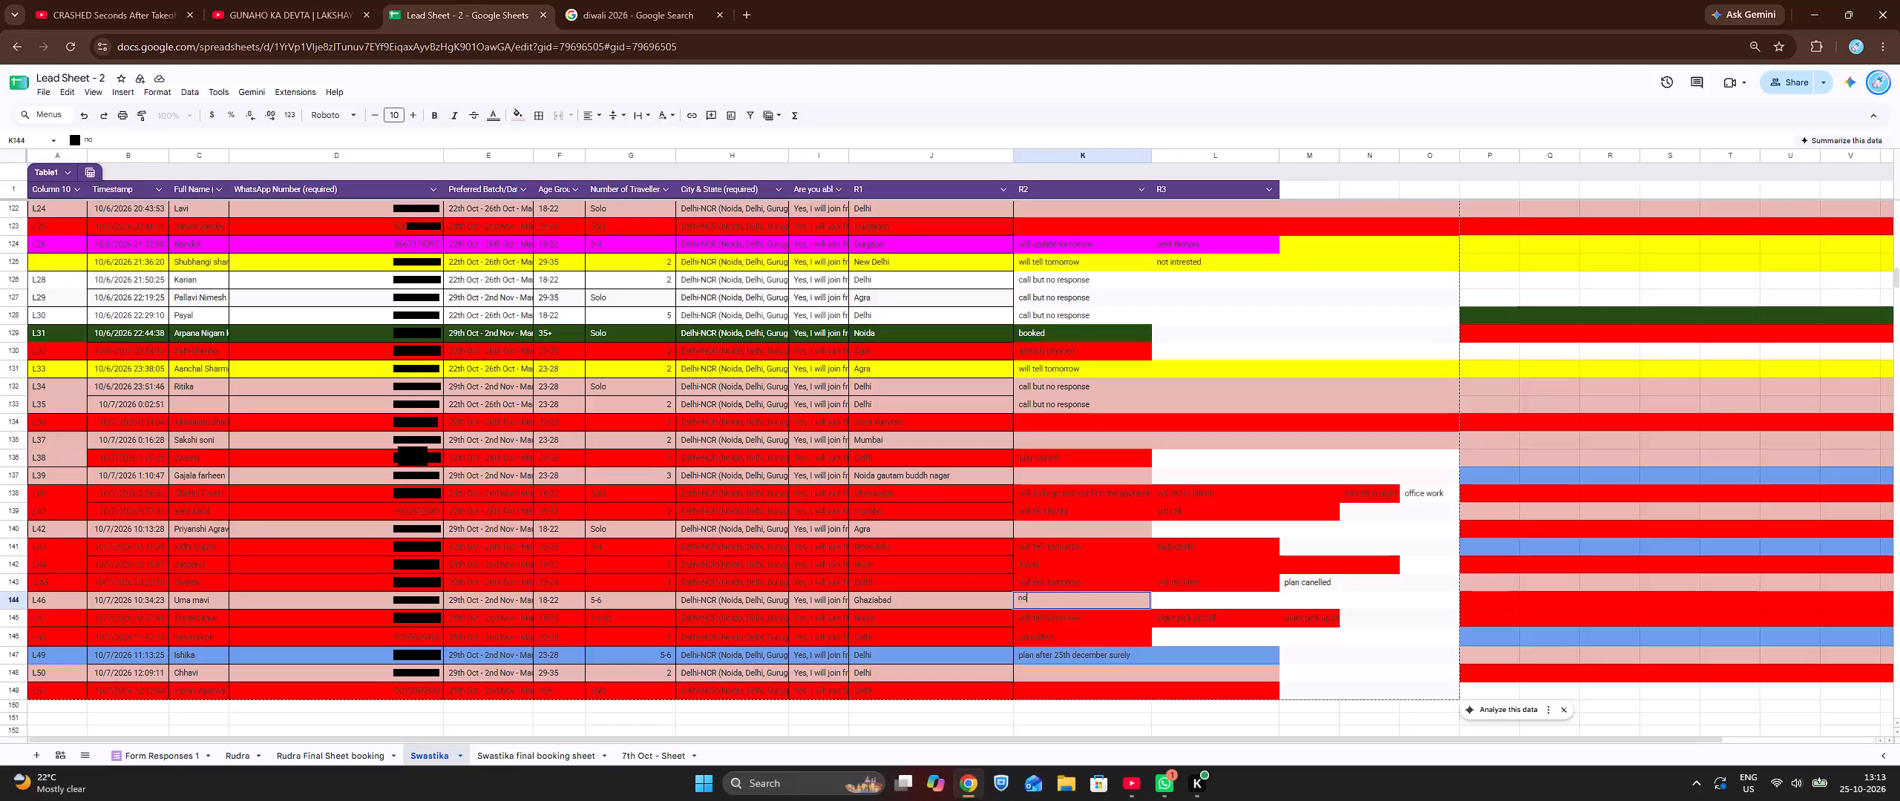
# Enter the remark "not intrested" in the R2 column for lead L46 in row 144.
pyautogui.press('space')
pyautogui.write('intrested')
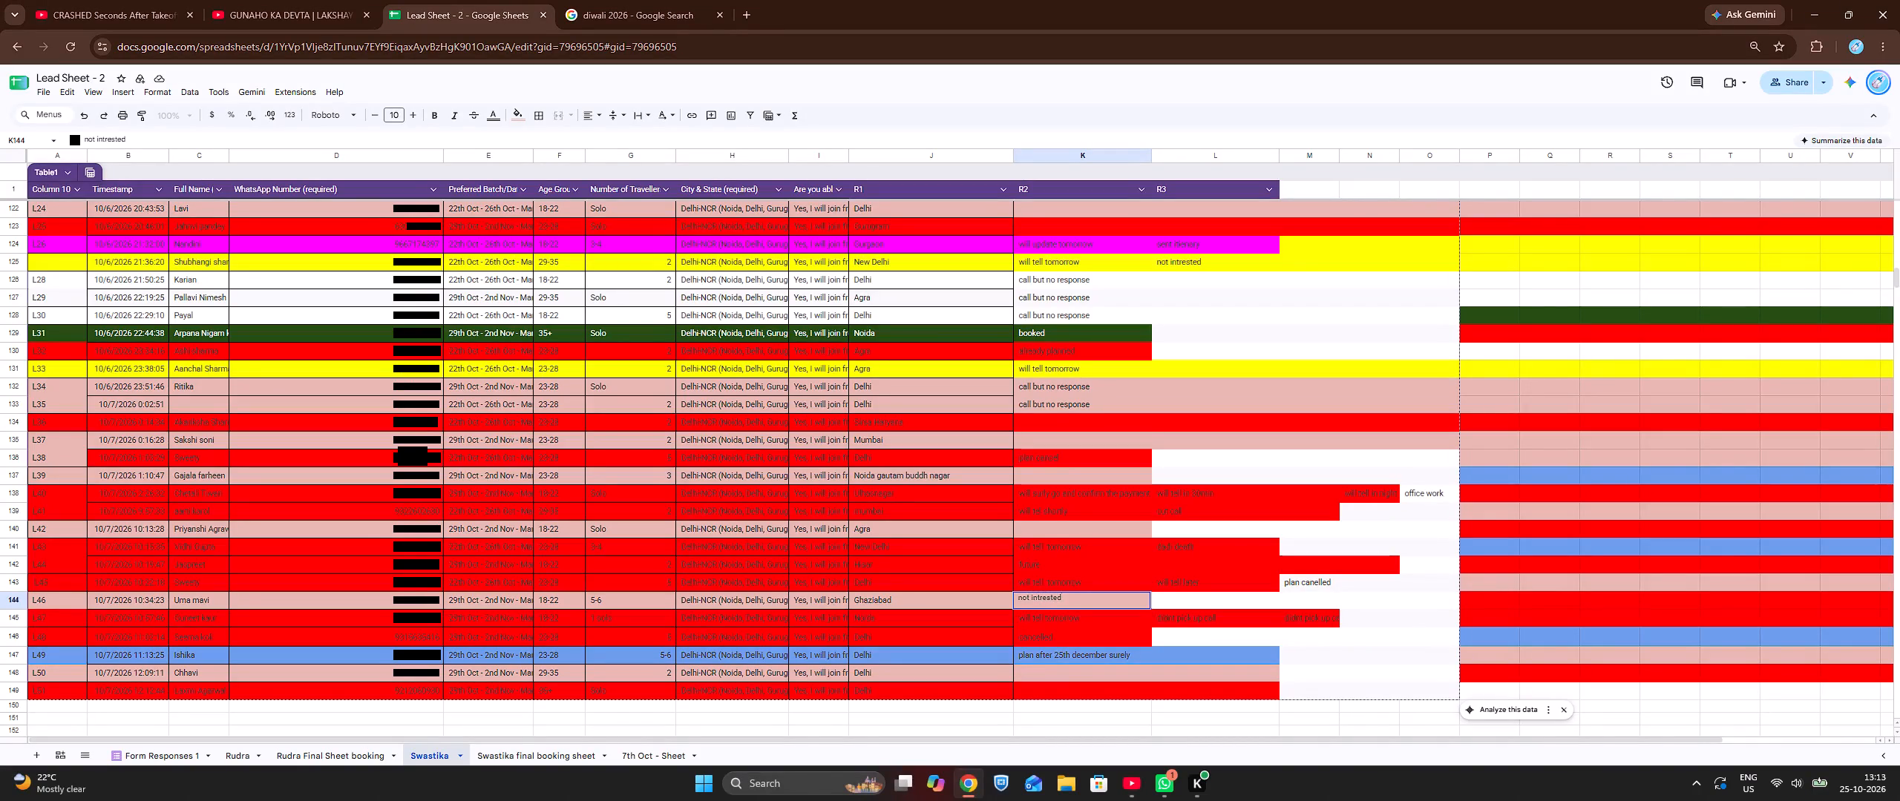
pyautogui.scroll(-2, 655, 524)
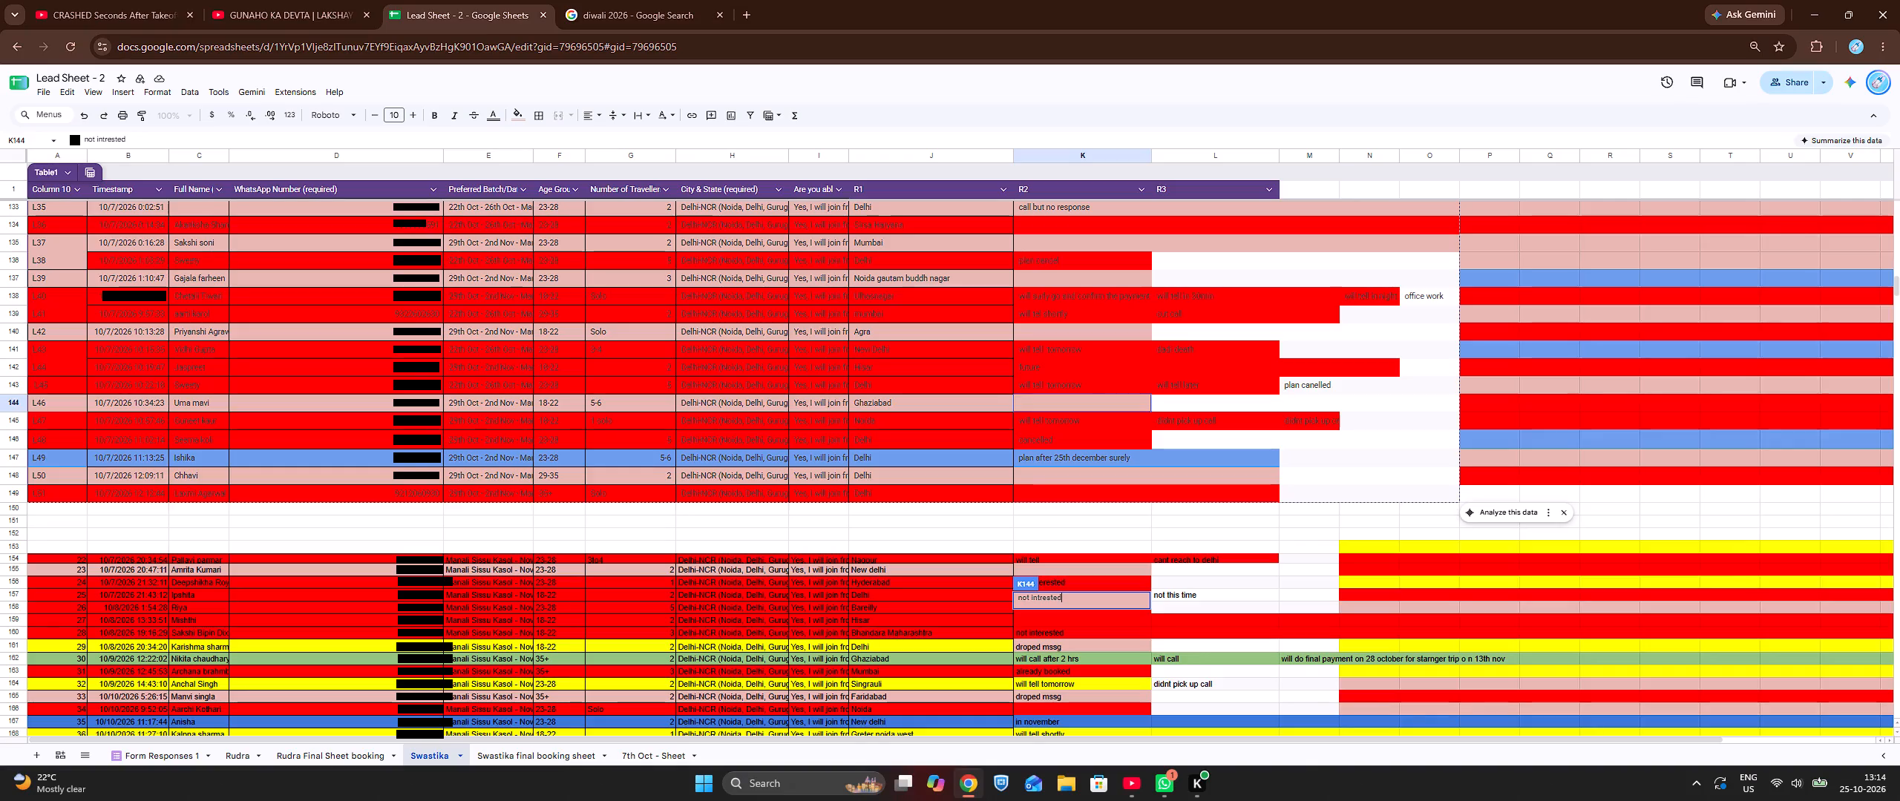
pyautogui.press('Down')
# Check the details and WhatsApp number of lead L50 in row 148.
pyautogui.press('Down')
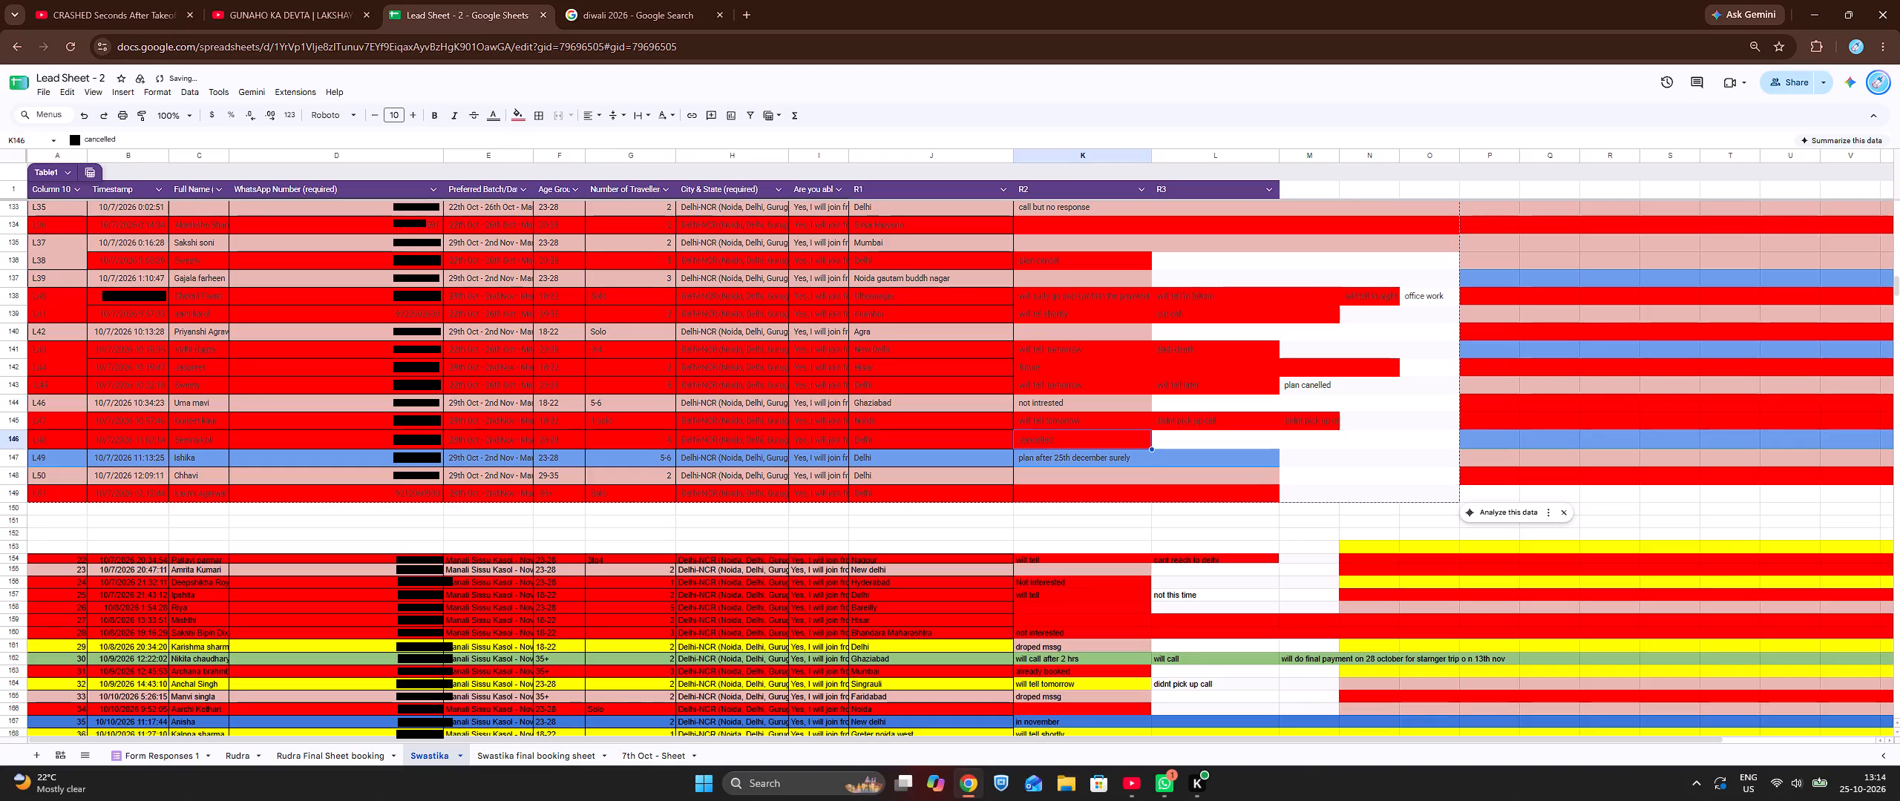
pyautogui.press('Down')
pyautogui.press('Down')
pyautogui.press('Right')
pyautogui.press('Right')
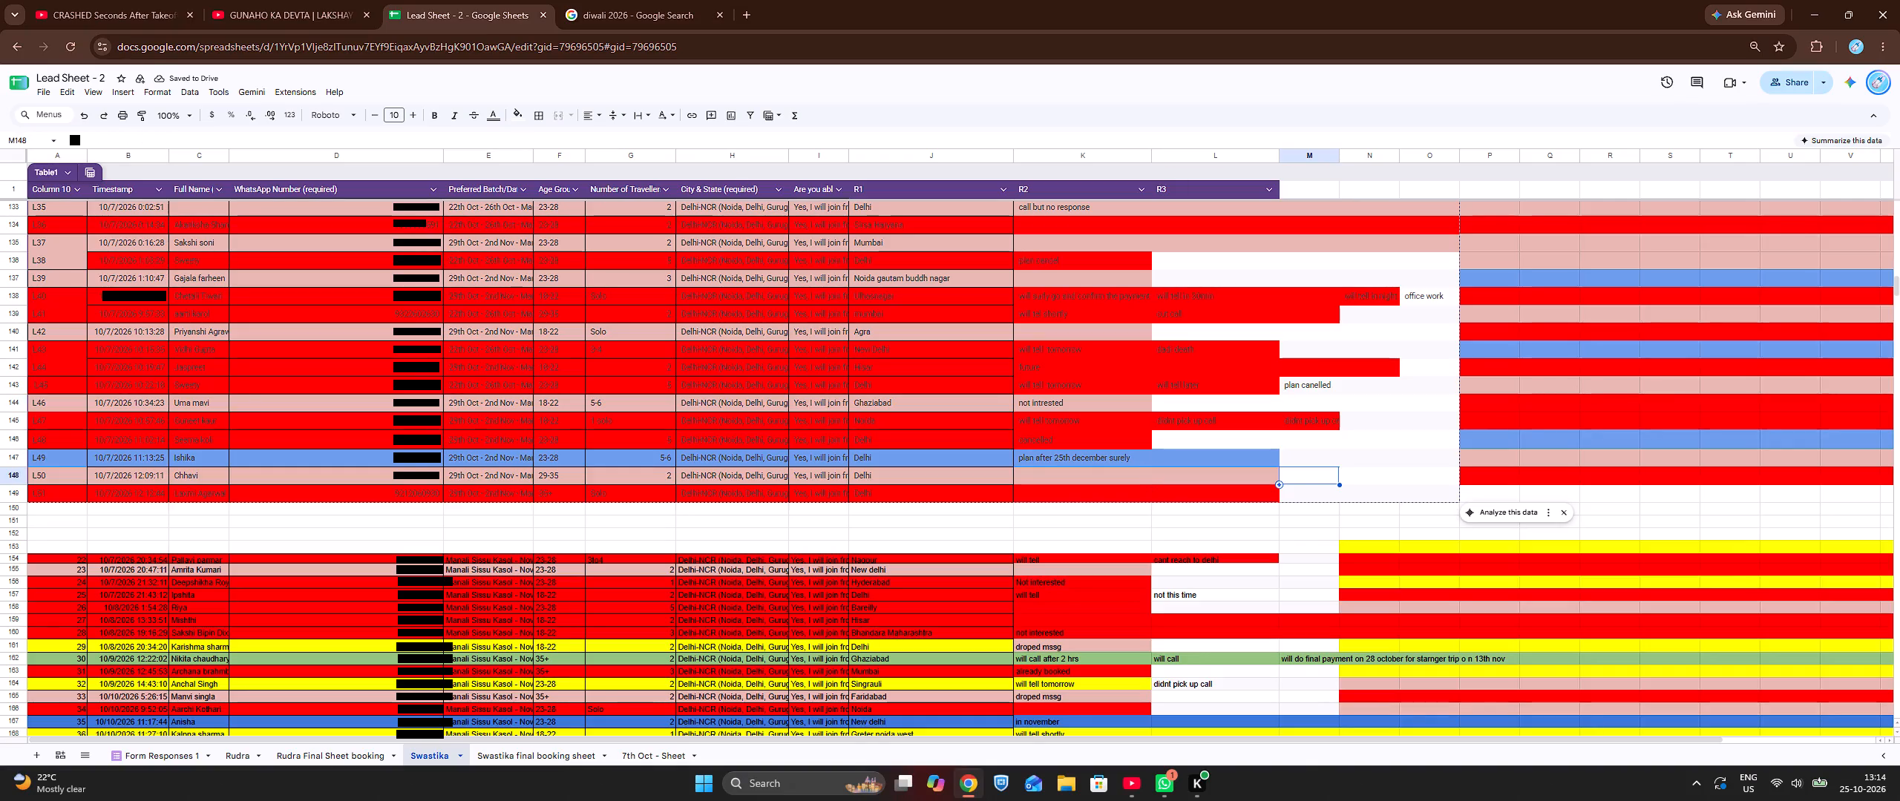
pyautogui.press('Left')
pyautogui.press('Left')
pyautogui.press('Left')
pyautogui.press('Left')
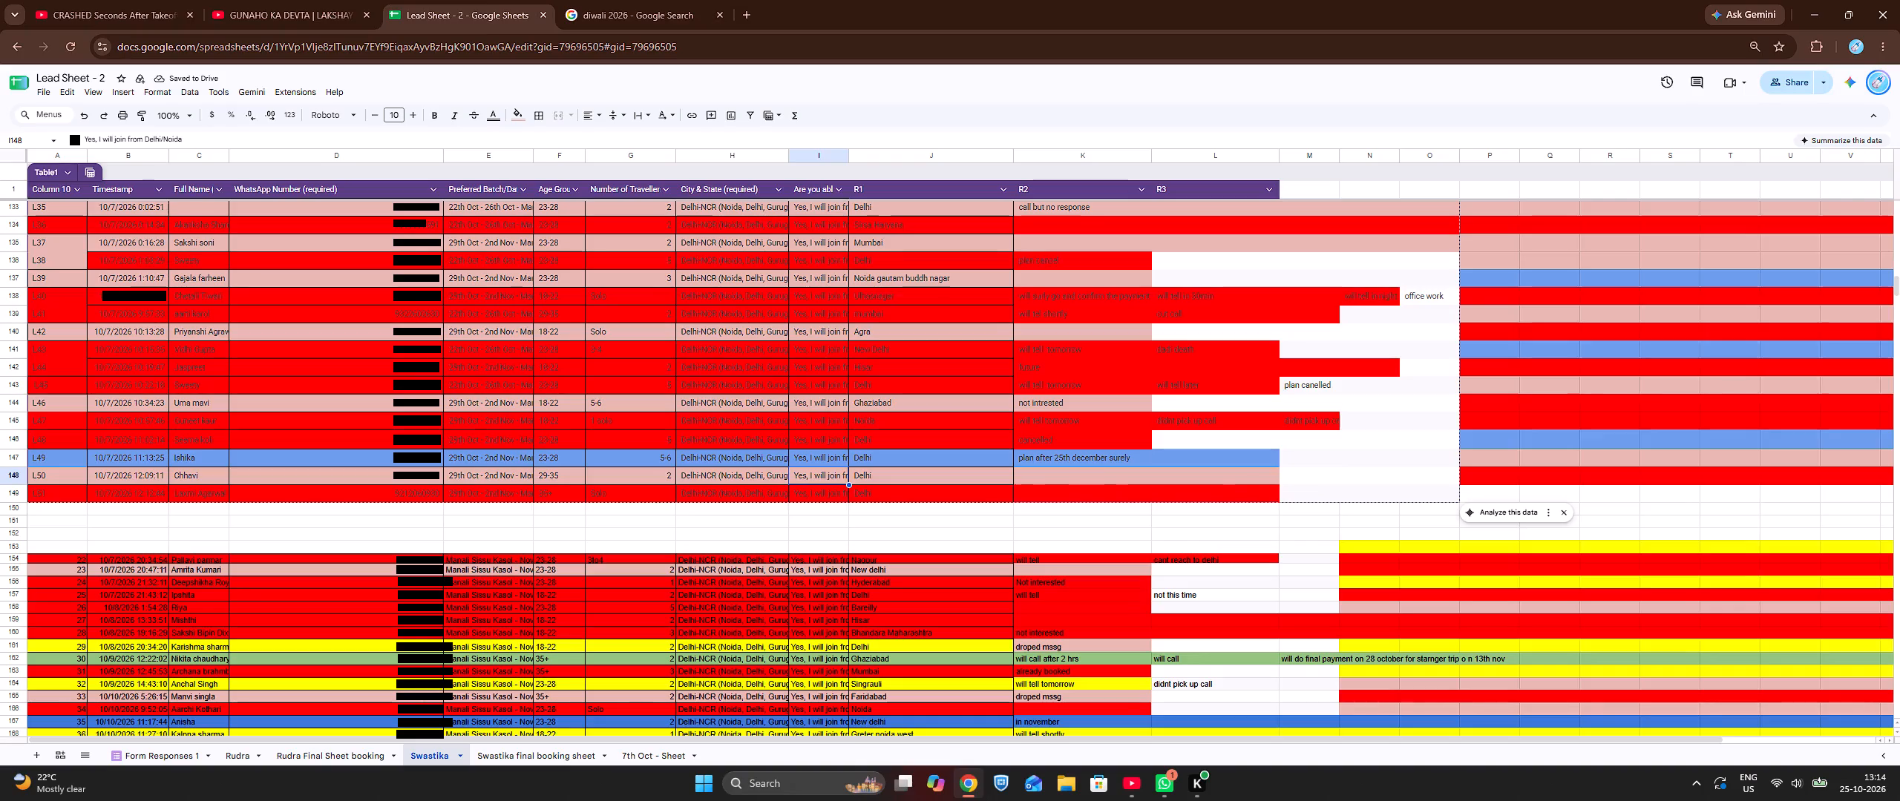
pyautogui.press('Left')
pyautogui.press('Left')
pyautogui.press('Left')
pyautogui.press('Left')
pyautogui.press('Left')
pyautogui.press('Left')
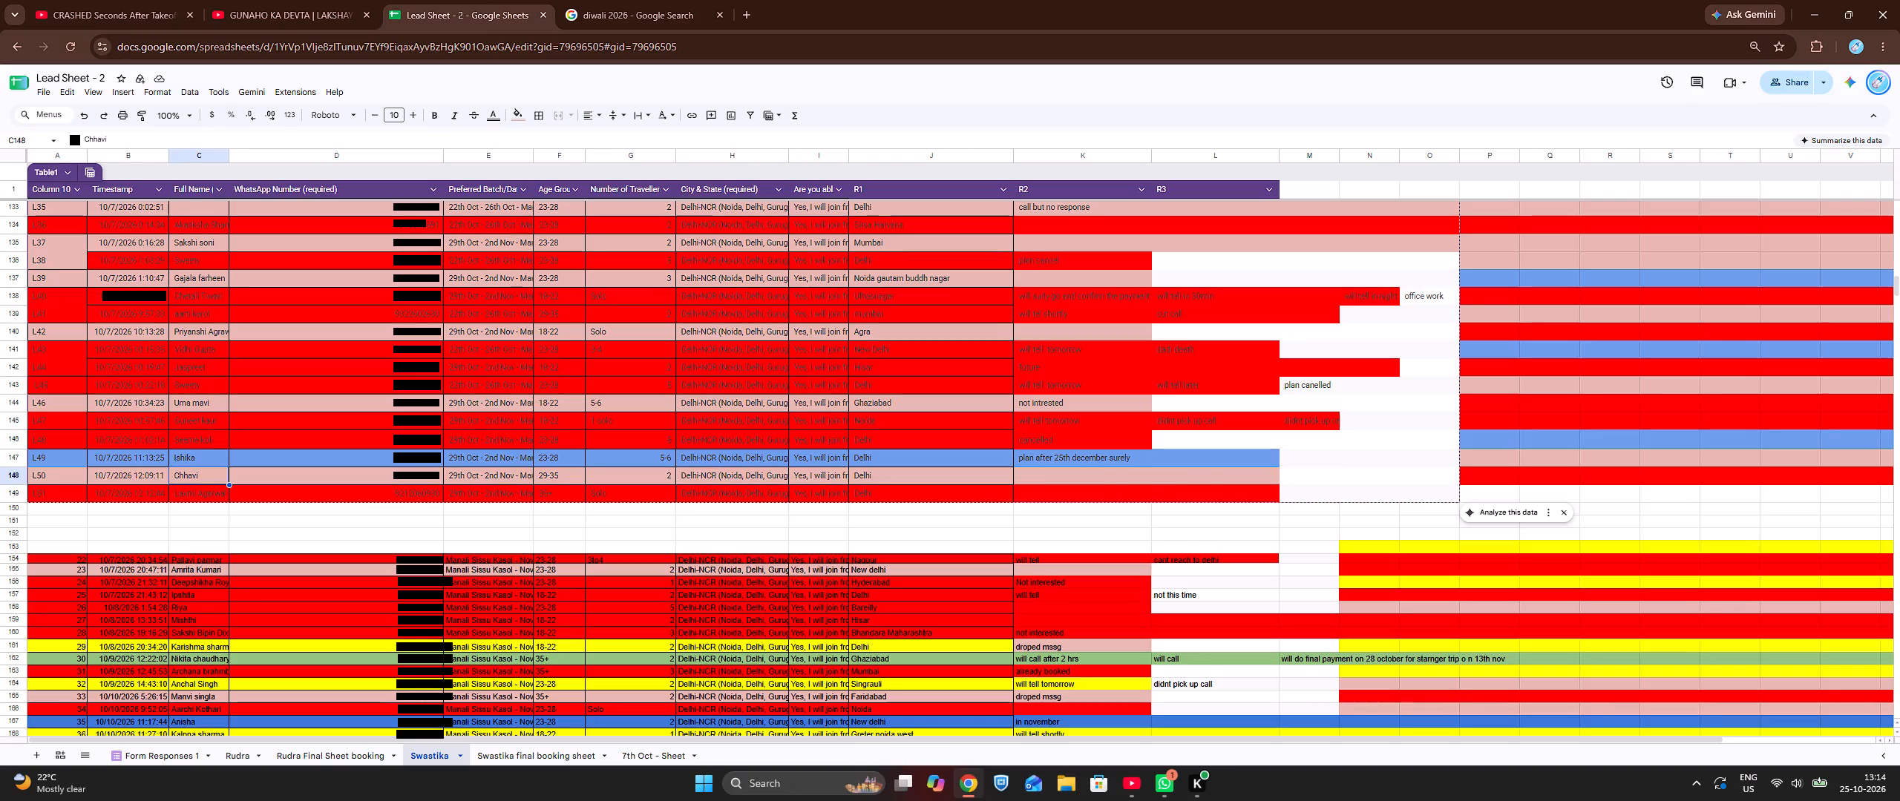
pyautogui.press('Left')
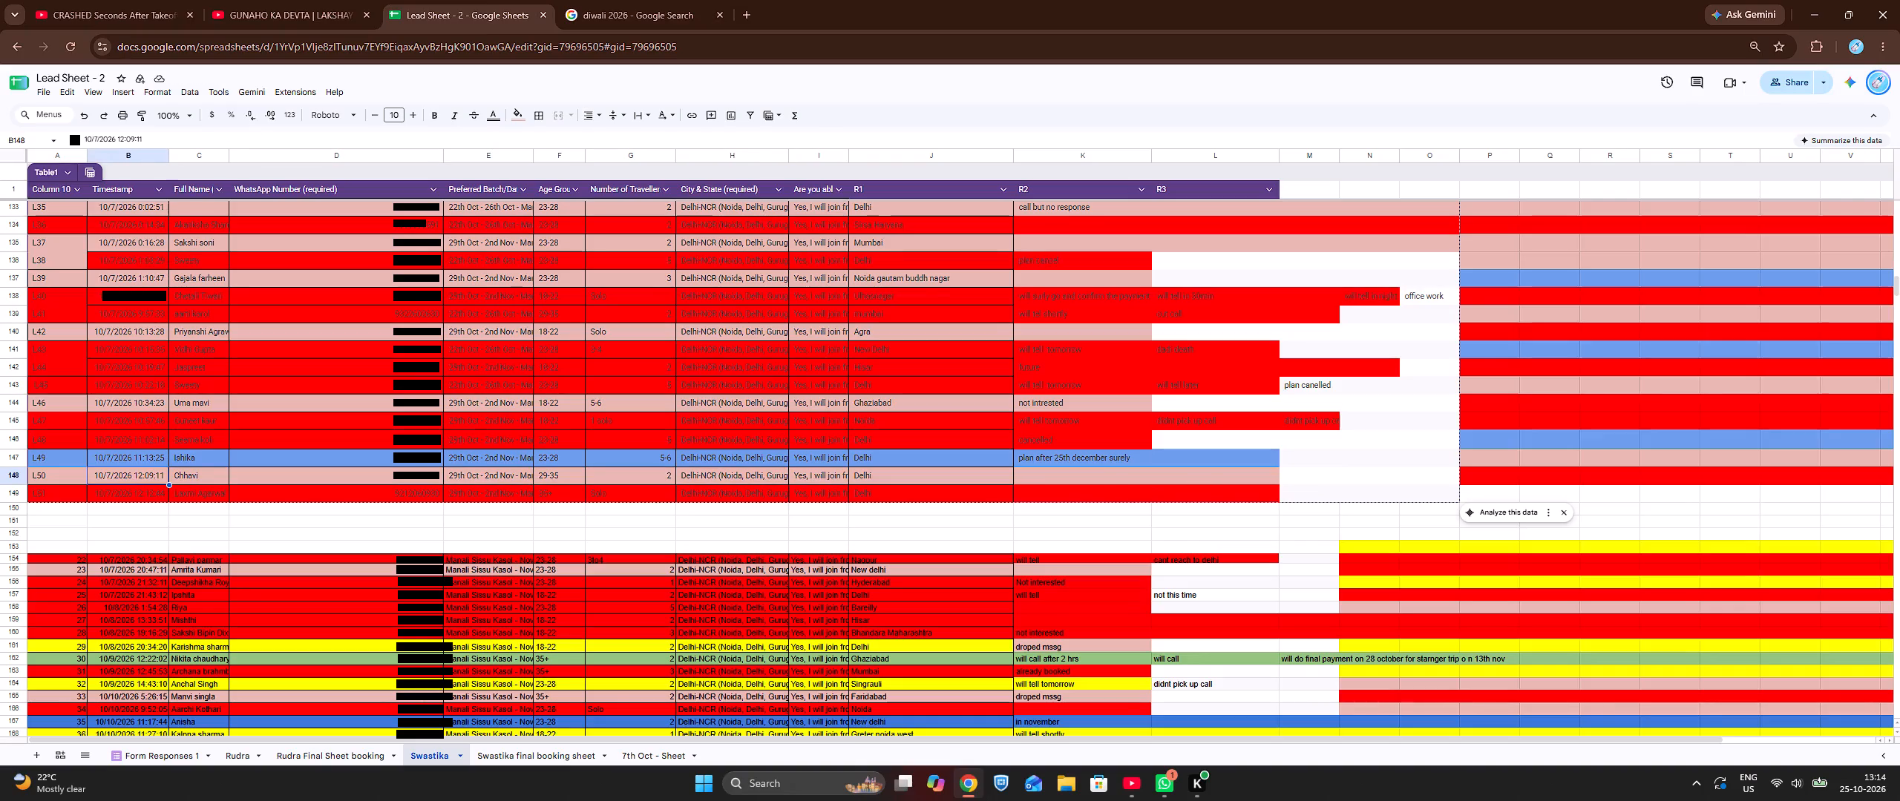
pyautogui.press('Right')
pyautogui.press('Right')
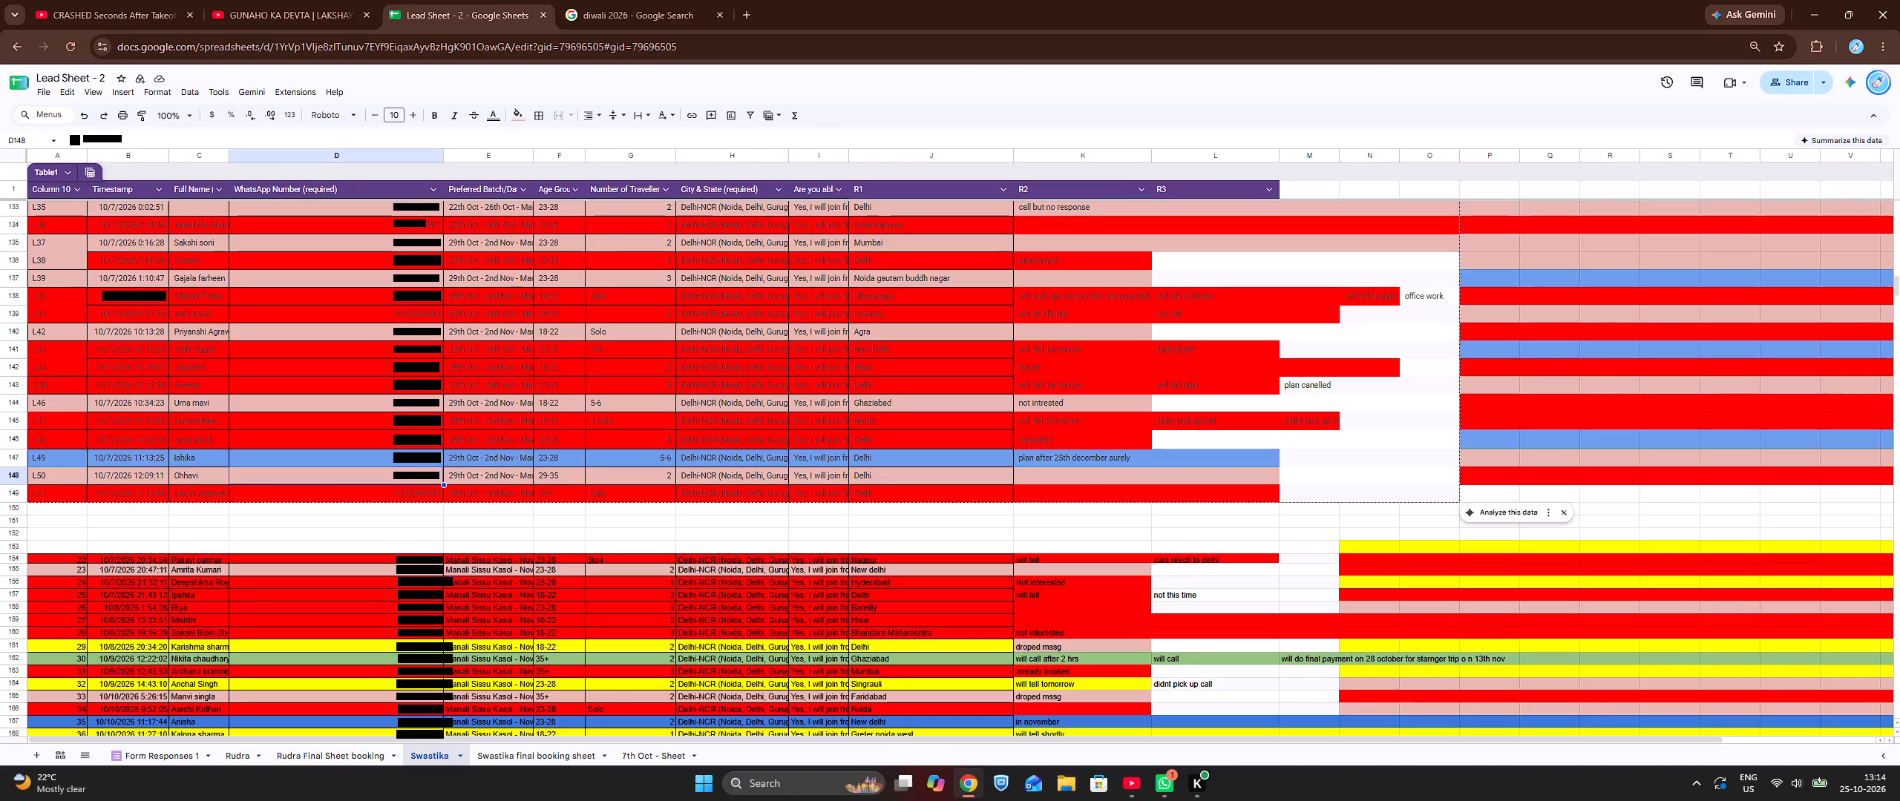
# Enter the remark "not intrested" in the R2 column for lead L50 in row 148.
pyautogui.press('Right')
pyautogui.press('Right')
pyautogui.press('Right')
pyautogui.press('Right')
pyautogui.press('Right')
pyautogui.press('Right')
pyautogui.press('Right')
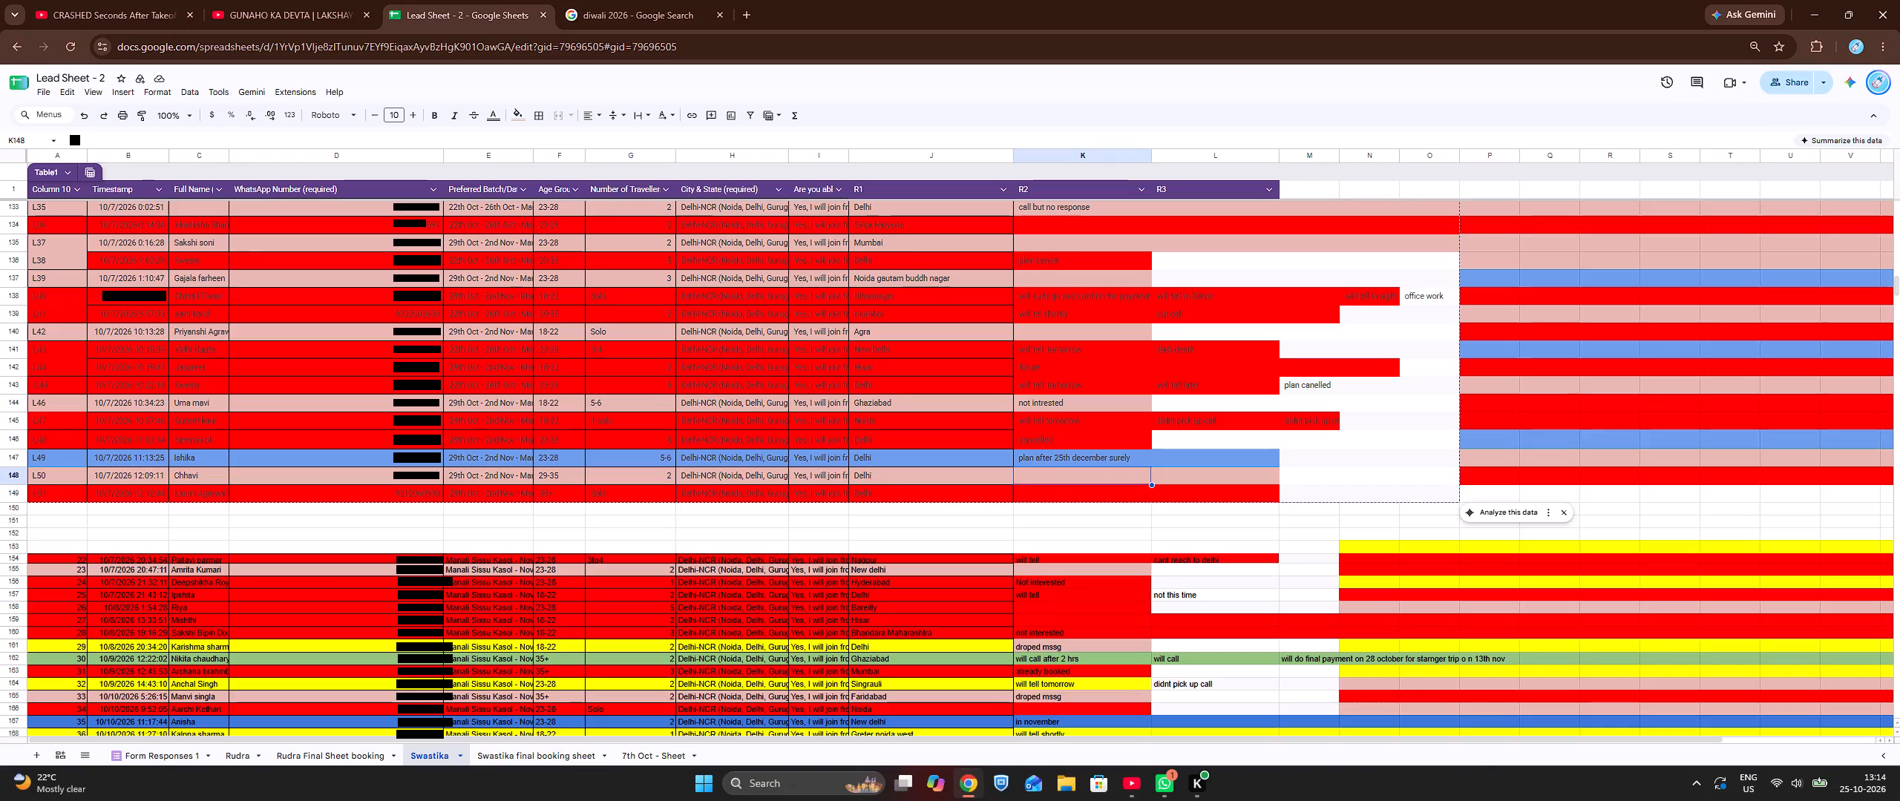
pyautogui.write('not in')
pyautogui.press('Right')
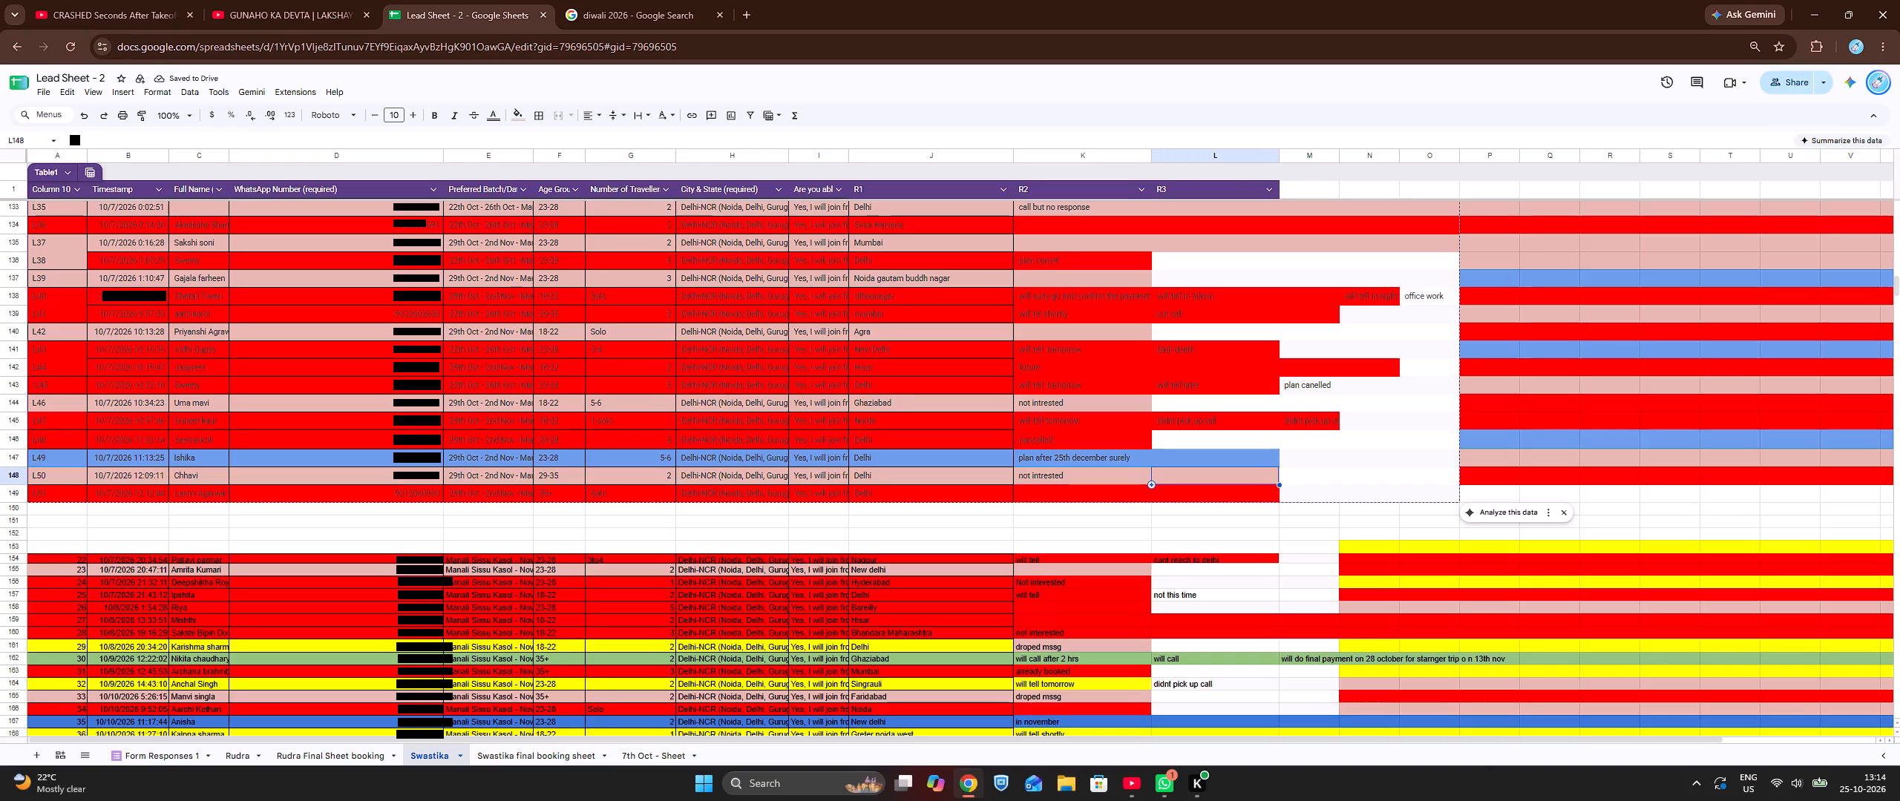
# Fill lead L50's row 148 with red from column A through the R2 column.
pyautogui.keyDown('shift'); pyautogui.click(64, 472); pyautogui.keyUp('shift')
pyautogui.keyDown('shift'); pyautogui.click(64, 472); pyautogui.keyUp('shift')
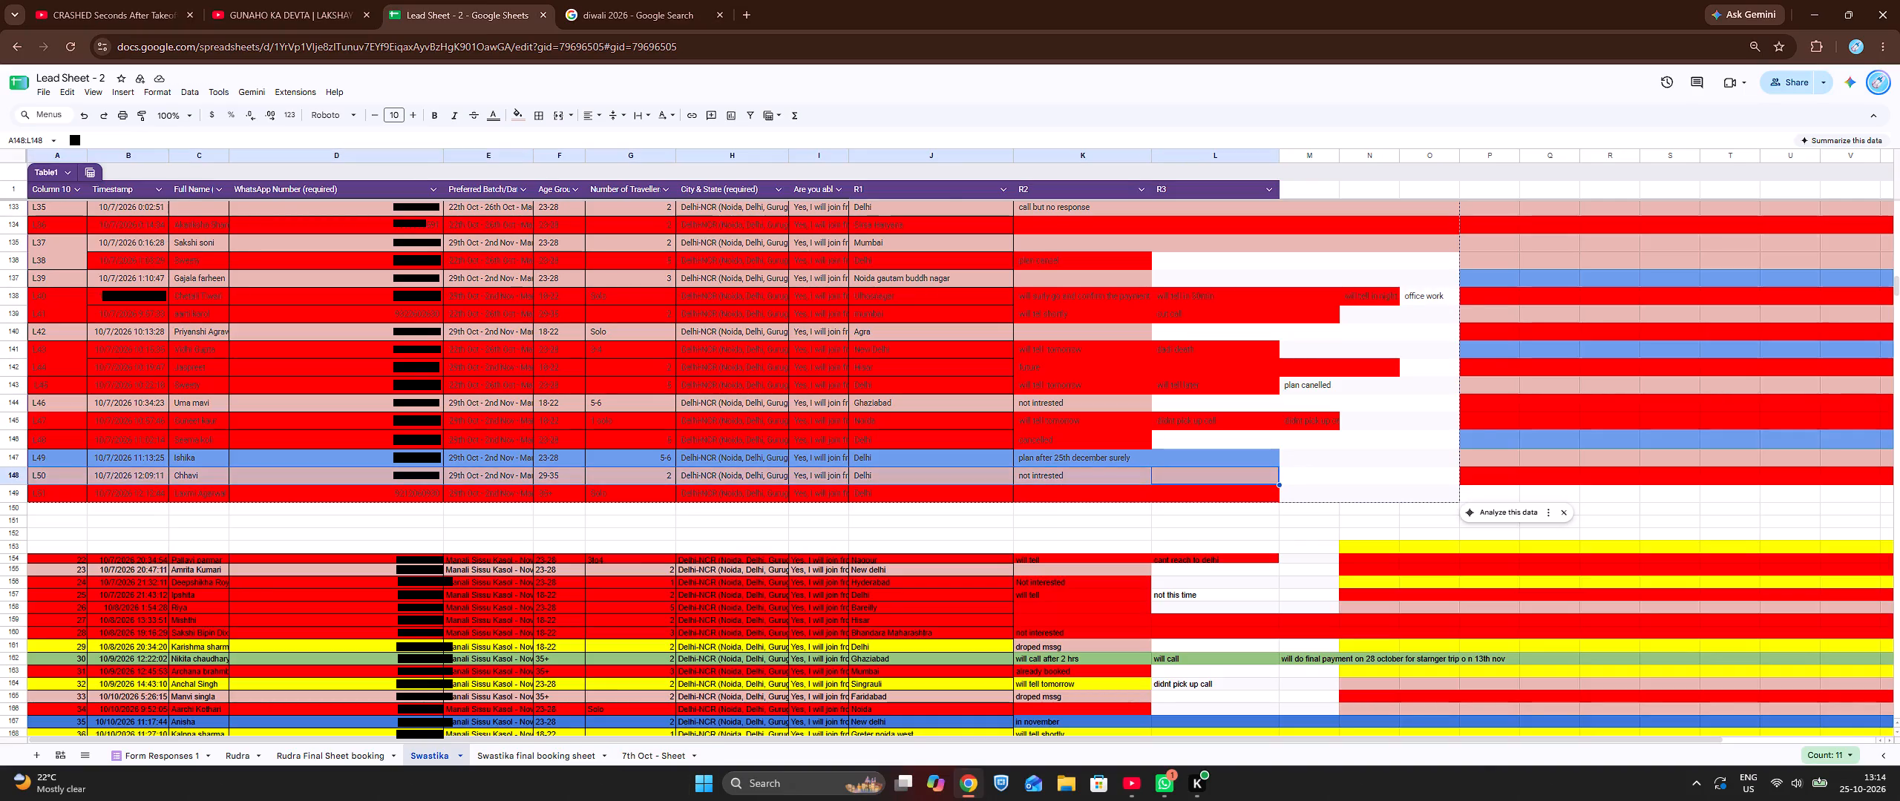
pyautogui.keyDown('shift'); pyautogui.click(64, 472); pyautogui.keyUp('shift')
pyautogui.keyDown('shift'); pyautogui.doubleClick(64, 472); pyautogui.keyUp('shift')
pyautogui.keyDown('shift'); pyautogui.click(64, 472); pyautogui.keyUp('shift')
pyautogui.keyDown('shift'); pyautogui.click(64, 472); pyautogui.keyUp('shift')
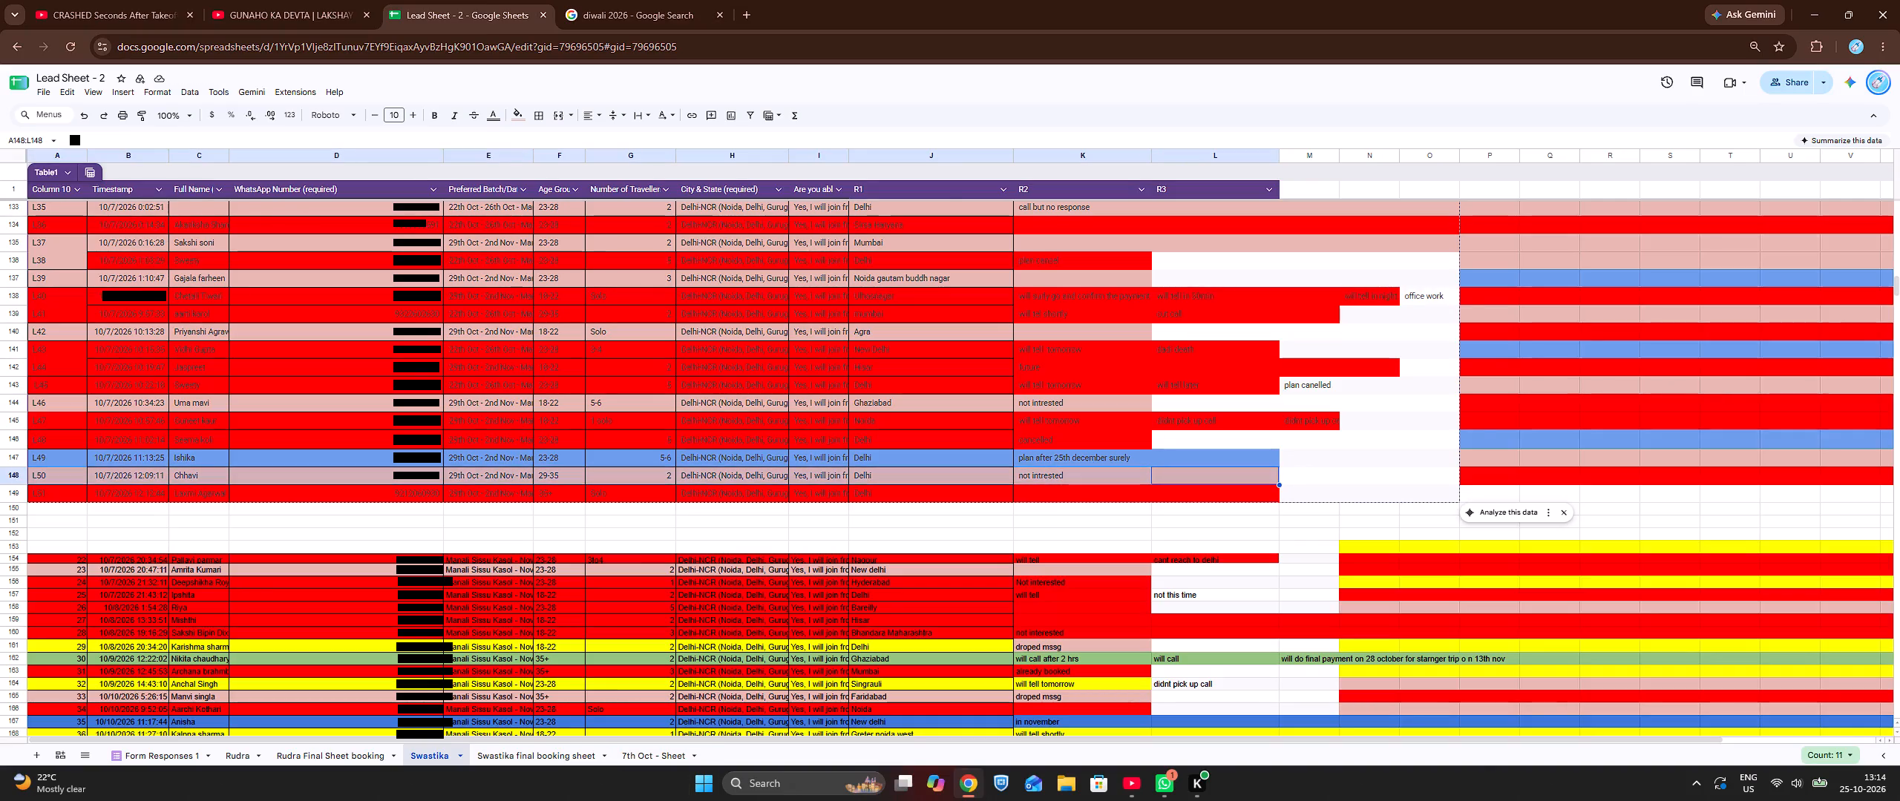
pyautogui.keyDown('shift'); pyautogui.doubleClick(64, 472); pyautogui.keyUp('shift')
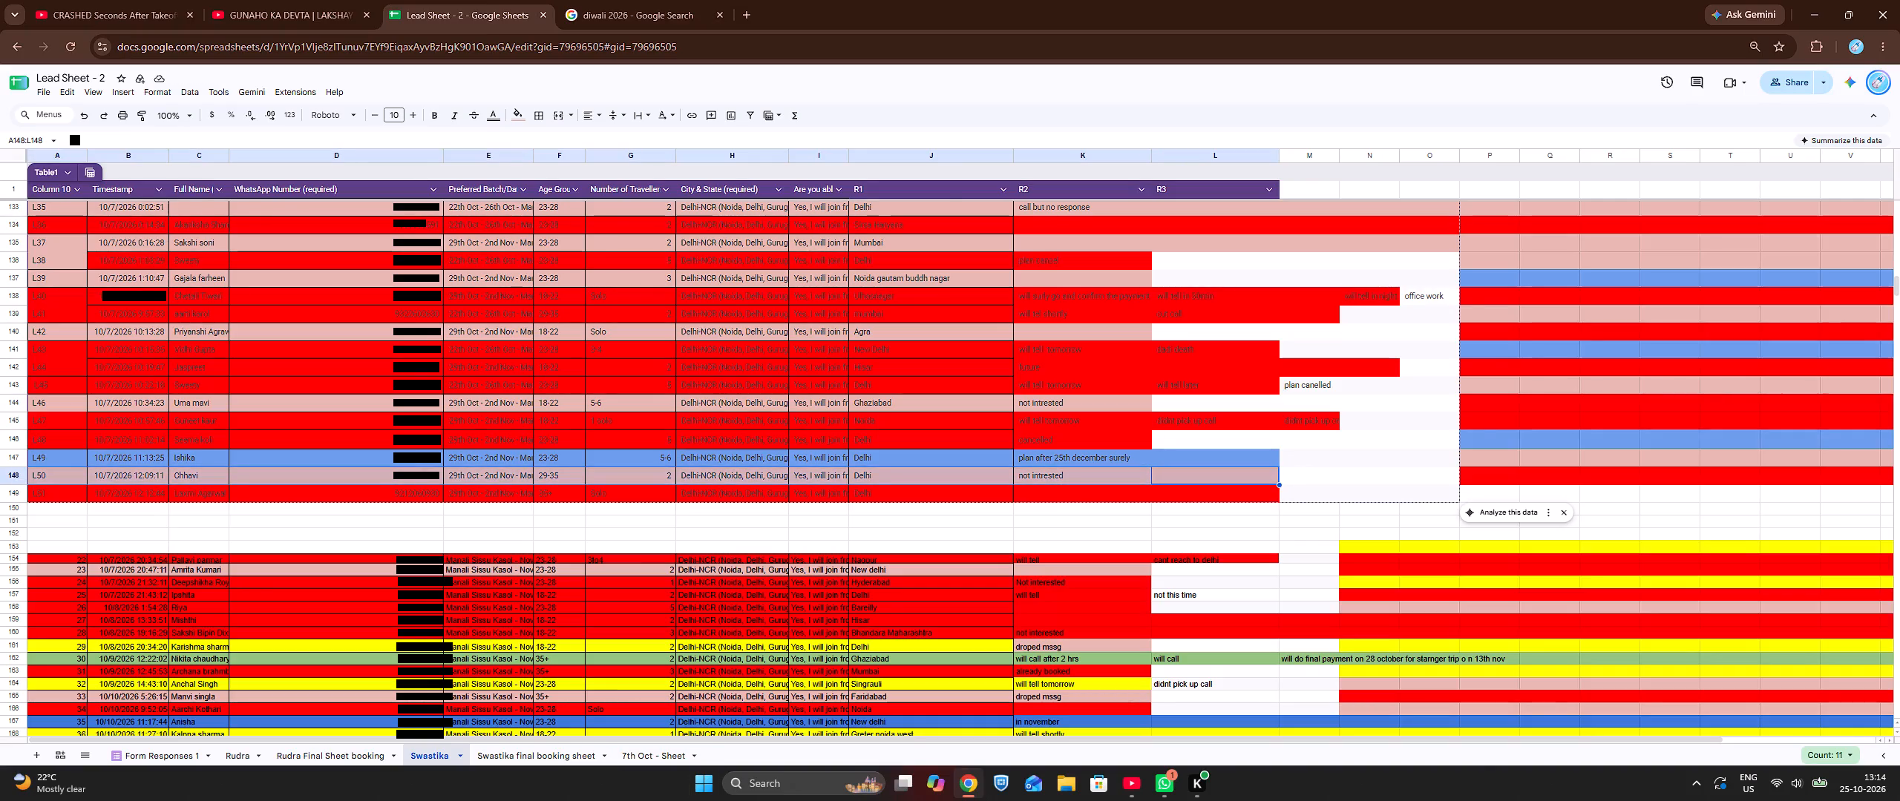
pyautogui.click(1058, 486)
pyautogui.click(1061, 476)
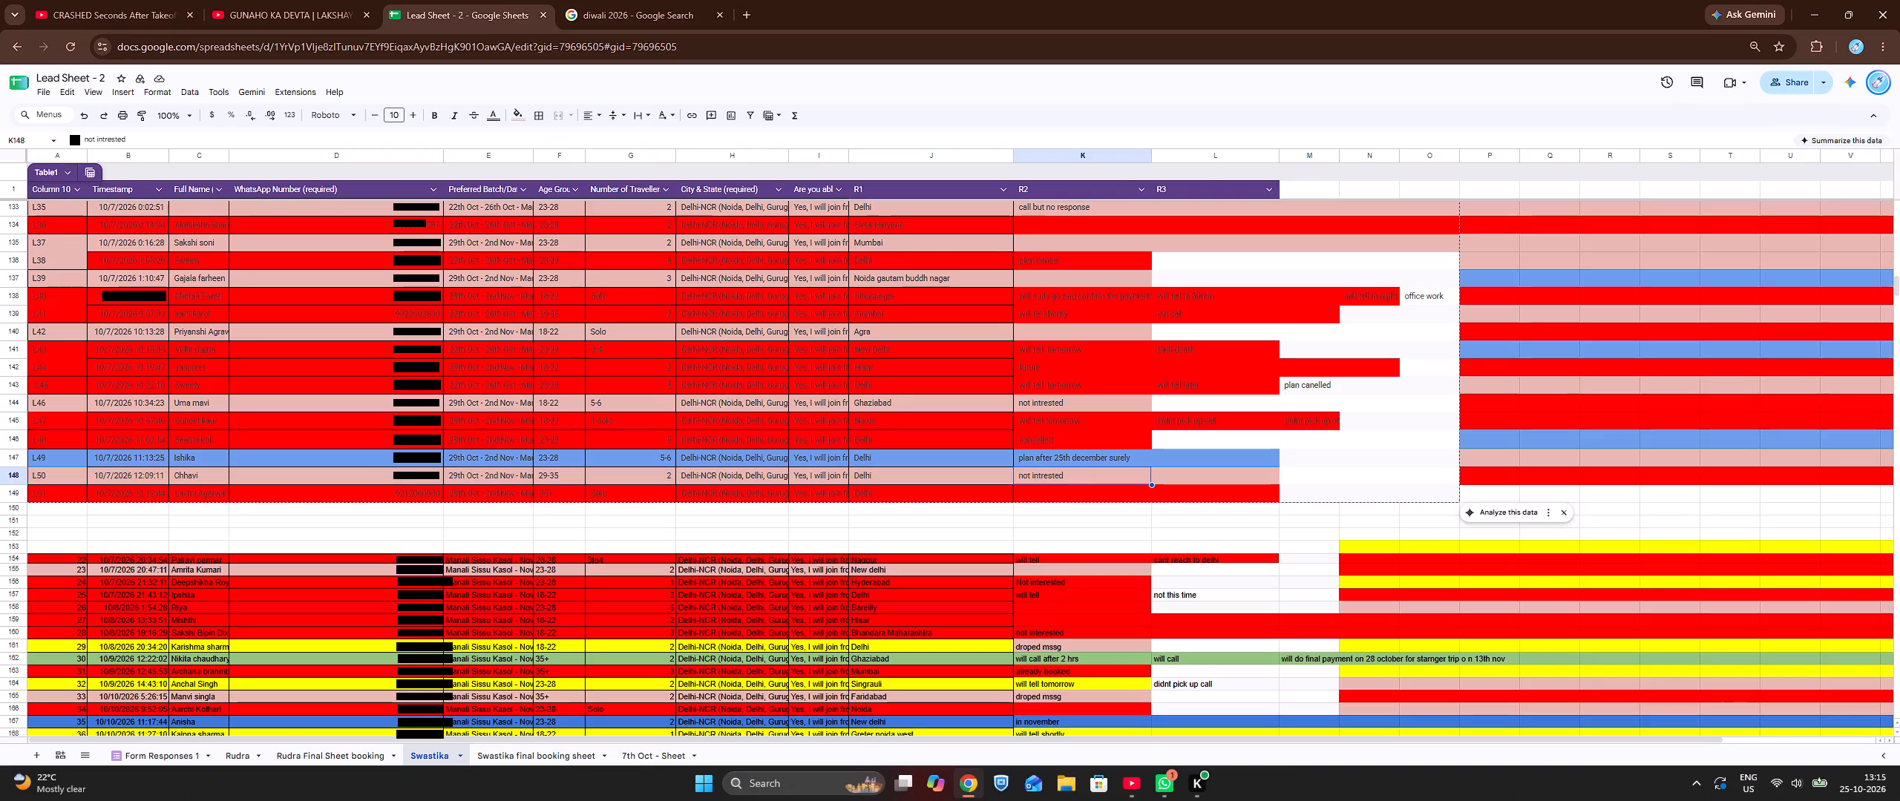
pyautogui.keyDown('shift'); pyautogui.click(60, 476); pyautogui.keyUp('shift')
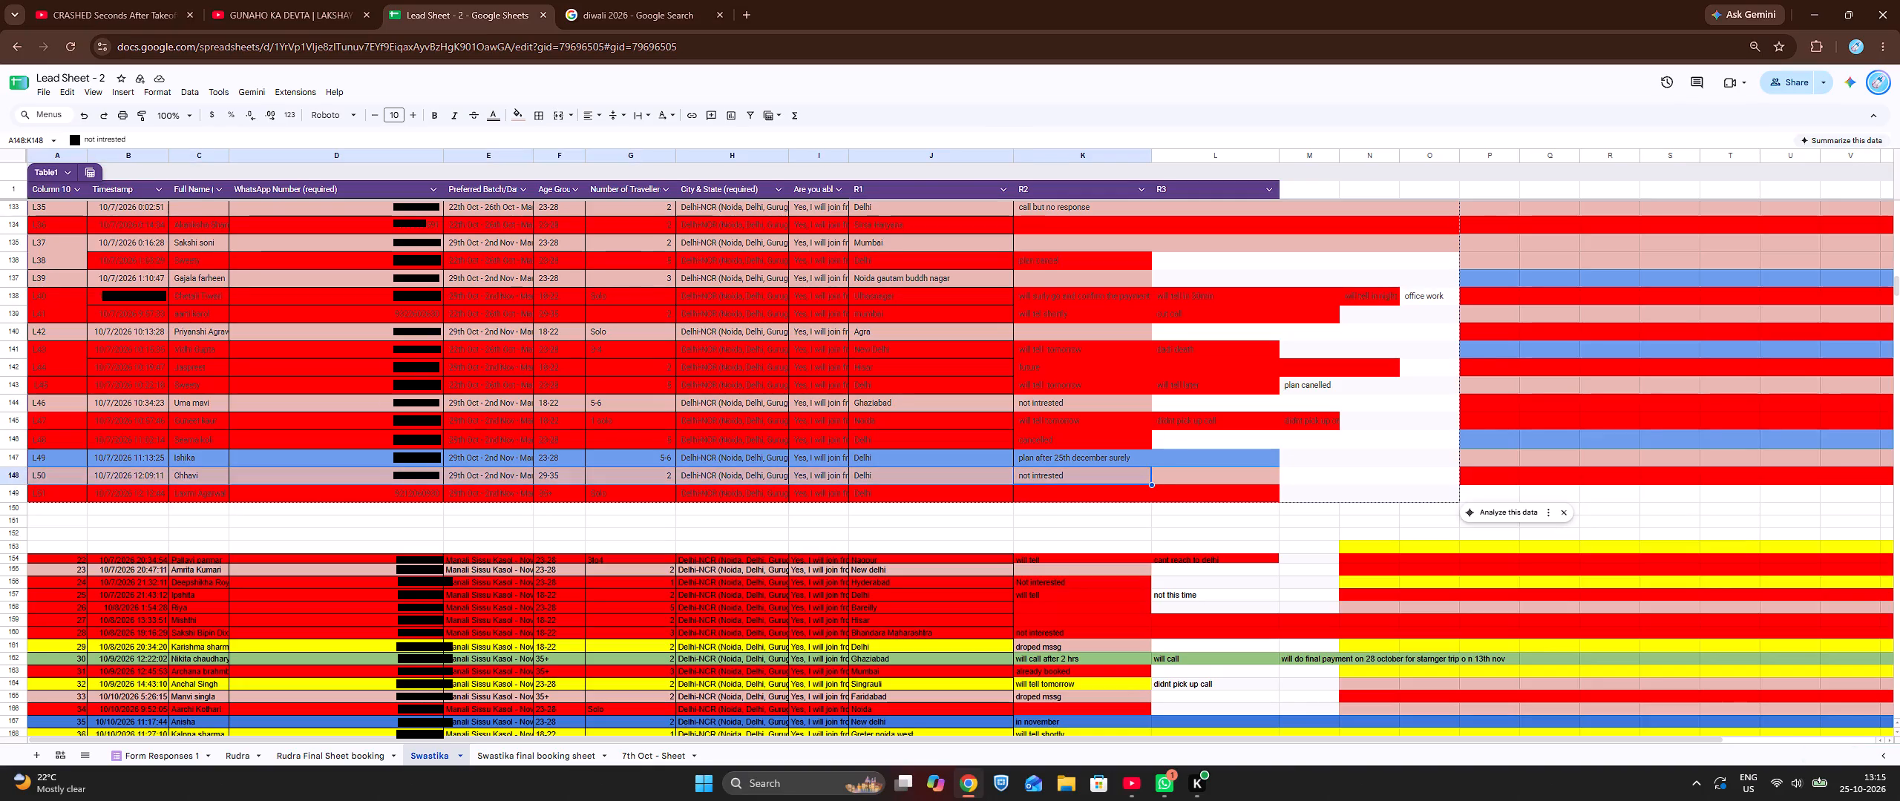
pyautogui.click(525, 117)
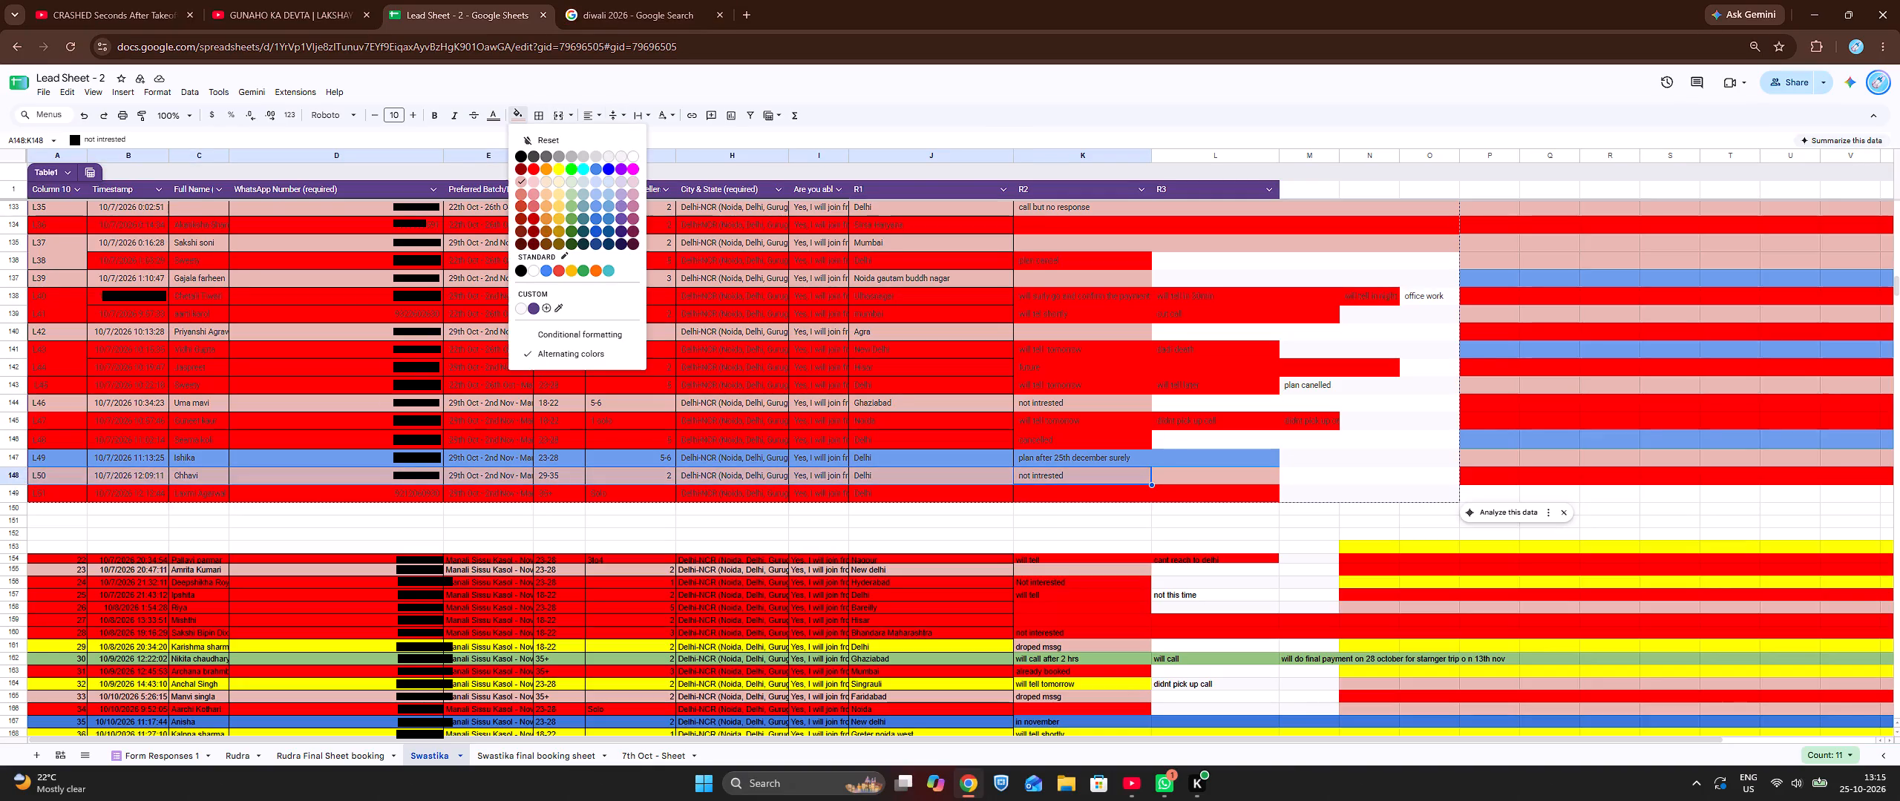
pyautogui.click(528, 168)
# Examine the follow-up notes and colour key beside the previous interested leads in rows 180 to 192.
pyautogui.scroll(-4, 542, 258)
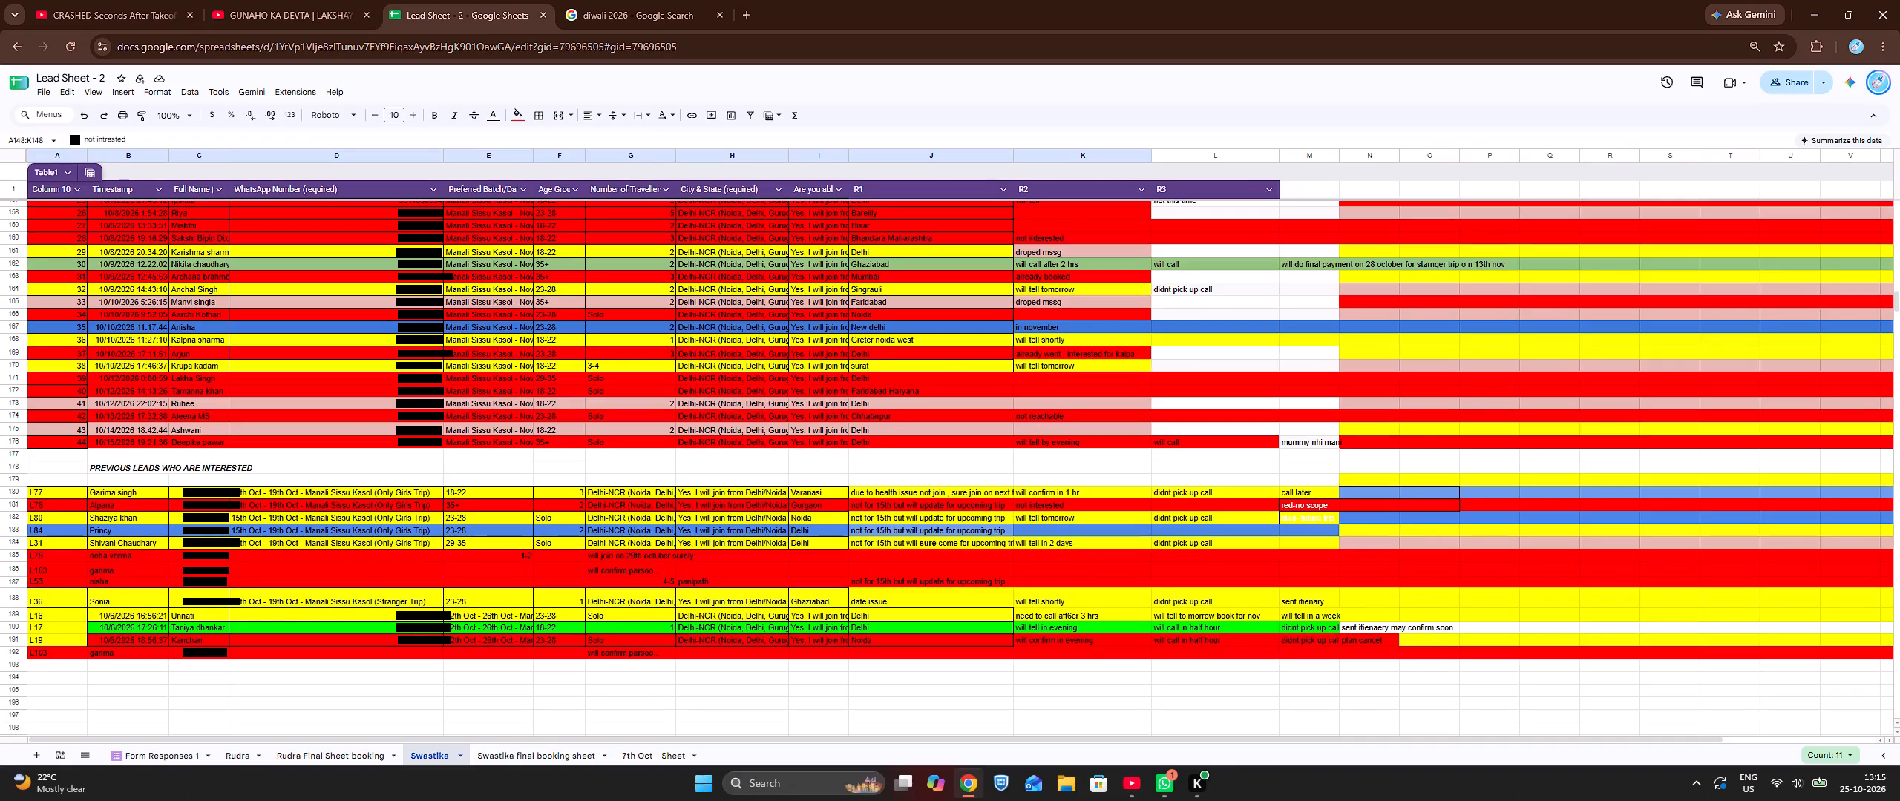
pyautogui.scroll(-6, 1303, 519)
pyautogui.scroll(4, 1300, 521)
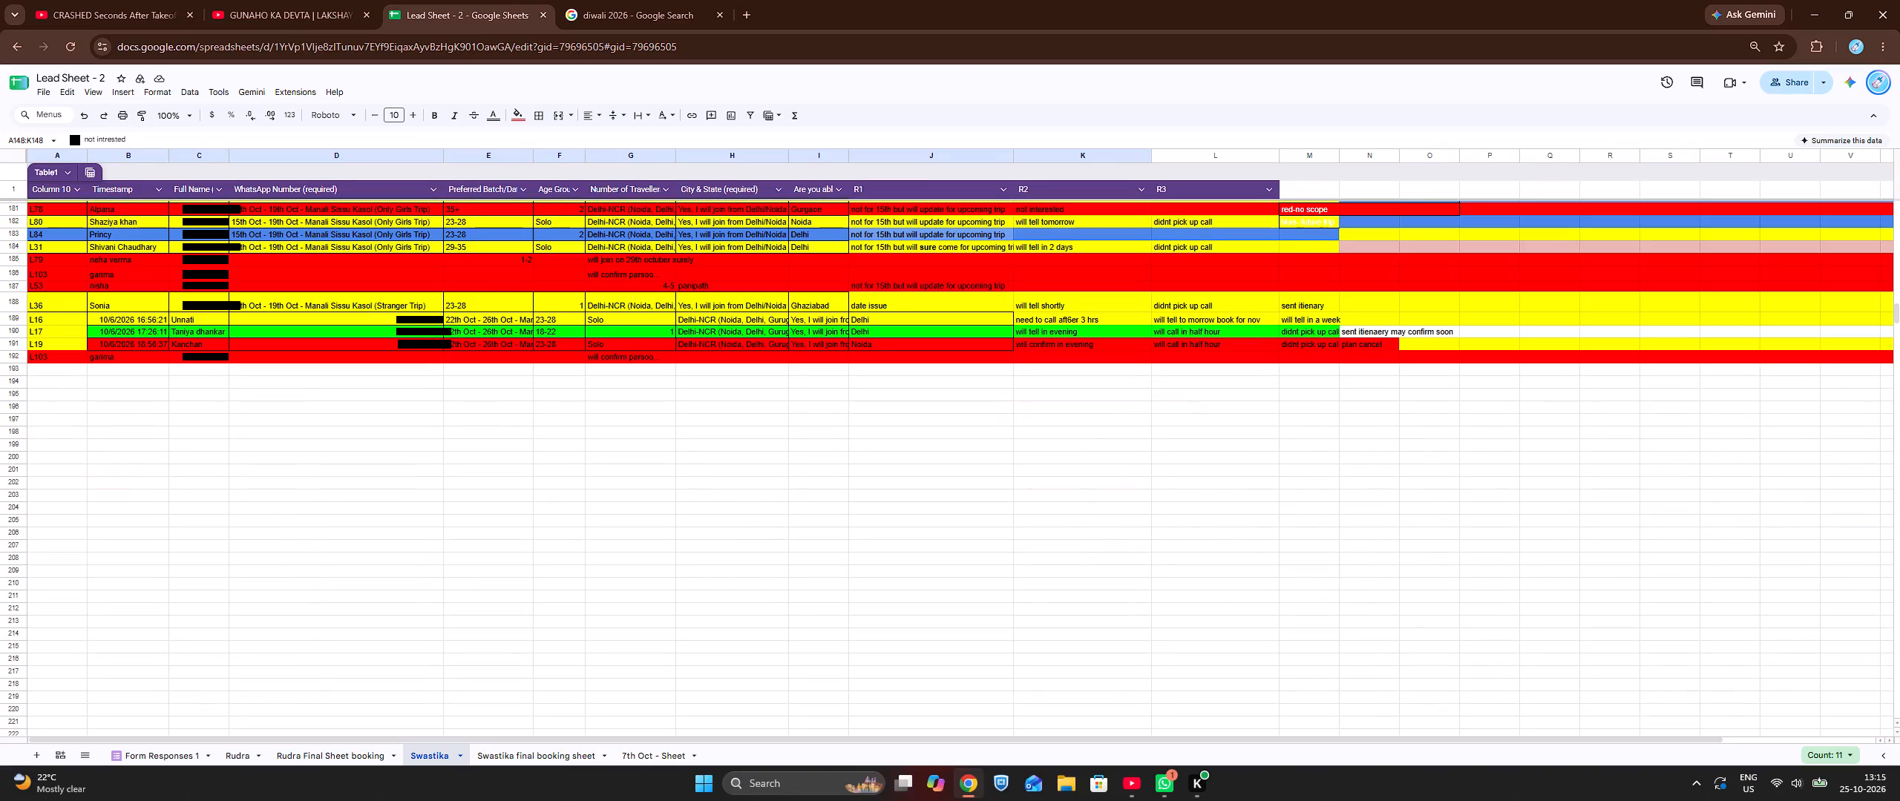
pyautogui.click(1283, 418)
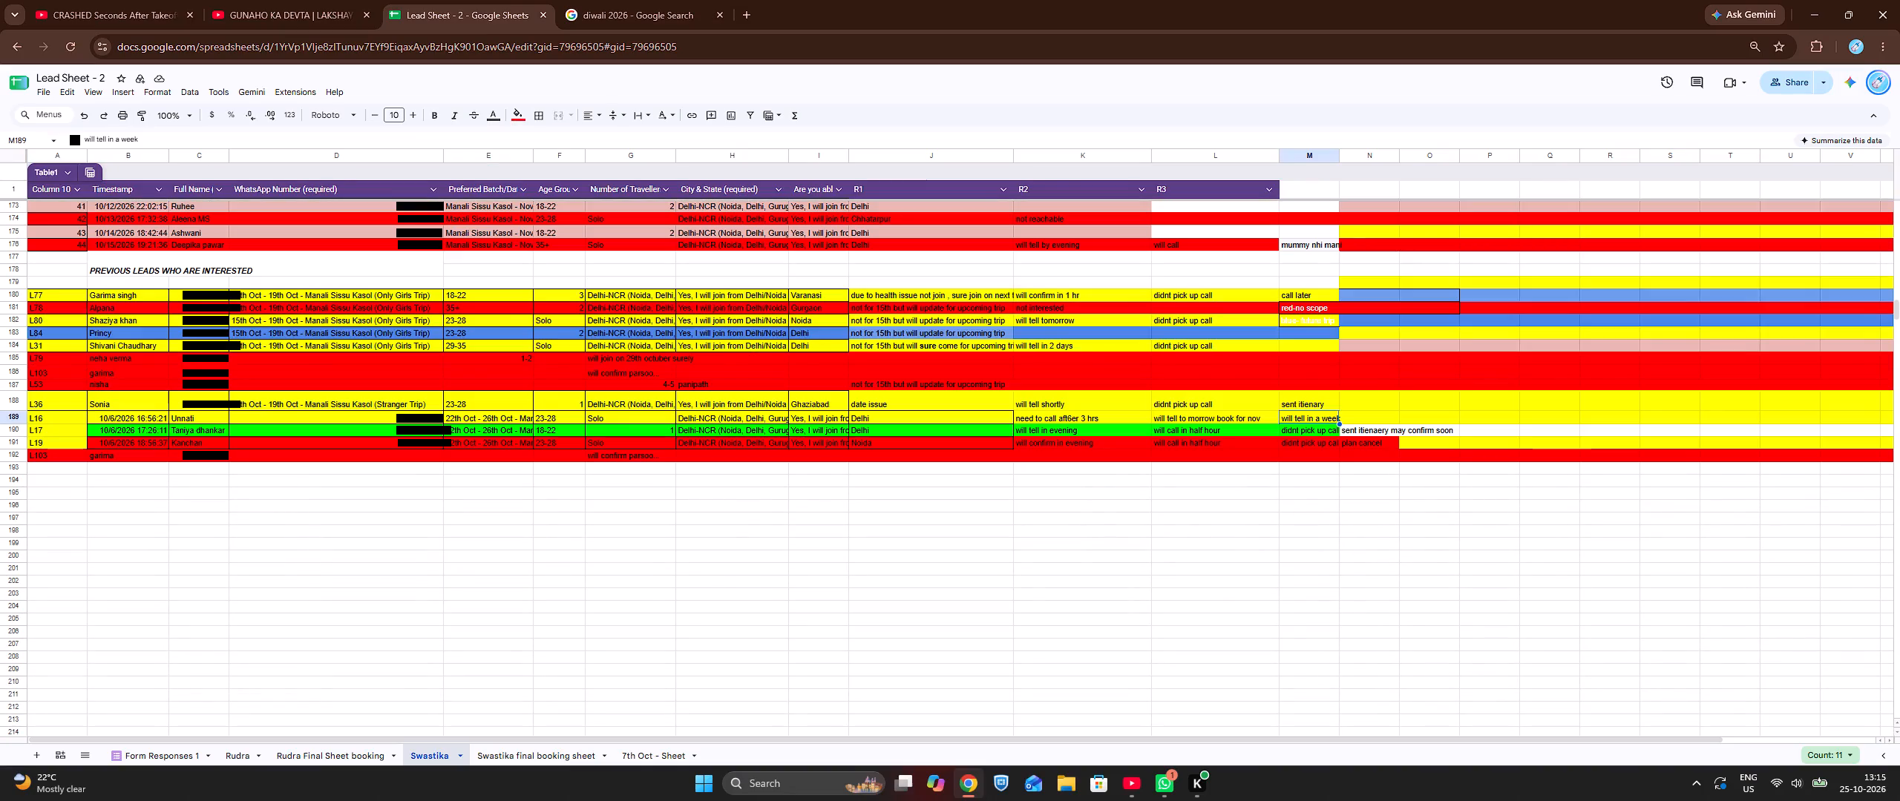
pyautogui.click(1315, 303)
pyautogui.click(1307, 320)
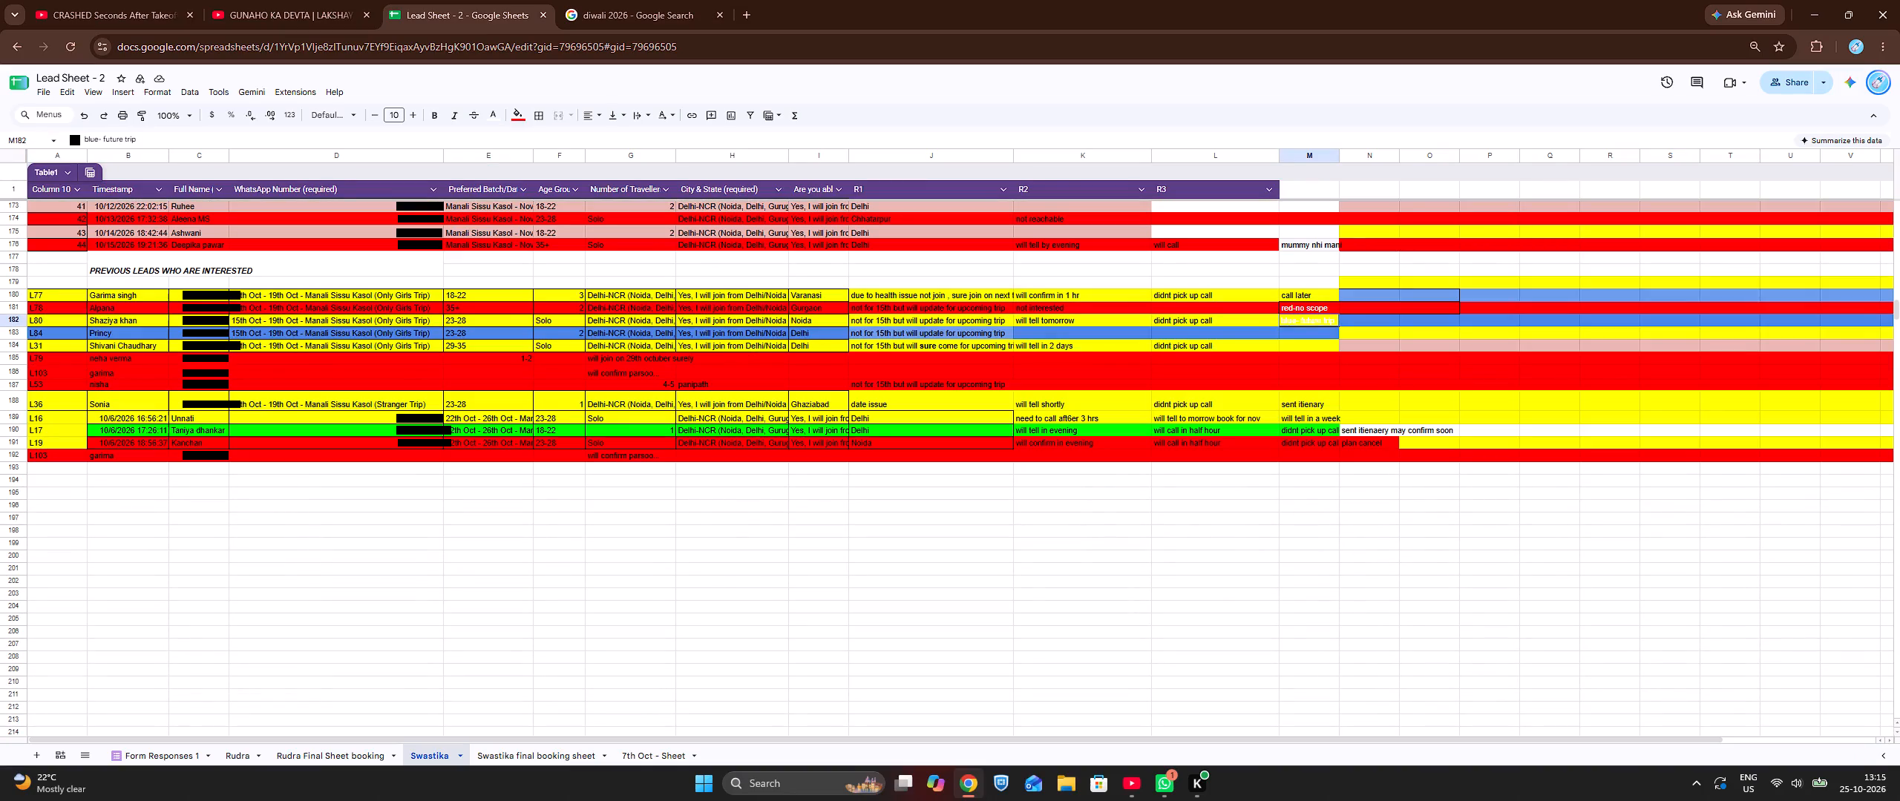
pyautogui.scroll(1, 1300, 325)
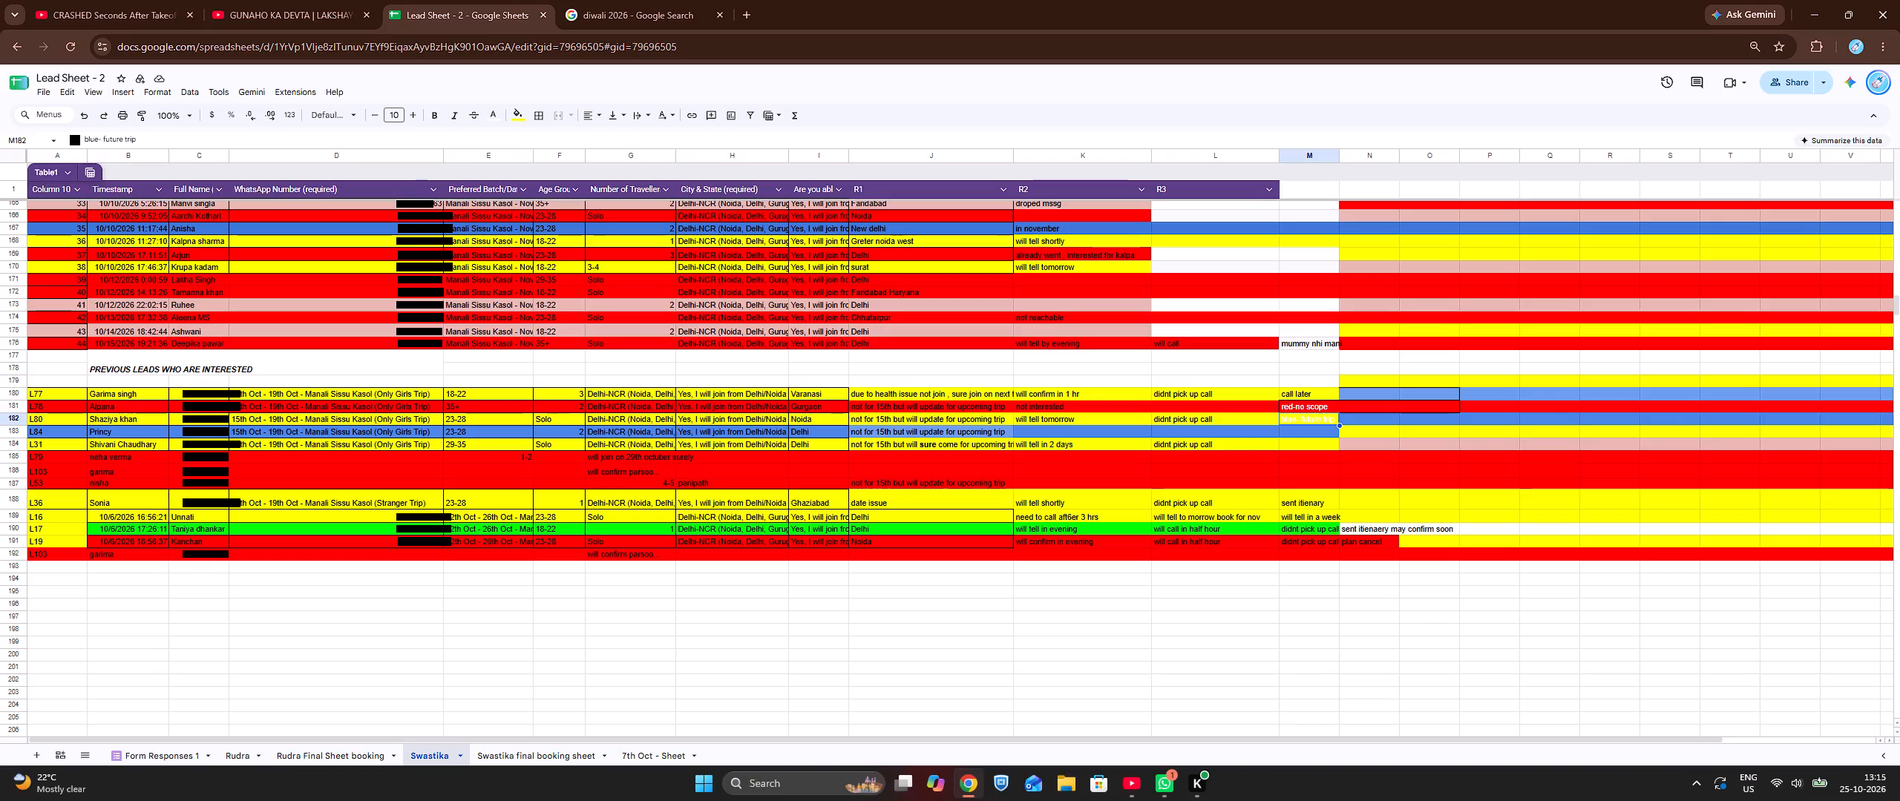
pyautogui.click(1288, 392)
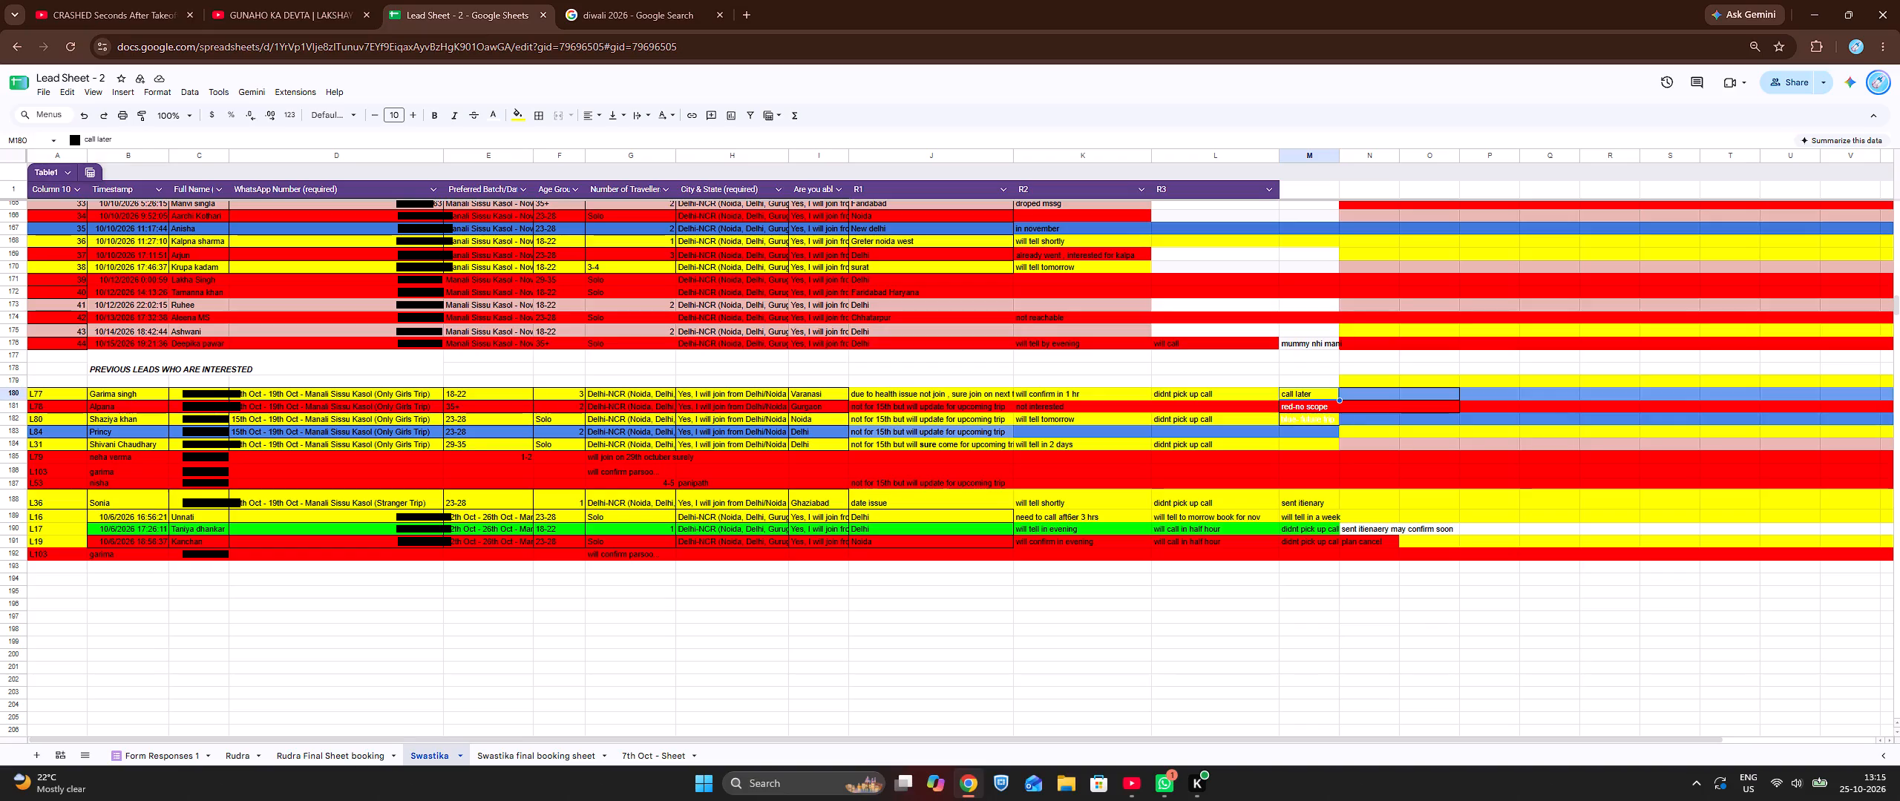
# Look through the colour-marked leads across the whole Swastika sheet, from the first rows to the previous interested leads.
pyautogui.scroll(10, 1001, 481)
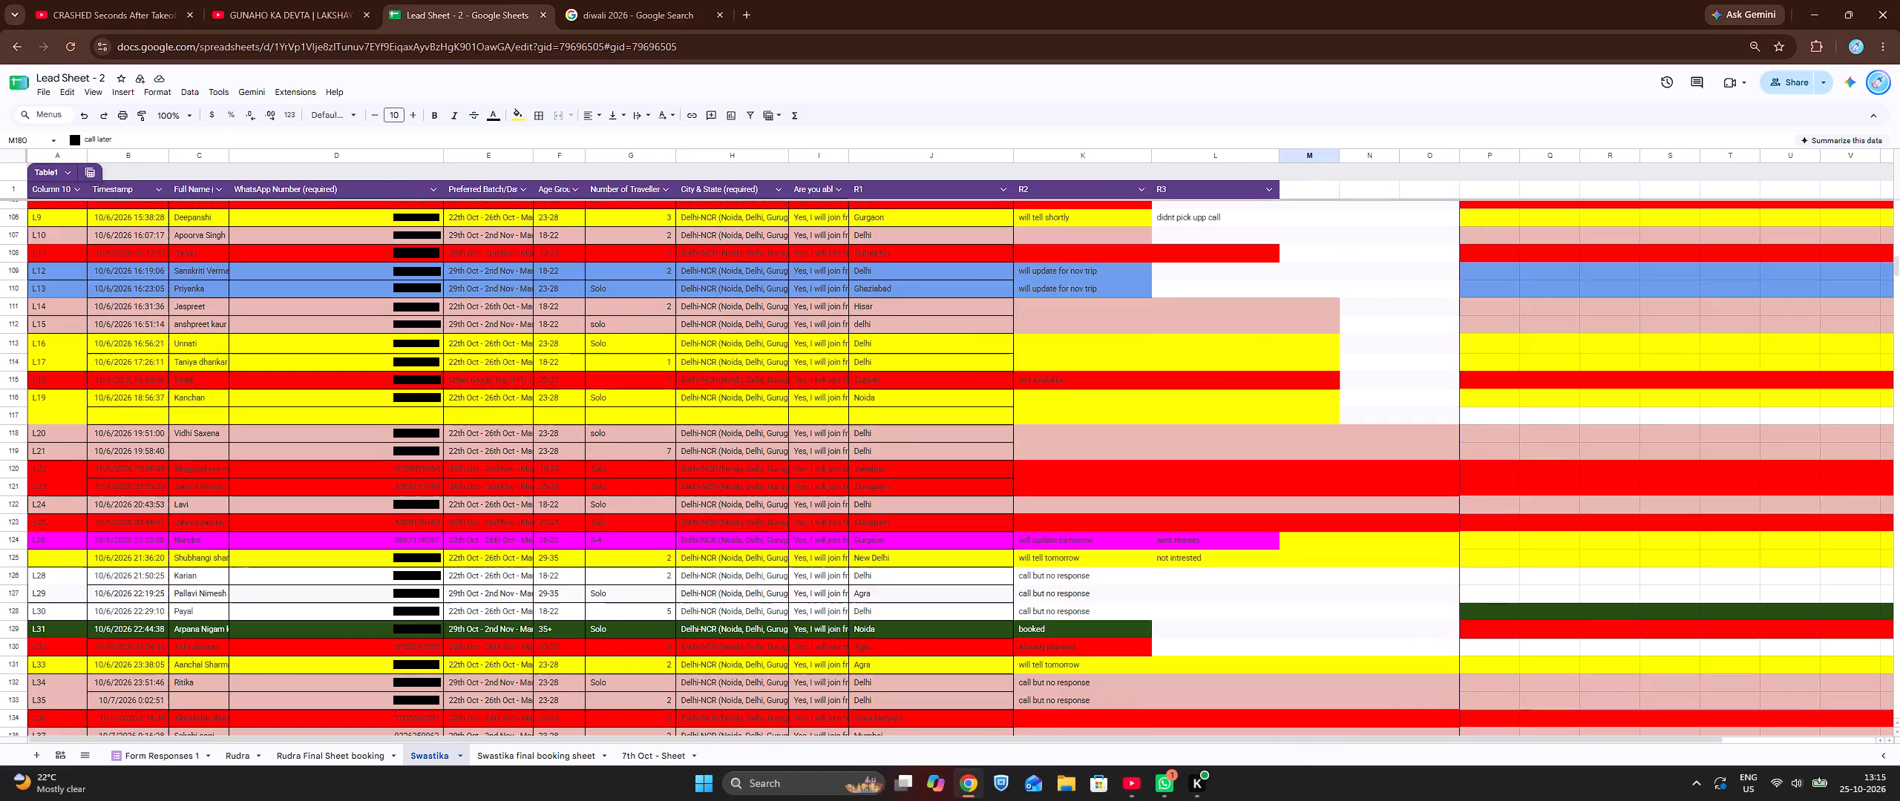
pyautogui.scroll(5, 1001, 481)
pyautogui.scroll(-8, 1001, 481)
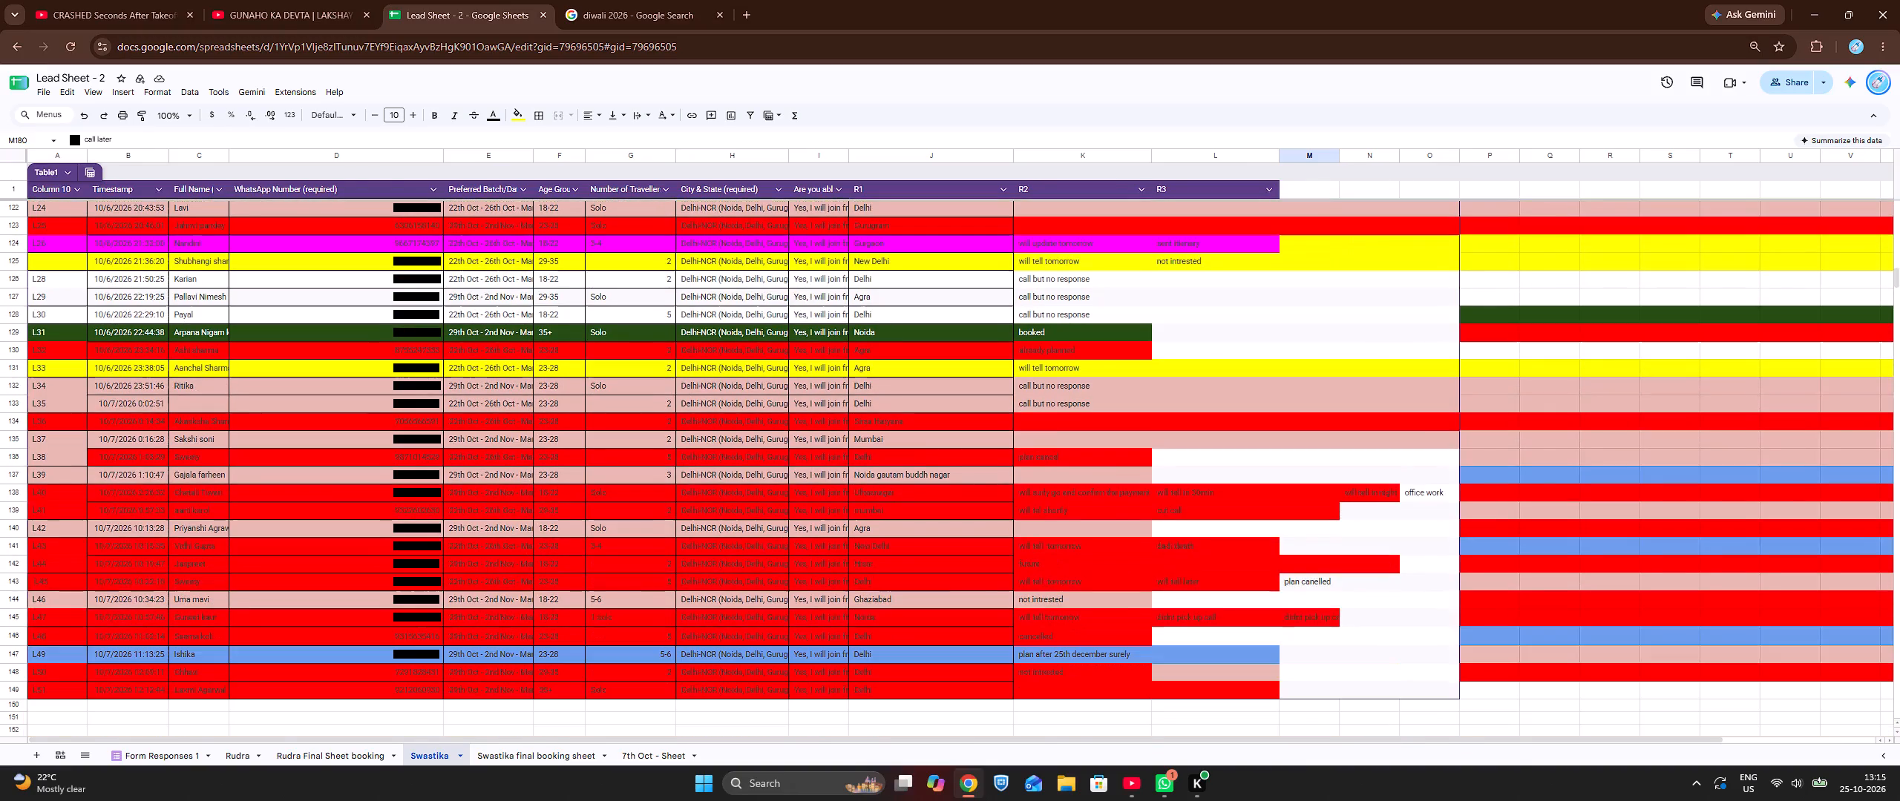
pyautogui.scroll(-4, 1001, 481)
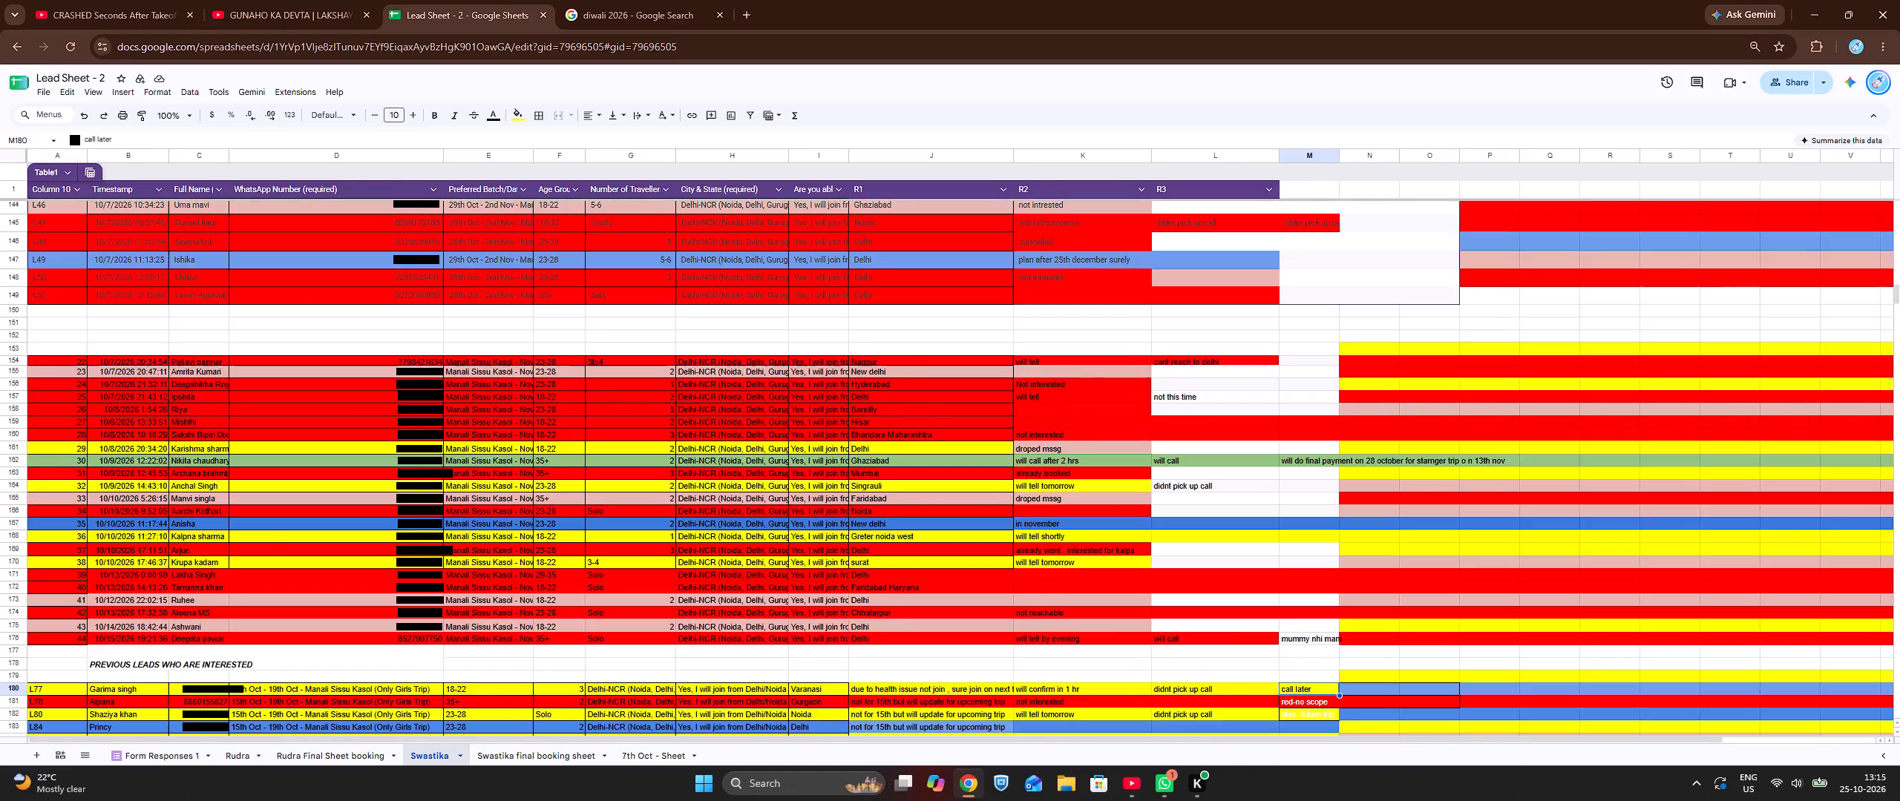
pyautogui.scroll(16, 1001, 481)
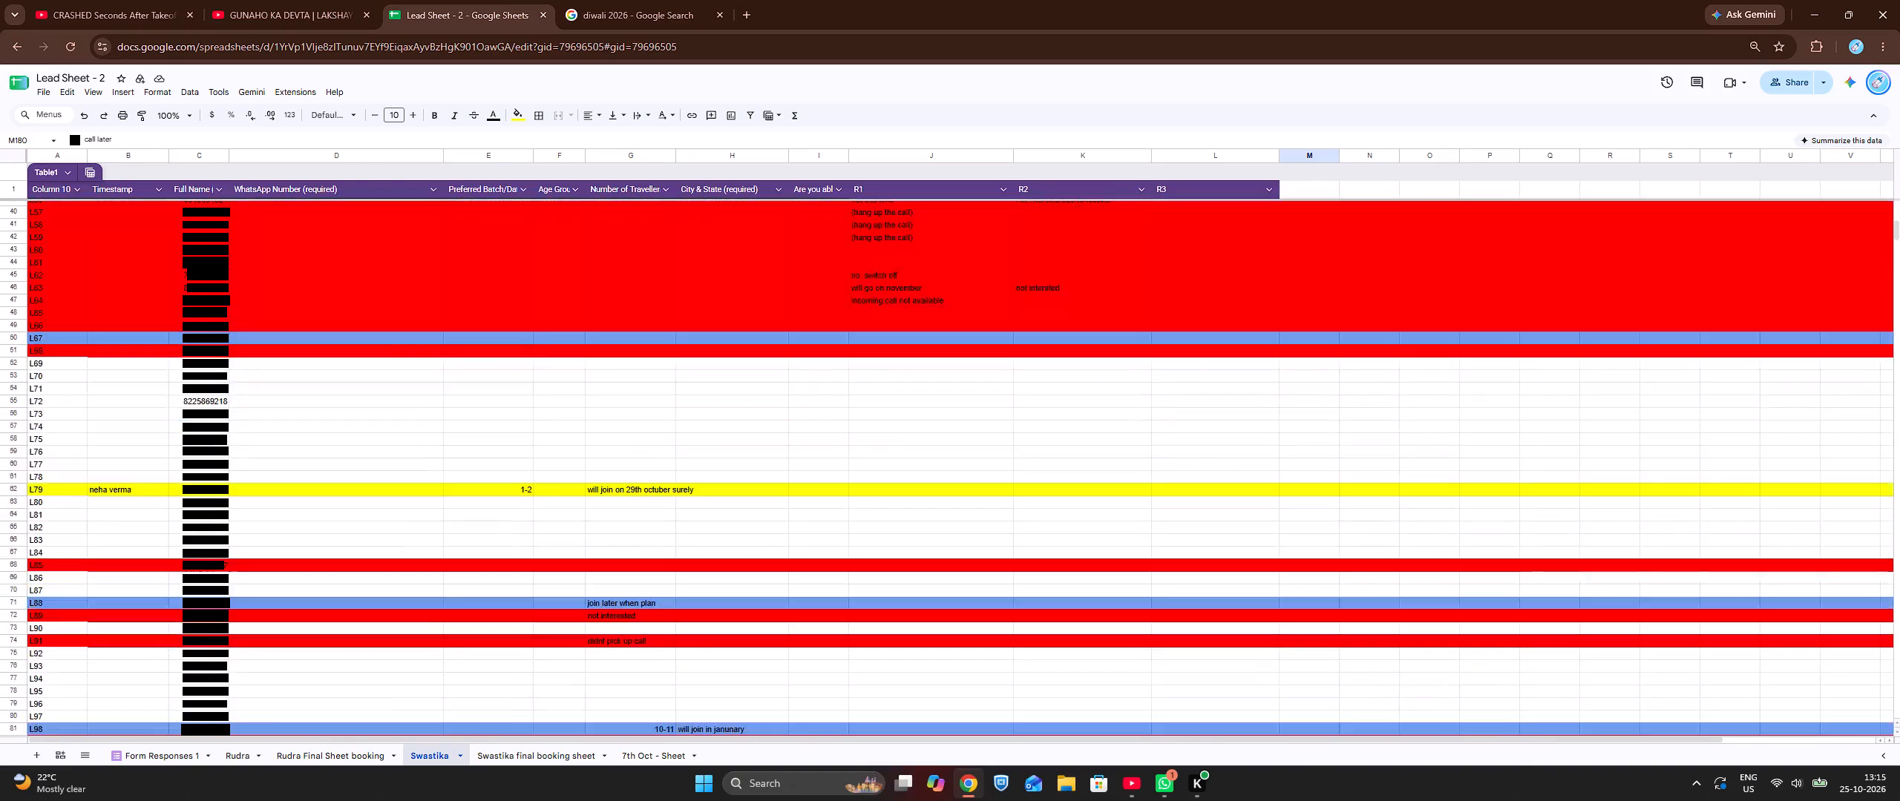
pyautogui.scroll(11, 1001, 481)
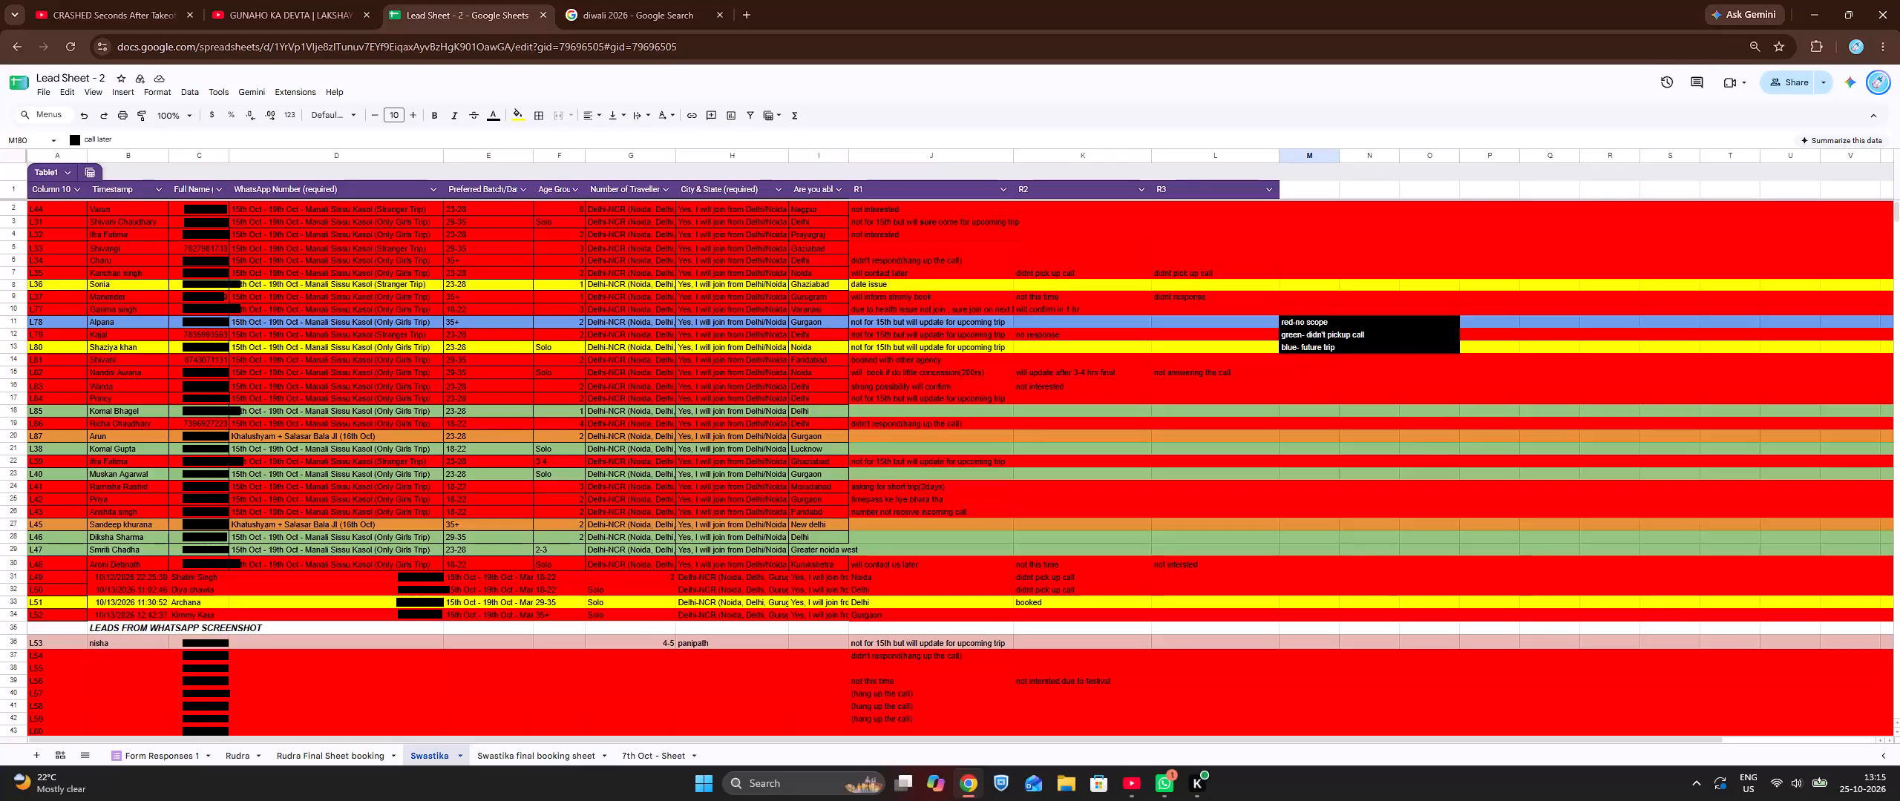
pyautogui.scroll(-10, 1001, 481)
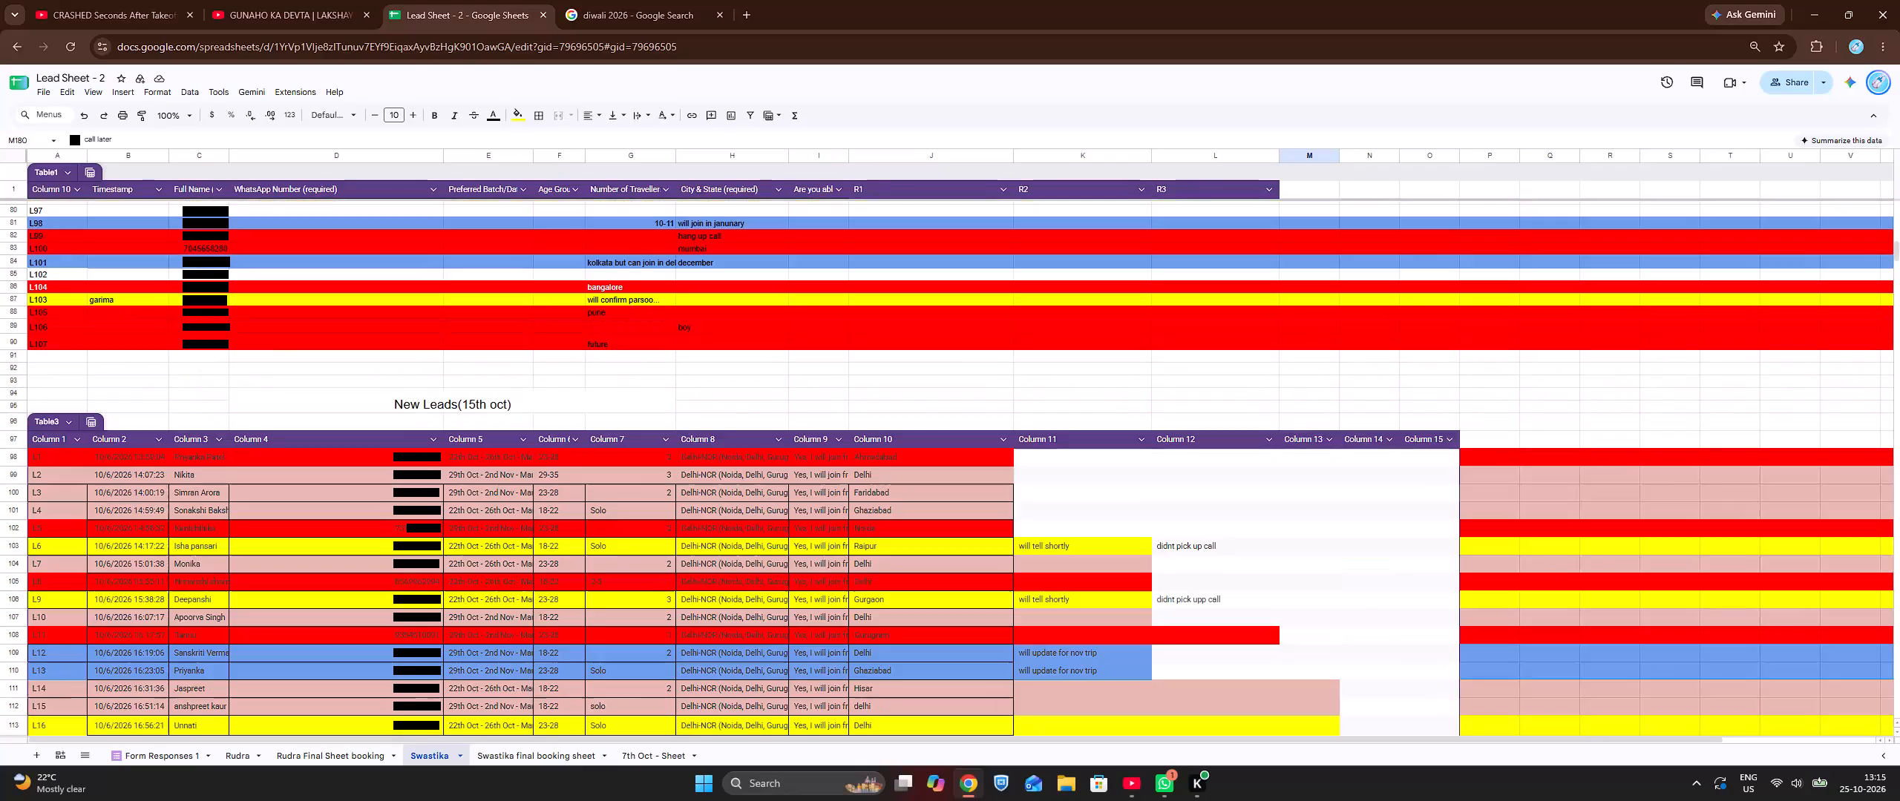
pyautogui.scroll(-3, 1001, 481)
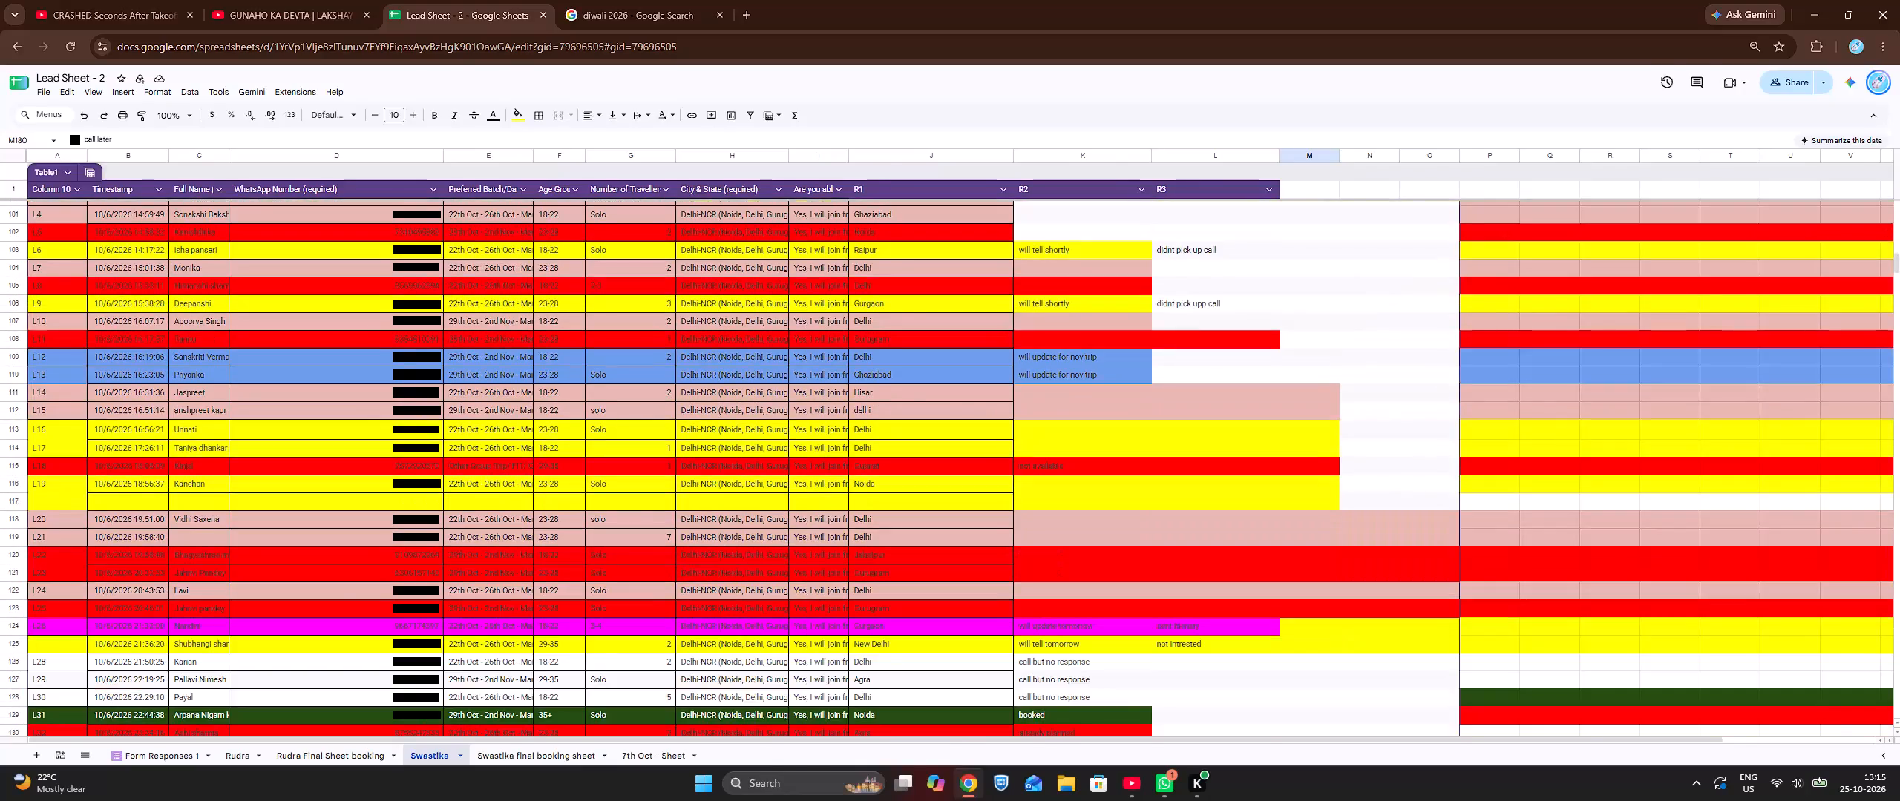
pyautogui.scroll(-6, 1001, 481)
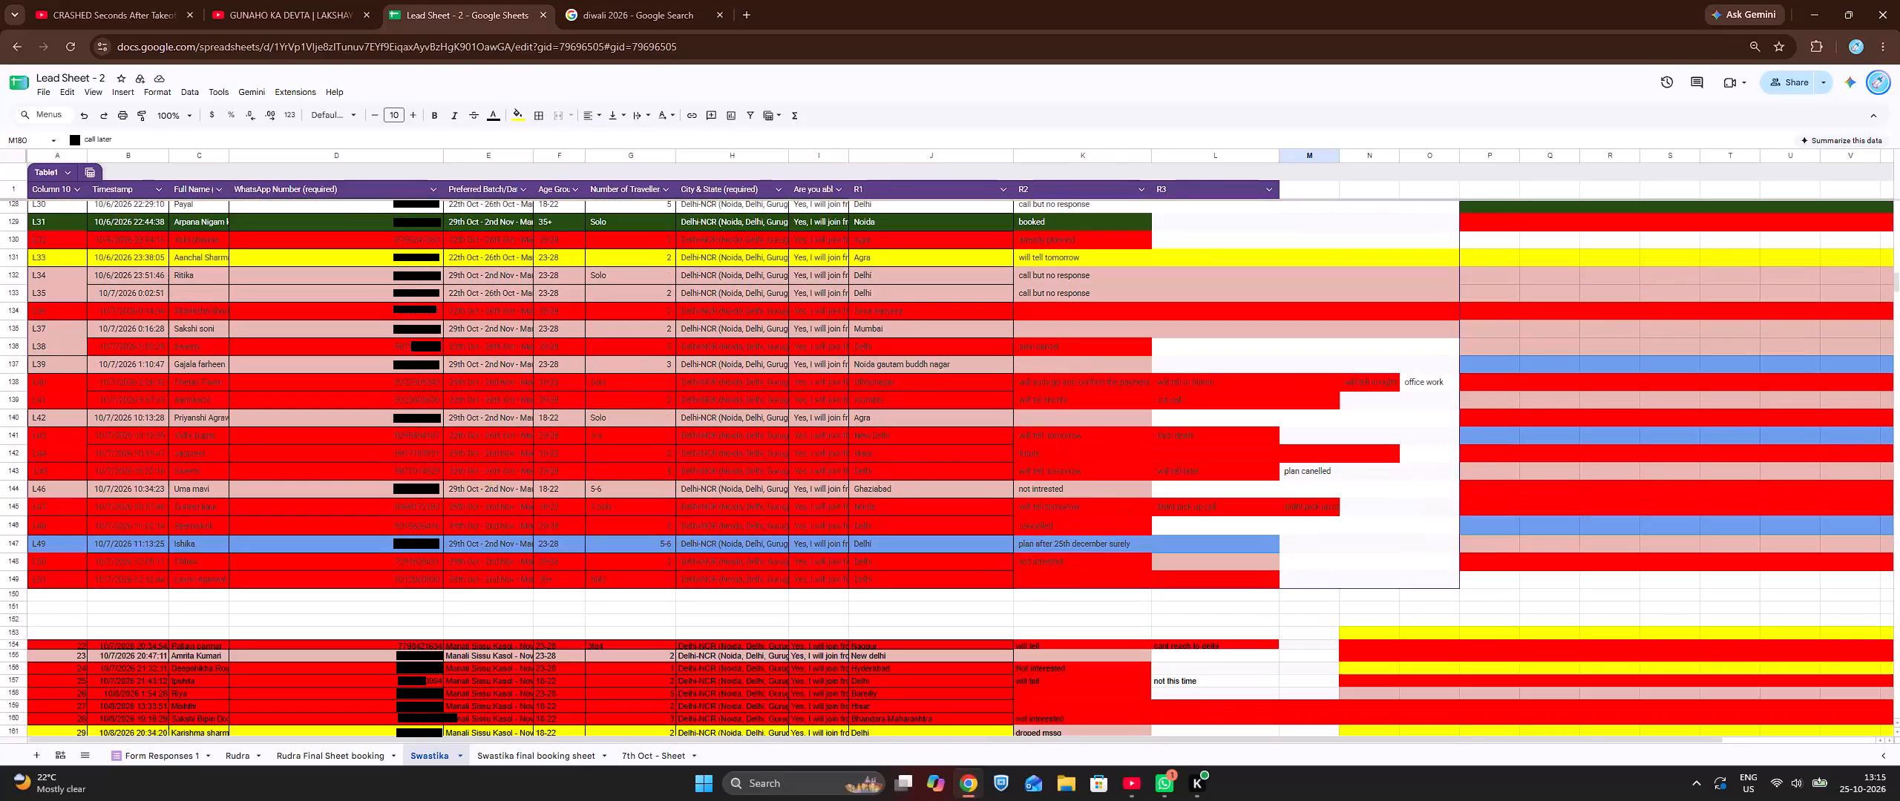
pyautogui.scroll(-1, 1001, 481)
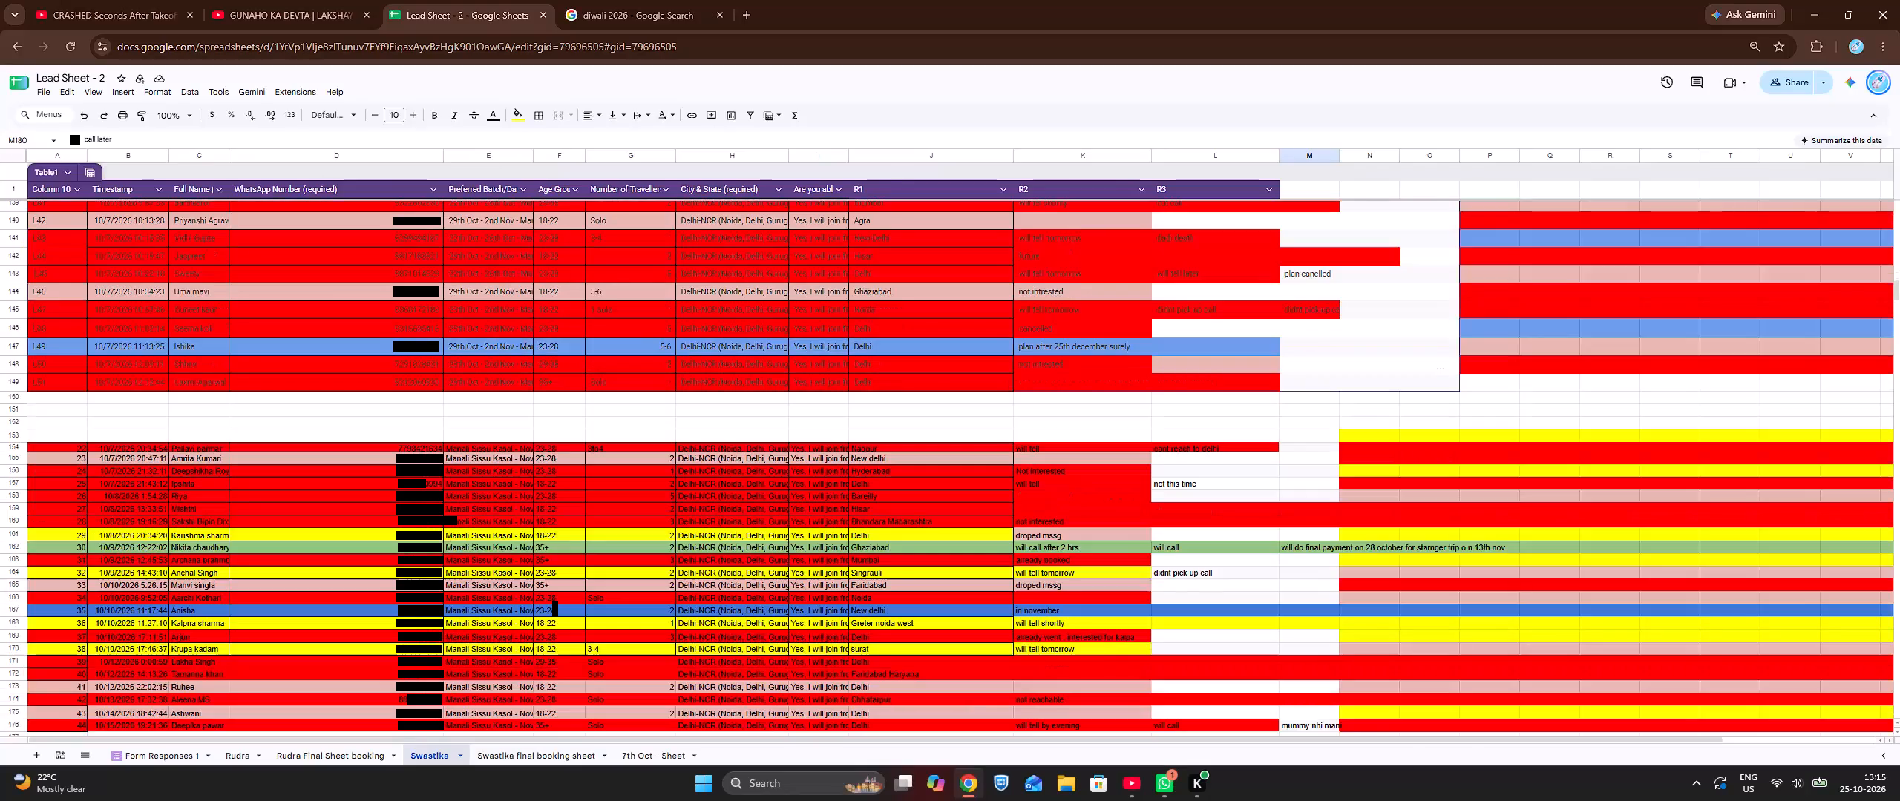
pyautogui.scroll(-2, 1001, 481)
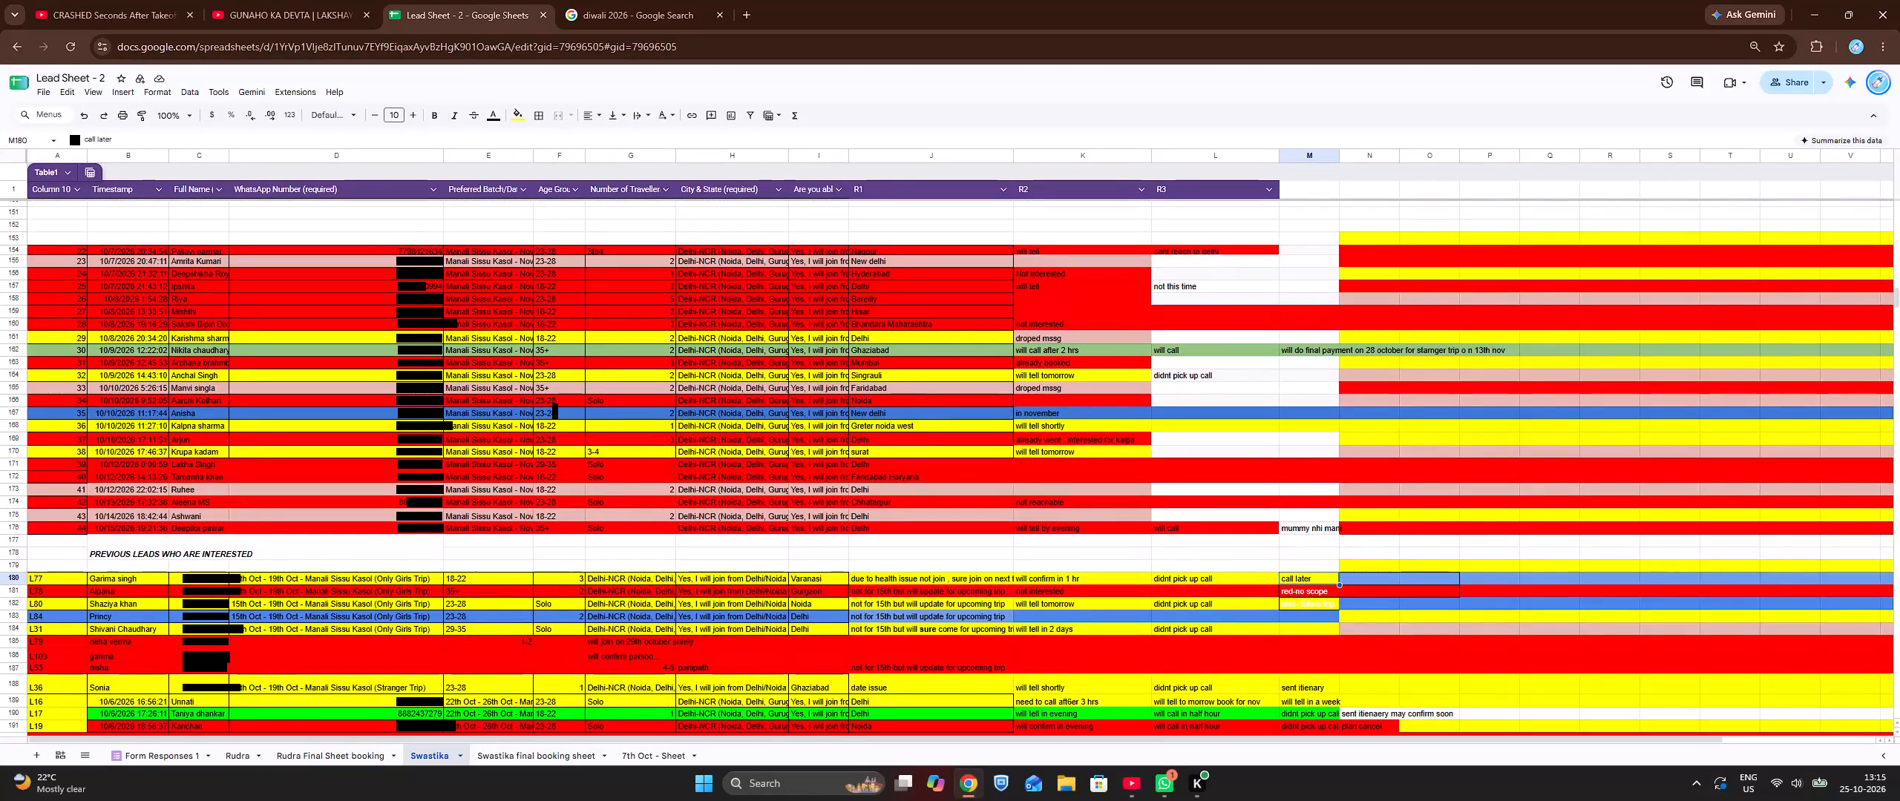
# Check the follow-up notes beside the lead in row 162 and leads L16 and L17 in rows 189 and 190.
pyautogui.click(1380, 354)
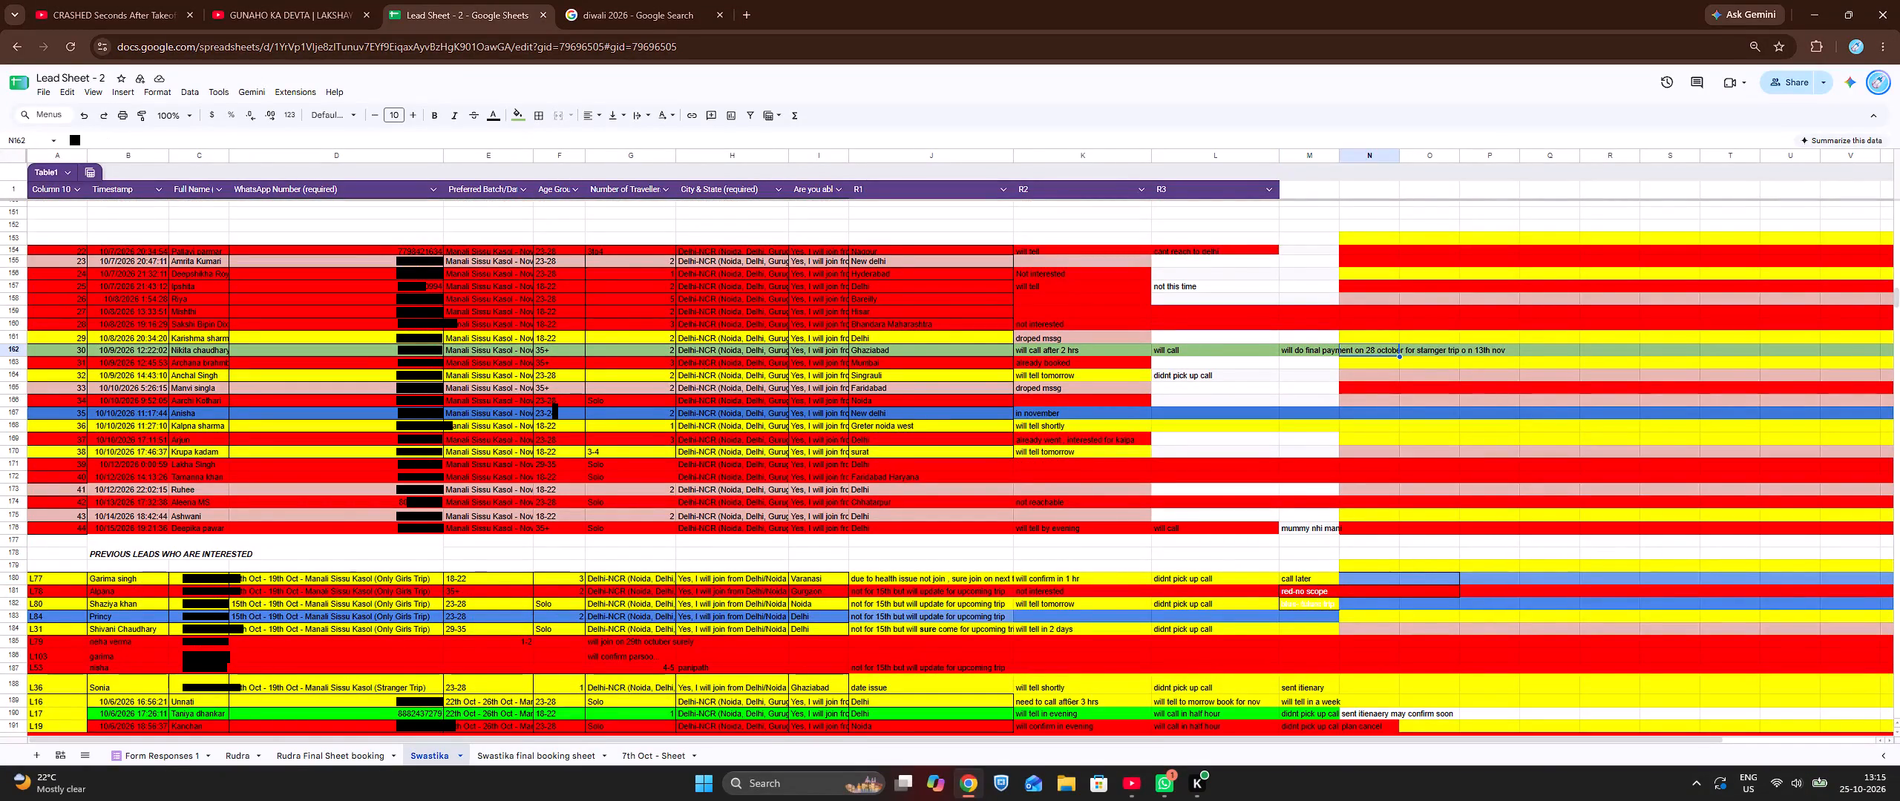
pyautogui.scroll(-1, 1380, 354)
pyautogui.scroll(-1, 1302, 439)
pyautogui.click(1314, 510)
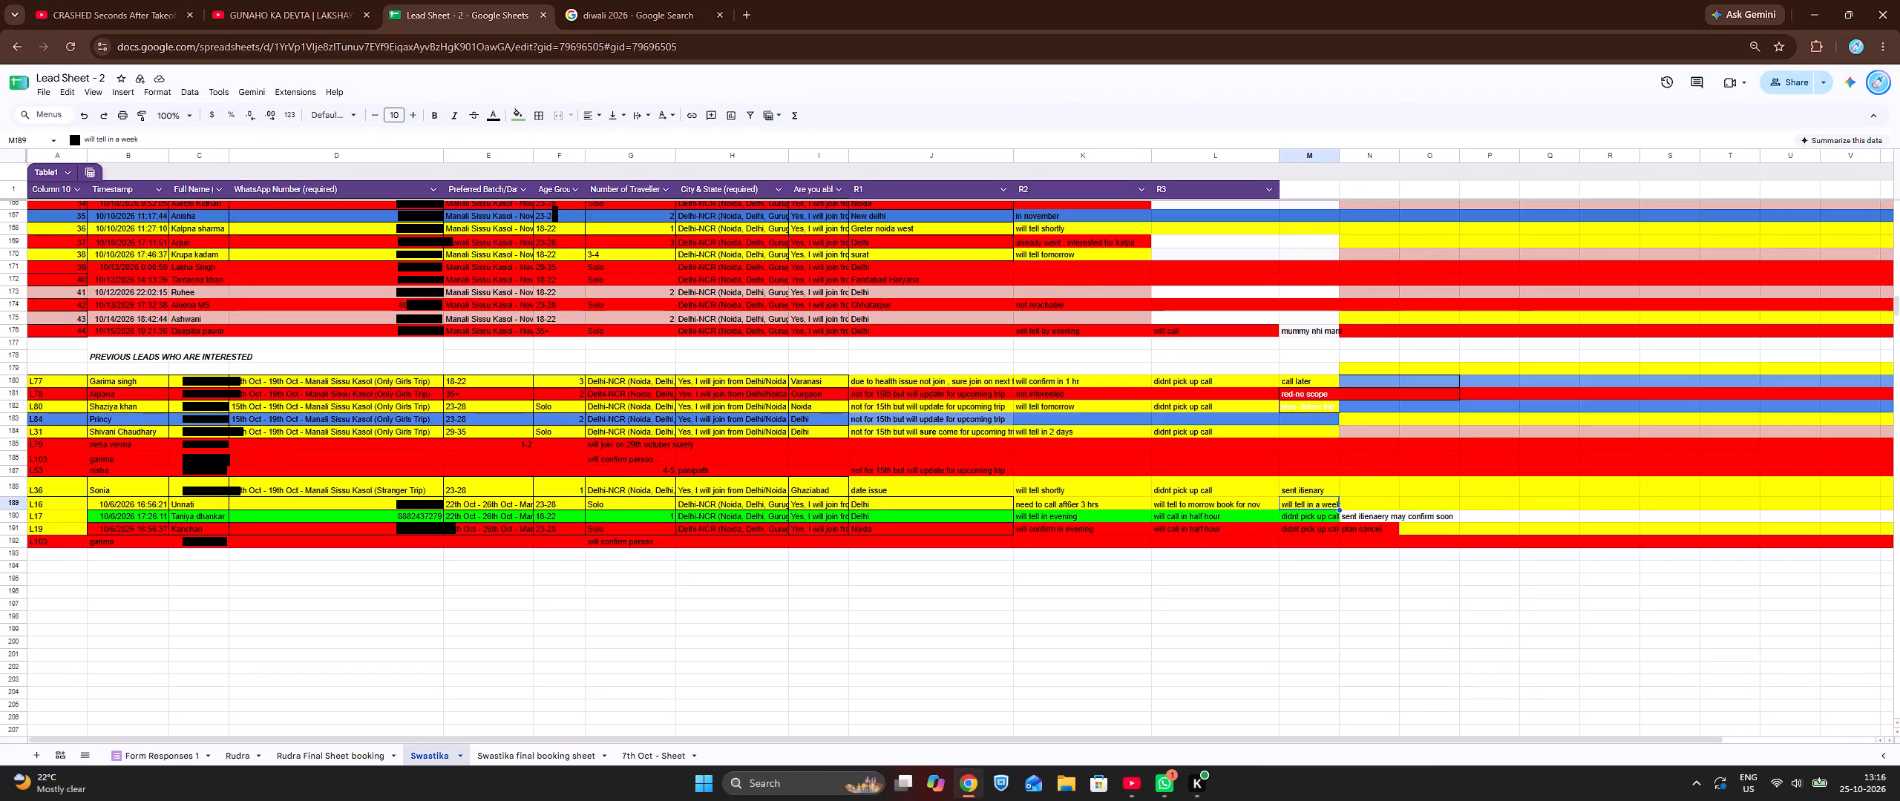
pyautogui.click(1314, 519)
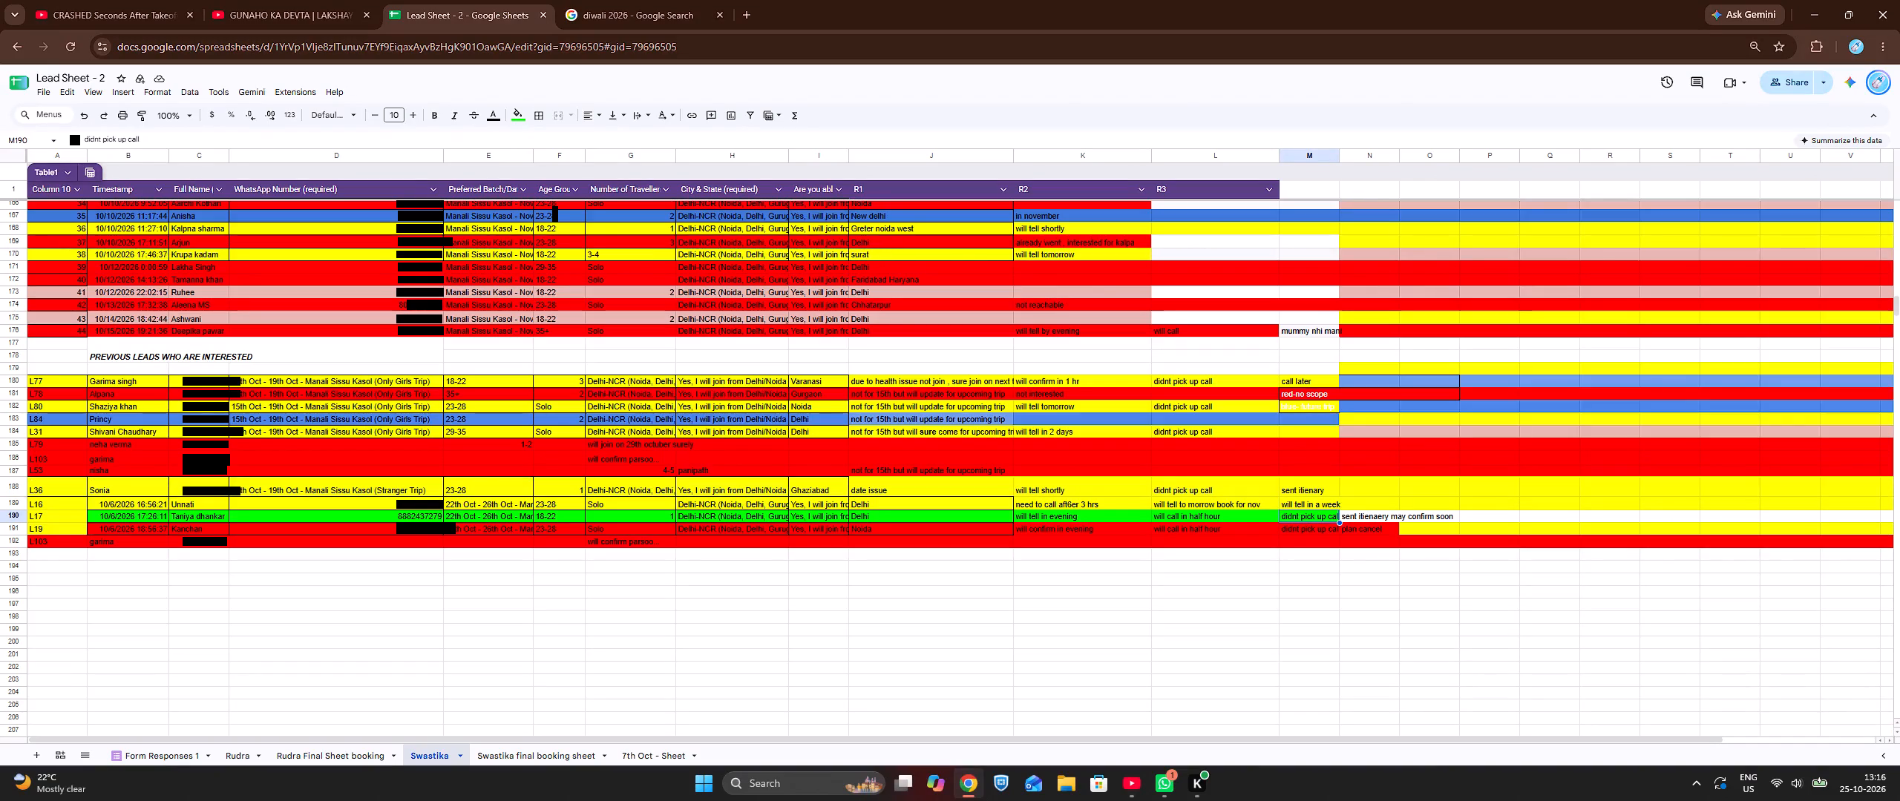
# Check the follow-up notes of the previous interested leads in rows 180 to 190 and the trip entry of lead L36.
pyautogui.click(1164, 504)
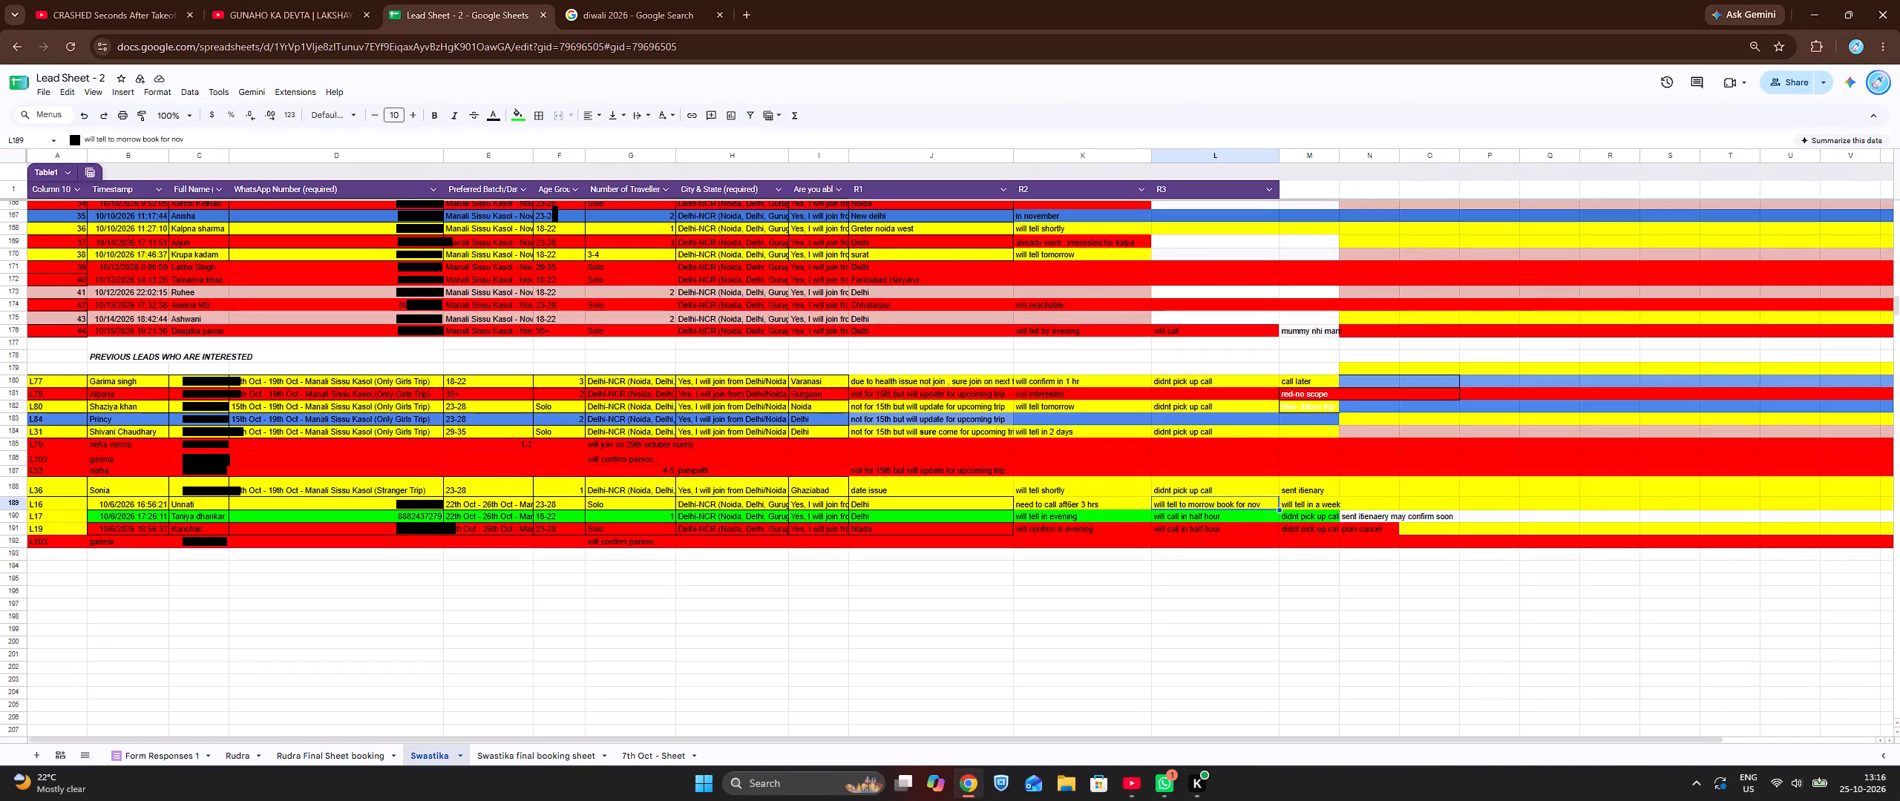
pyautogui.click(1294, 506)
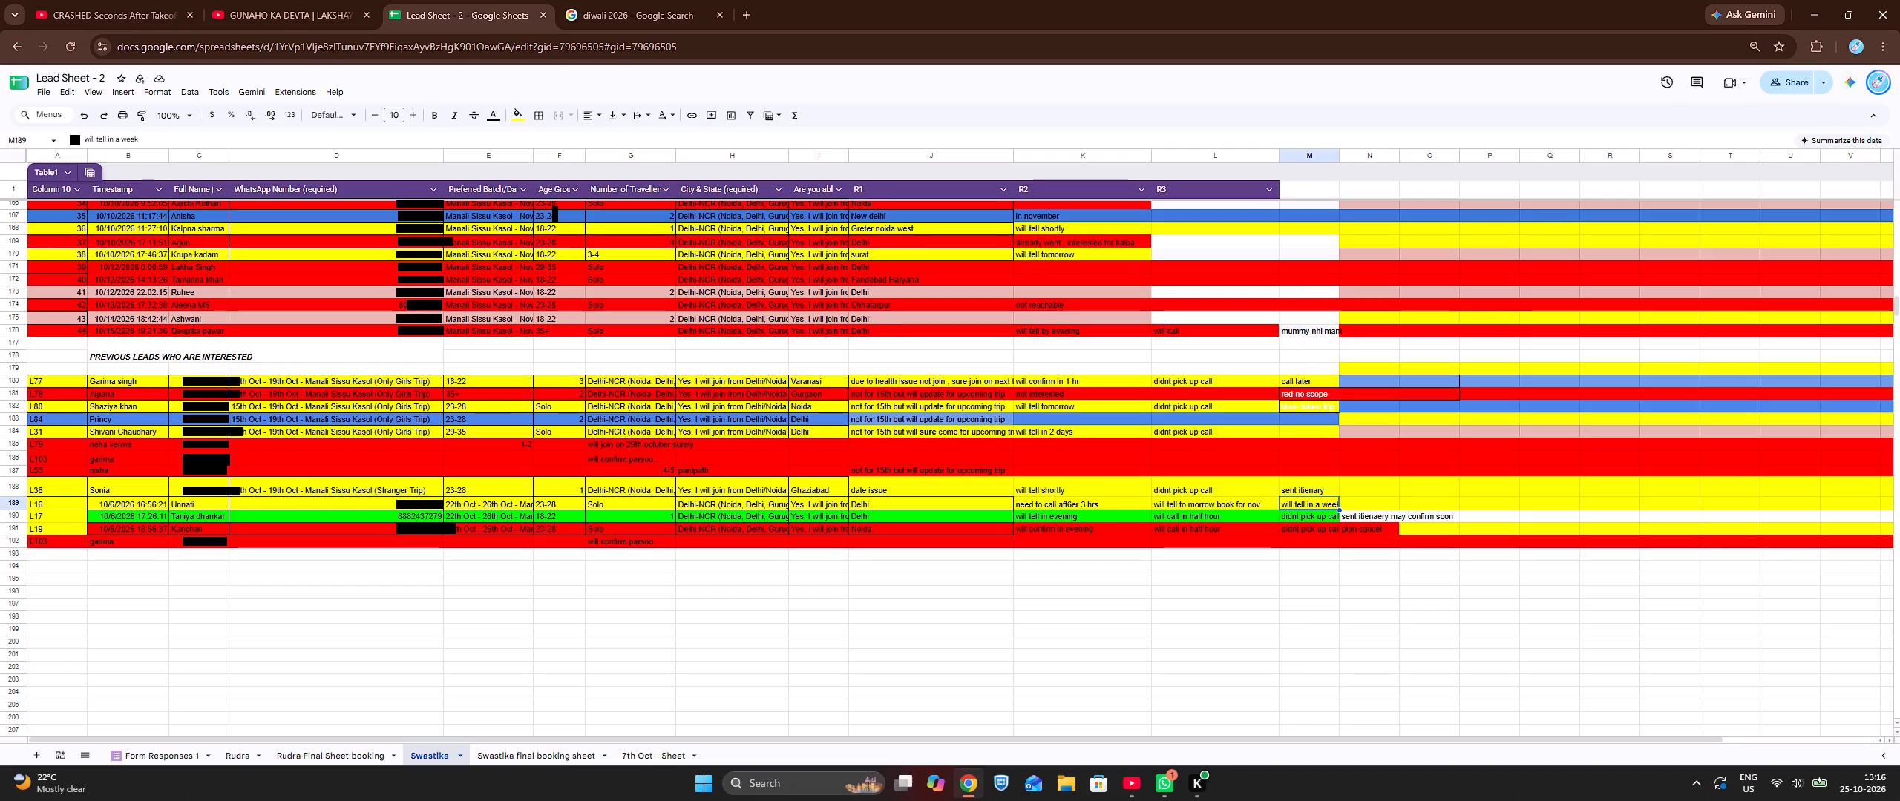
pyautogui.click(1289, 519)
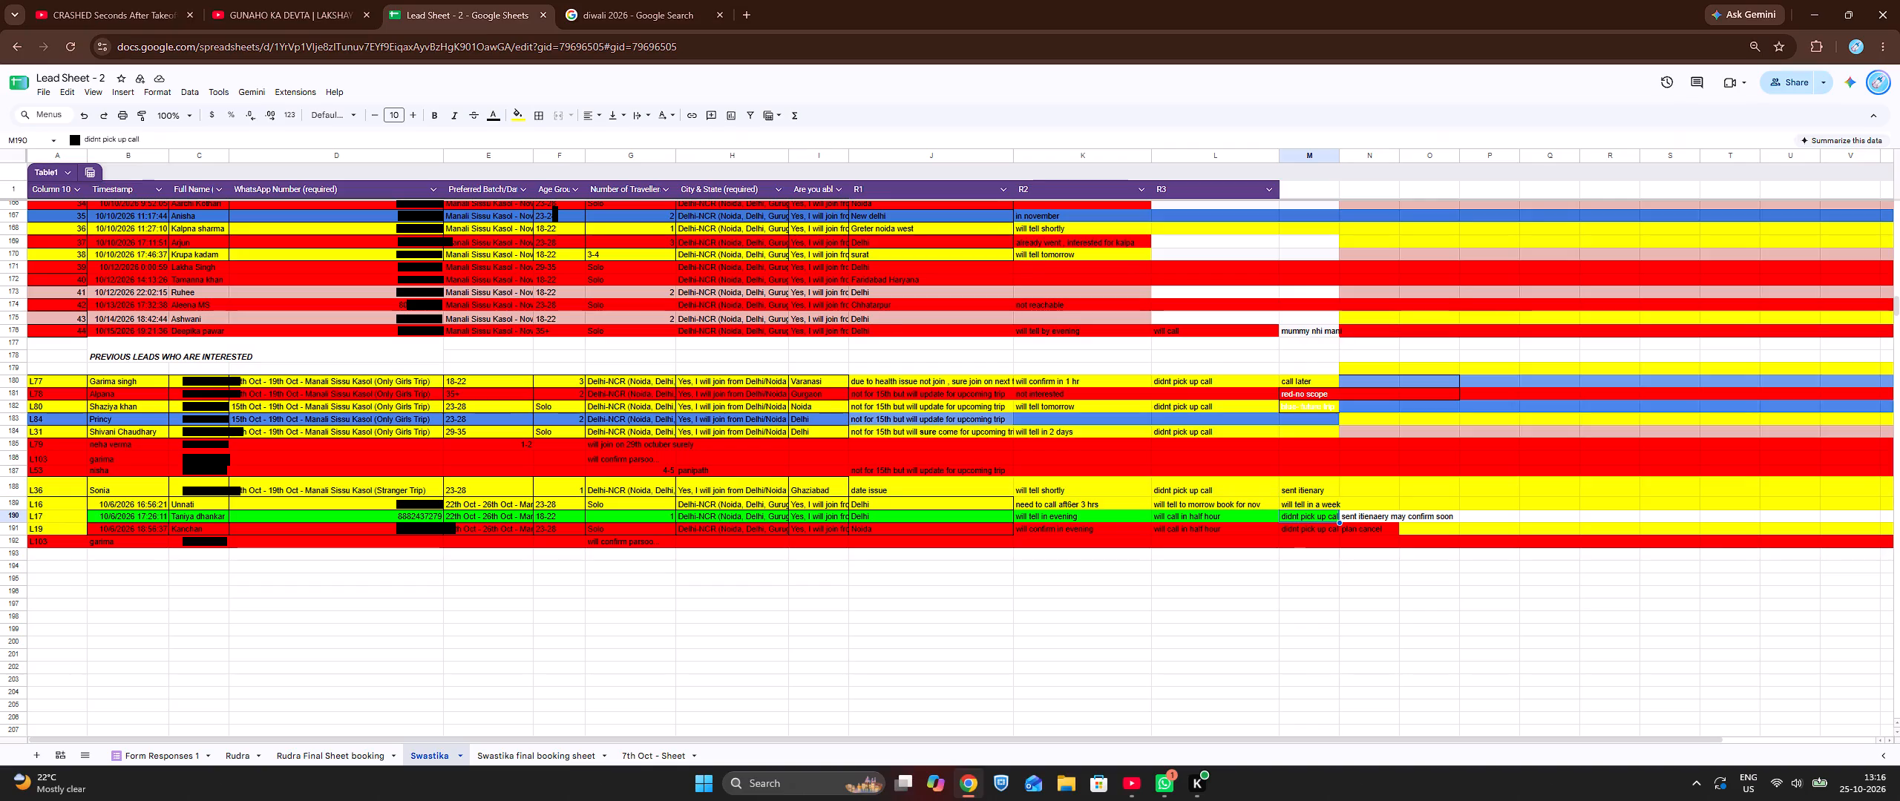
pyautogui.click(1311, 492)
pyautogui.click(1288, 406)
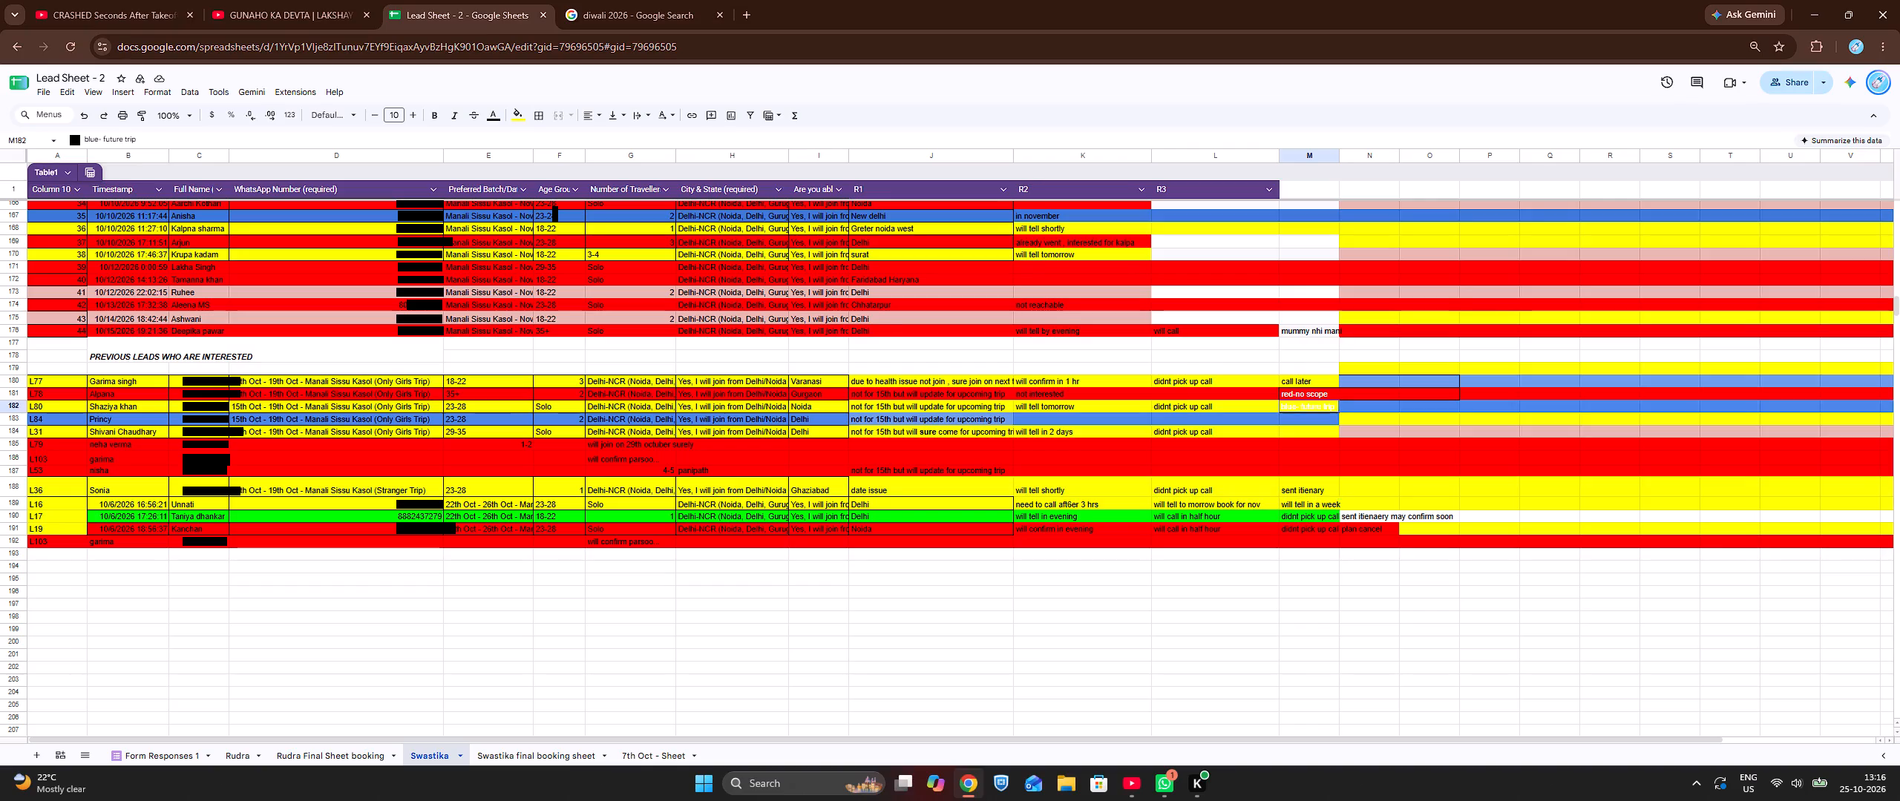
pyautogui.click(1288, 406)
pyautogui.click(1315, 380)
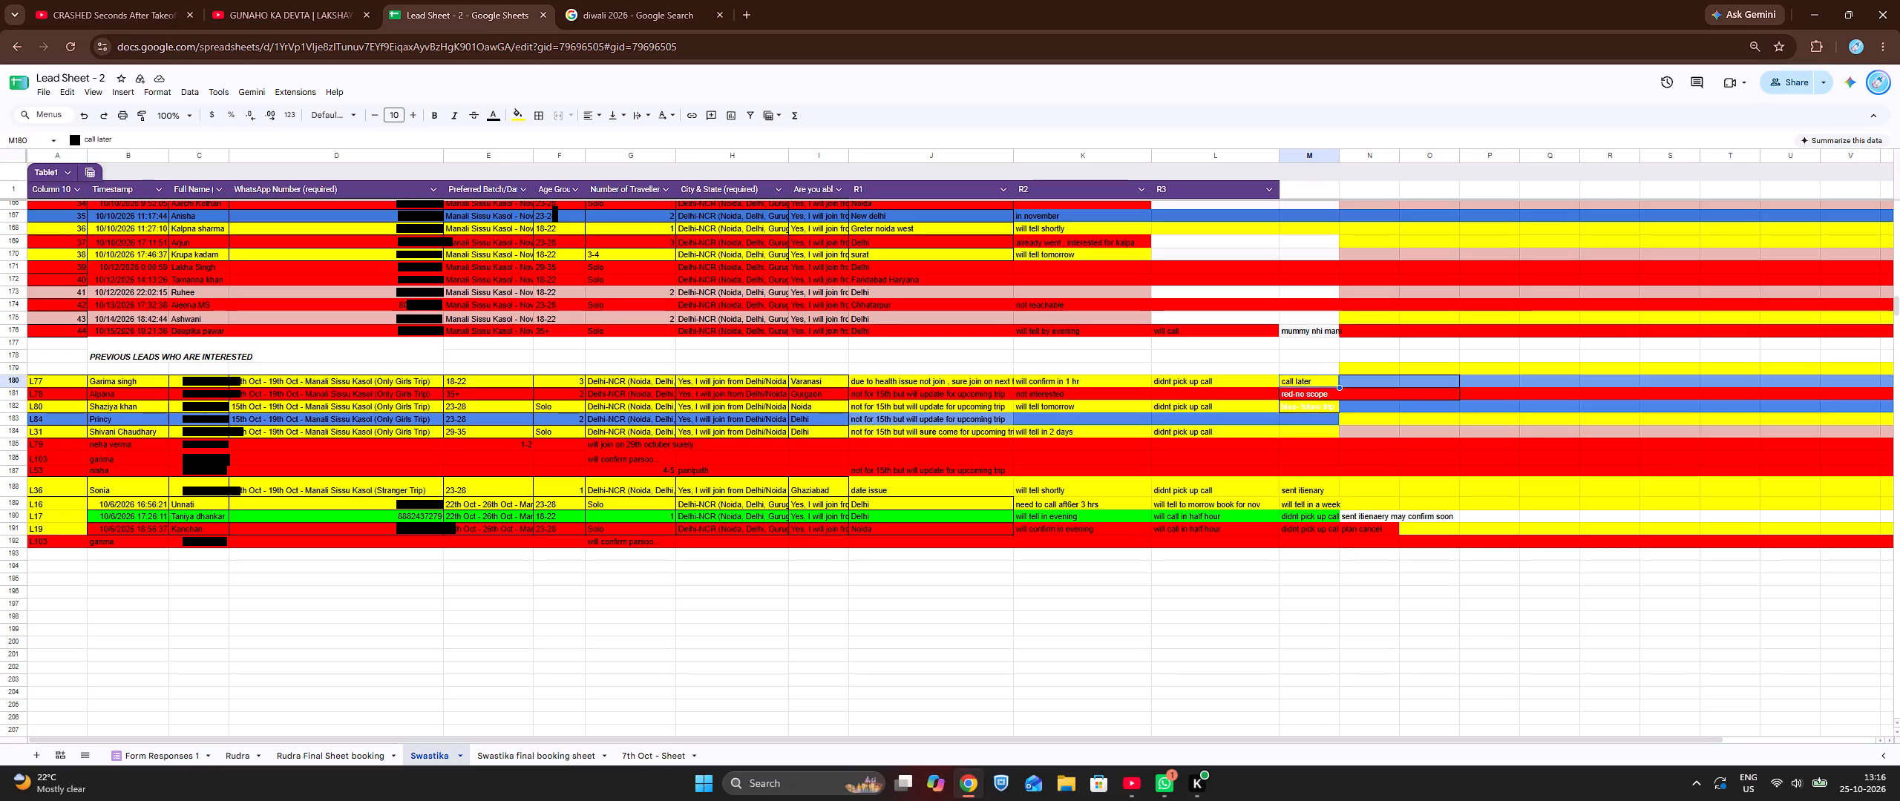
pyautogui.click(1219, 396)
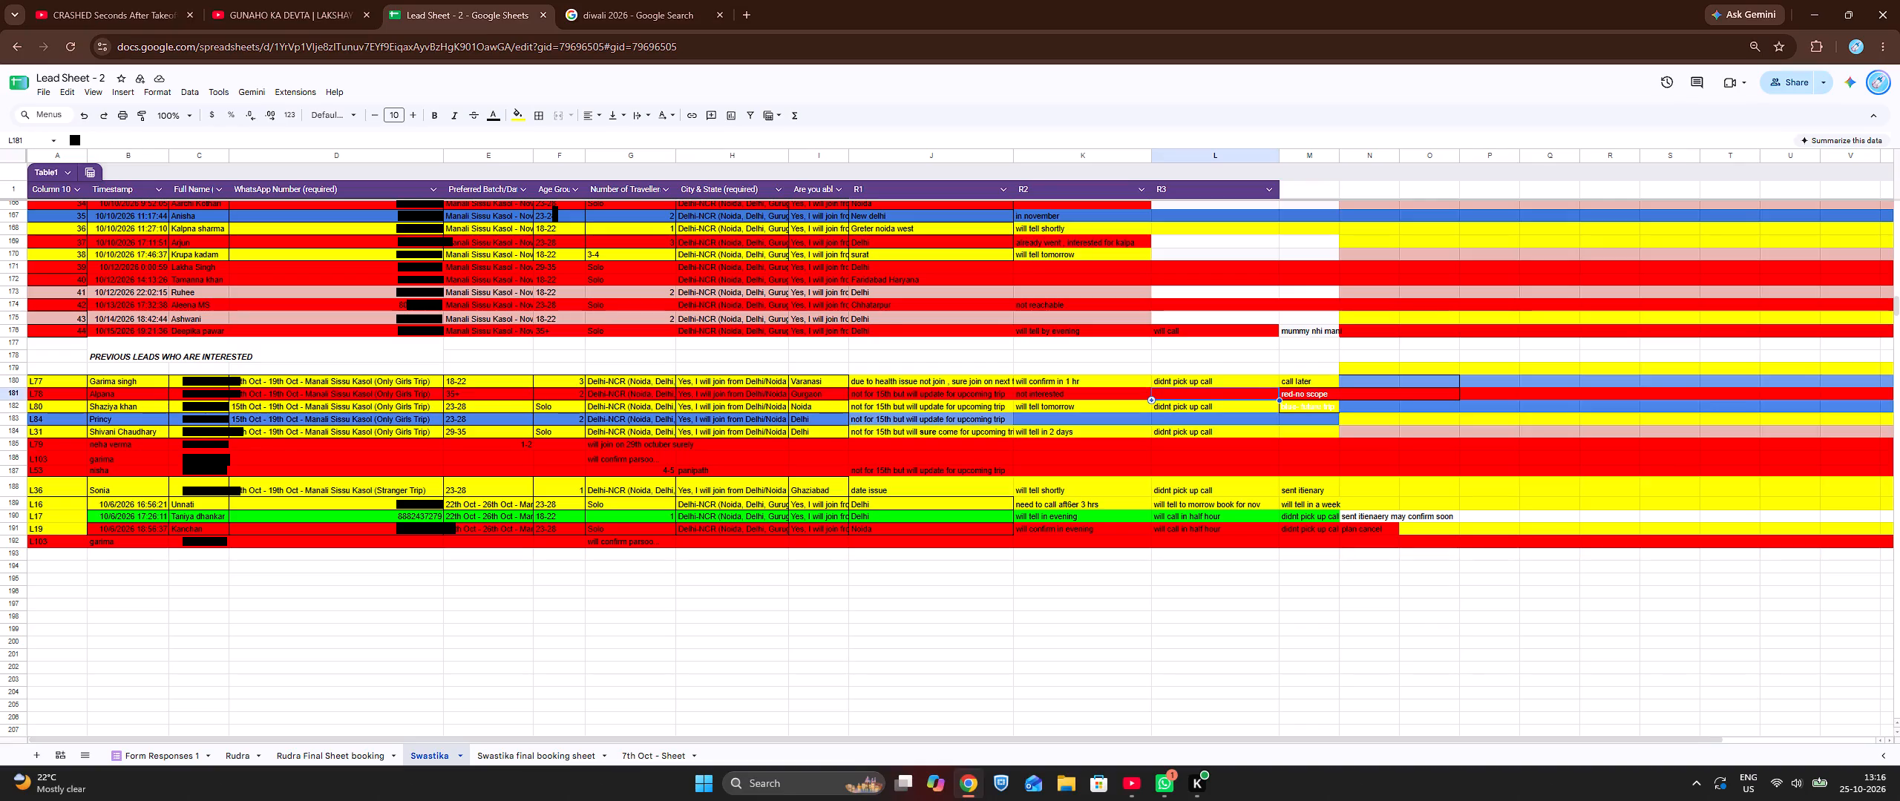
pyautogui.click(1216, 385)
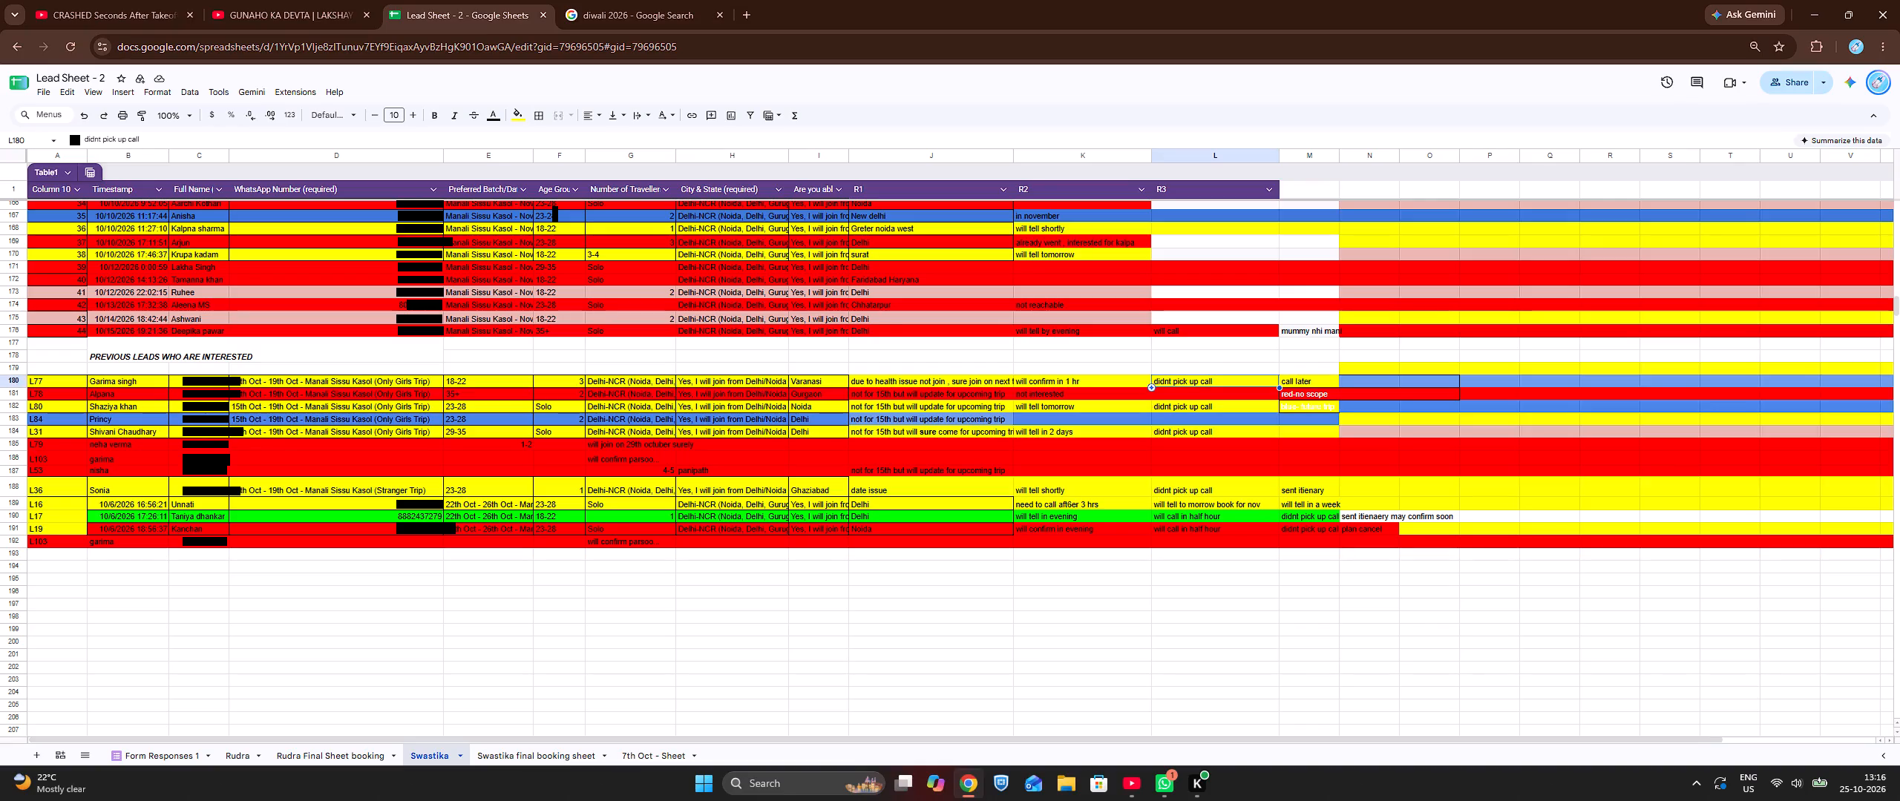
pyautogui.click(1164, 501)
pyautogui.click(1278, 498)
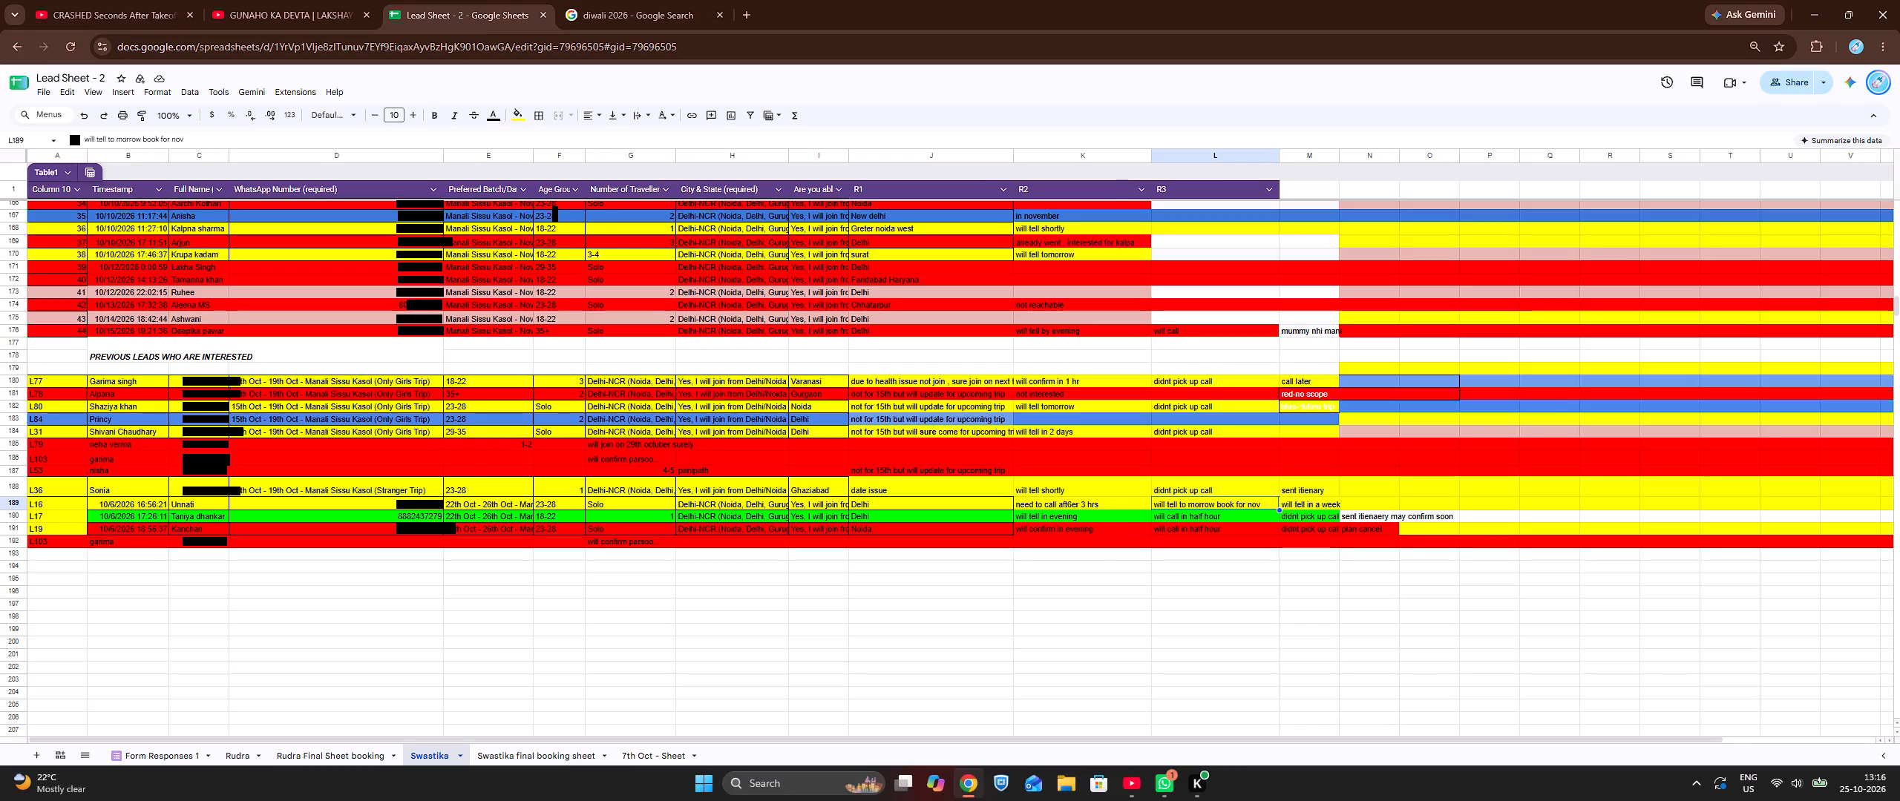
pyautogui.doubleClick(294, 484)
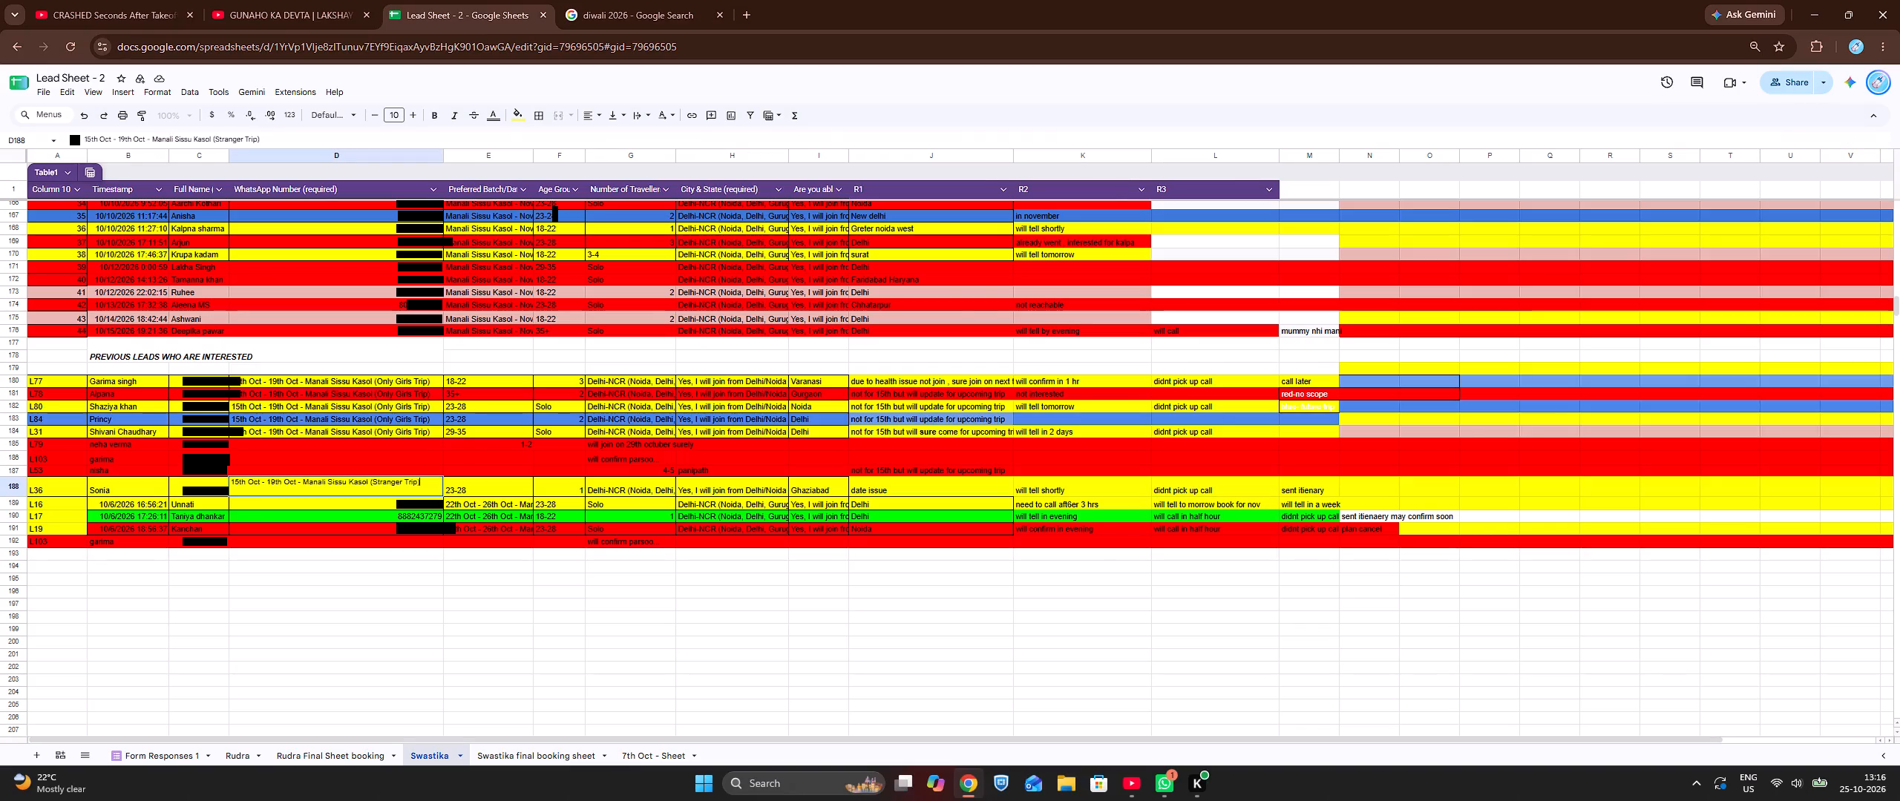
pyautogui.scroll(3, 1306, 492)
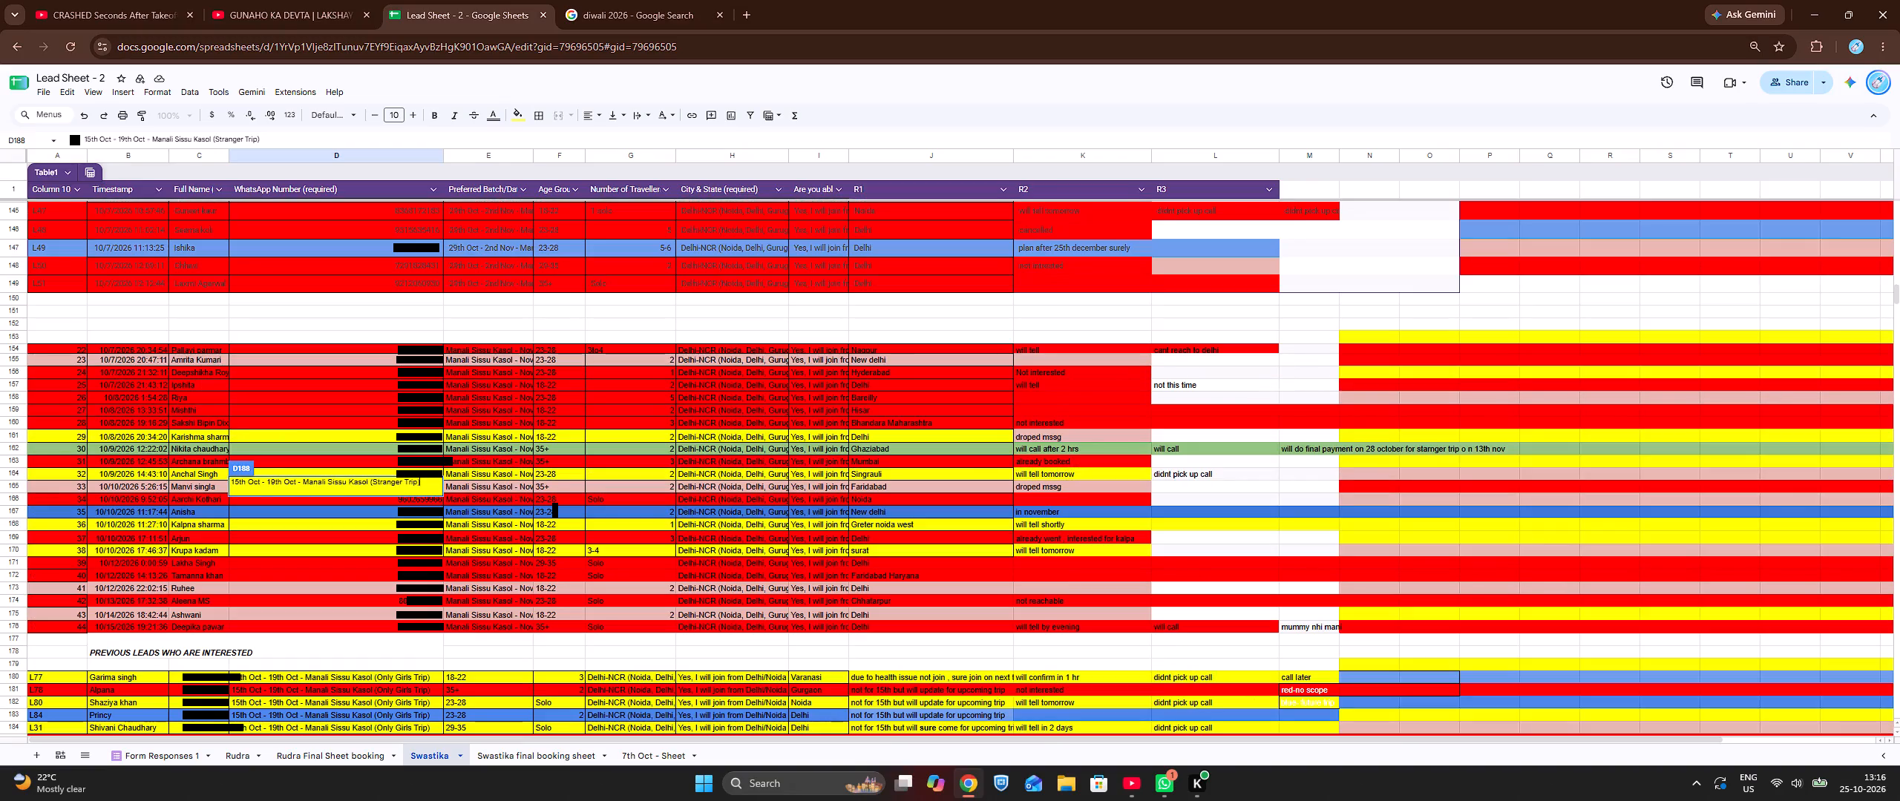
# Look over the Rudra Final Sheet booking sheet and the colour-marked leads with their remarks on the Rudra sheet, down past row 150.
pyautogui.click(339, 754)
pyautogui.scroll(3, 789, 516)
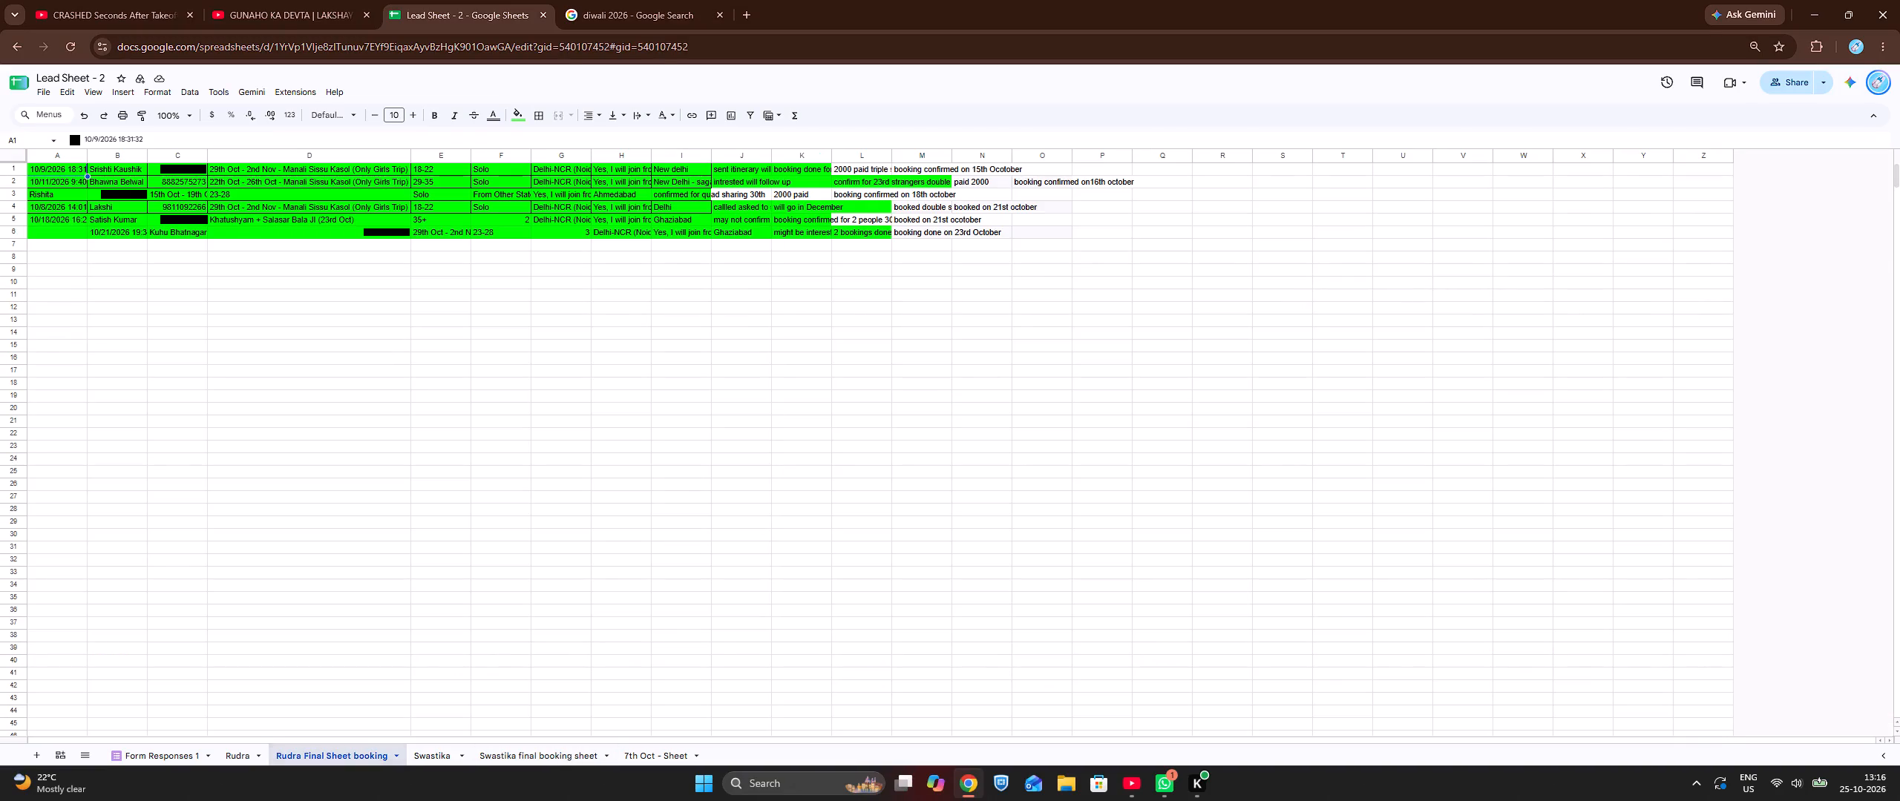
pyautogui.click(252, 755)
pyautogui.scroll(-2, 1096, 524)
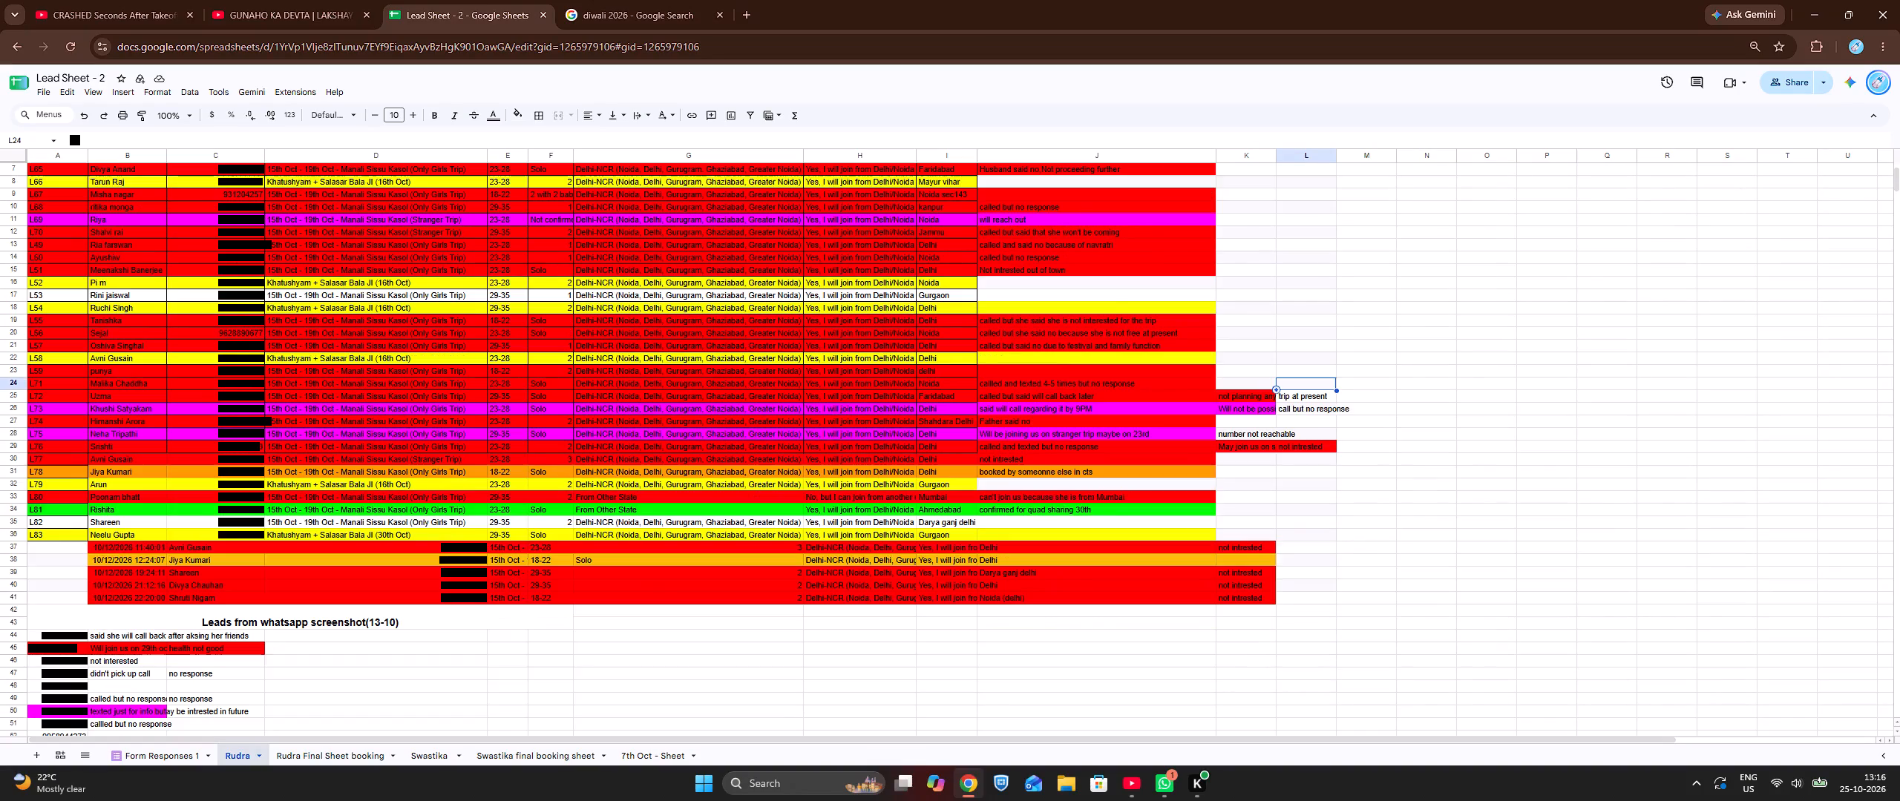
pyautogui.scroll(-12, 1096, 524)
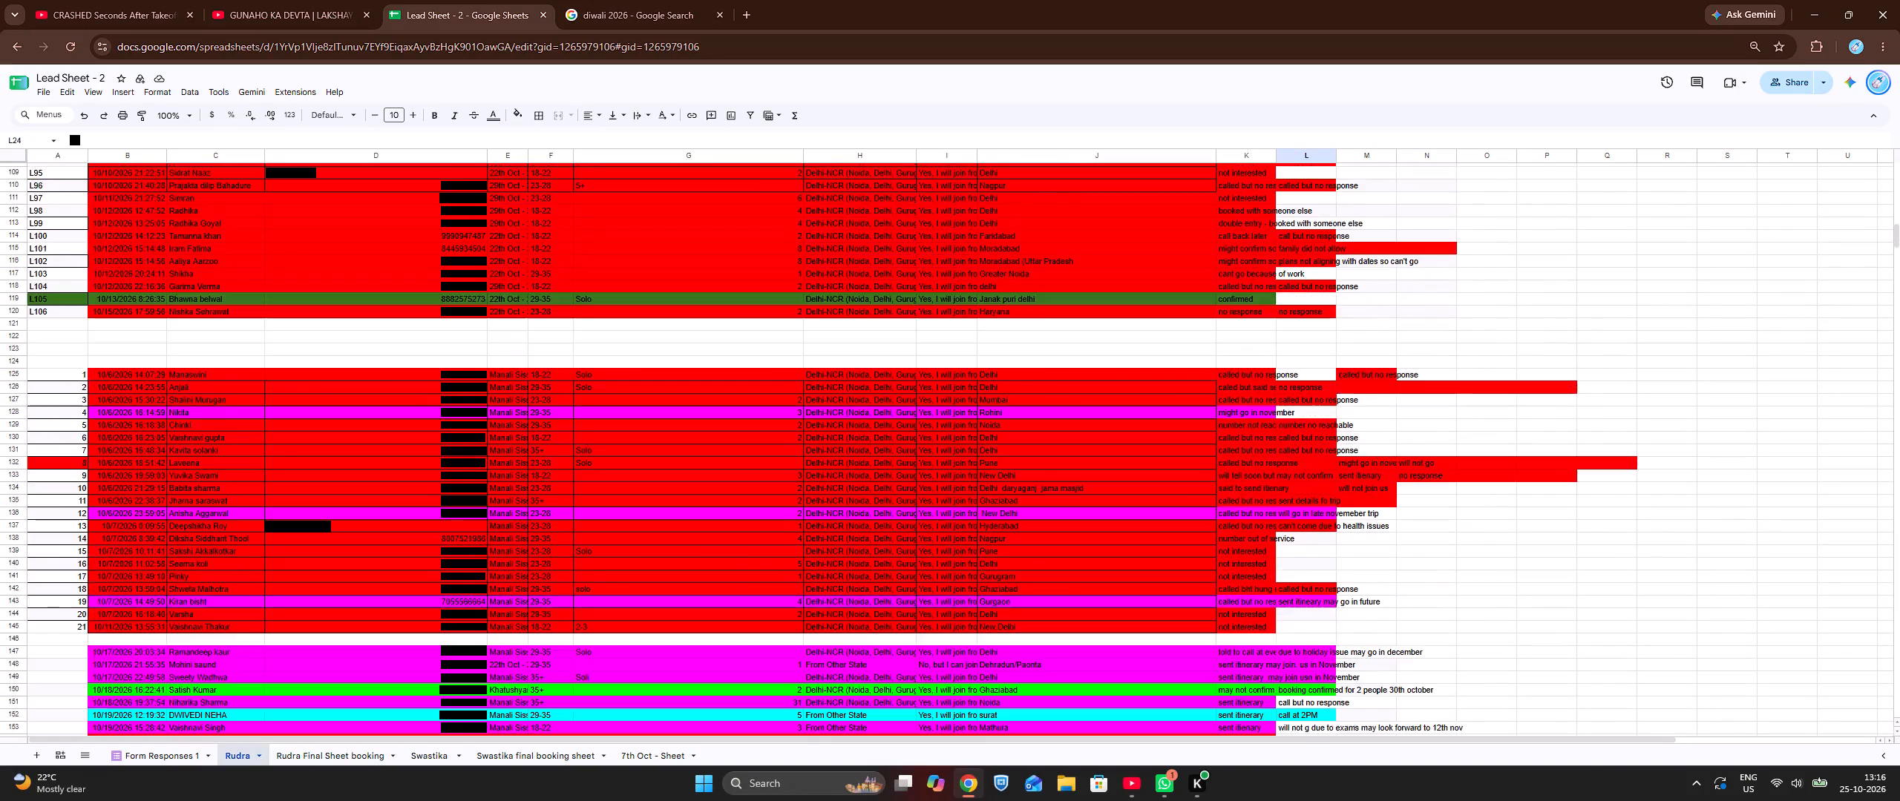
pyautogui.scroll(-3, 1096, 524)
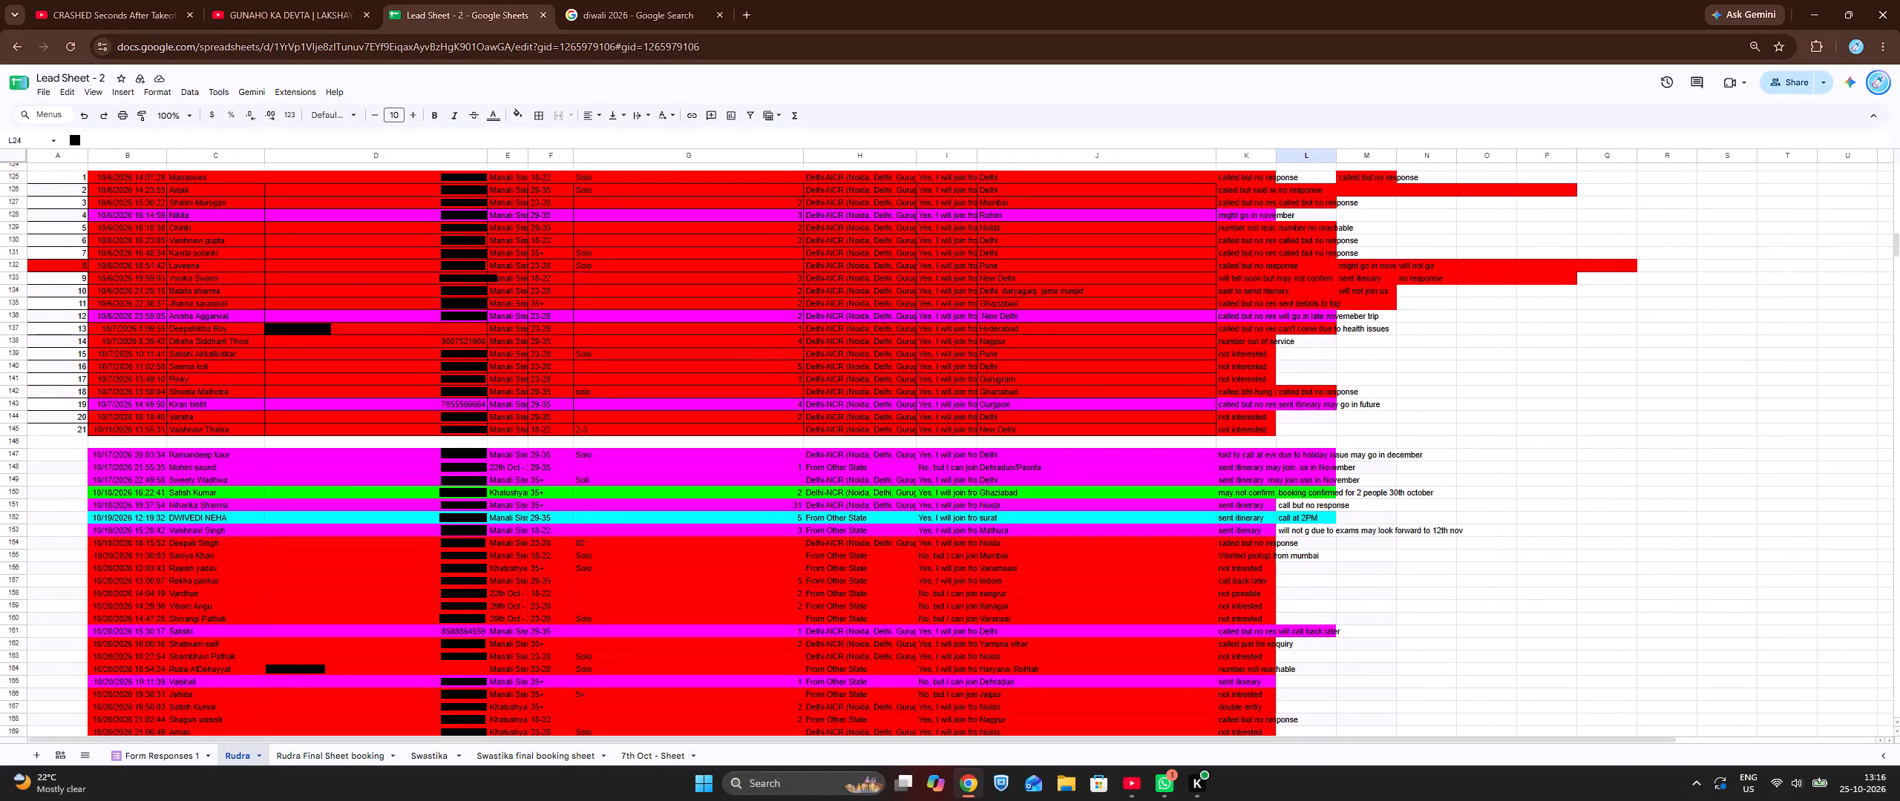
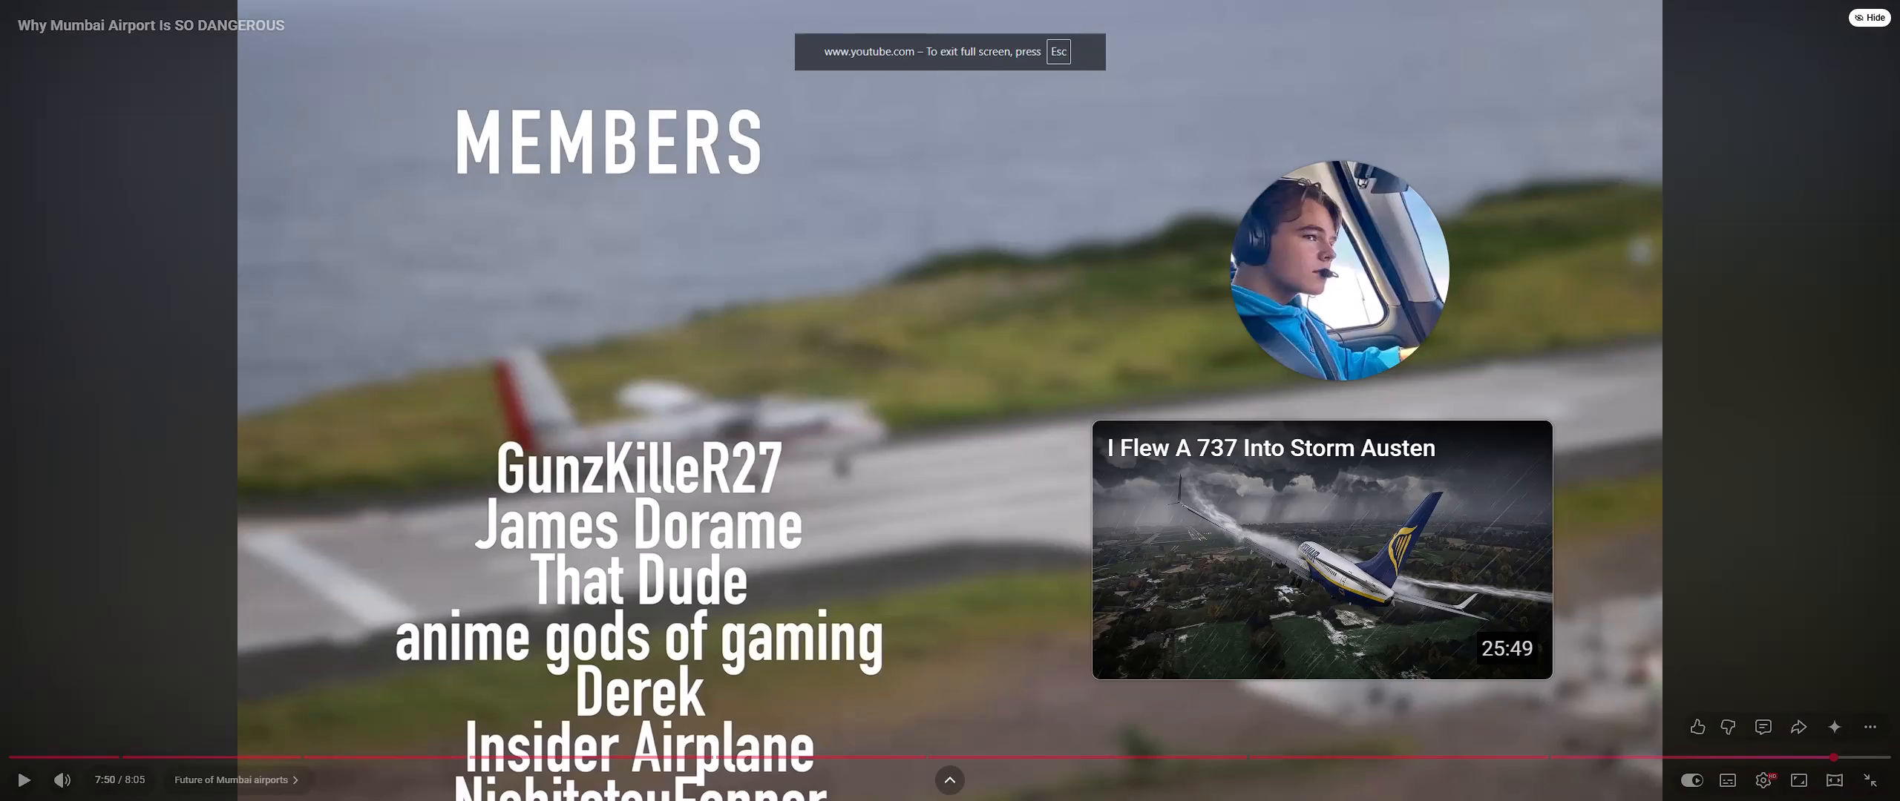
# Leave the full-screen video and open the Lead Sheet - 2 spreadsheet in a new browser tab.
pyautogui.click(1879, 780)
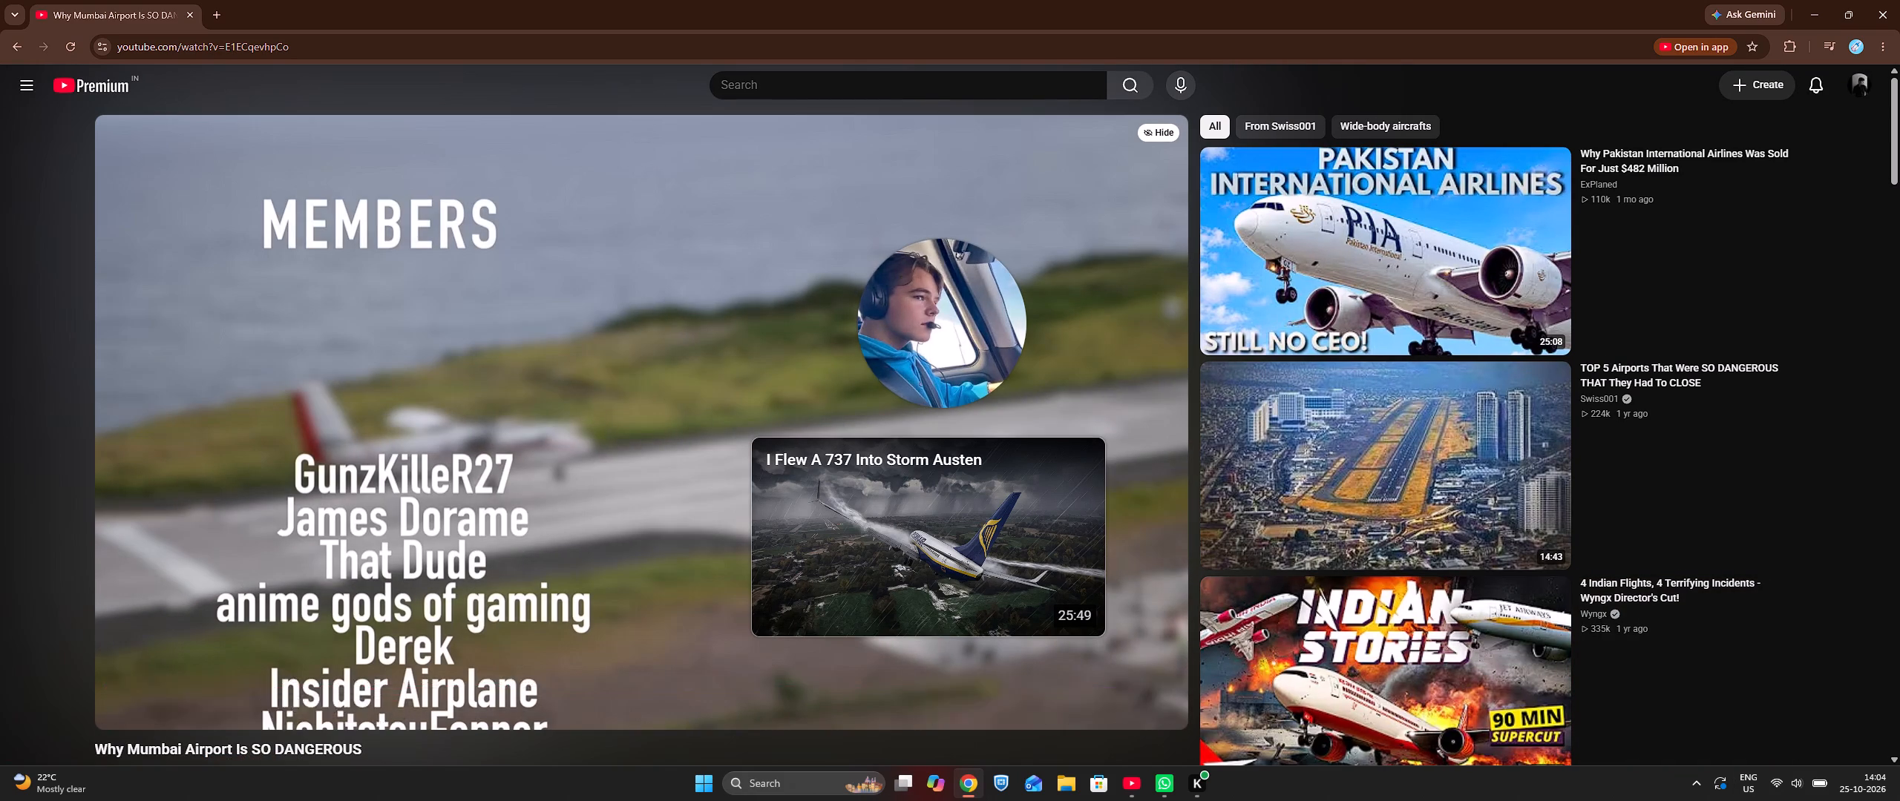
pyautogui.rightClick(189, 48)
pyautogui.moveTo(187, 47); pyautogui.dragTo(216, 56, button='right')
pyautogui.moveTo(195, 48); pyautogui.dragTo(219, 58)
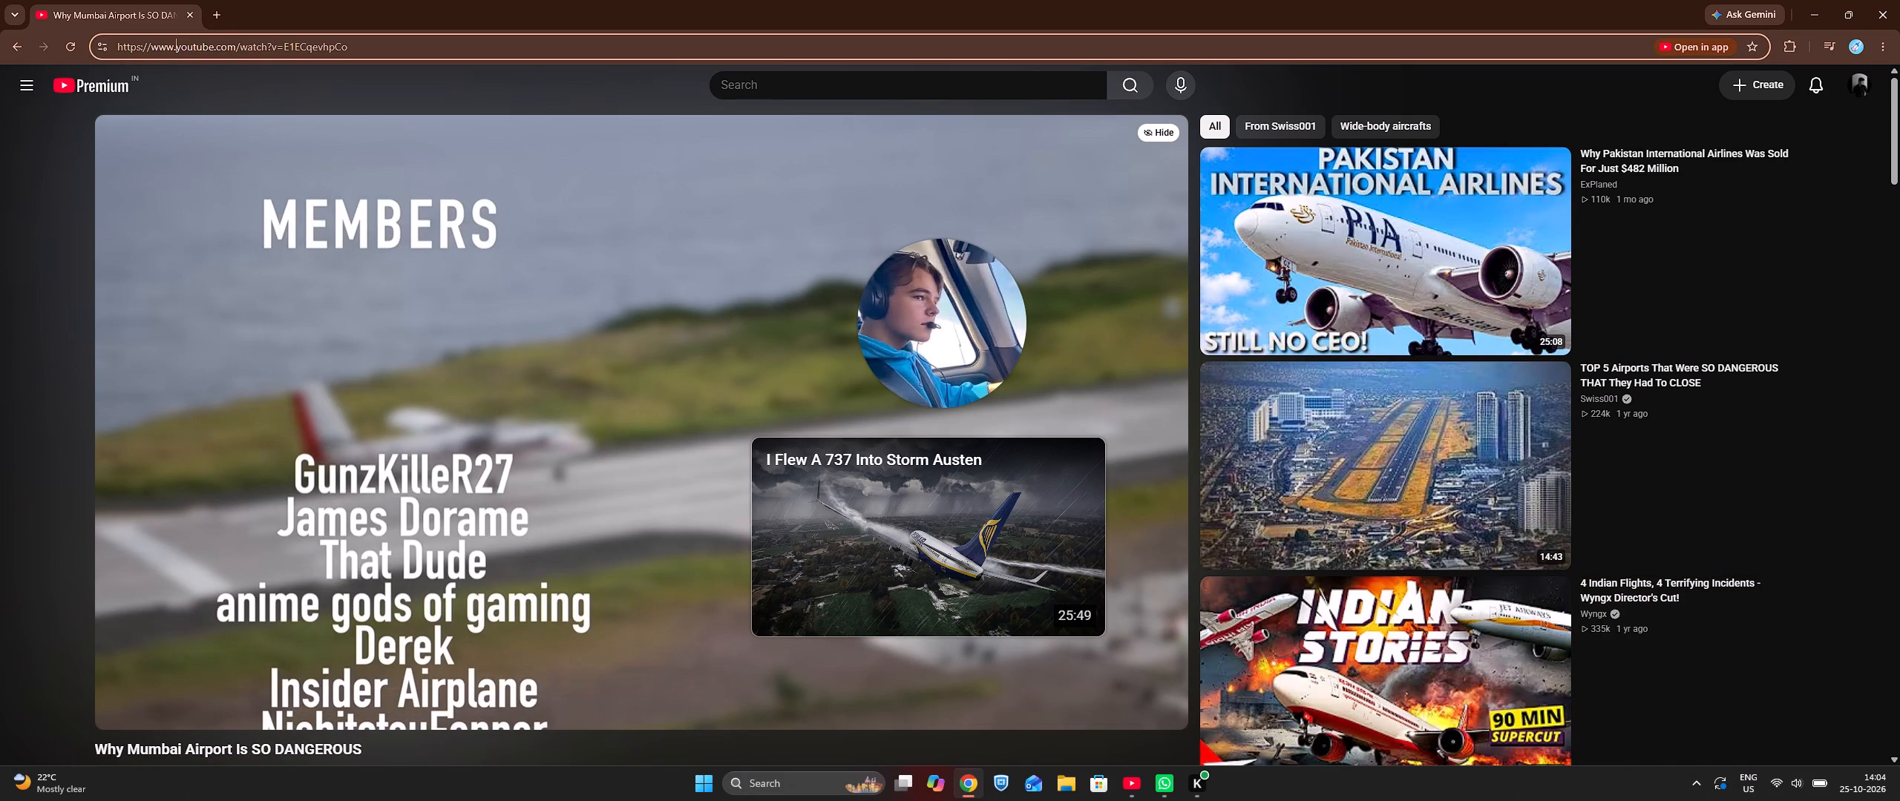
pyautogui.doubleClick(215, 20)
pyautogui.write('shee')
pyautogui.press('Return')
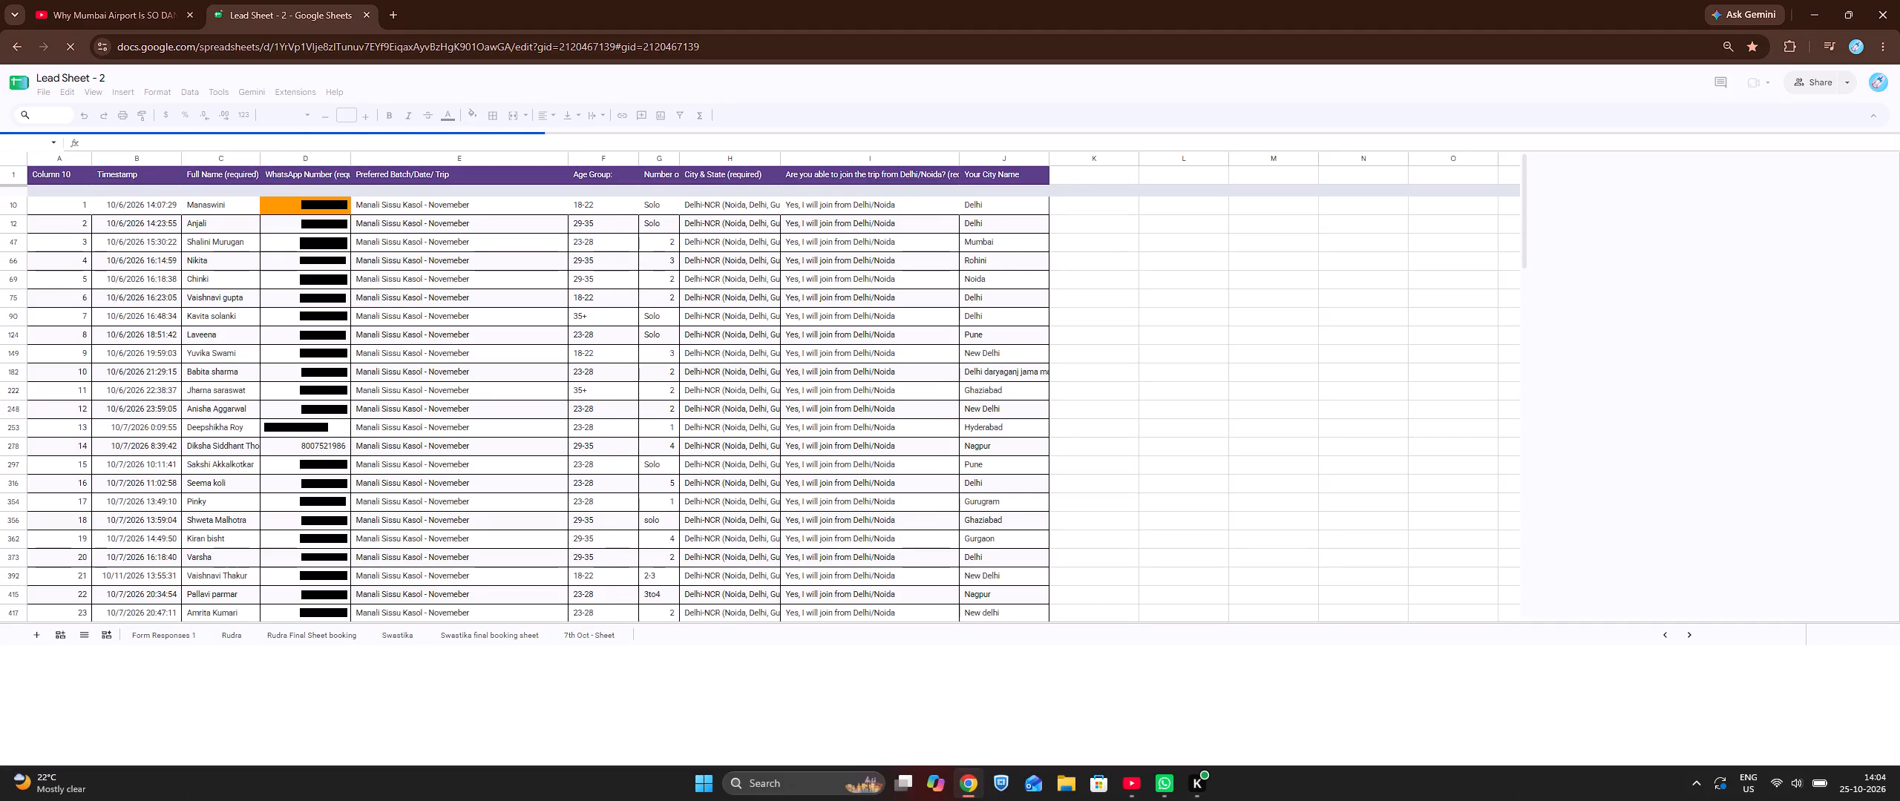
# Look through the colour-marked leads and their call remarks on the Rudra sheet, from the first rows down past row 160.
pyautogui.click(215, 751)
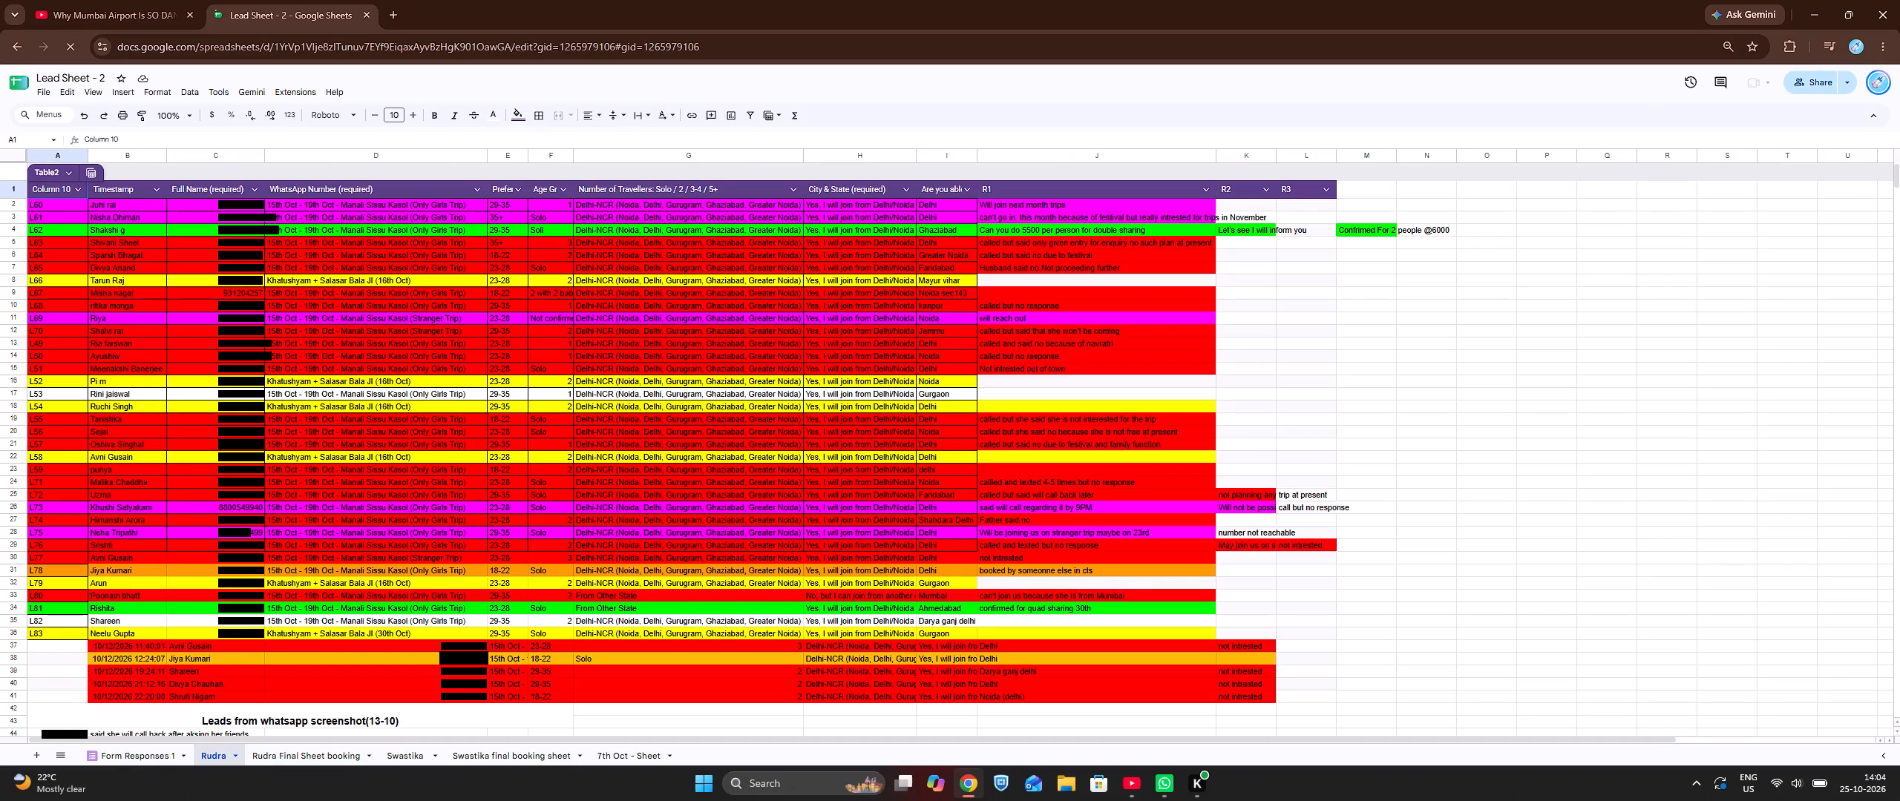
pyautogui.scroll(5, 797, 636)
pyautogui.scroll(-5, 806, 614)
pyautogui.scroll(-3, 870, 445)
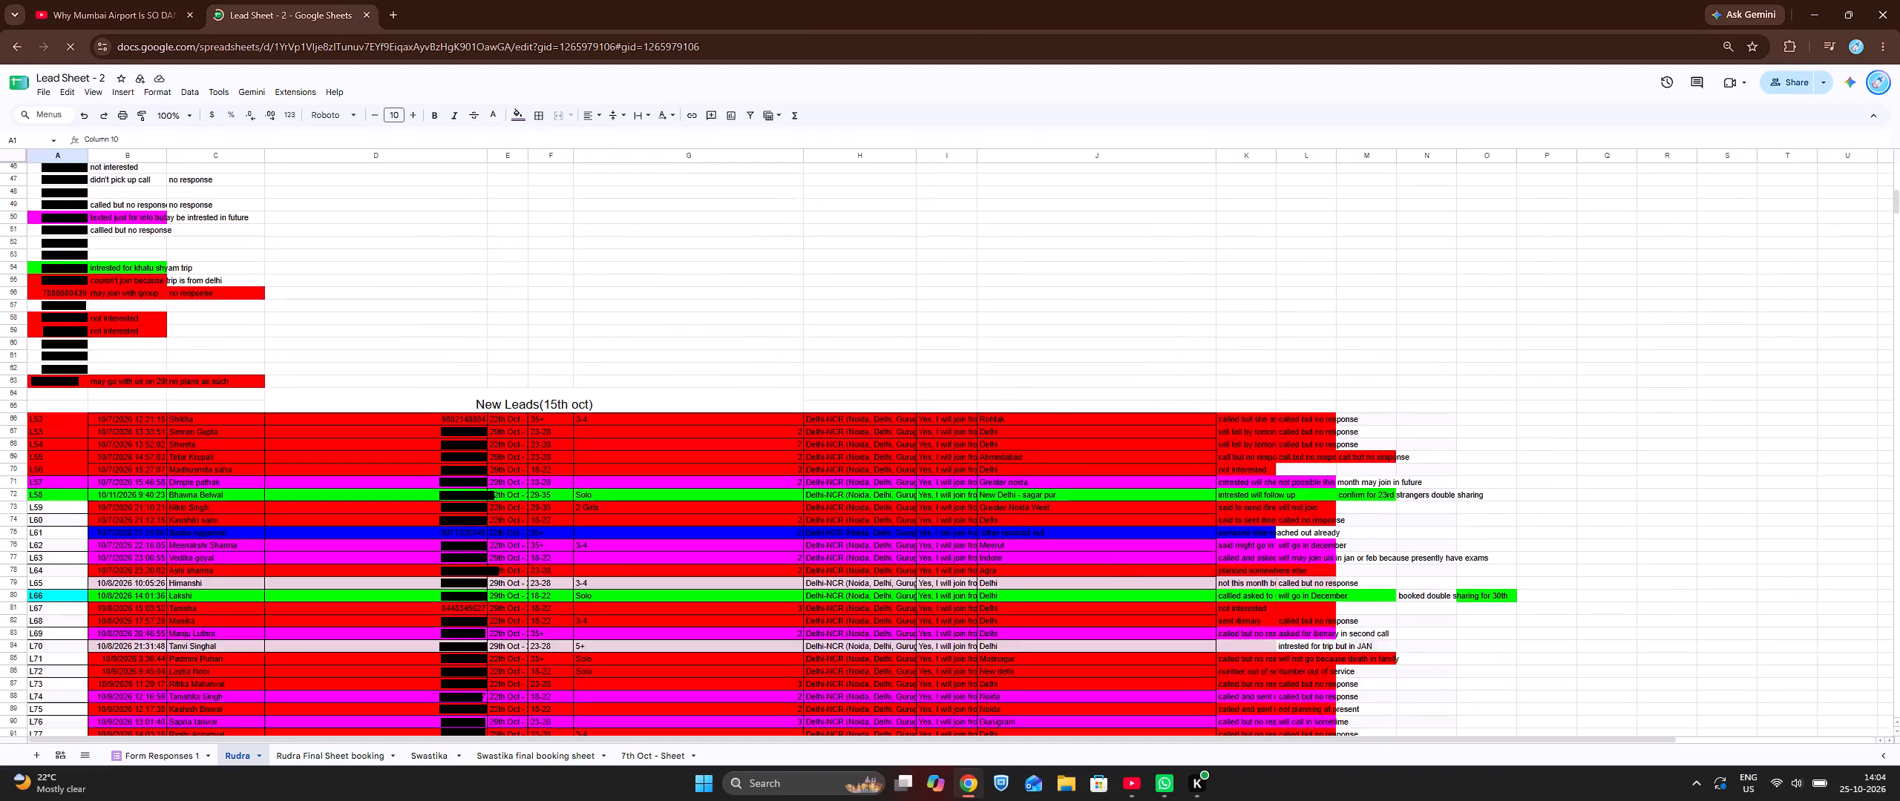
pyautogui.scroll(-8, 871, 447)
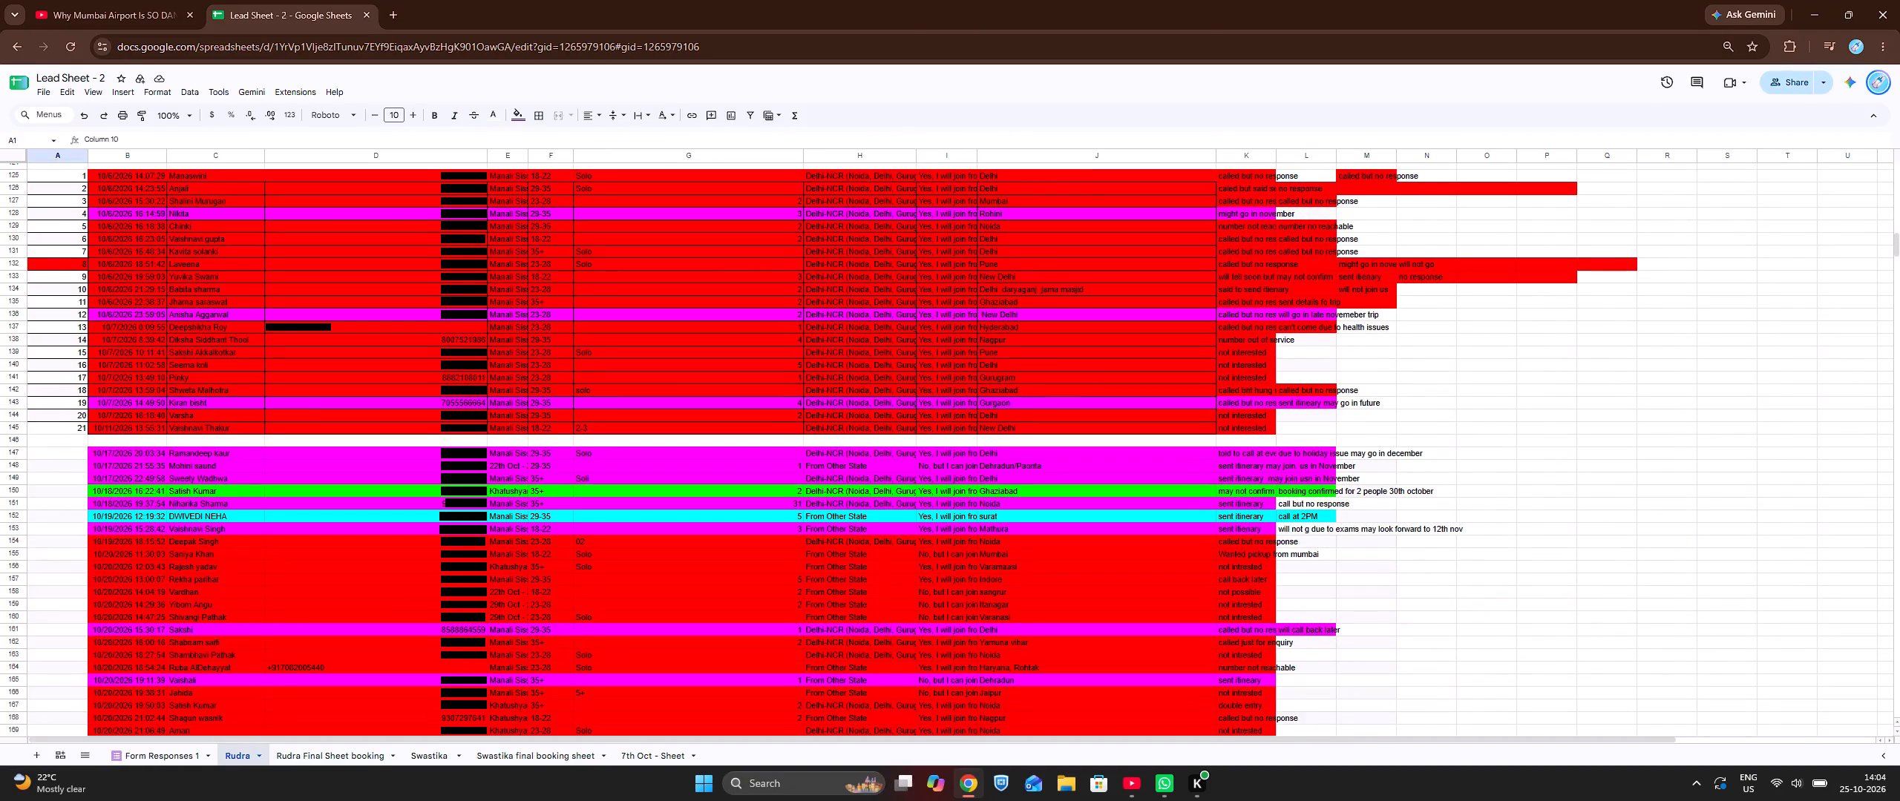